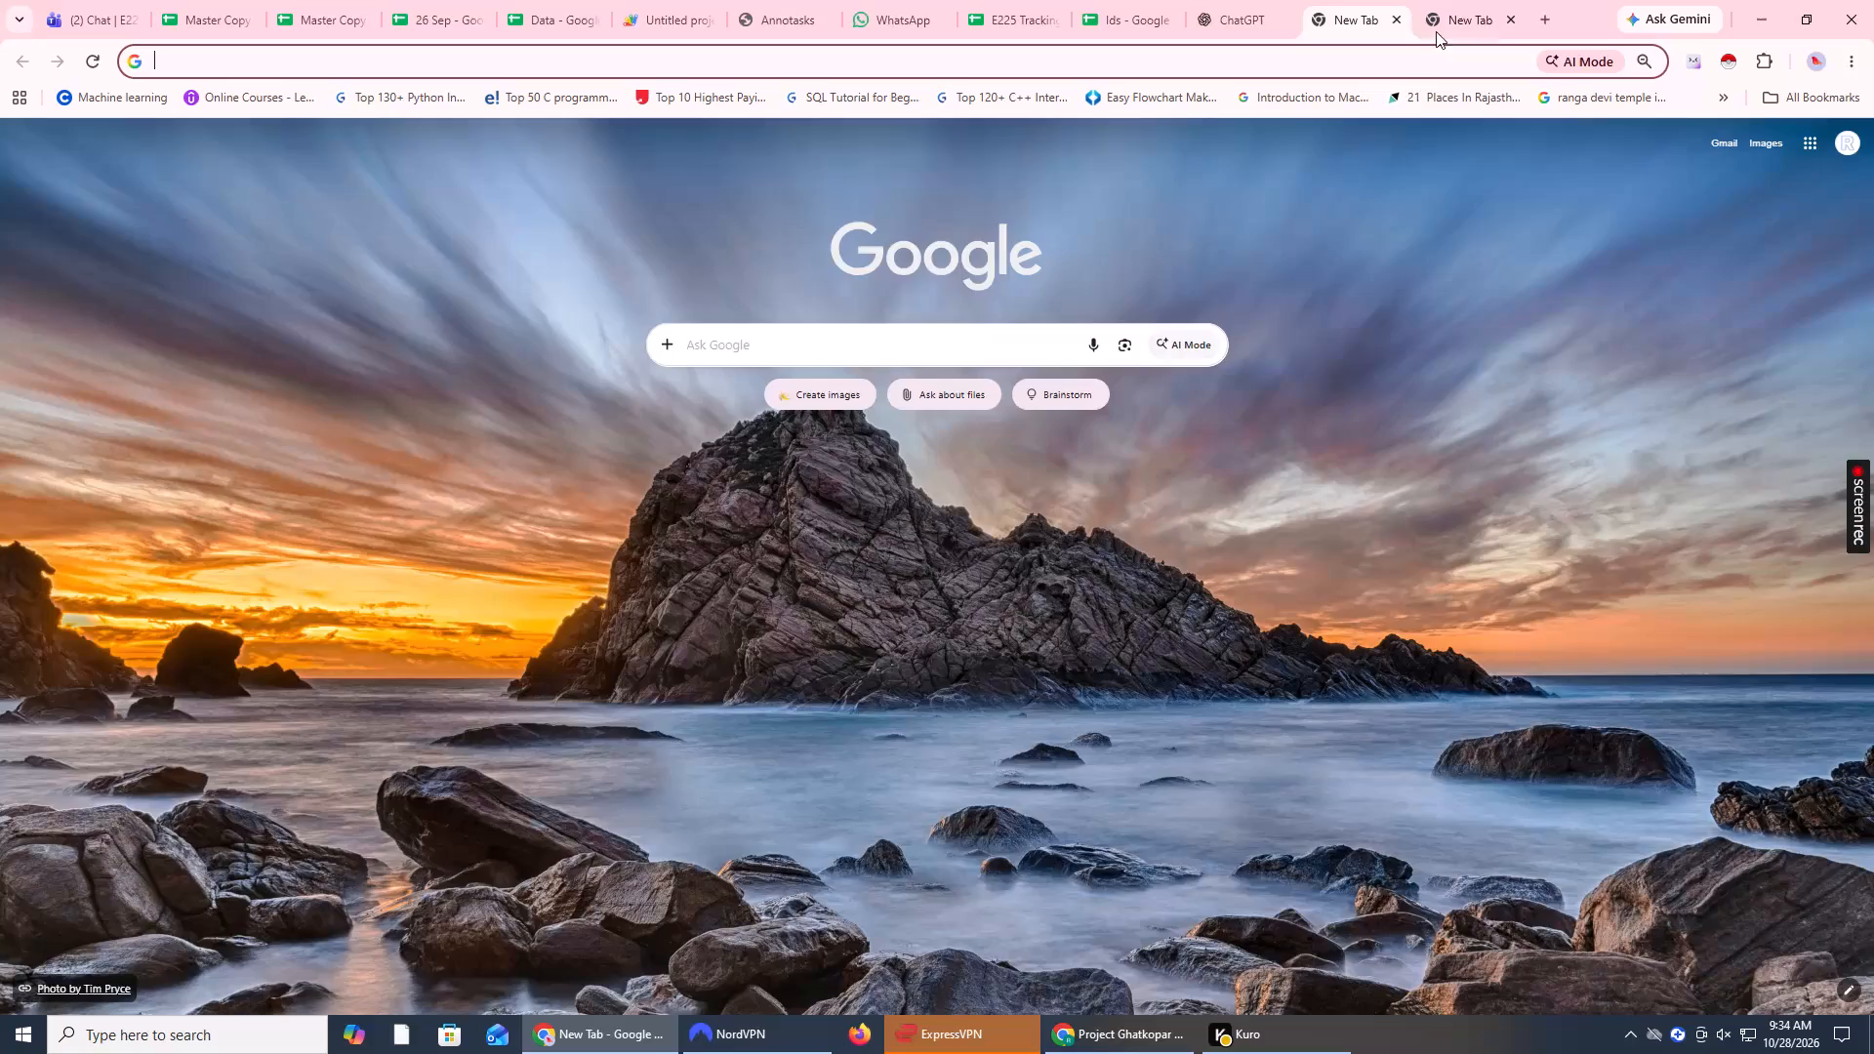
Close the extra blank browser tab at the end of the tab row.
left_click(1516, 19)
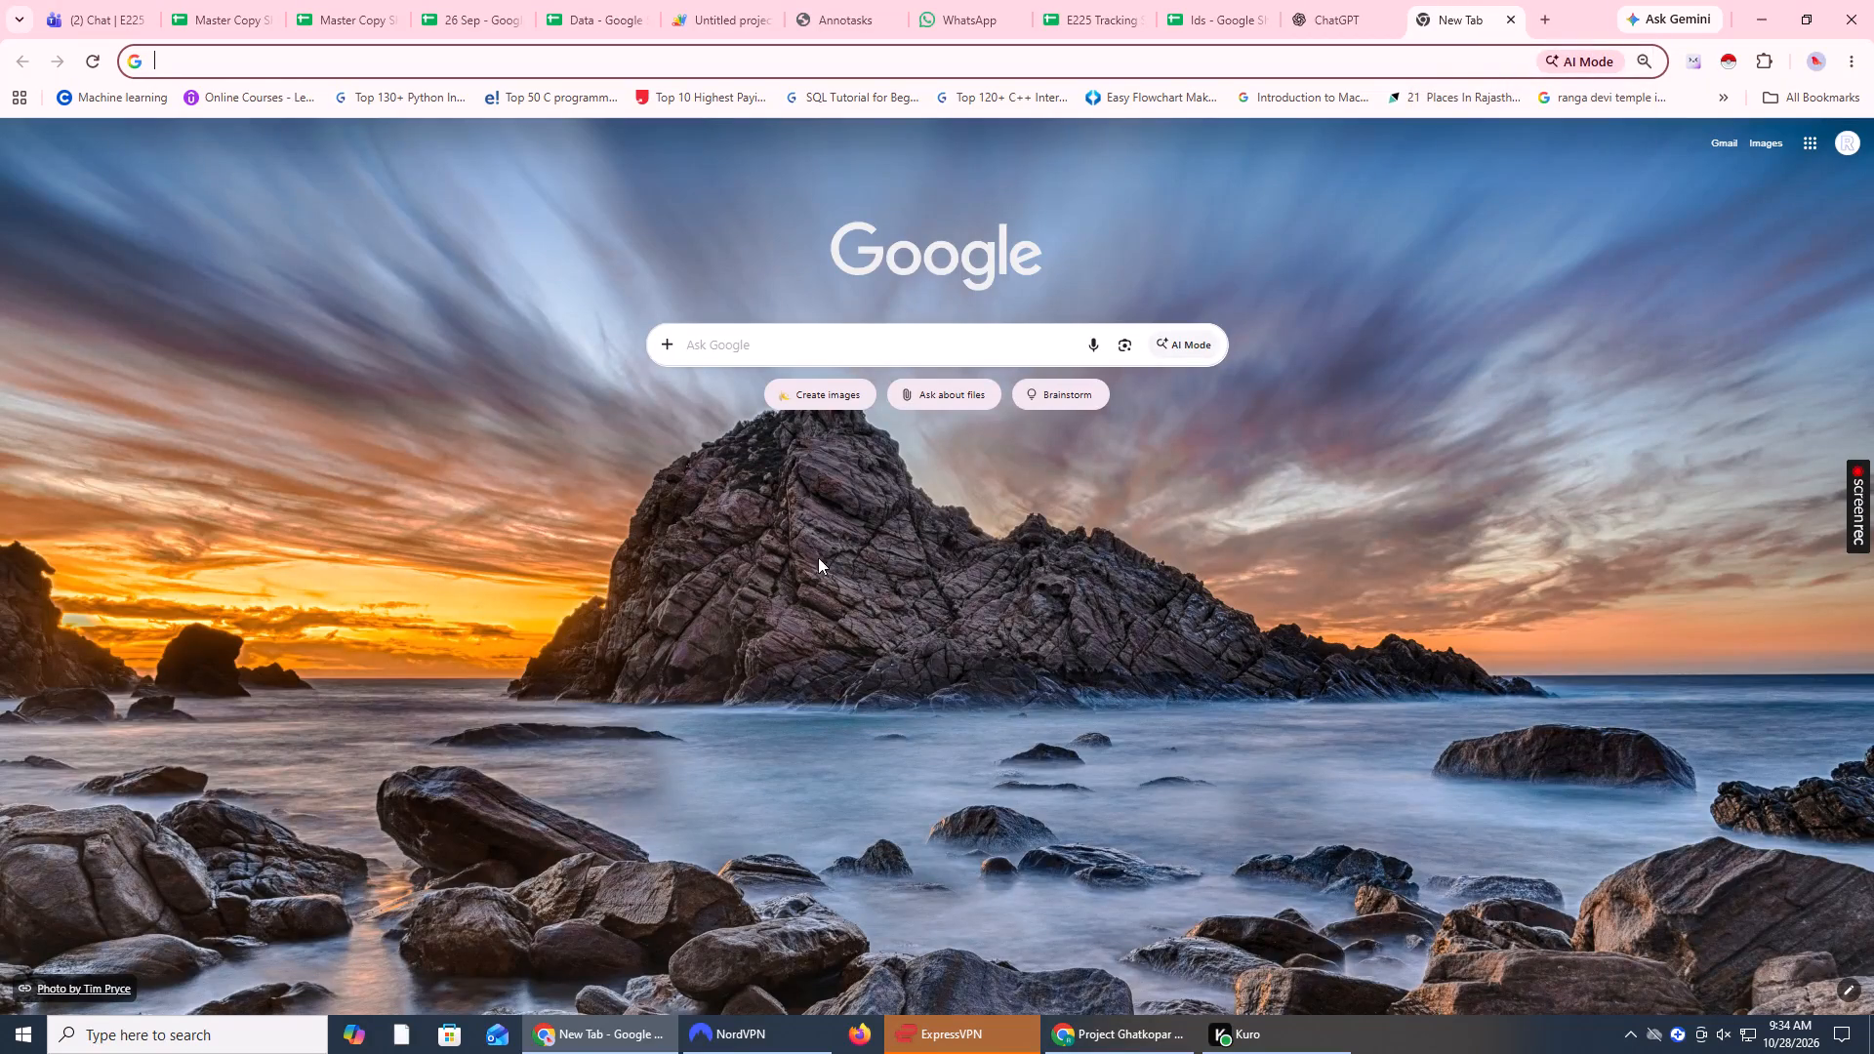
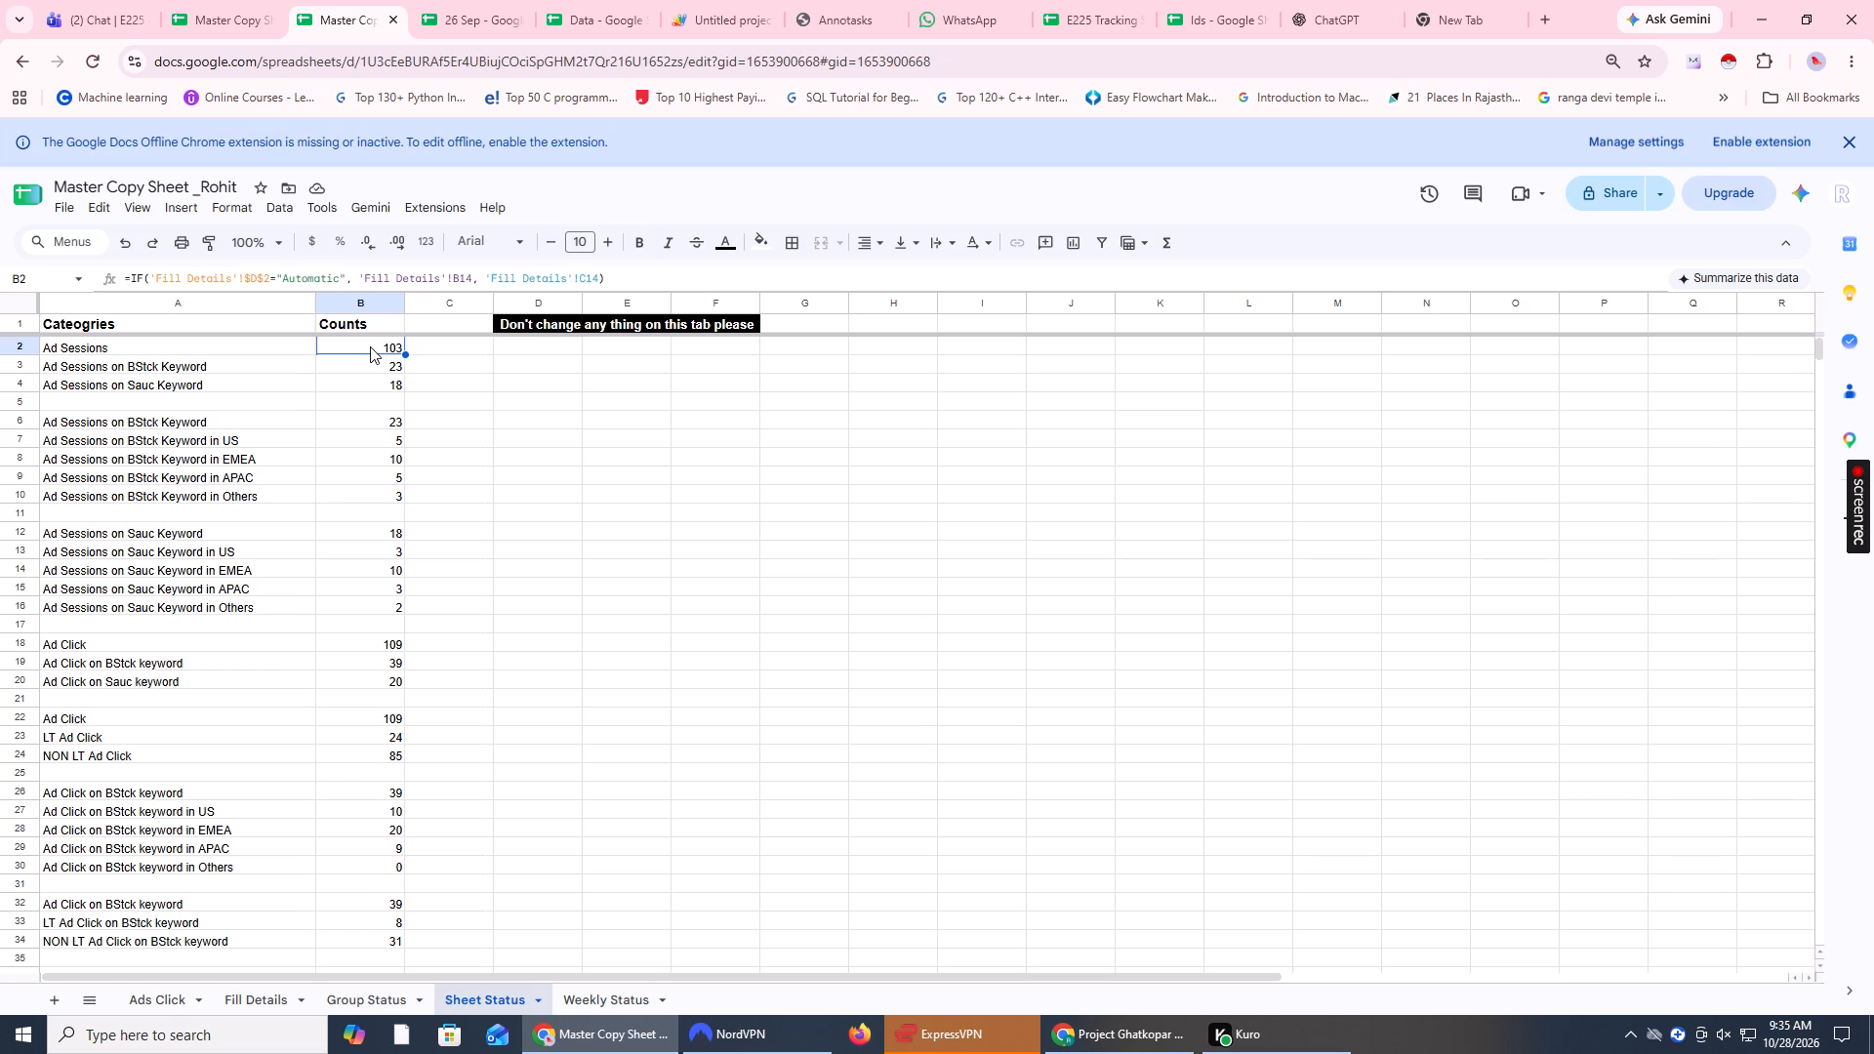
Copy the Counts values in cells B2 to B350 of the Sheet Status sheet.
left_click(574, 597)
left_click(358, 353)
key("ctrl+shift+Down")
key("ctrl+shift+Down")
key("ctrl+shift+Down")
key("ctrl+shift+Down")
key("ctrl+shift+Down")
key("ctrl+shift+Down")
key("ctrl+shift+Down")
key("ctrl+shift+Down")
key("ctrl+shift+Down")
key("ctrl+shift+Down")
key("ctrl+shift+Down")
key("ctrl+shift+Down")
key("ctrl+shift+Down")
key("ctrl+shift+Down")
key("ctrl+shift+Down")
key("ctrl+shift+Down")
key("ctrl+shift+Down")
key("ctrl+shift+Down")
key("ctrl+shift+Down")
key("ctrl+shift+Down")
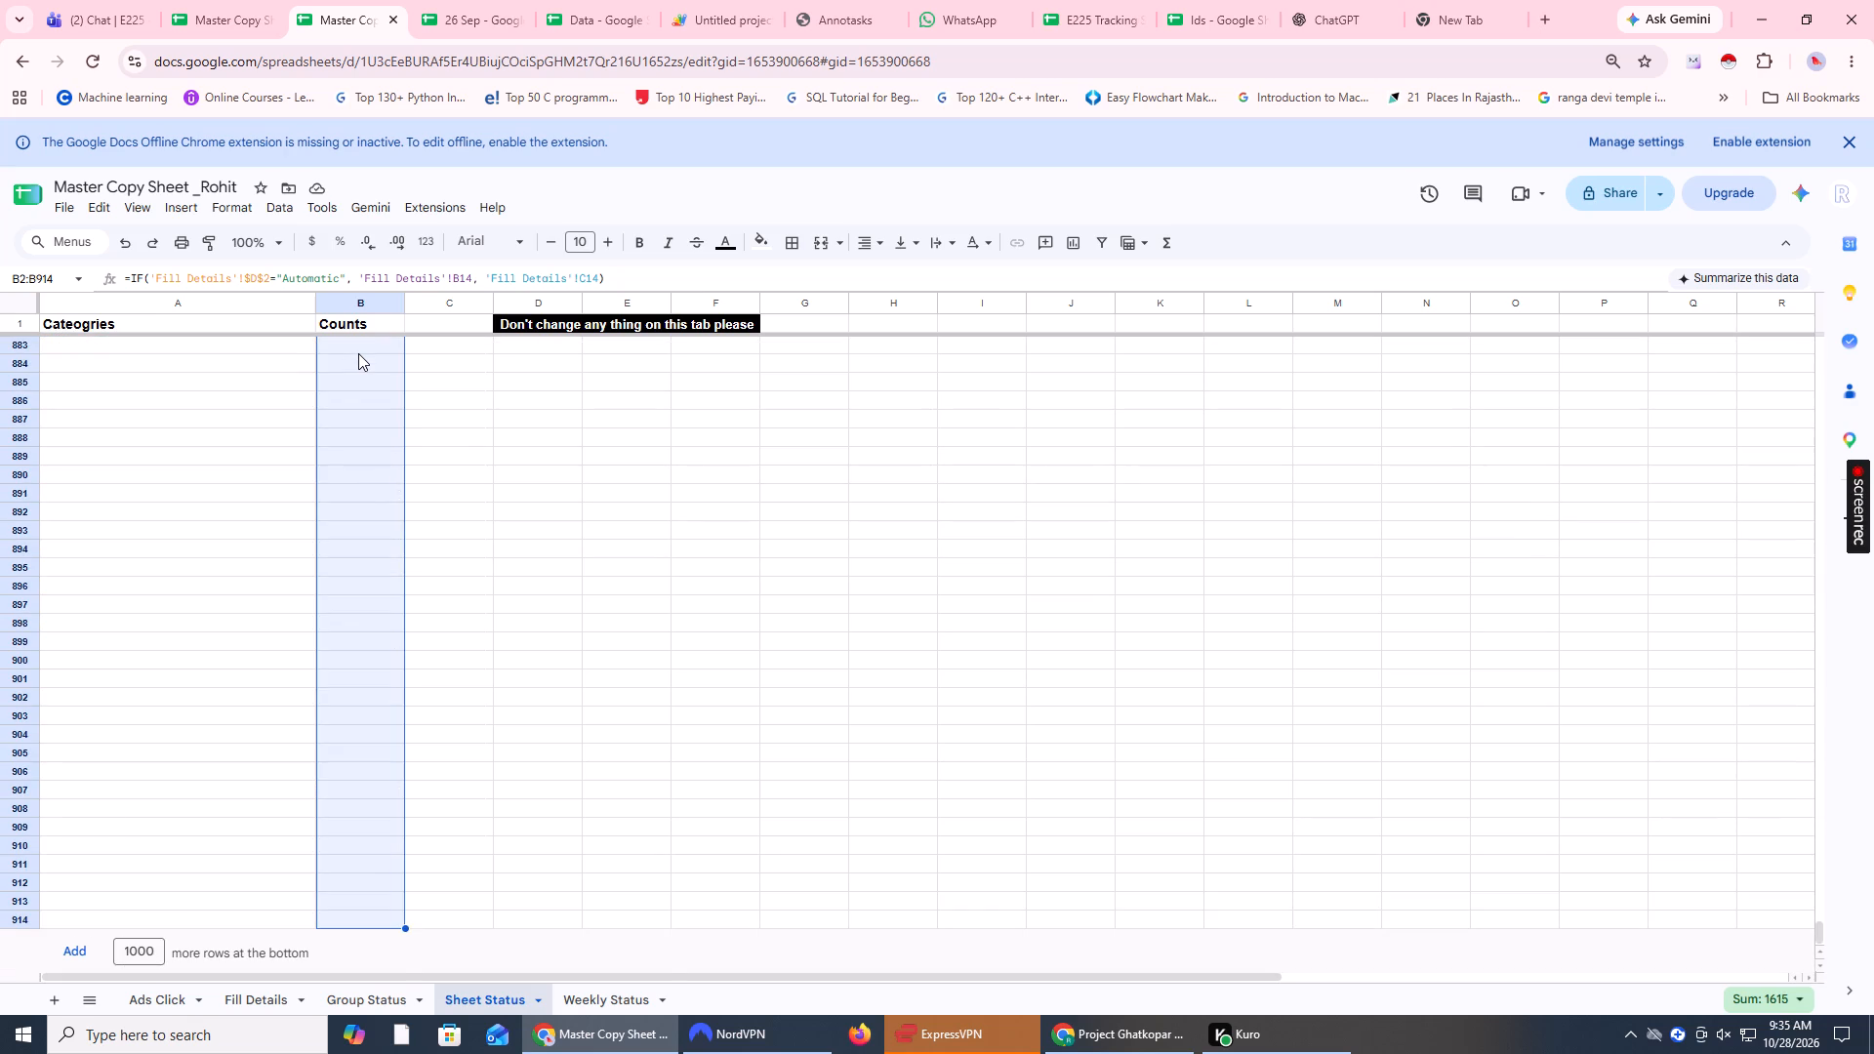
key("ctrl+shift+Up")
key("ctrl+c")
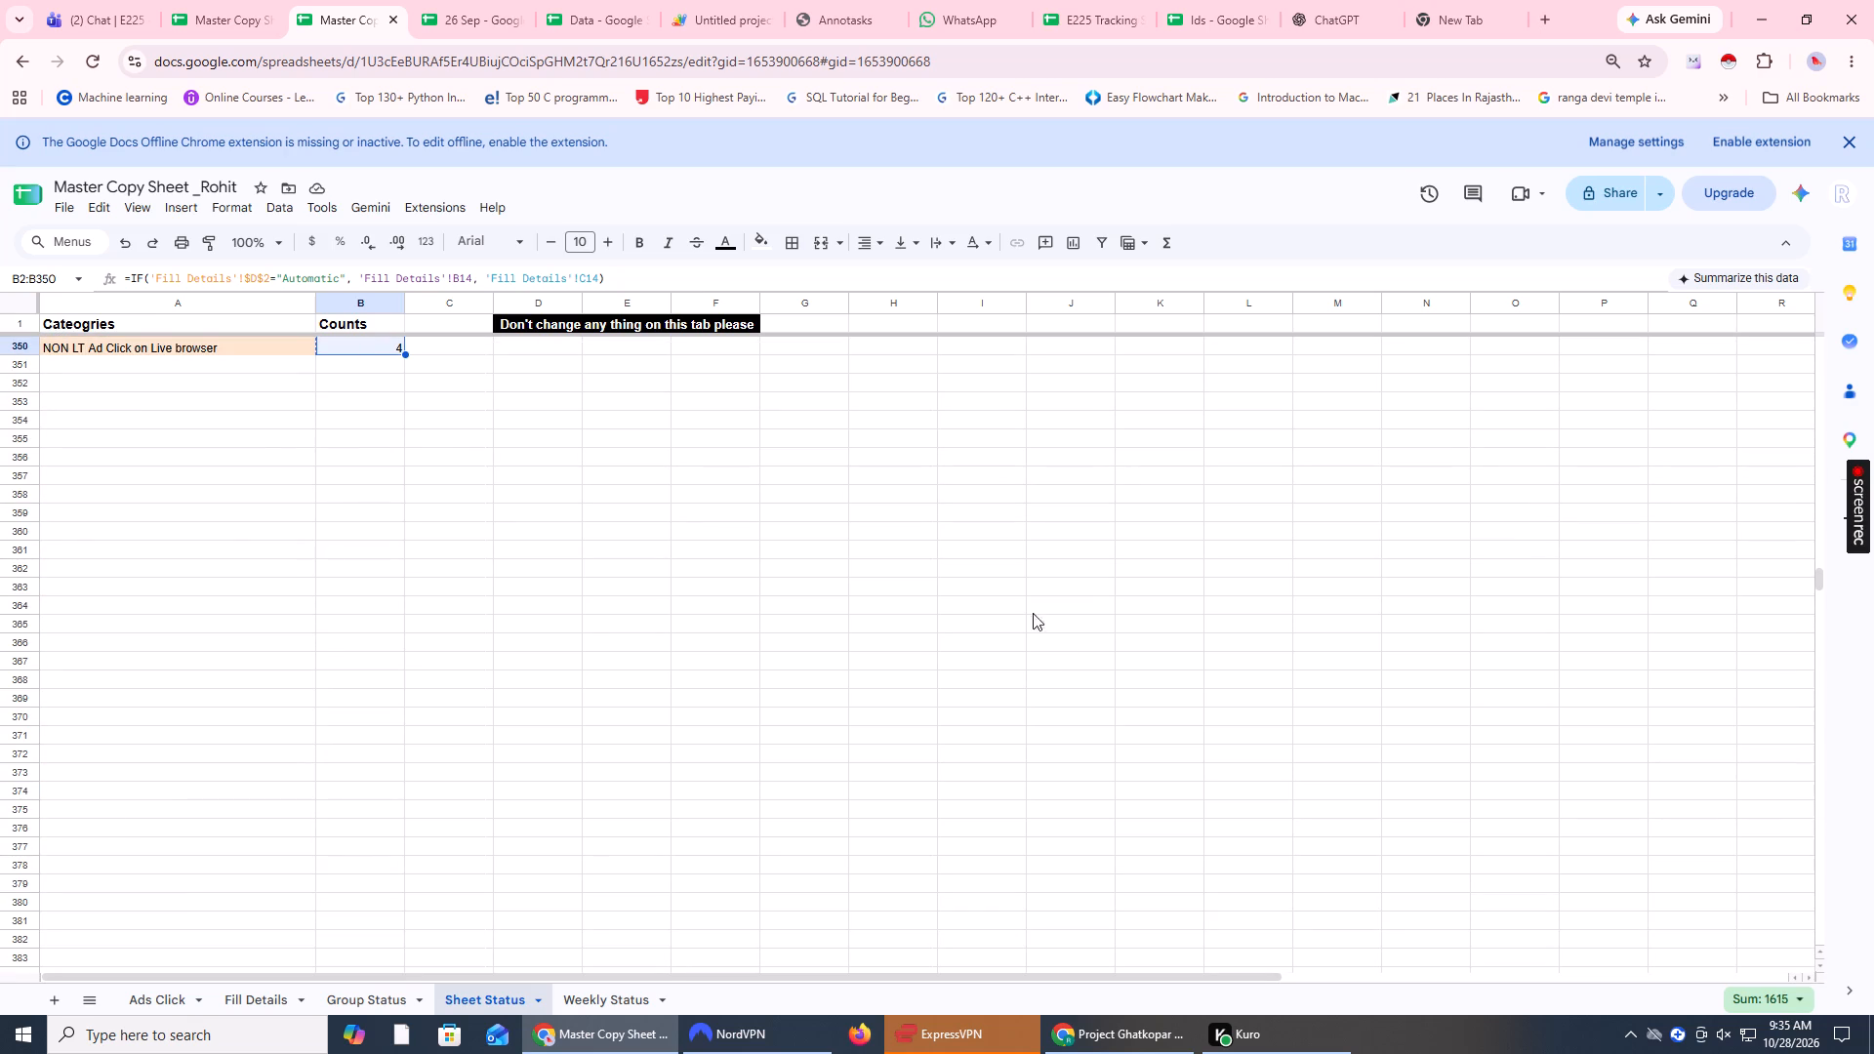
In the Project Ghatkopar spreadsheet's Ads Click Summary (To 24 Oct) sheet, paste the copied counts as values under 27 Oct, starting at F2.
left_click(1123, 1036)
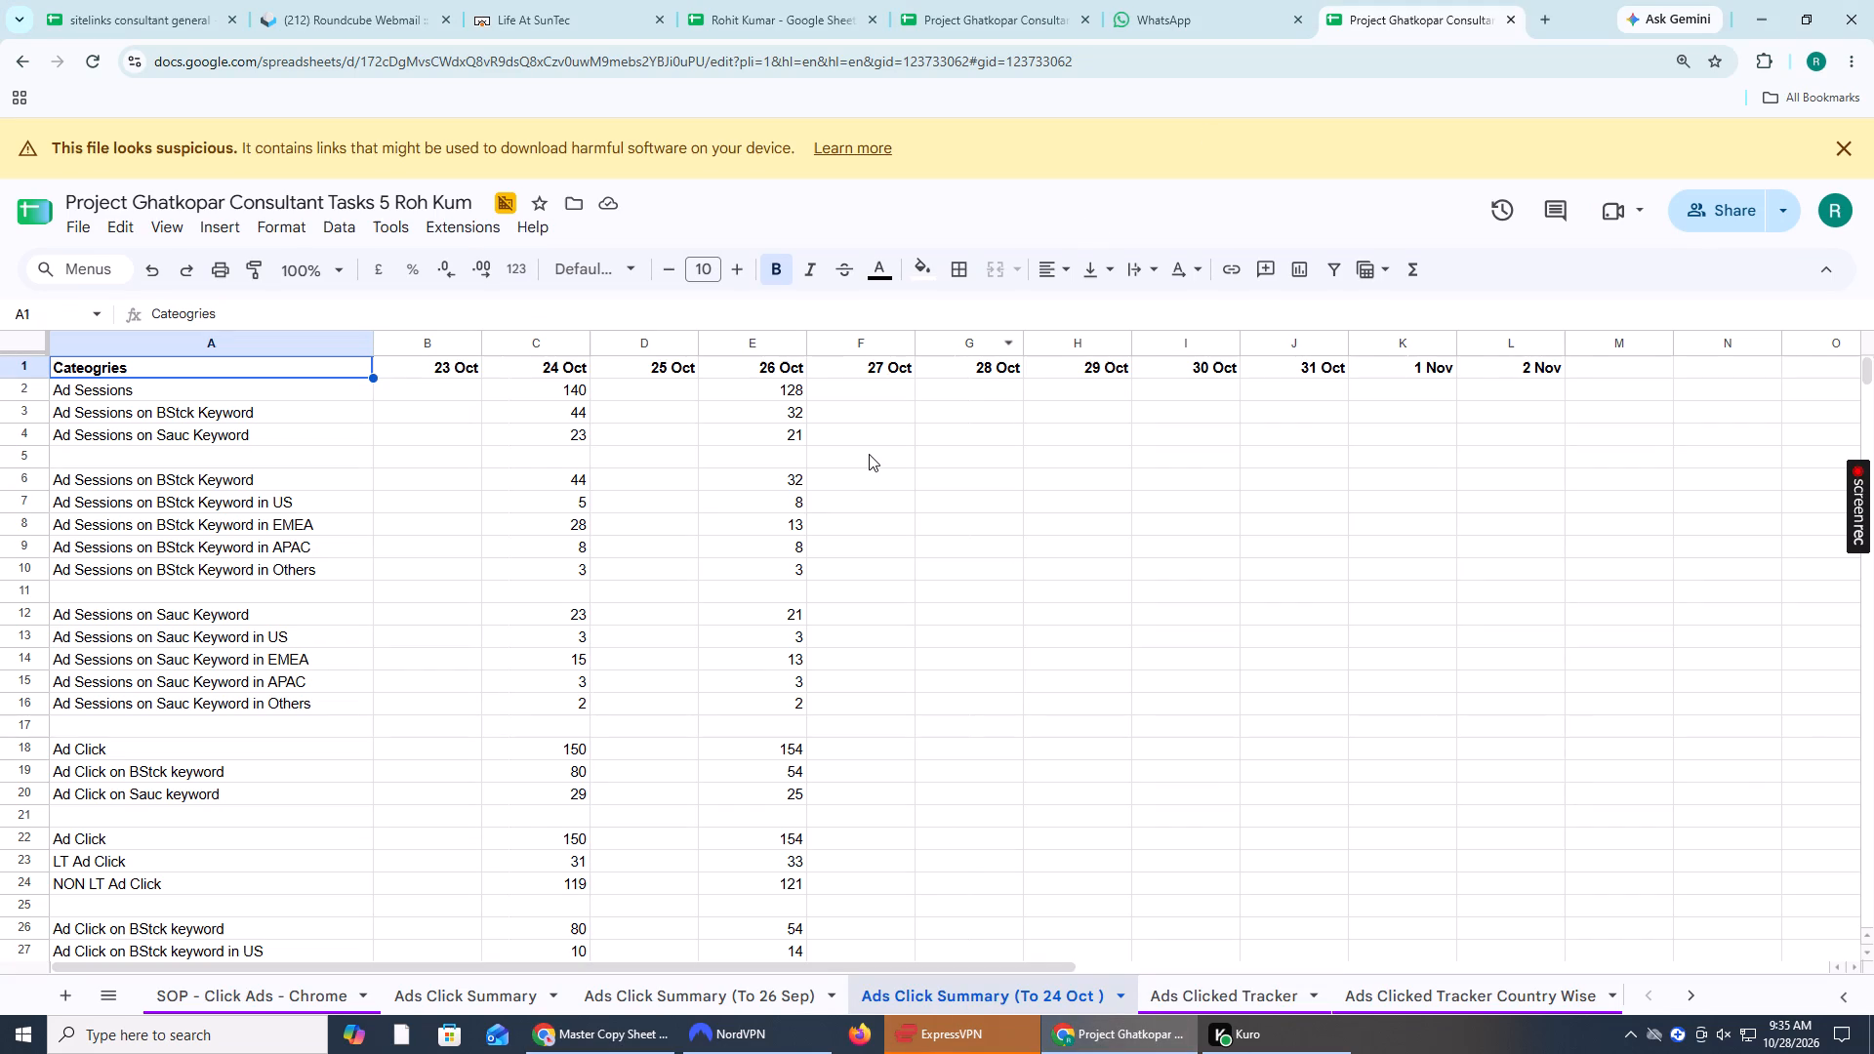
left_click(843, 391)
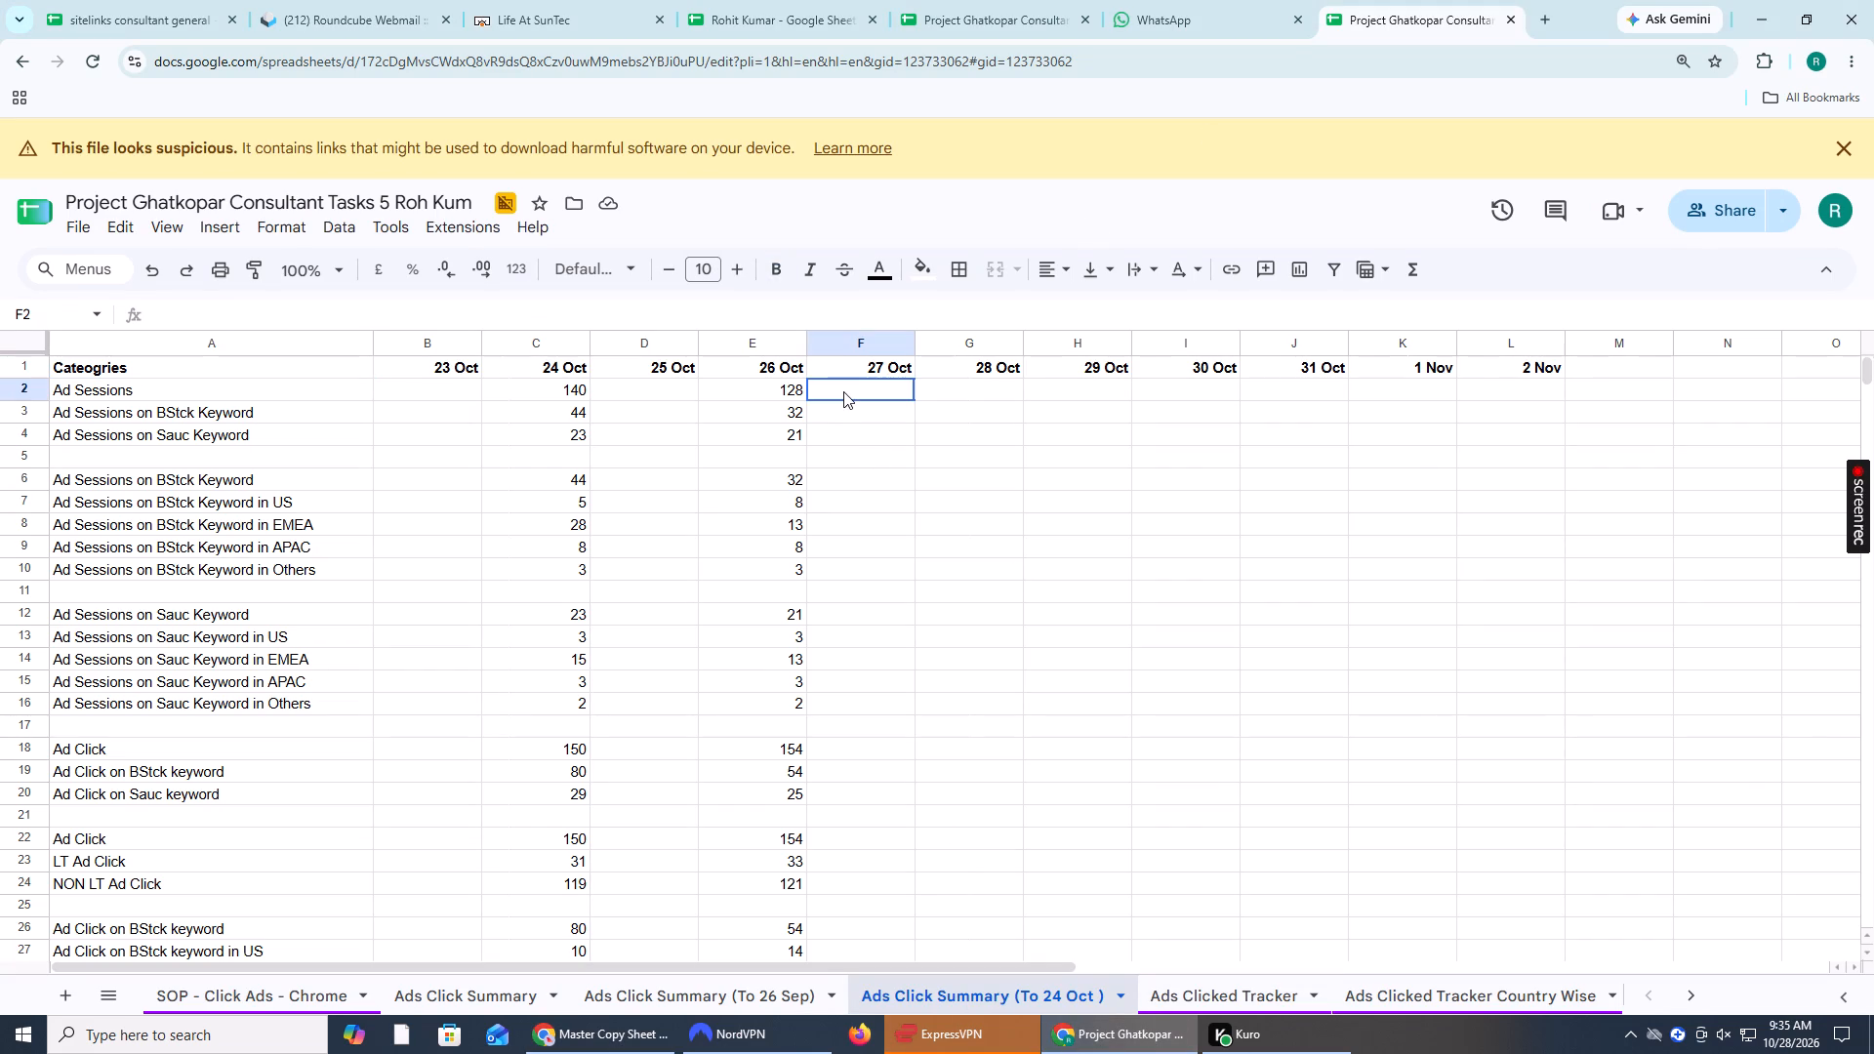
key("ctrl+shift+v")
left_click(1092, 582)
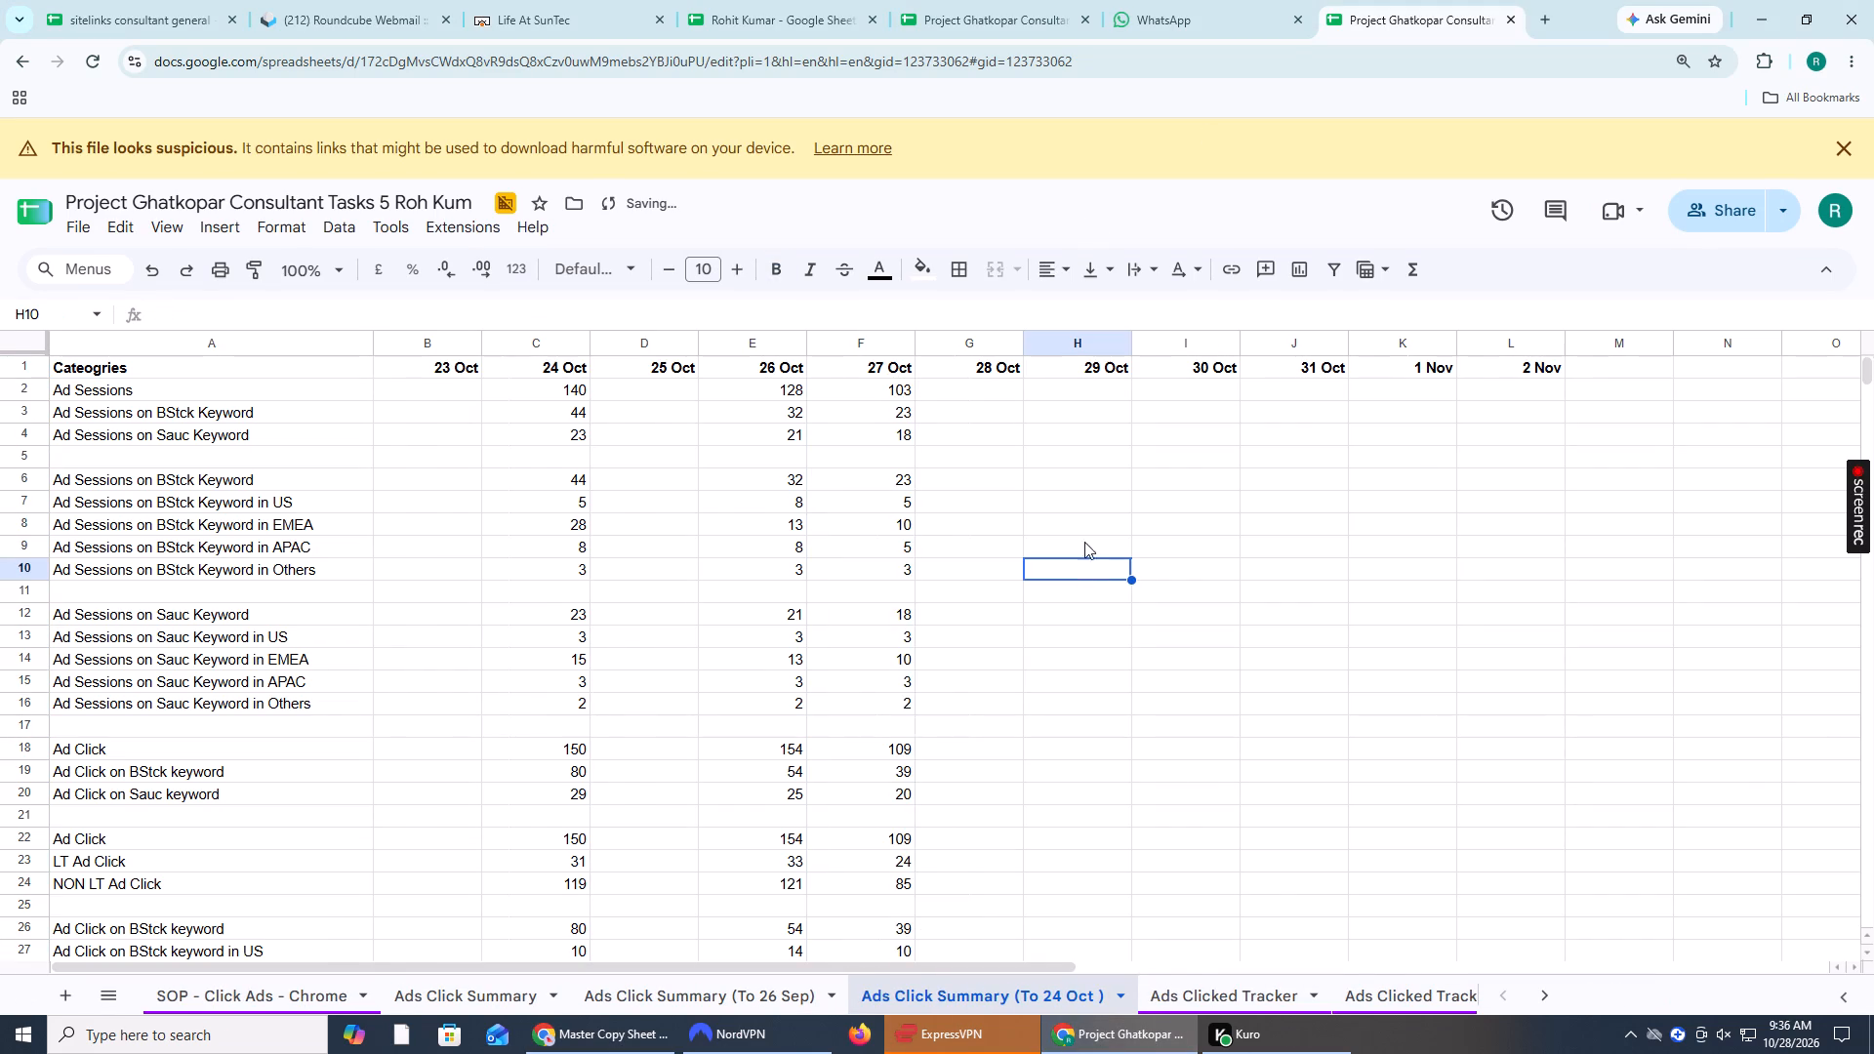
Delete the empty 25 Oct column from the Ads Click Summary (To 24 Oct) sheet, checking the dates against the system calendar.
left_click(1776, 1043)
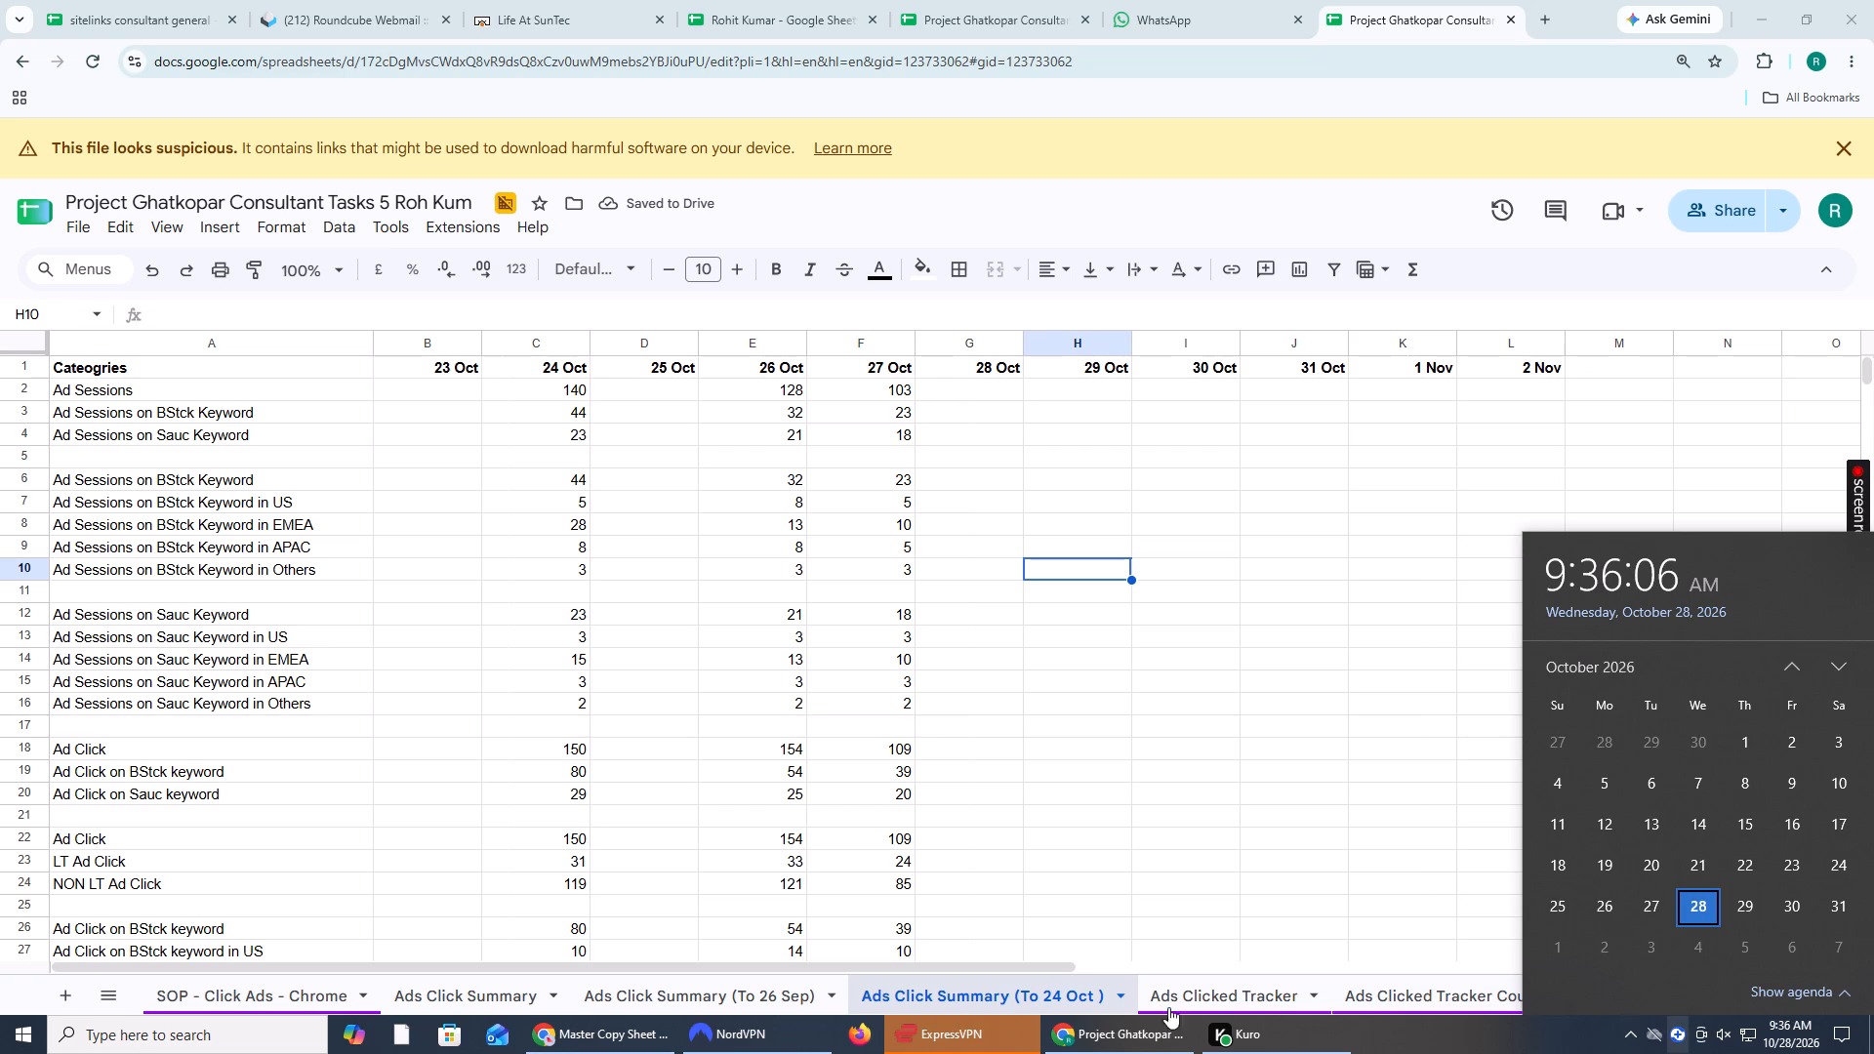
left_click(634, 350)
right_click(634, 350)
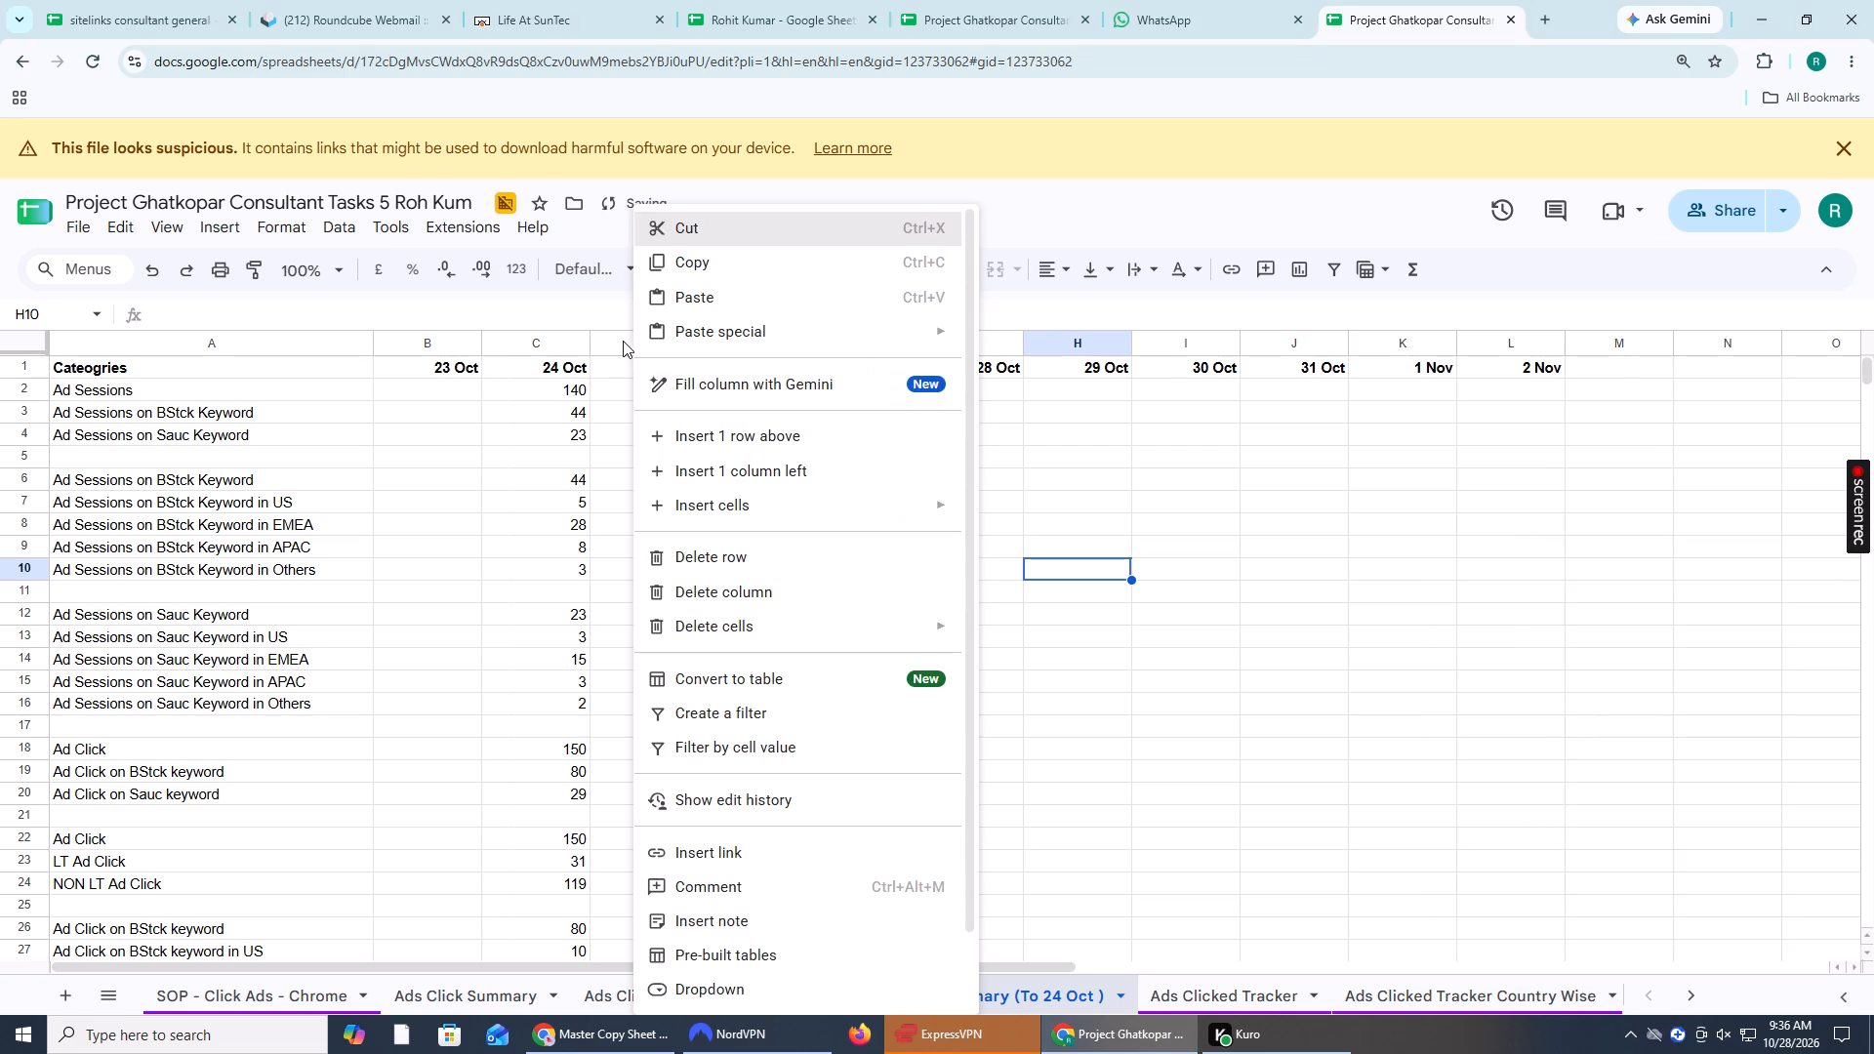
left_click(618, 340)
right_click(618, 340)
left_click(692, 505)
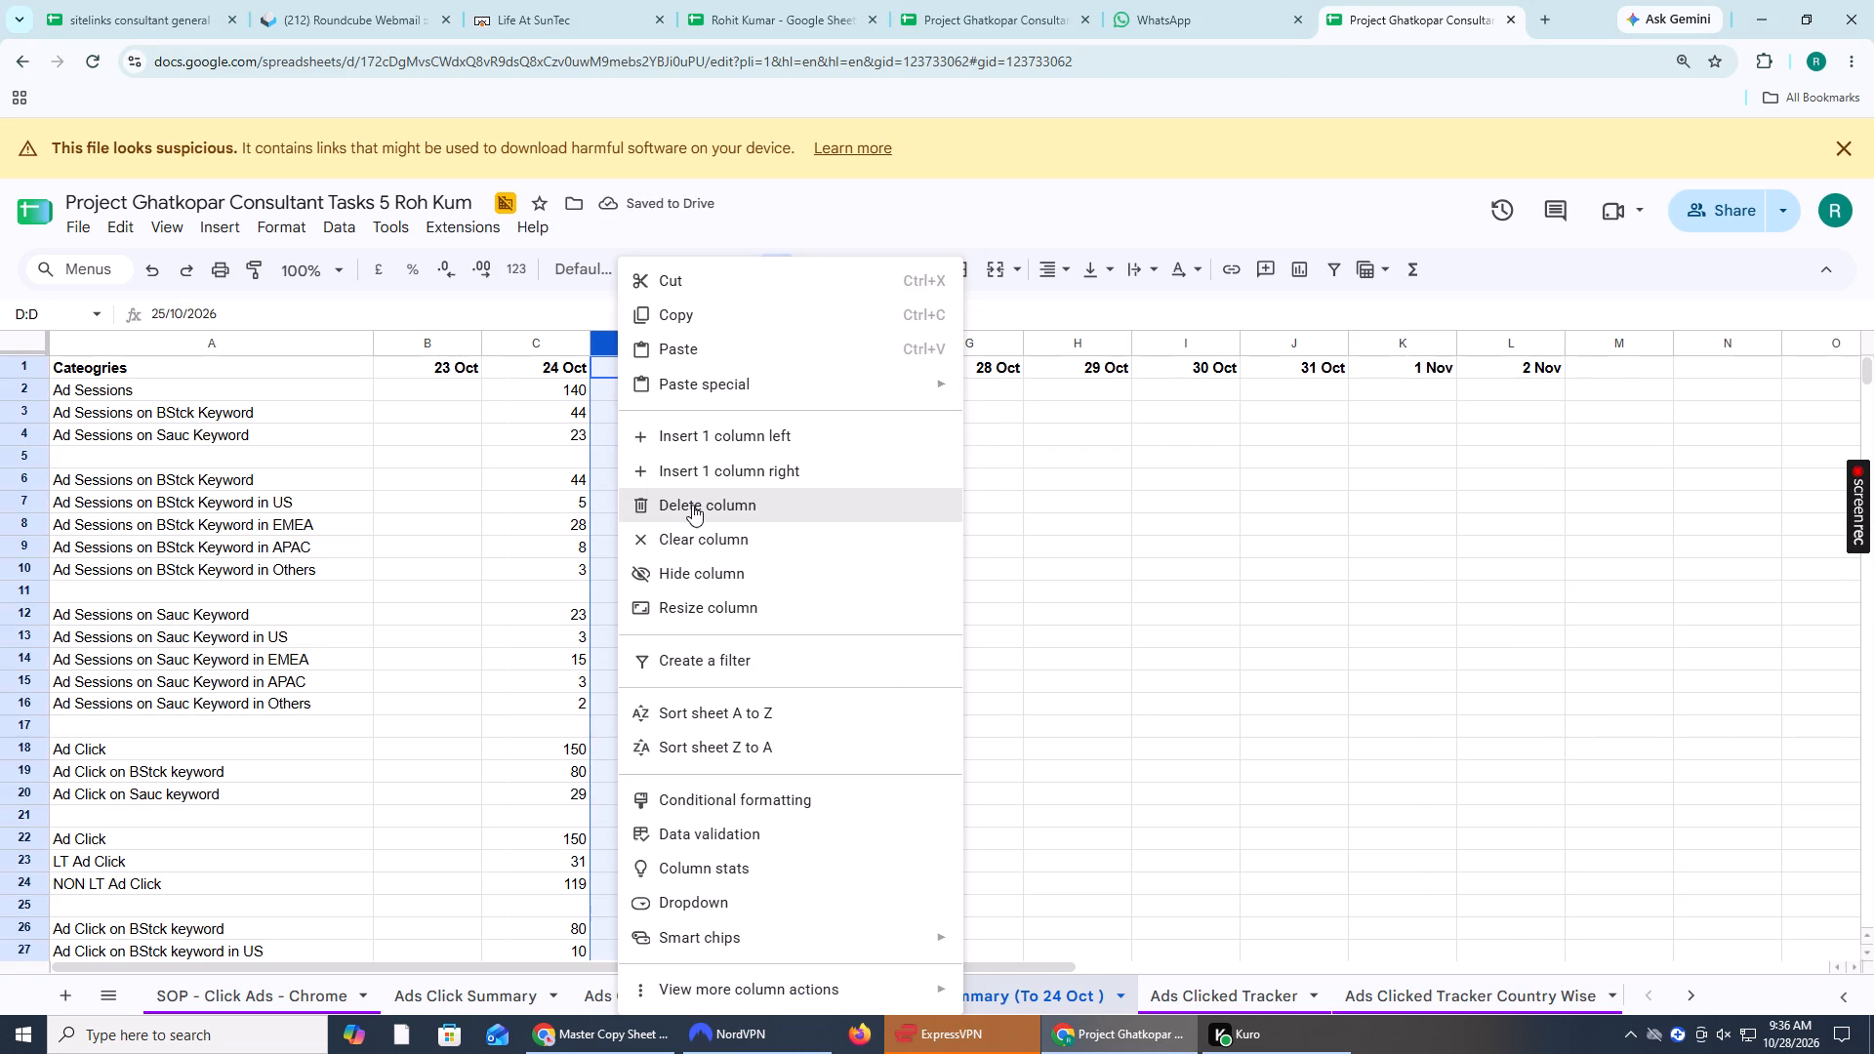
left_click(940, 596)
left_click(1806, 1036)
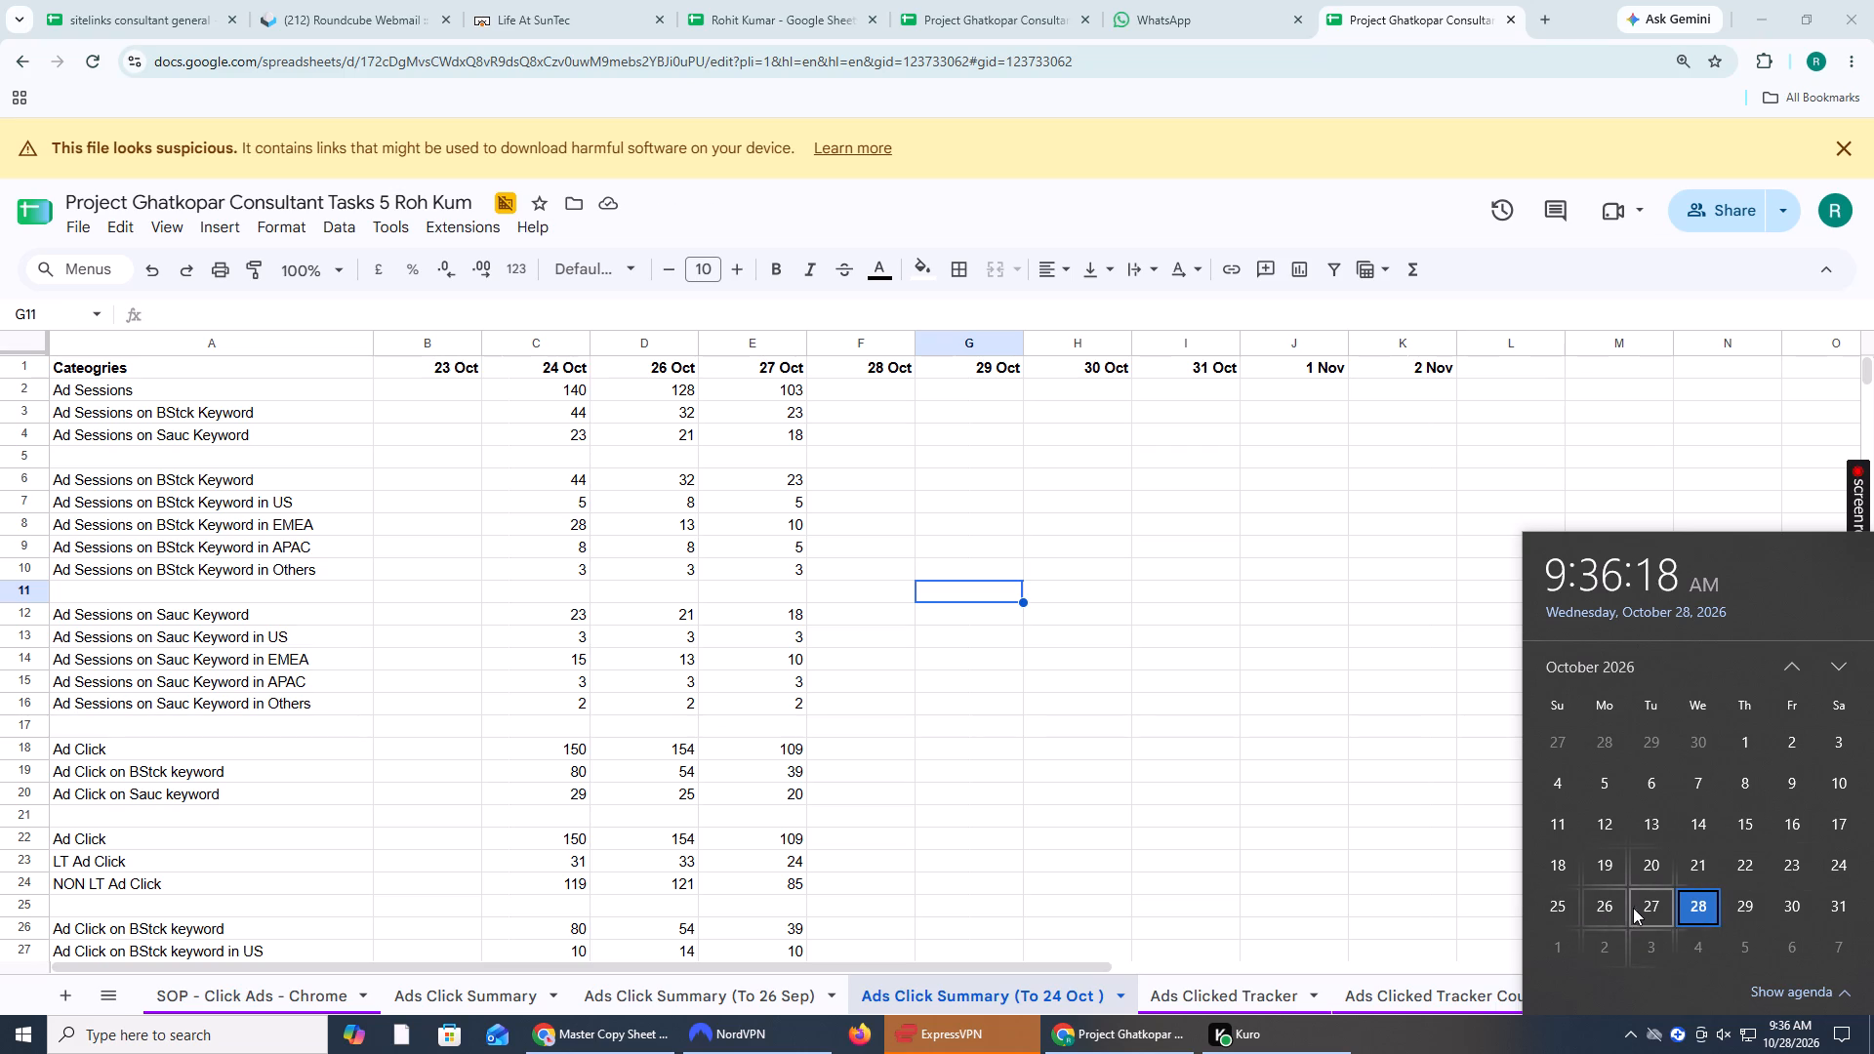
left_click(952, 709)
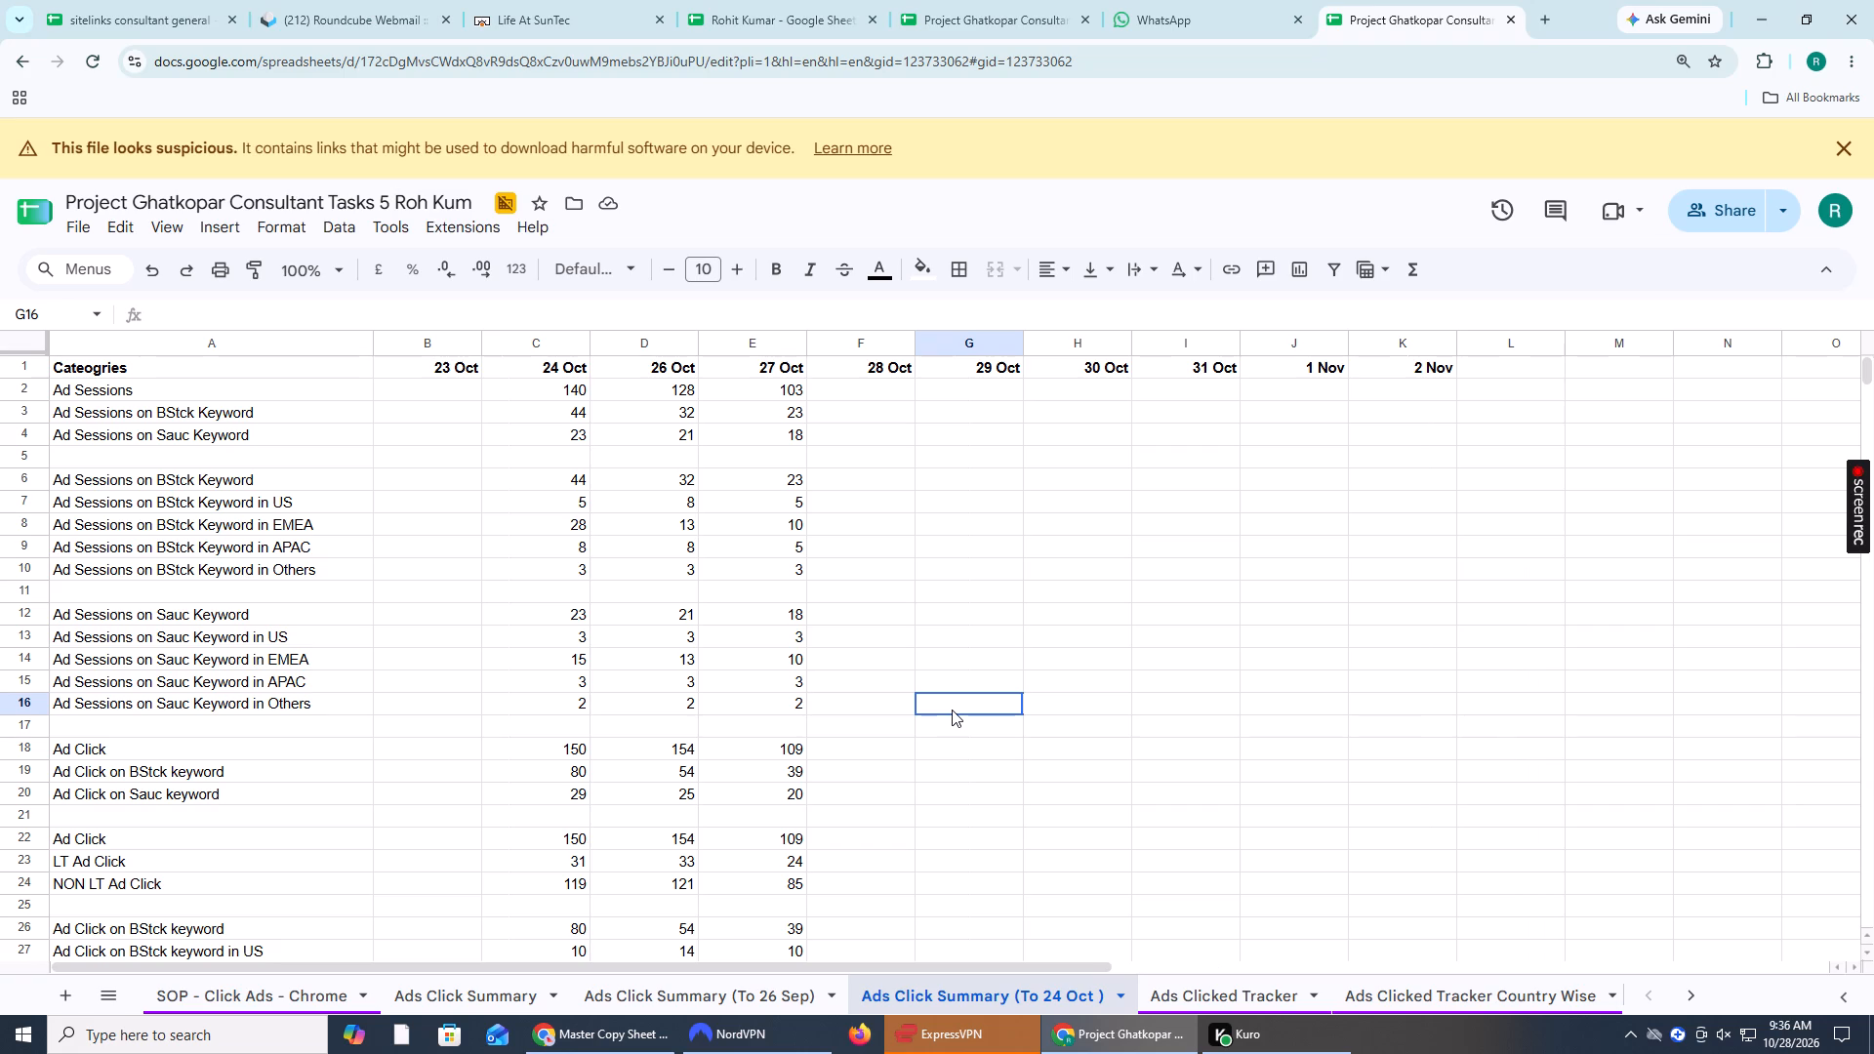
left_click(952, 709)
In the other Project Ghatkopar spreadsheet's Ads Clicked Tracker, copy the 25-Jul-26 column from the datadoghq.com row down to the kaizo row.
left_click(992, 0)
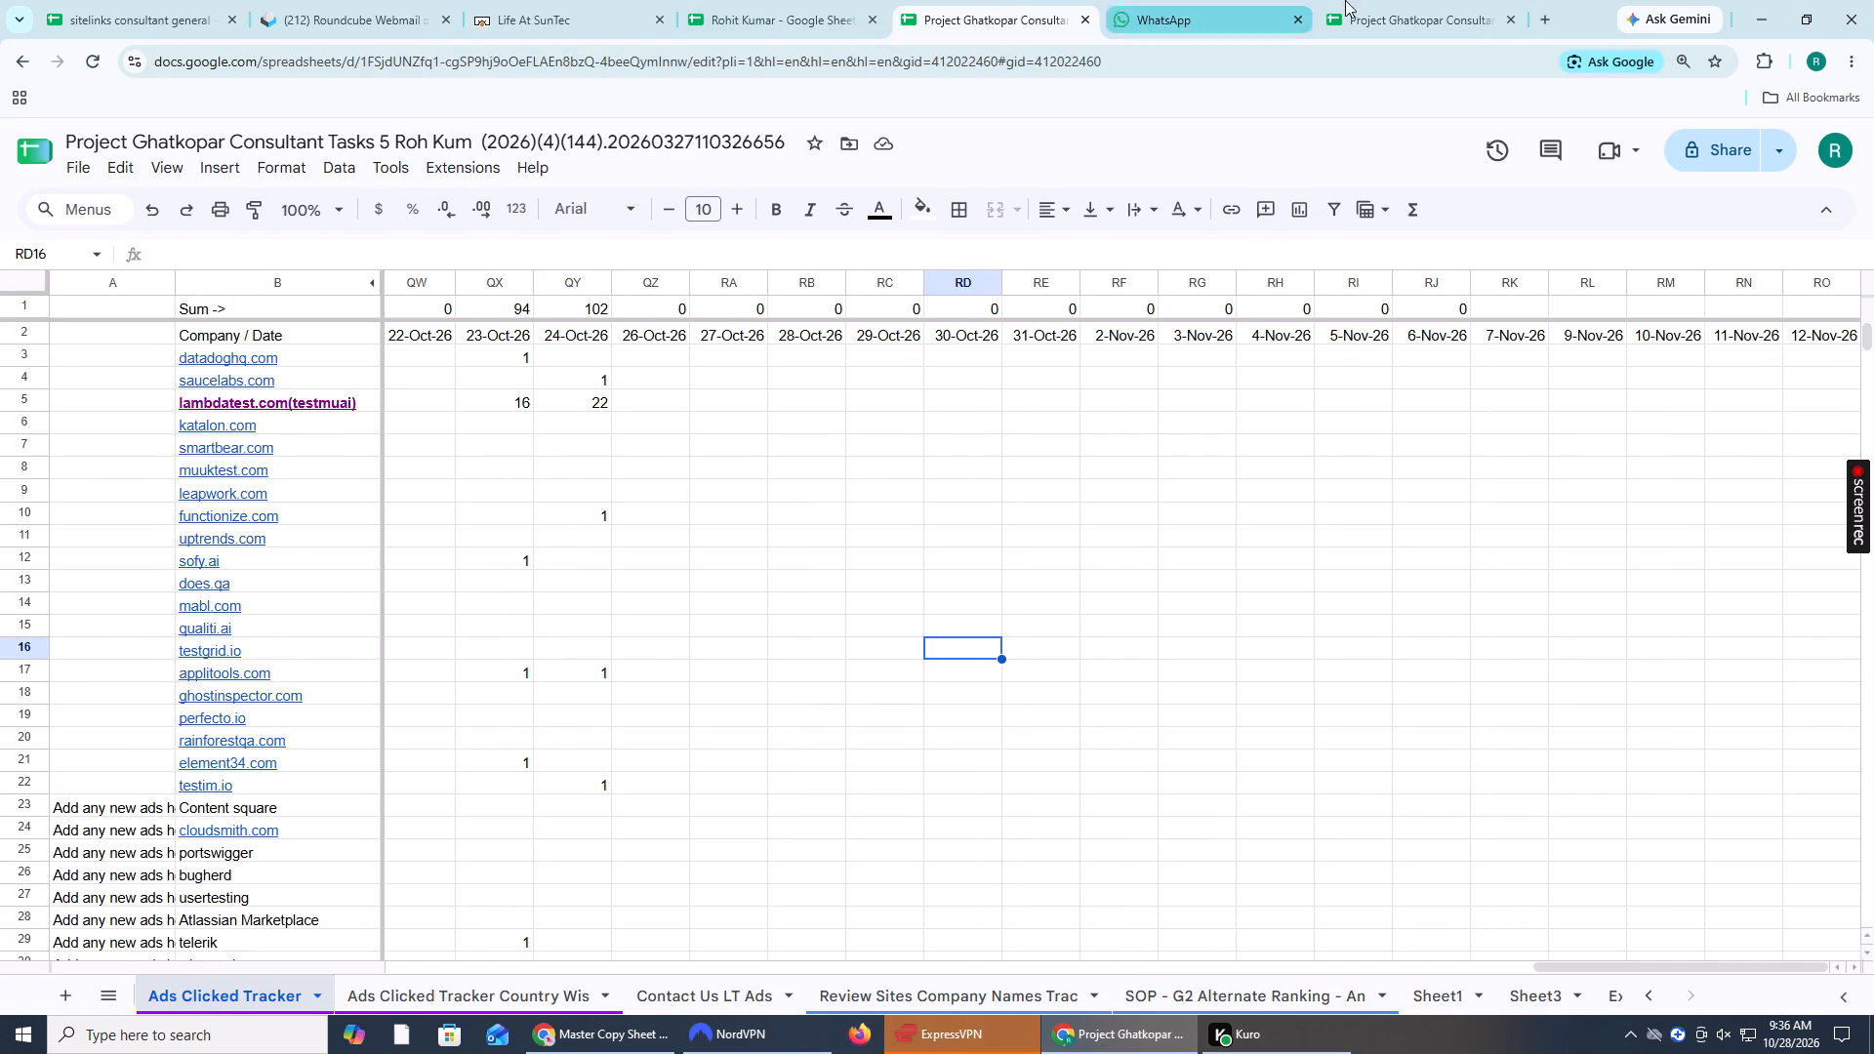
left_click(1401, 0)
left_click(980, 0)
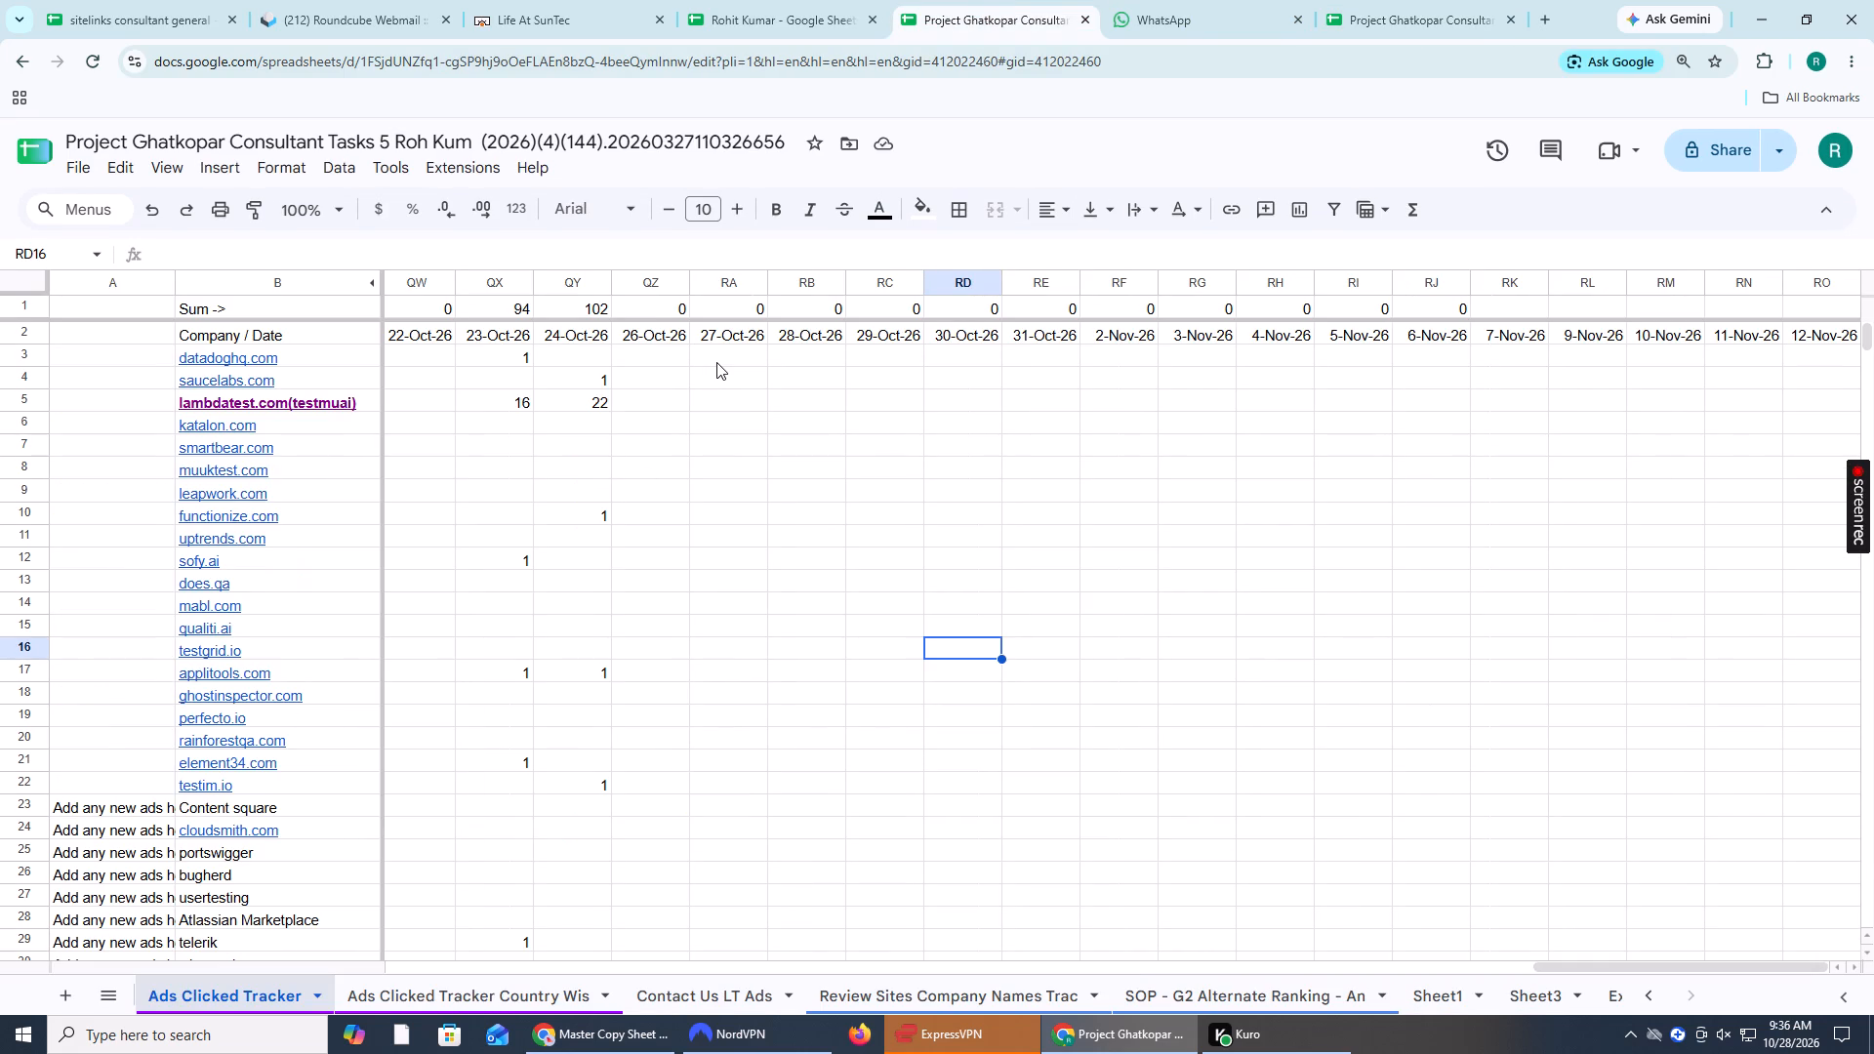
left_click_drag(1549, 970, 556, 929)
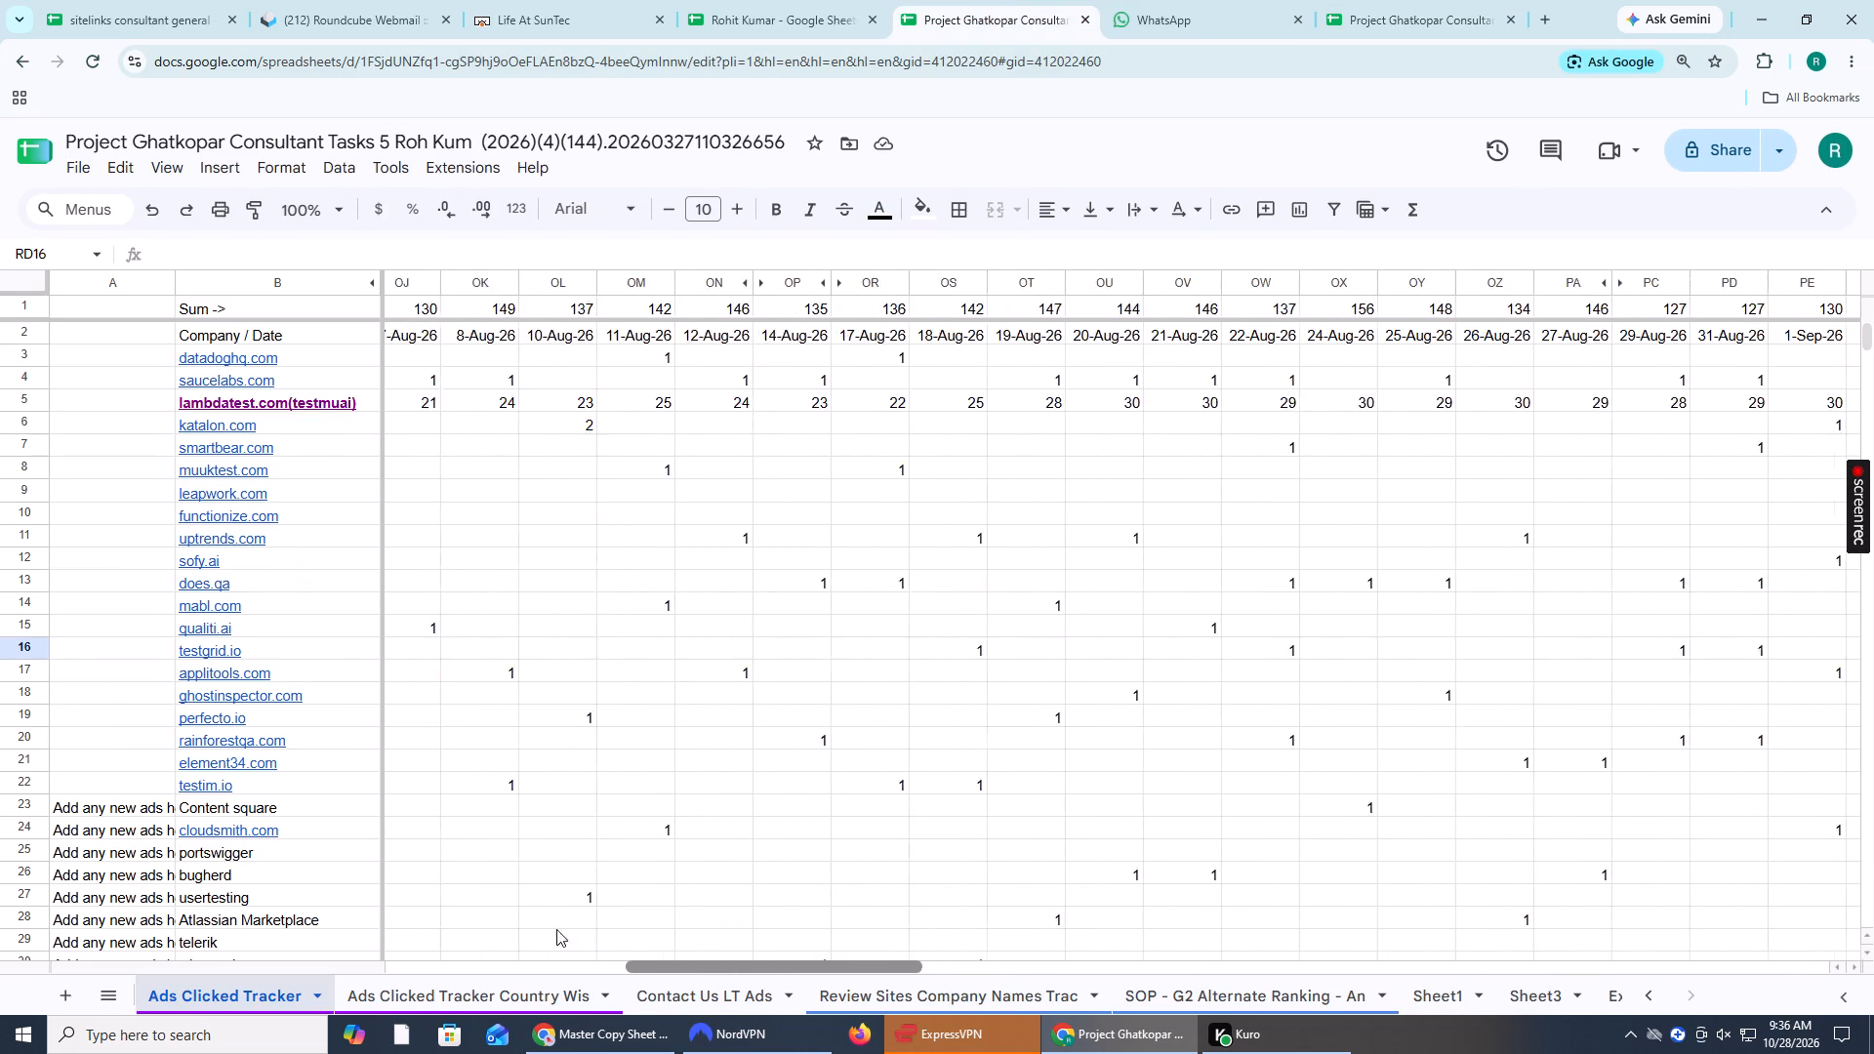
left_click_drag(556, 929, 389, 912)
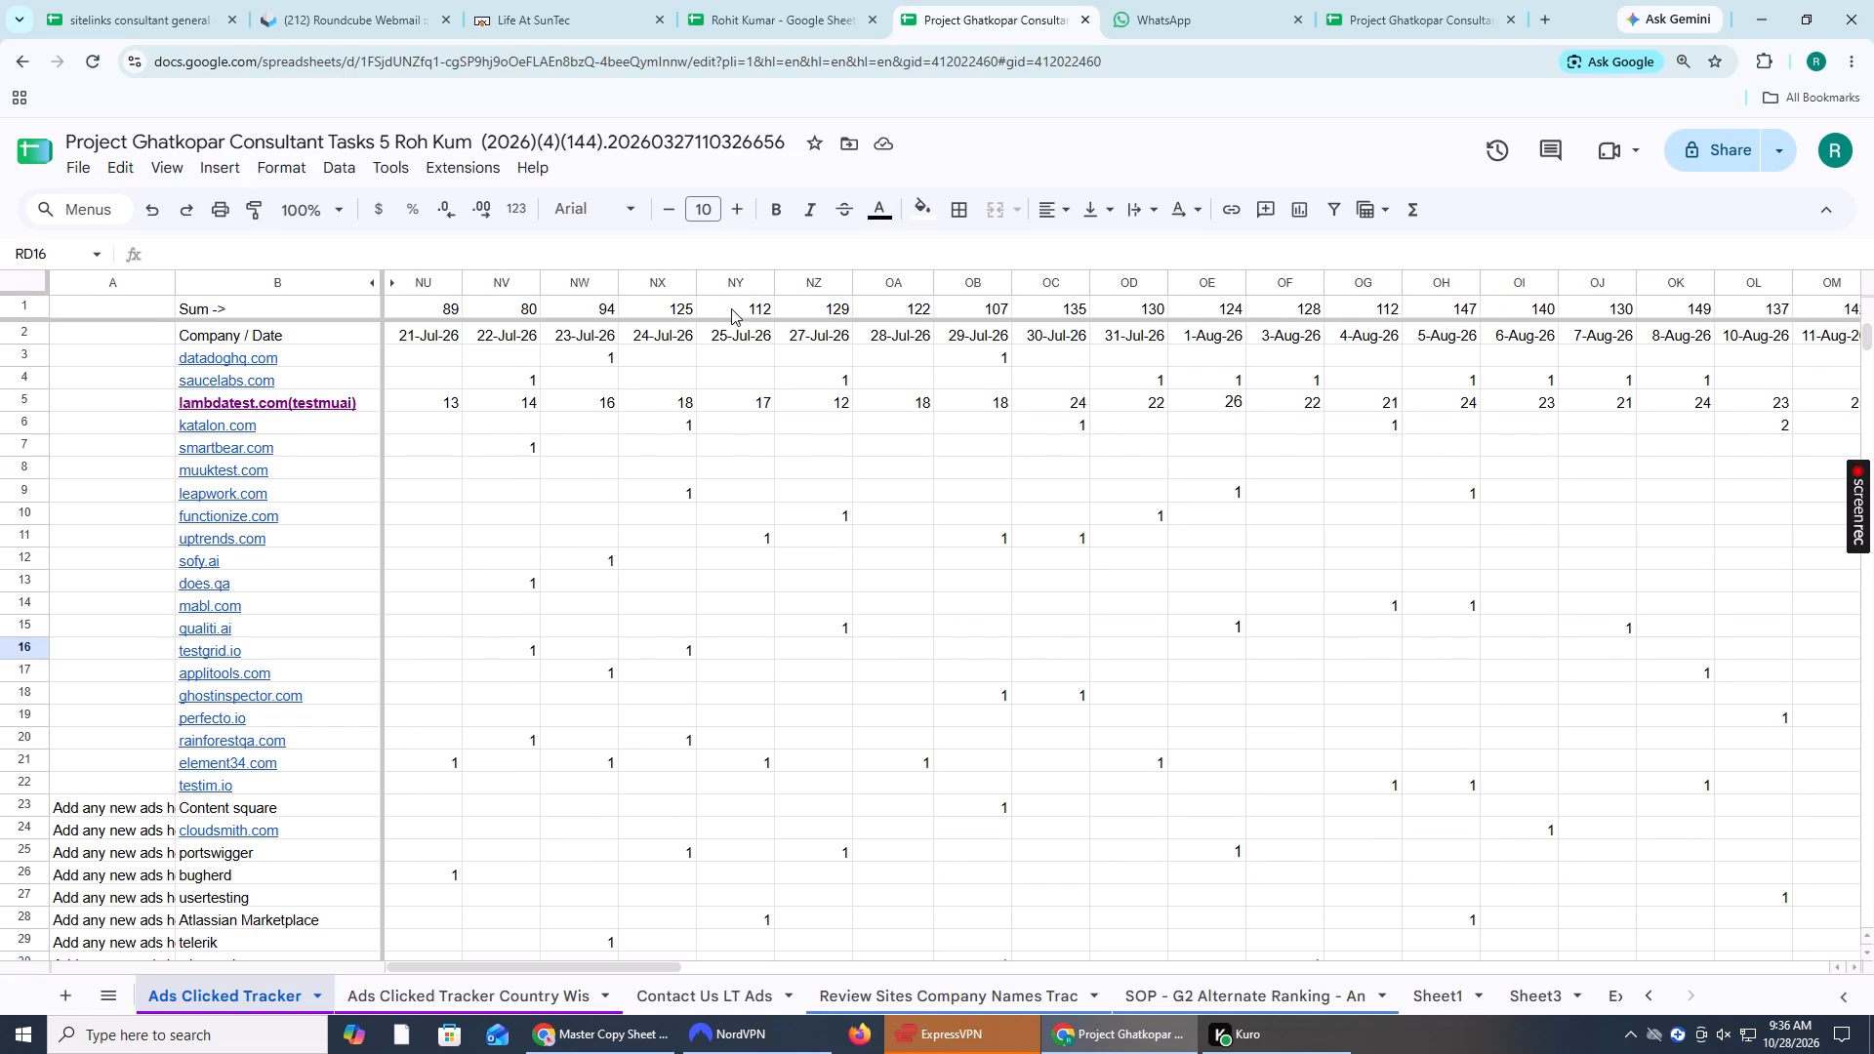
scroll(731, 386, "up", 3)
left_click(727, 357)
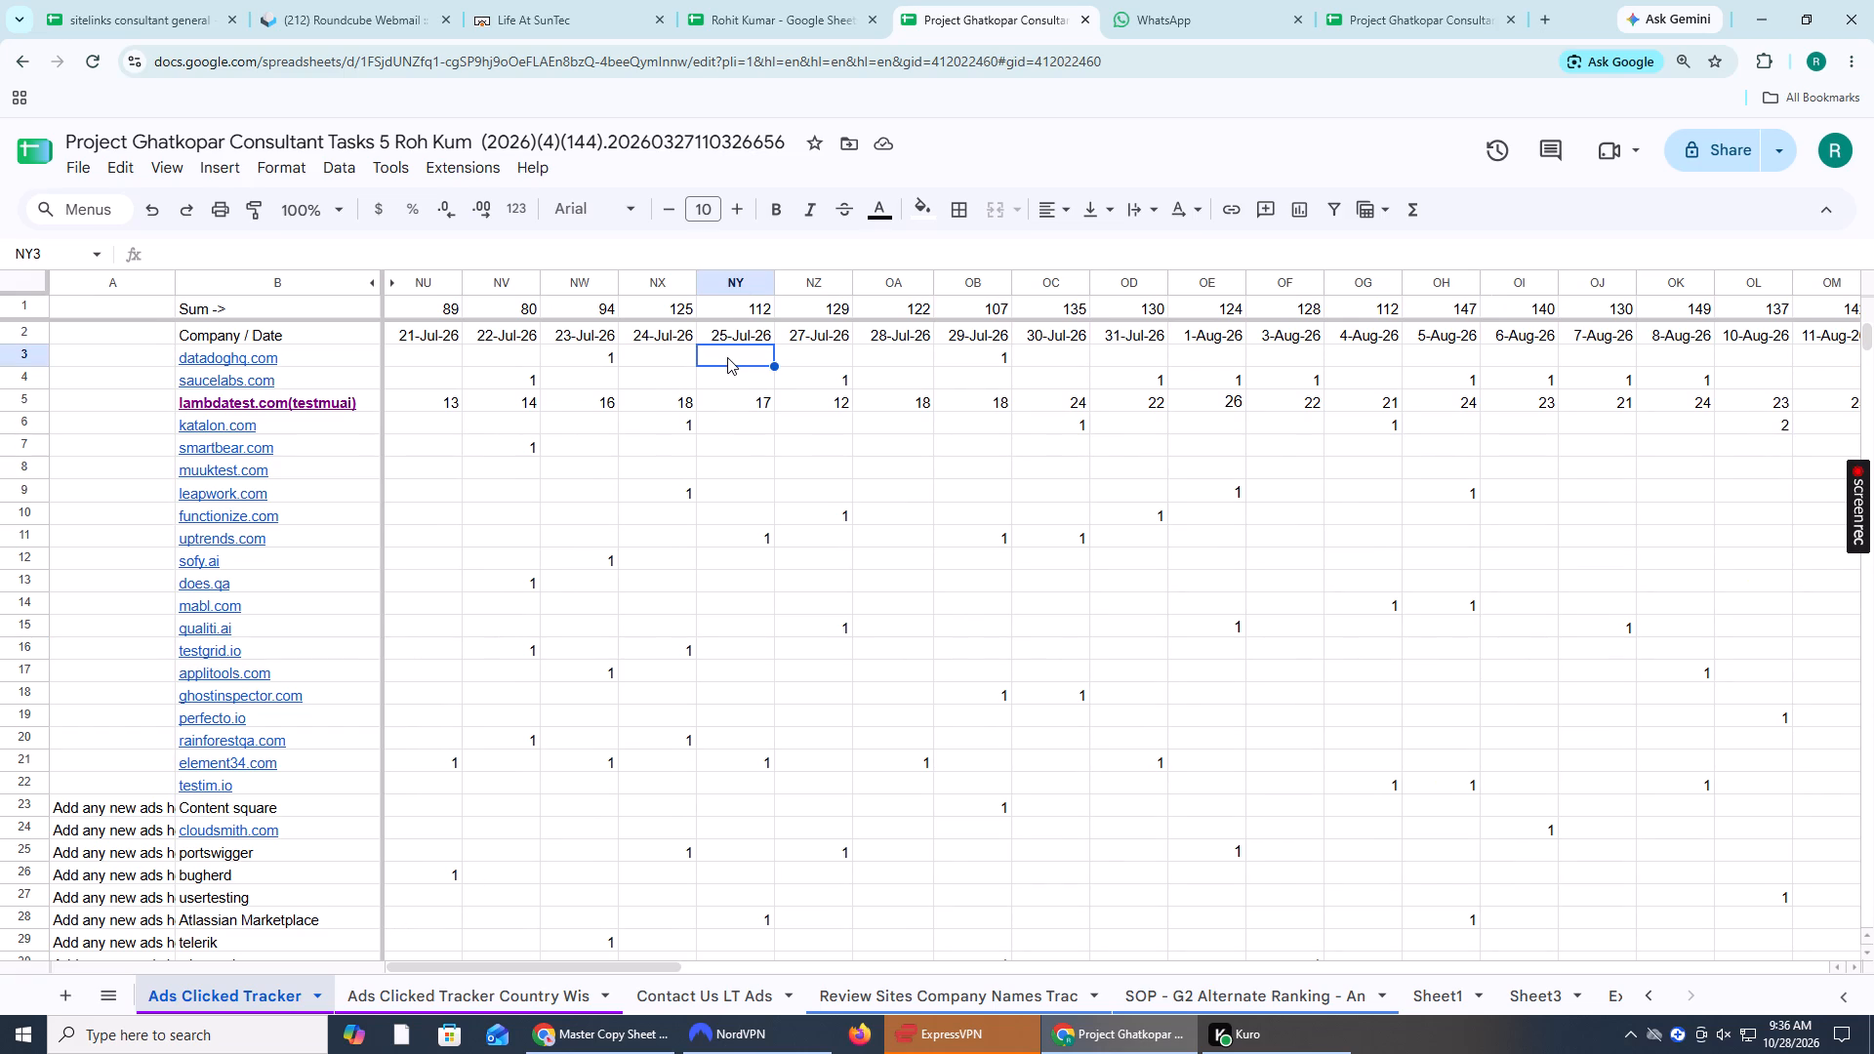
key("ctrl+shift+Down")
key("ctrl+shift+Down")
key("ctrl+shift+Down")
key("ctrl+shift+Down")
key("ctrl+shift+Down")
key("ctrl+shift+Down")
key("ctrl+shift+Down")
key("ctrl+shift+Down")
key("ctrl+shift+Down")
key("ctrl+shift+Down")
key("ctrl+shift+Down")
key("ctrl+shift+Down")
key("ctrl+shift+Down")
key("ctrl+shift+Down")
key("ctrl+shift+Down")
key("ctrl+shift+Down")
key("ctrl+shift+Down")
key("ctrl+shift+Down")
key("ctrl+shift+Down")
key("ctrl+shift+Down")
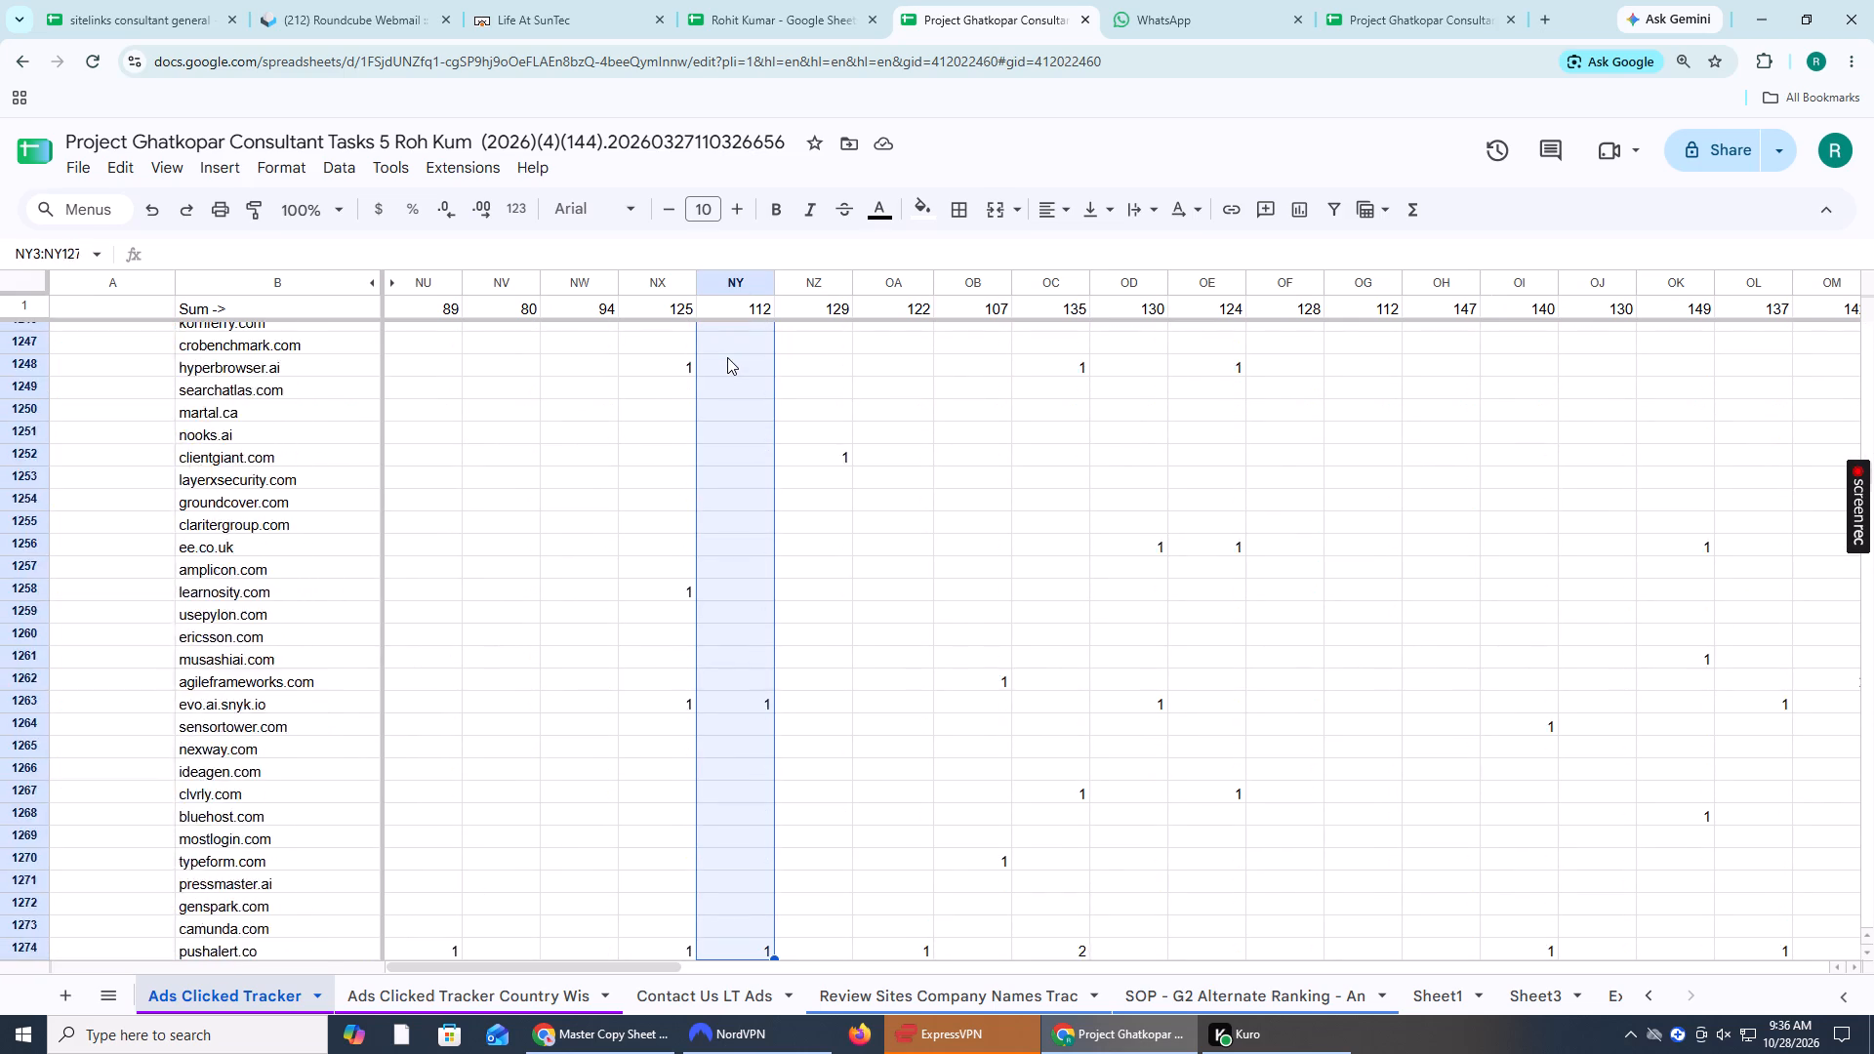
key("ctrl+shift+Up")
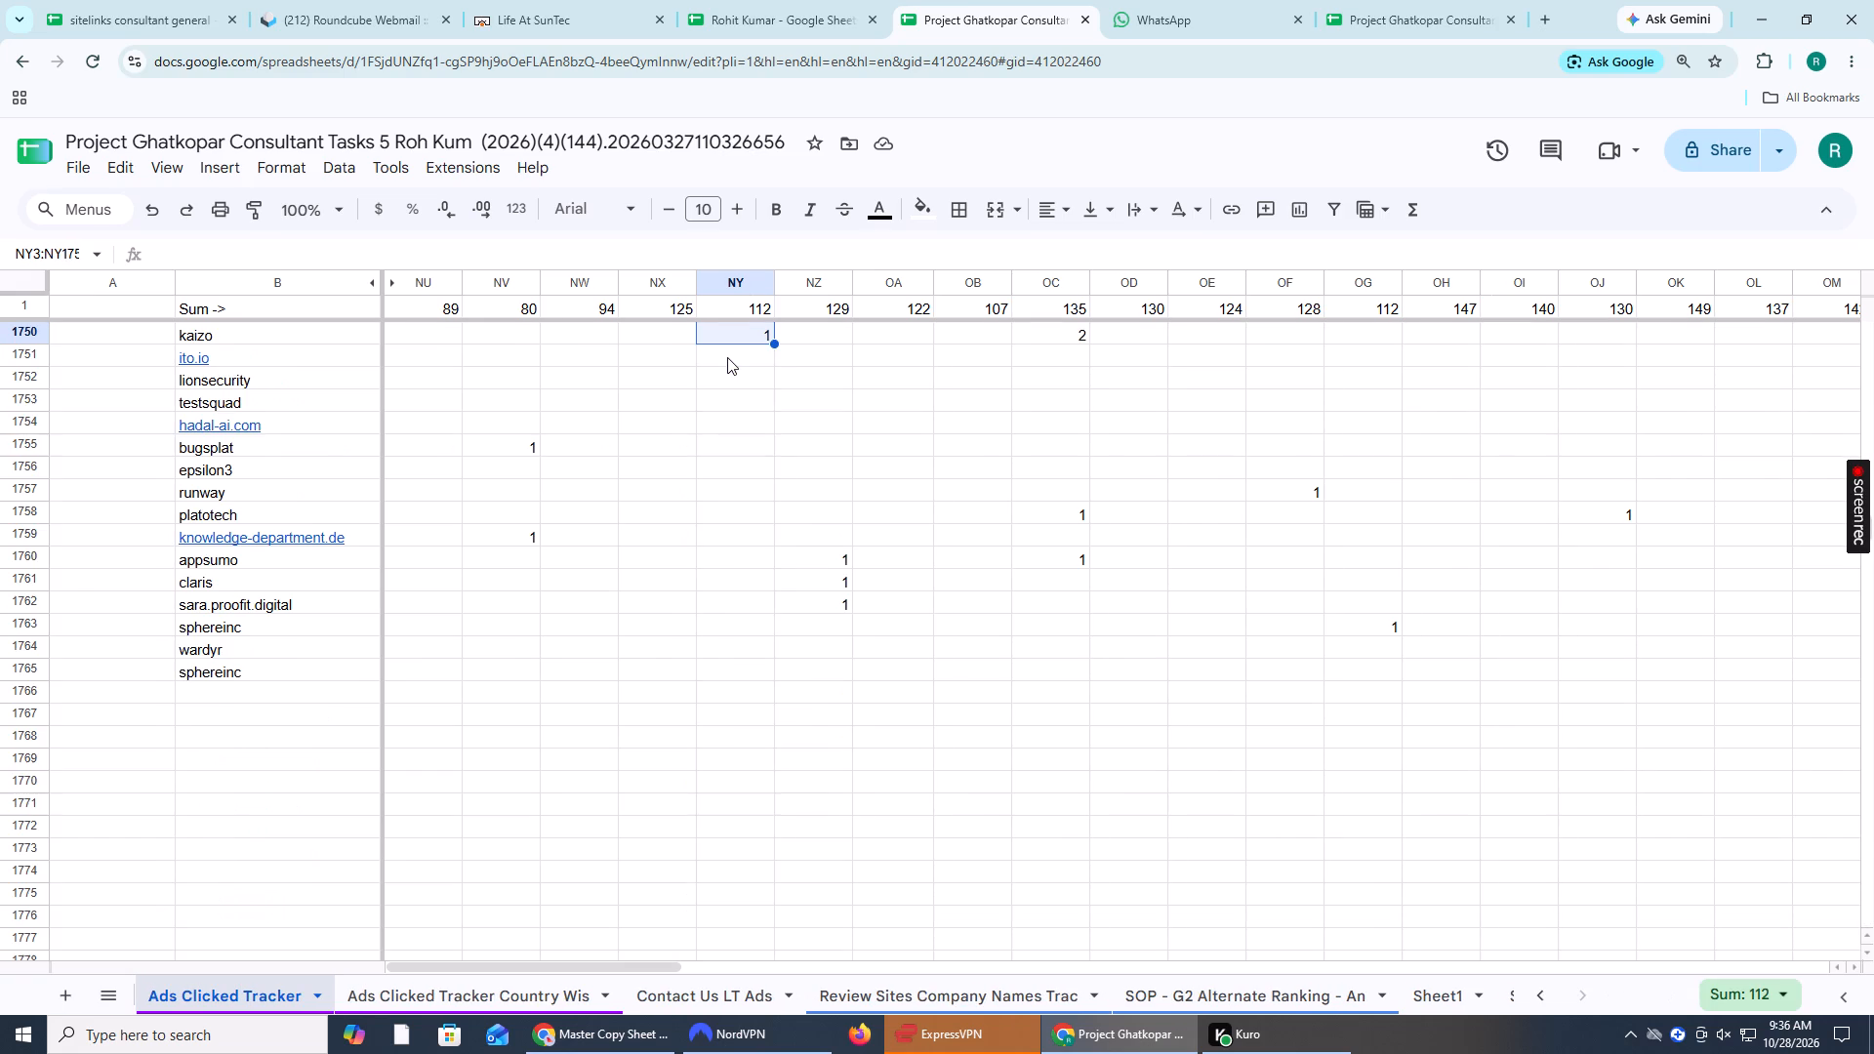
key("ctrl+c")
Paste the copied 25-Jul-26 data as values into the 27-Oct-26 column of the Ads Clicked Tracker, starting at the datadoghq.com row in RA3.
left_click(1286, 760)
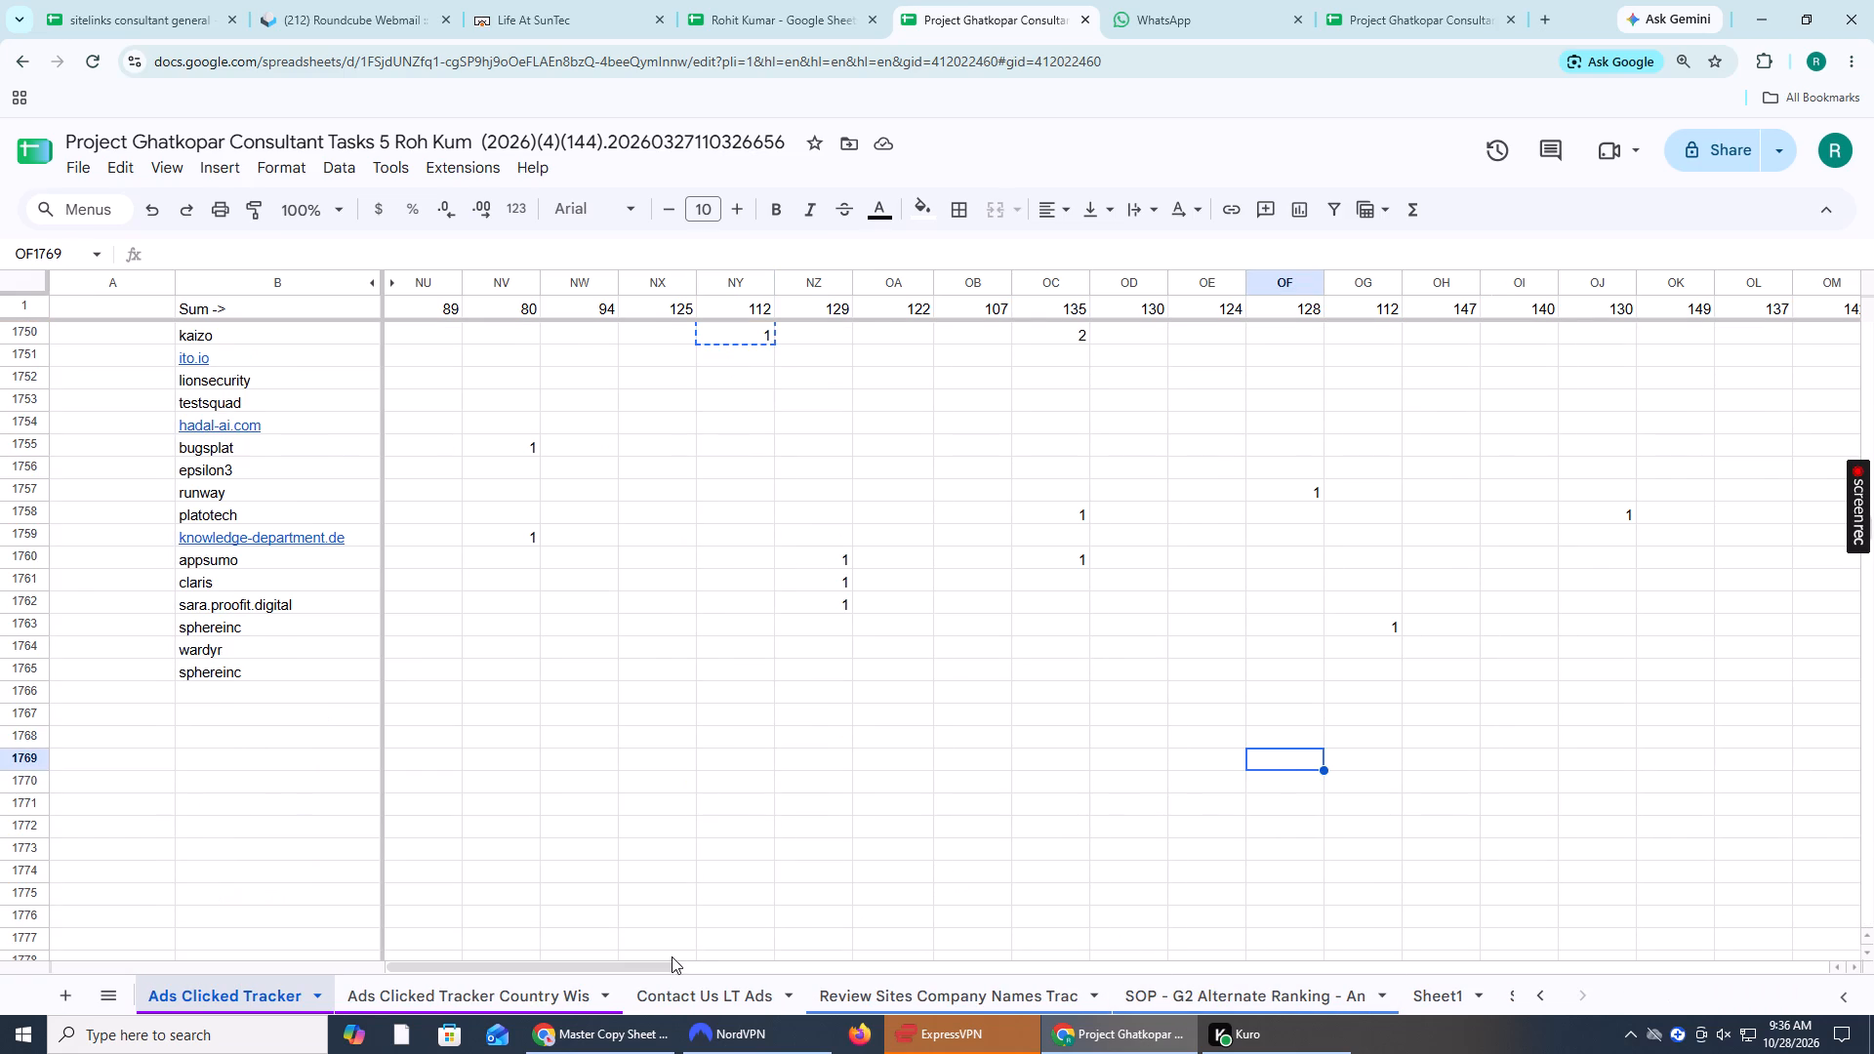
left_click_drag(660, 970, 1682, 977)
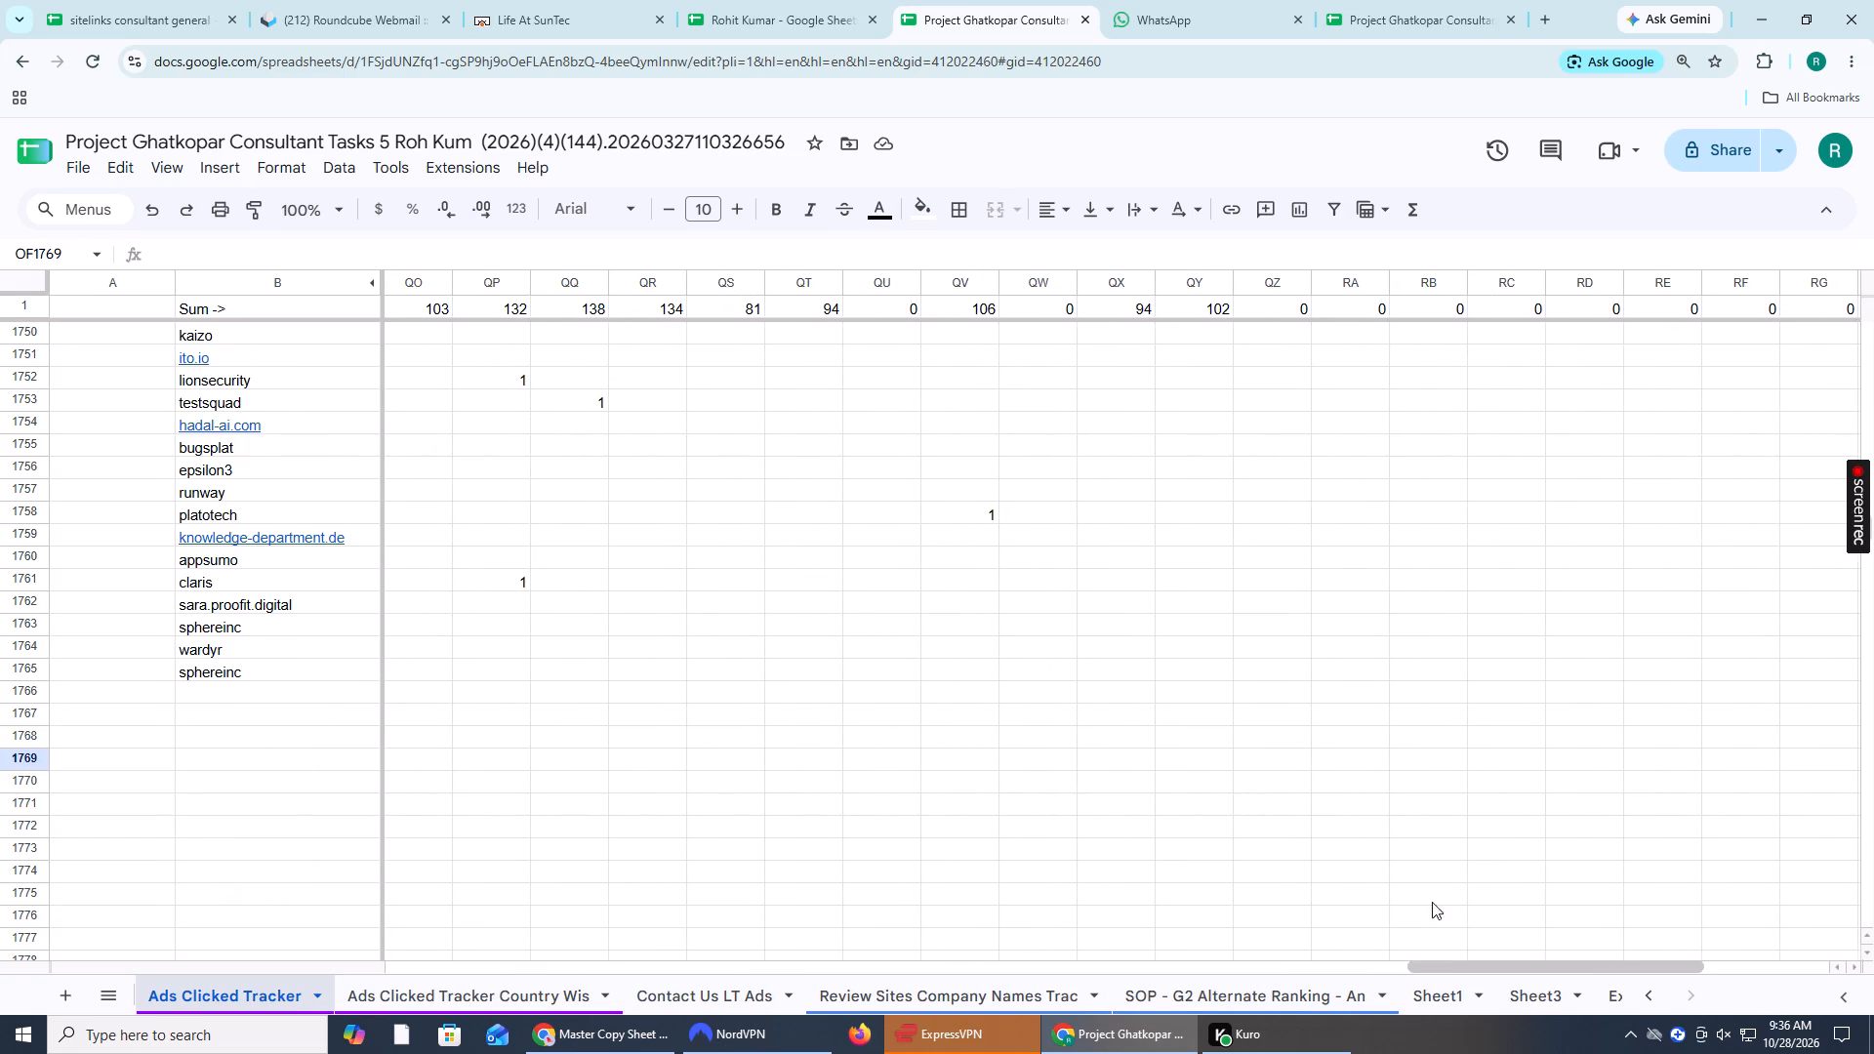
scroll(1194, 745, "up", 17)
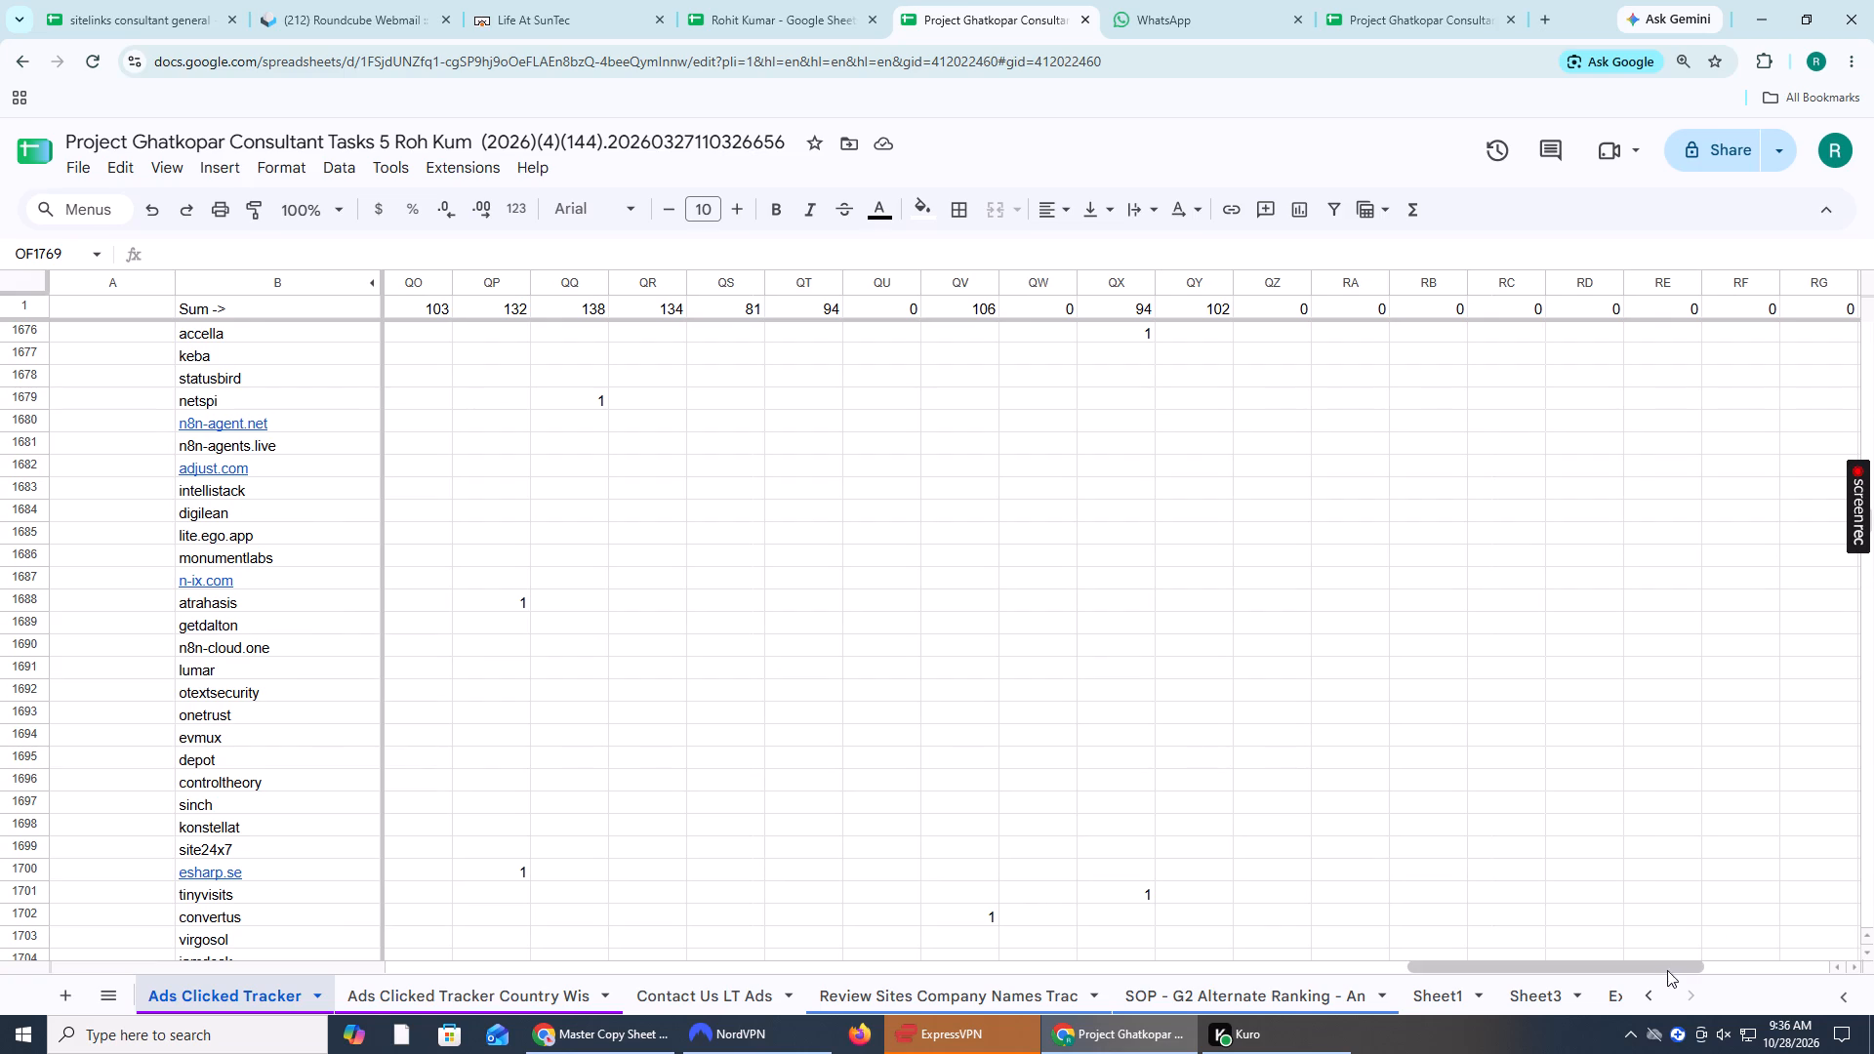
left_click_drag(1667, 971, 1873, 964)
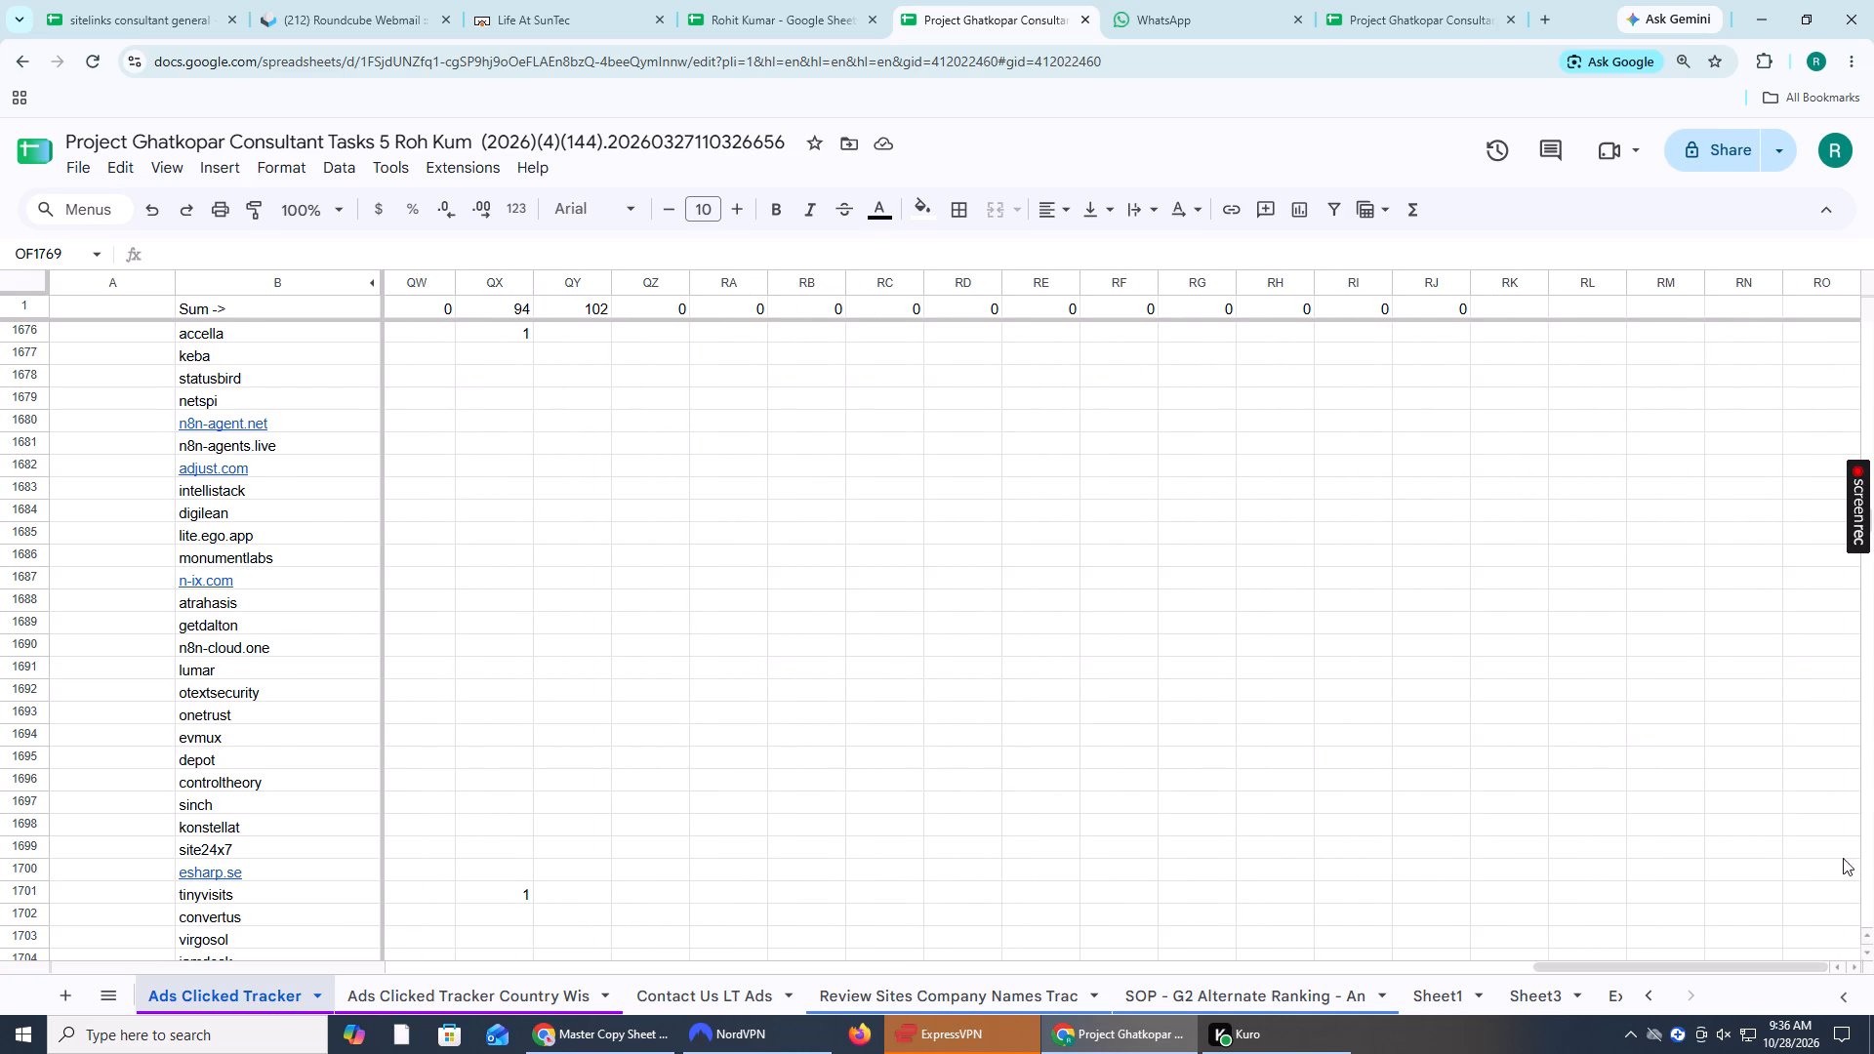
scroll(1558, 756, "up", 20)
scroll(1558, 756, "up", 20)
scroll(1558, 756, "up", 3)
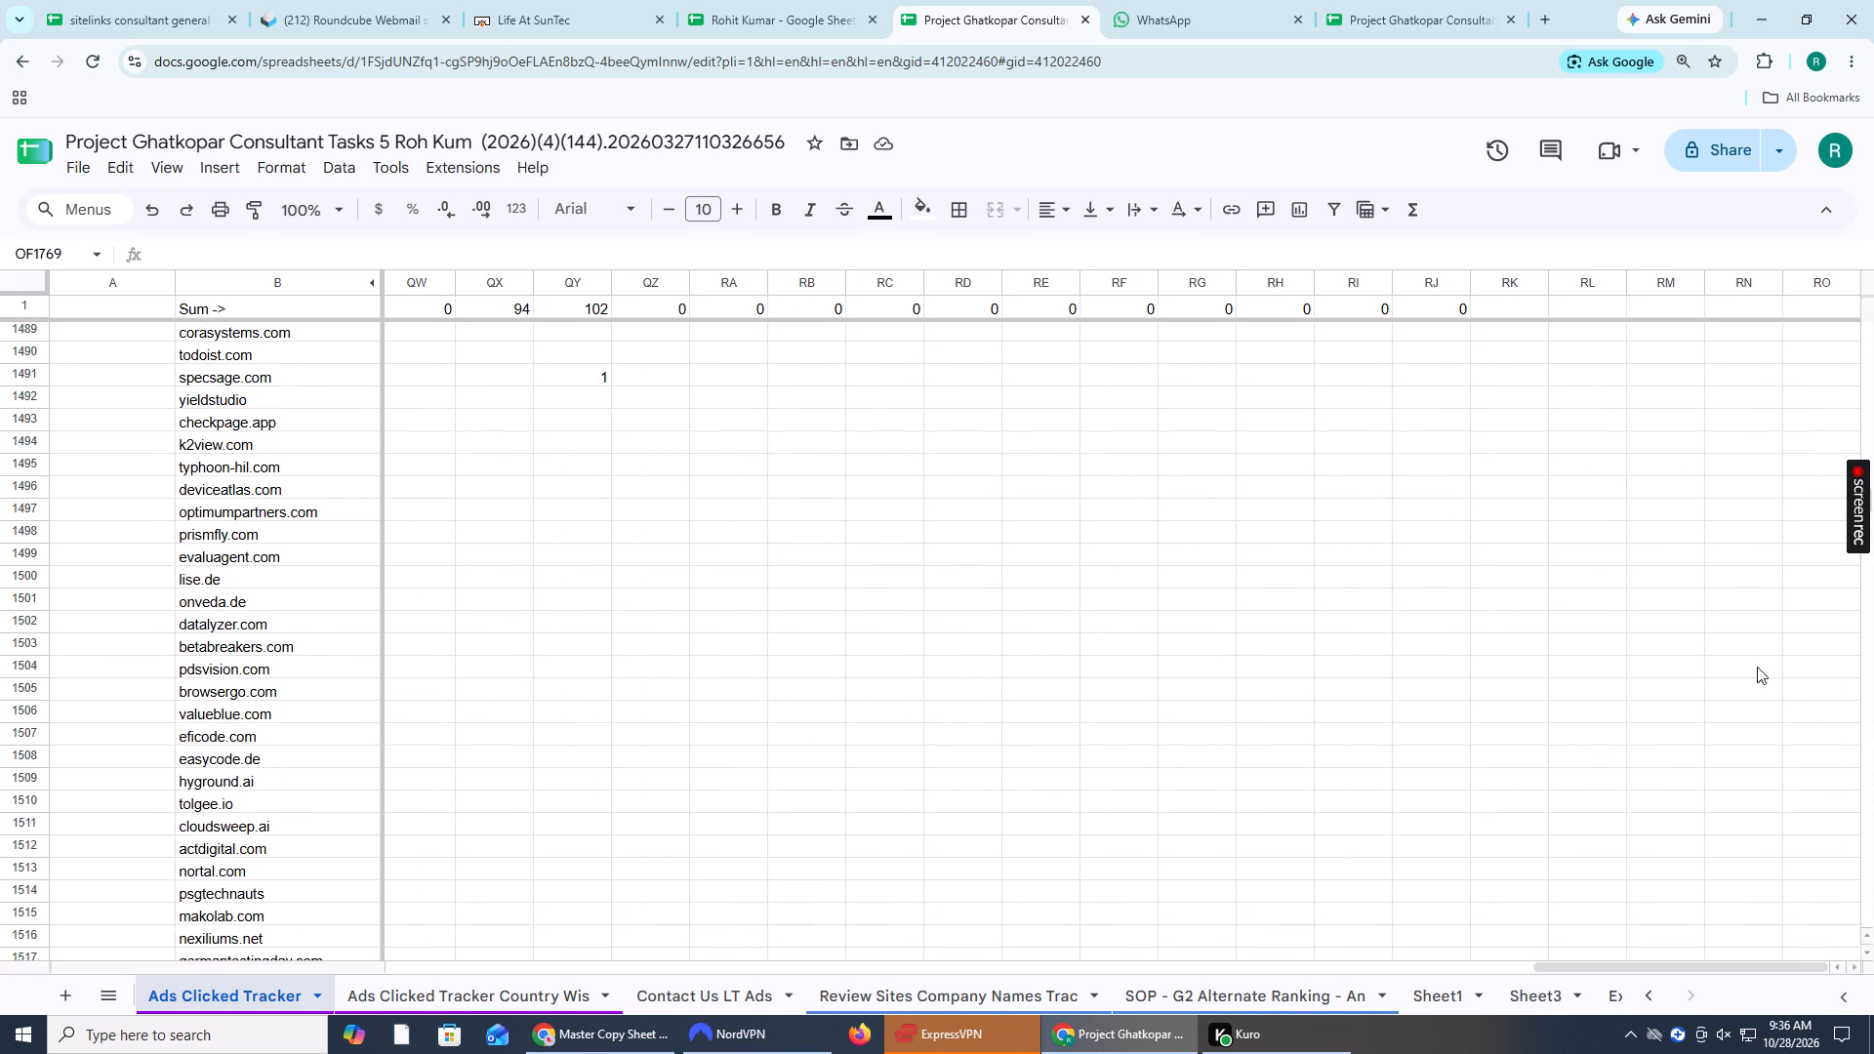
left_click_drag(1873, 516, 1873, 466)
left_click_drag(1873, 468, 1869, 364)
scroll(1299, 761, "up", 11)
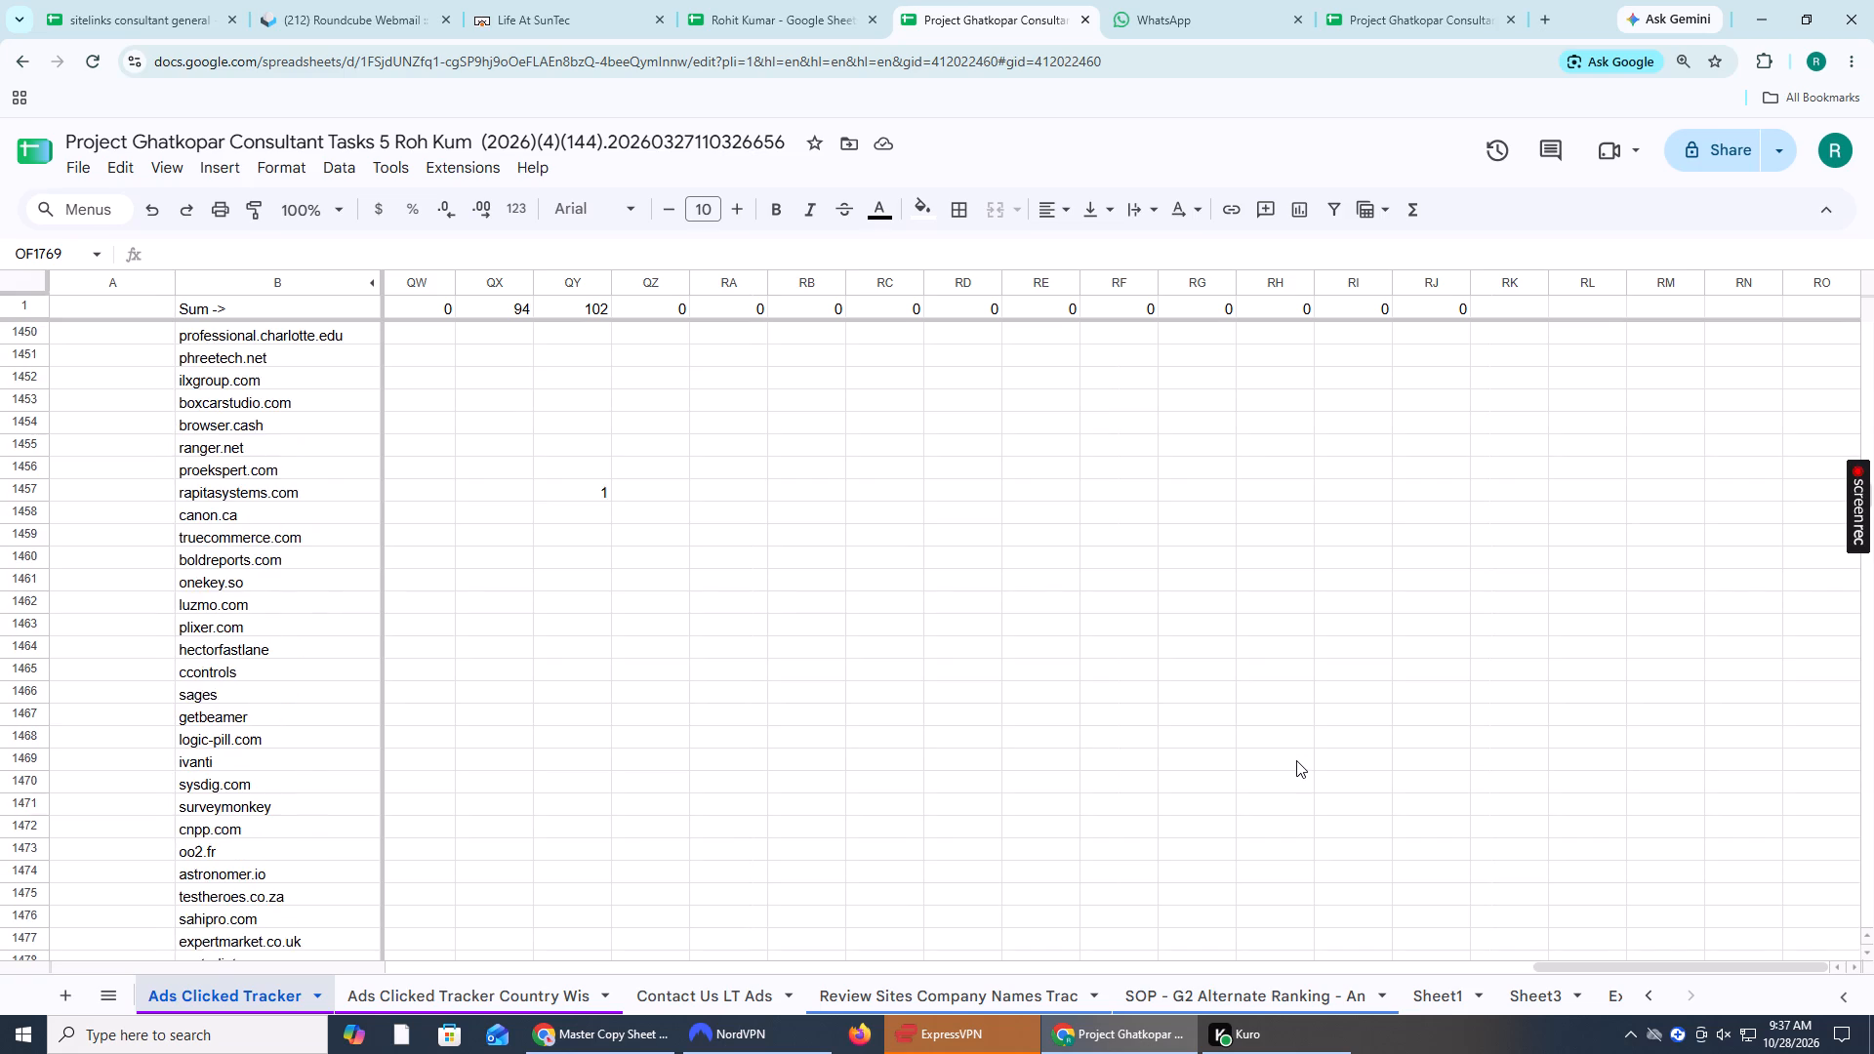
scroll(1296, 760, "up", 4)
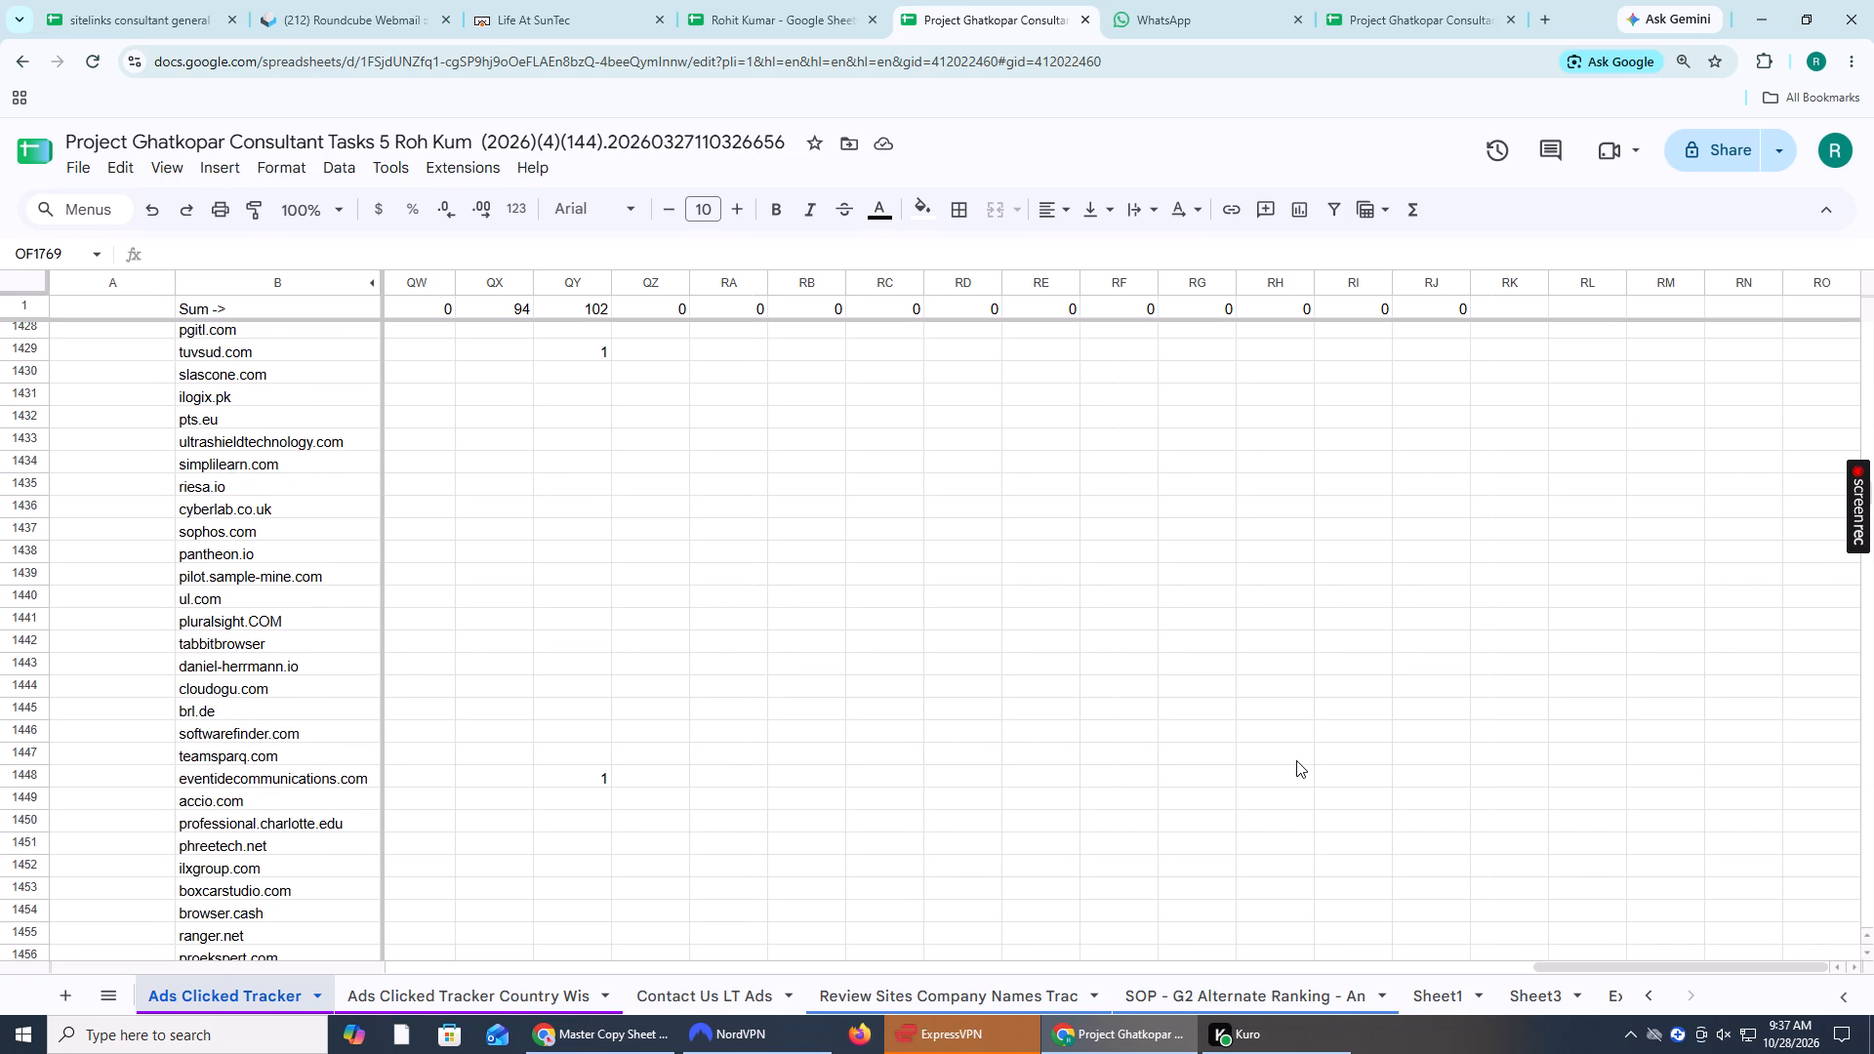
scroll(1296, 760, "up", 10)
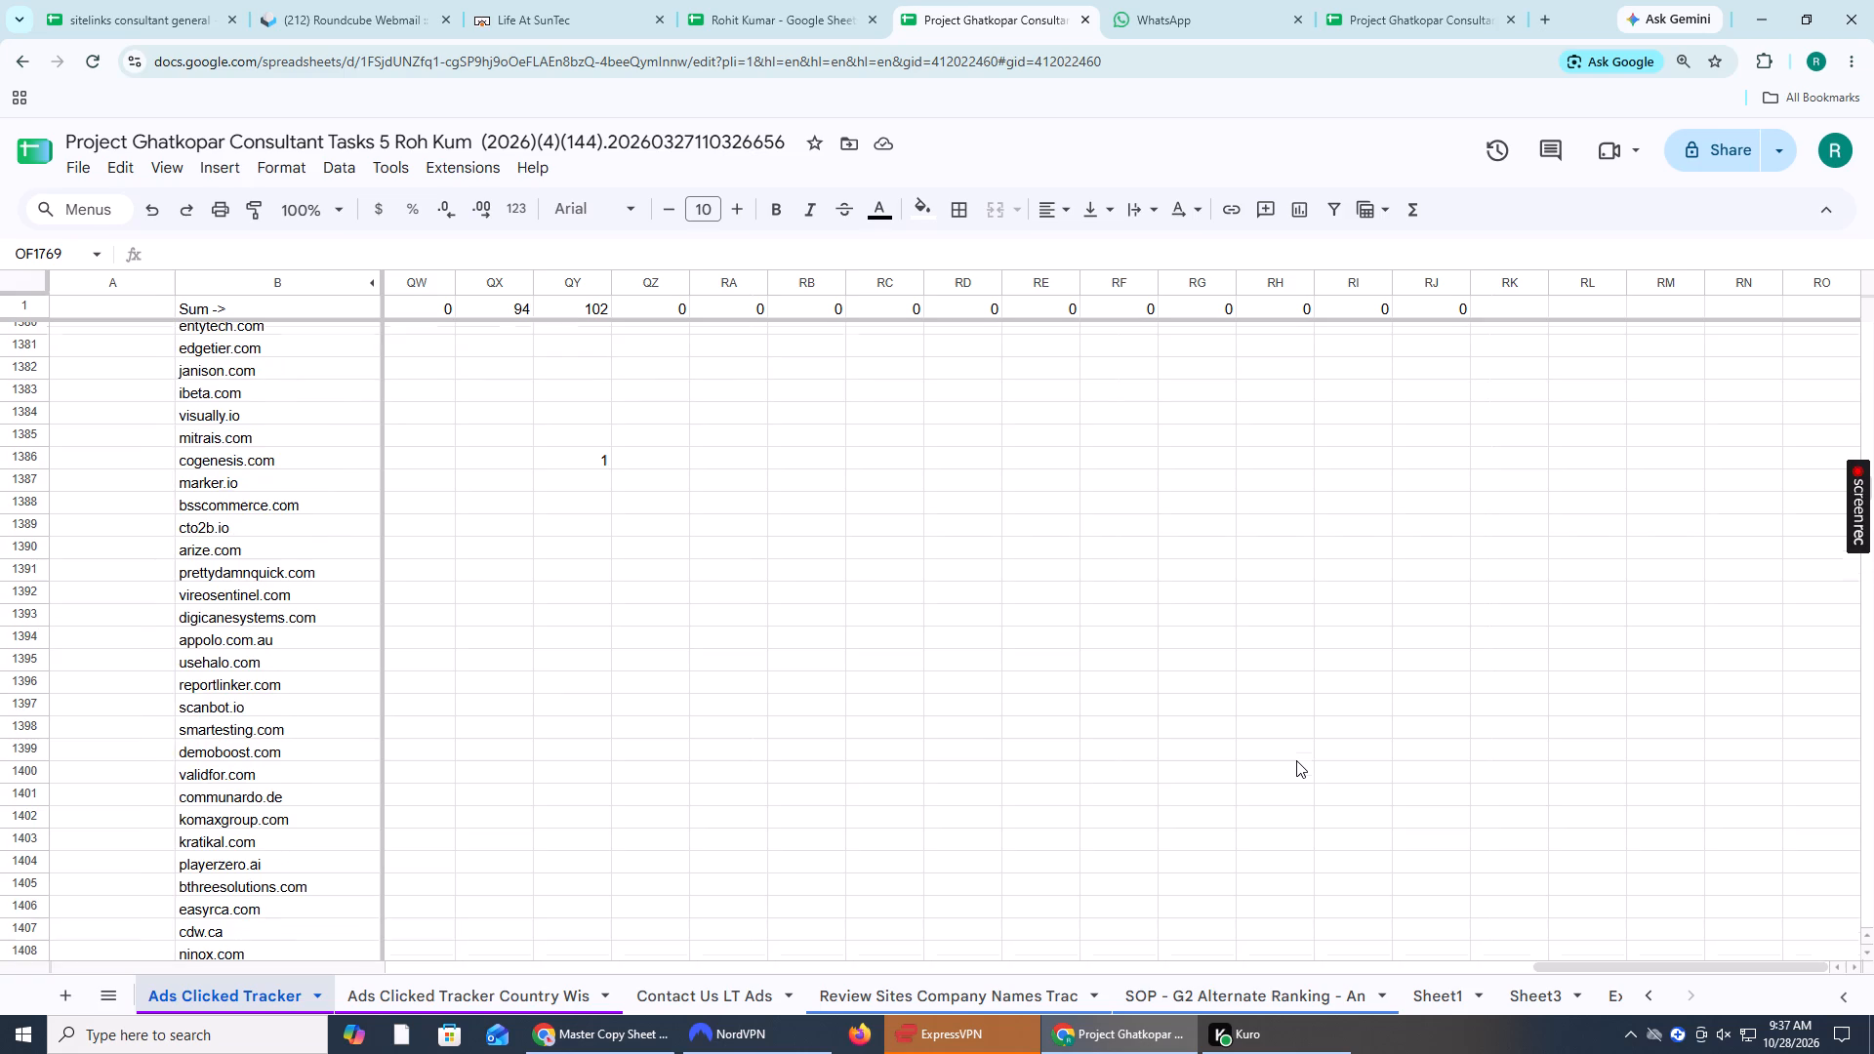
scroll(1296, 760, "up", 3)
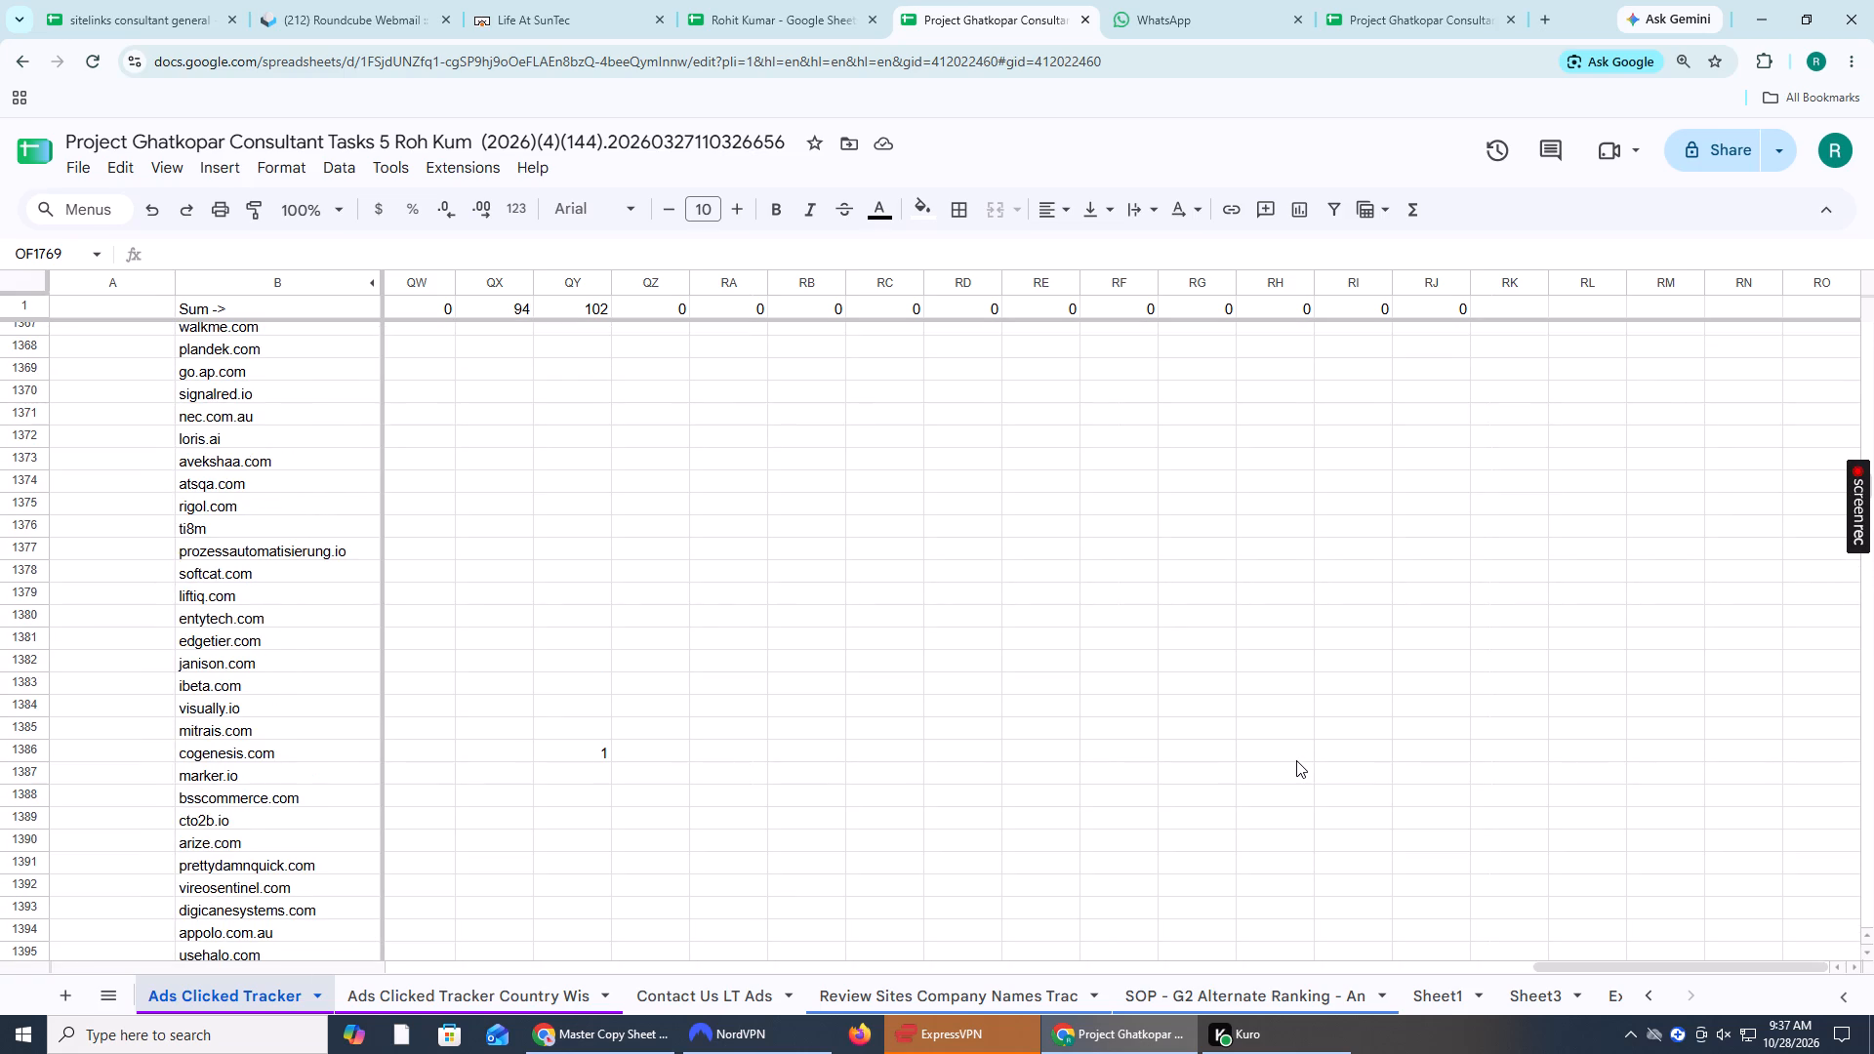
scroll(1296, 759, "up", 10)
scroll(1287, 754, "up", 11)
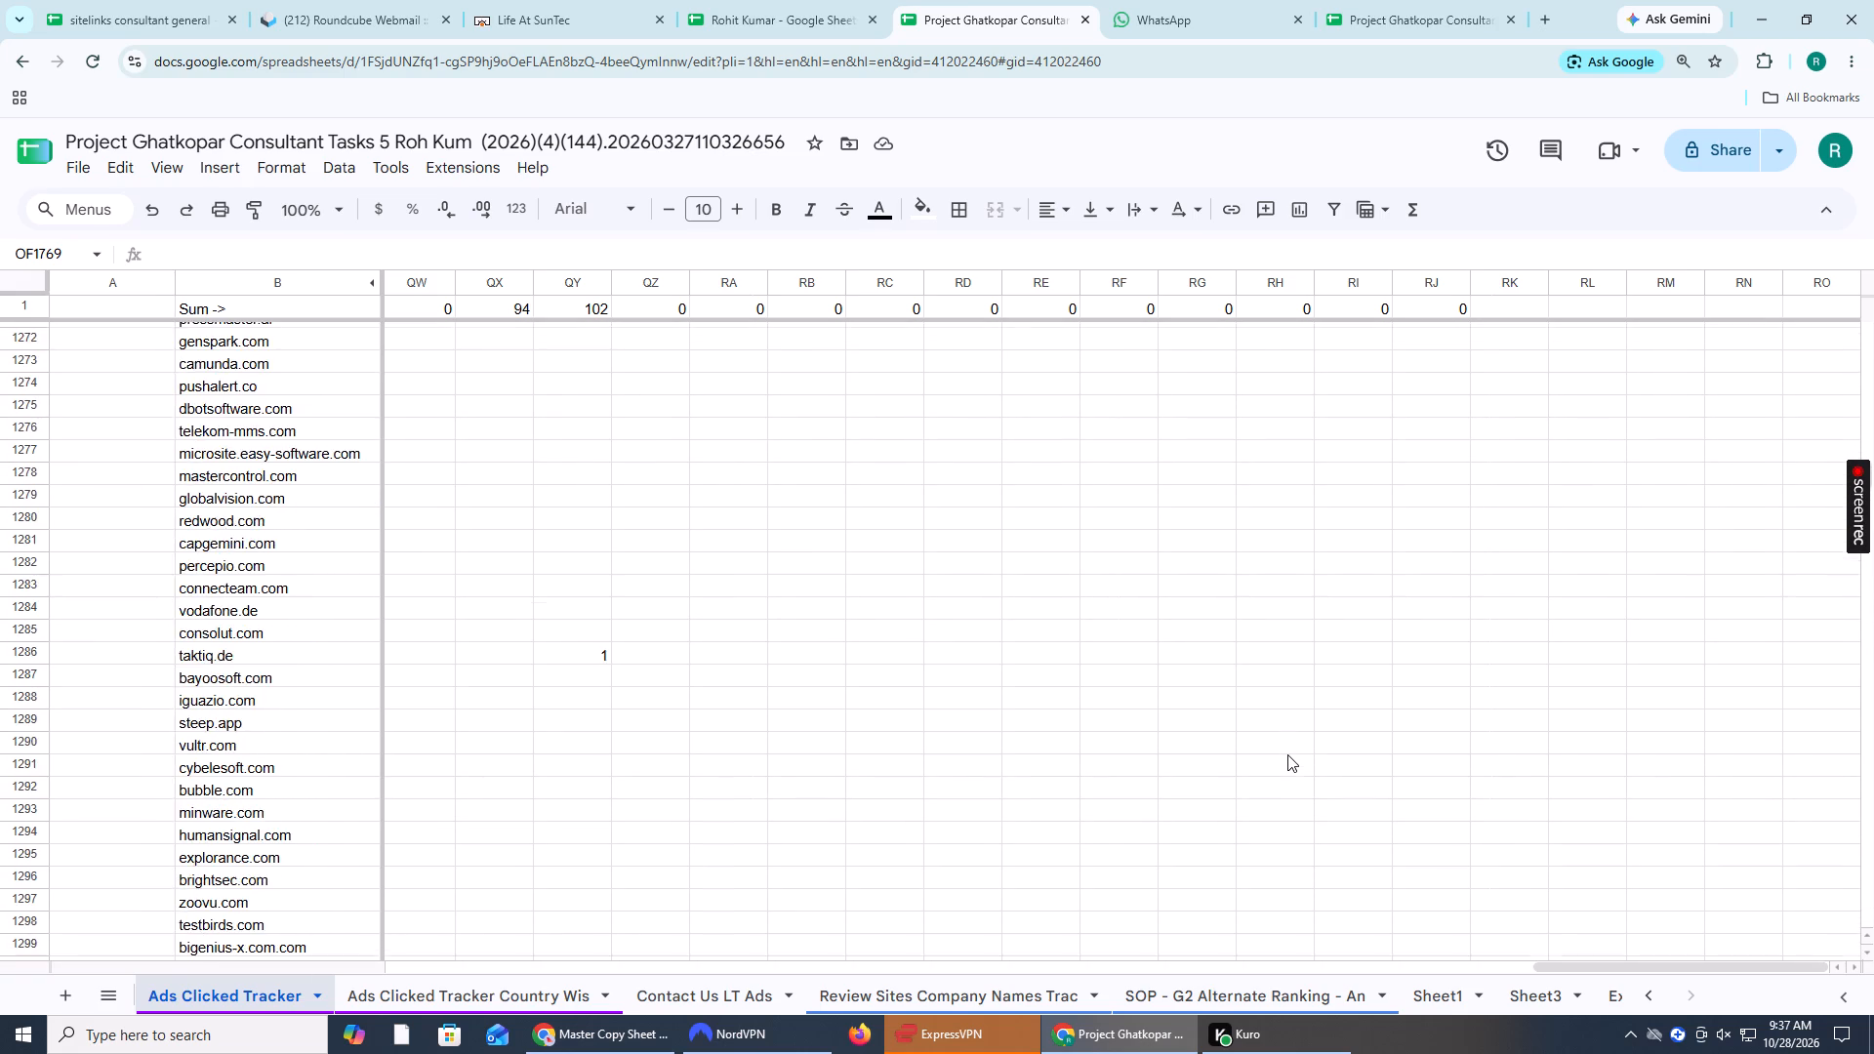
scroll(1287, 754, "up", 19)
scroll(1287, 753, "up", 3)
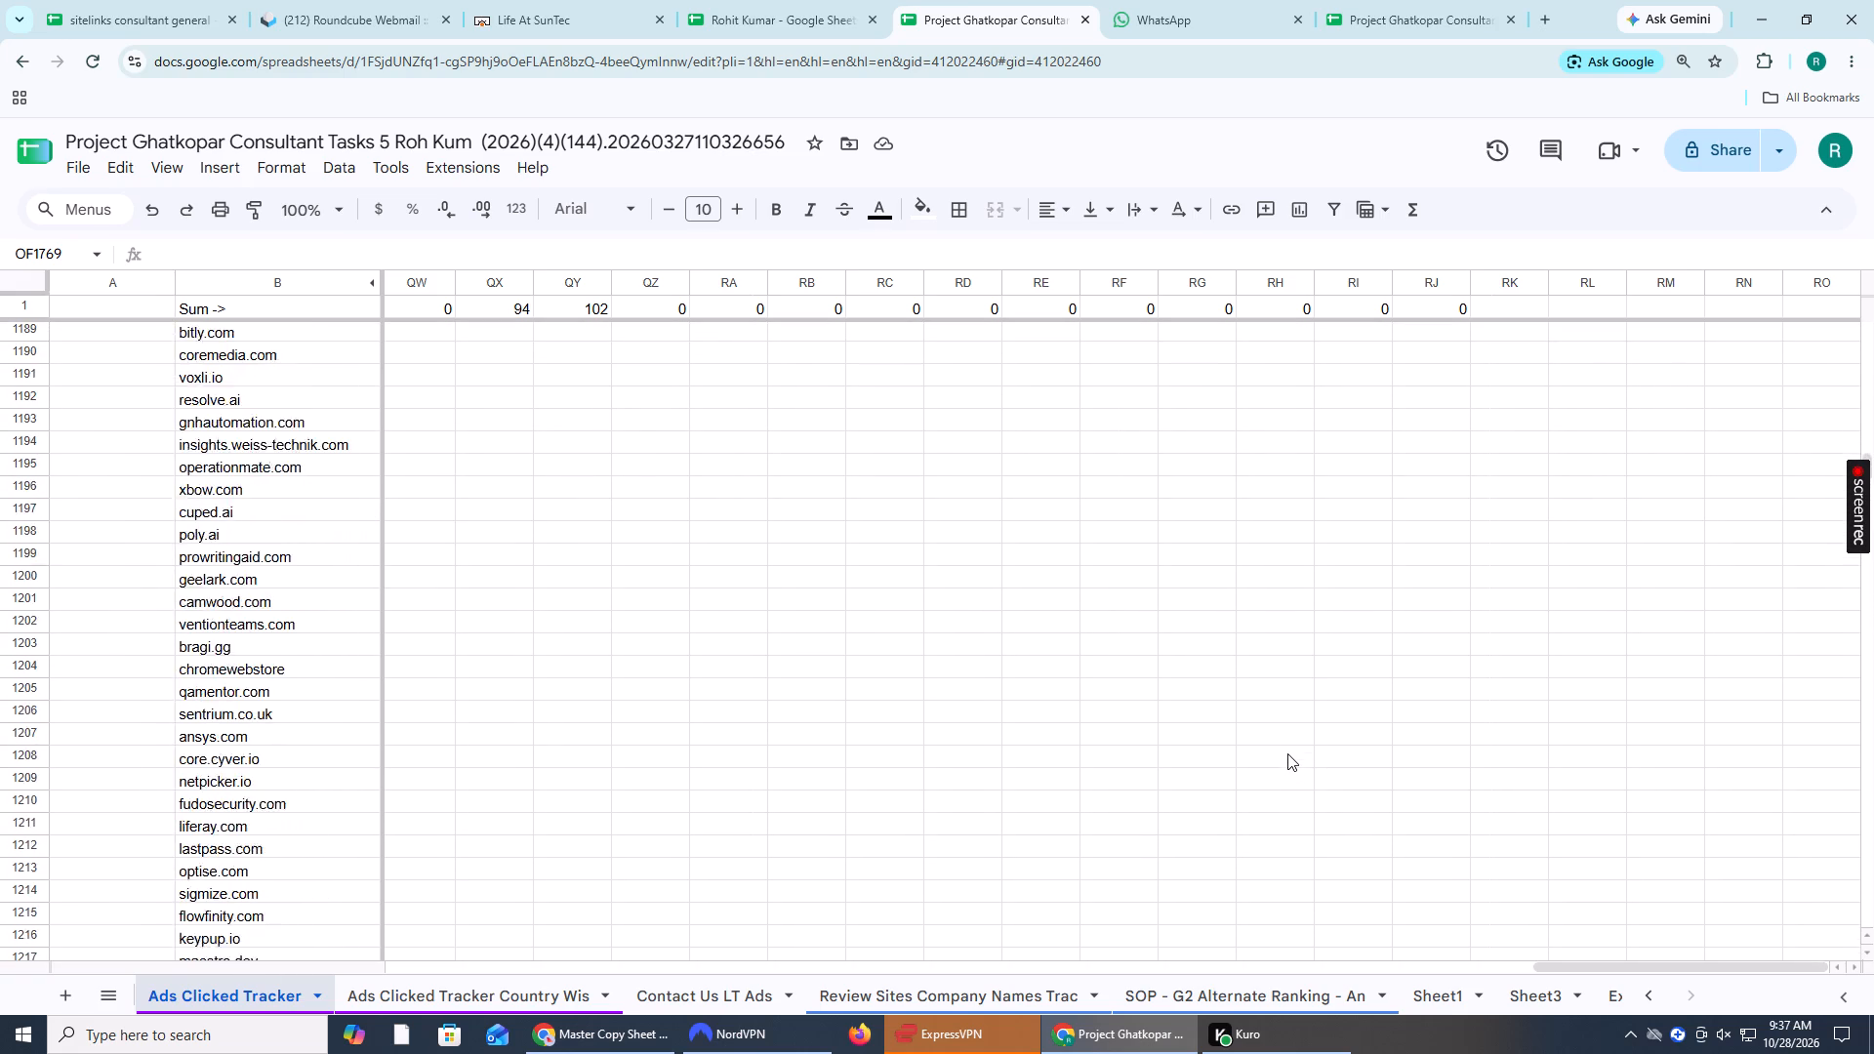
scroll(1287, 753, "up", 10)
scroll(1287, 753, "up", 20)
scroll(1287, 753, "up", 12)
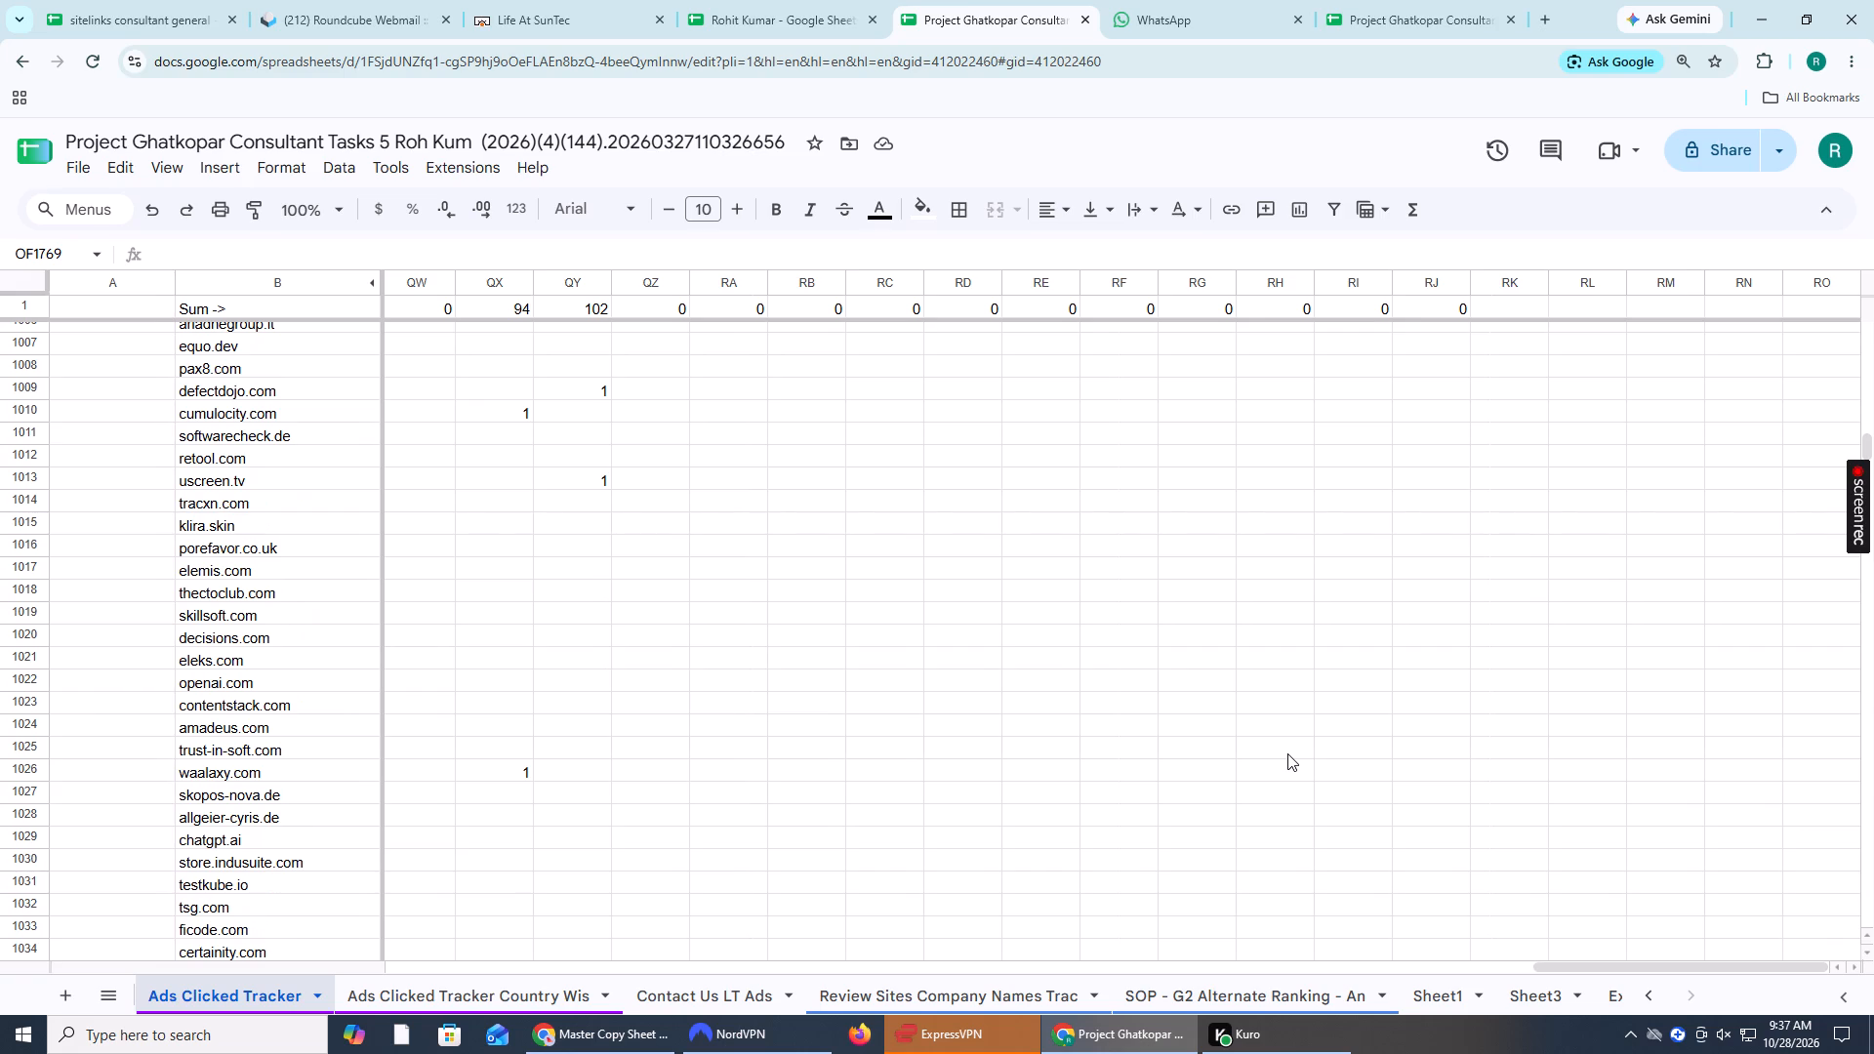
scroll(1287, 753, "up", 9)
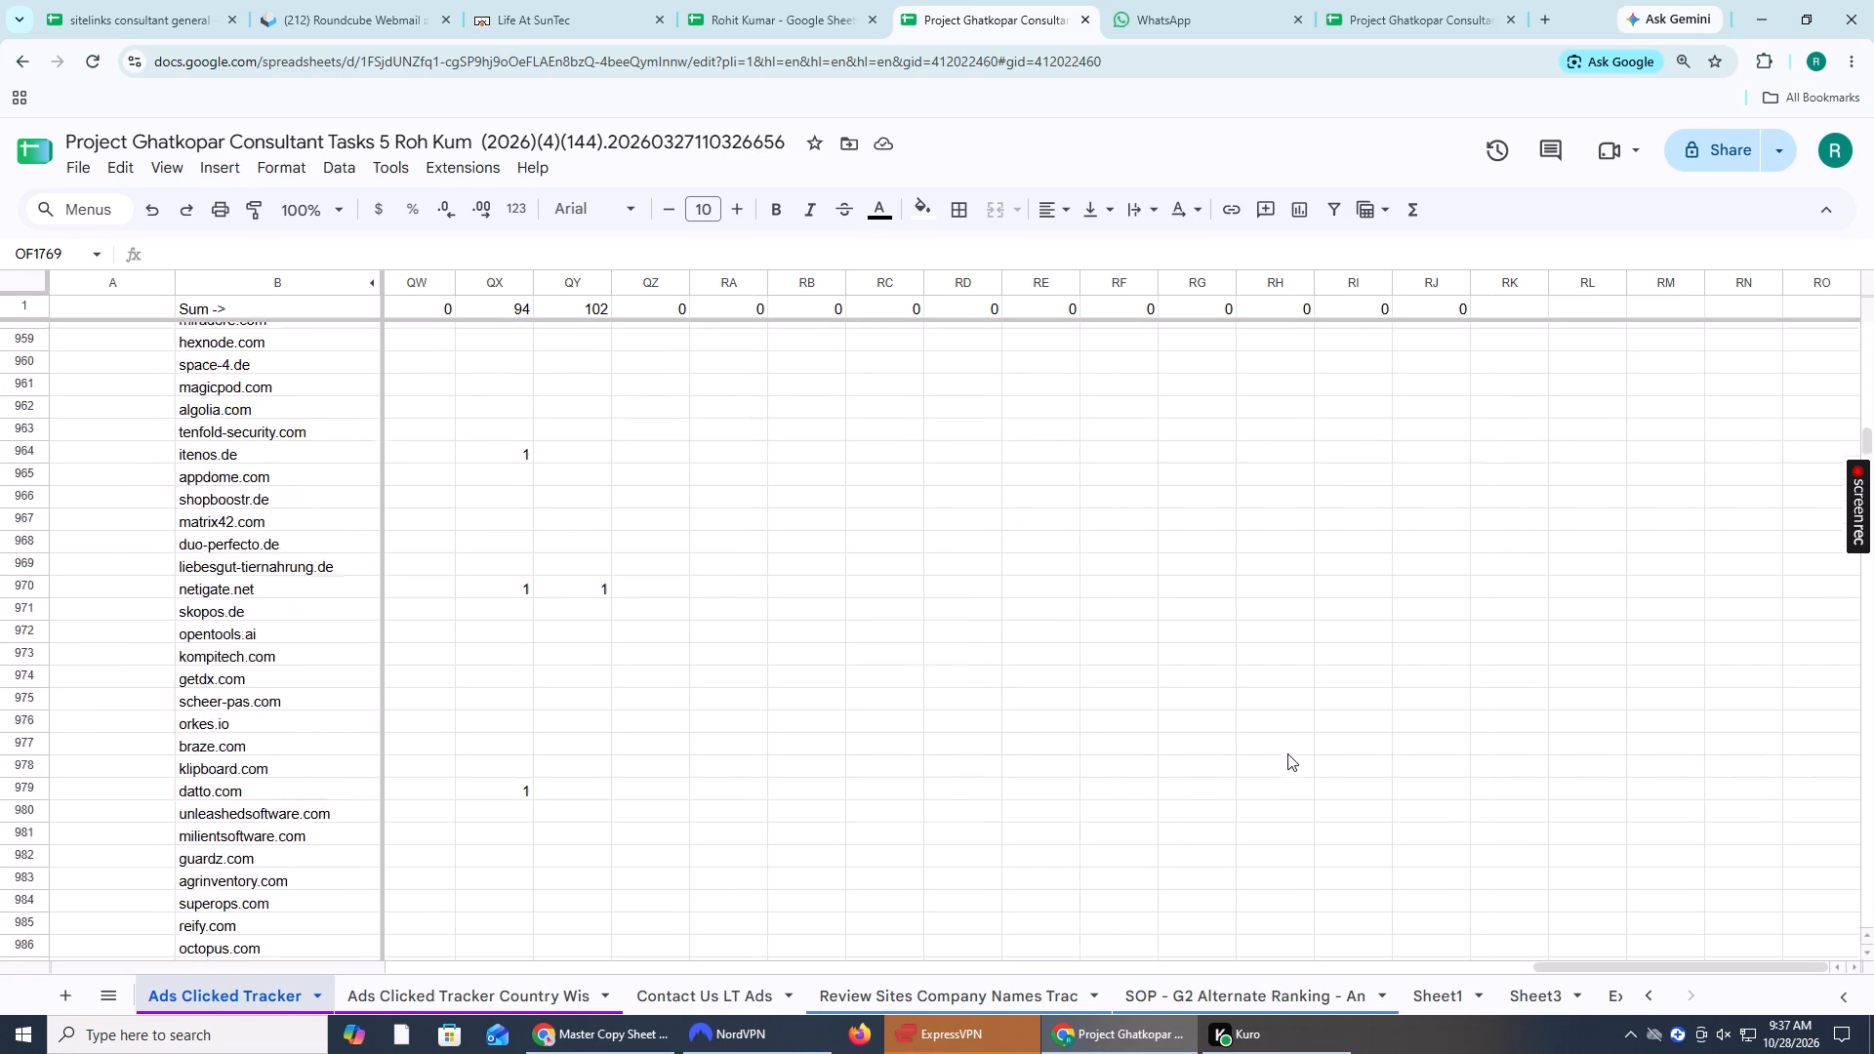
scroll(1287, 753, "up", 20)
scroll(1287, 753, "up", 20)
scroll(1287, 753, "up", 8)
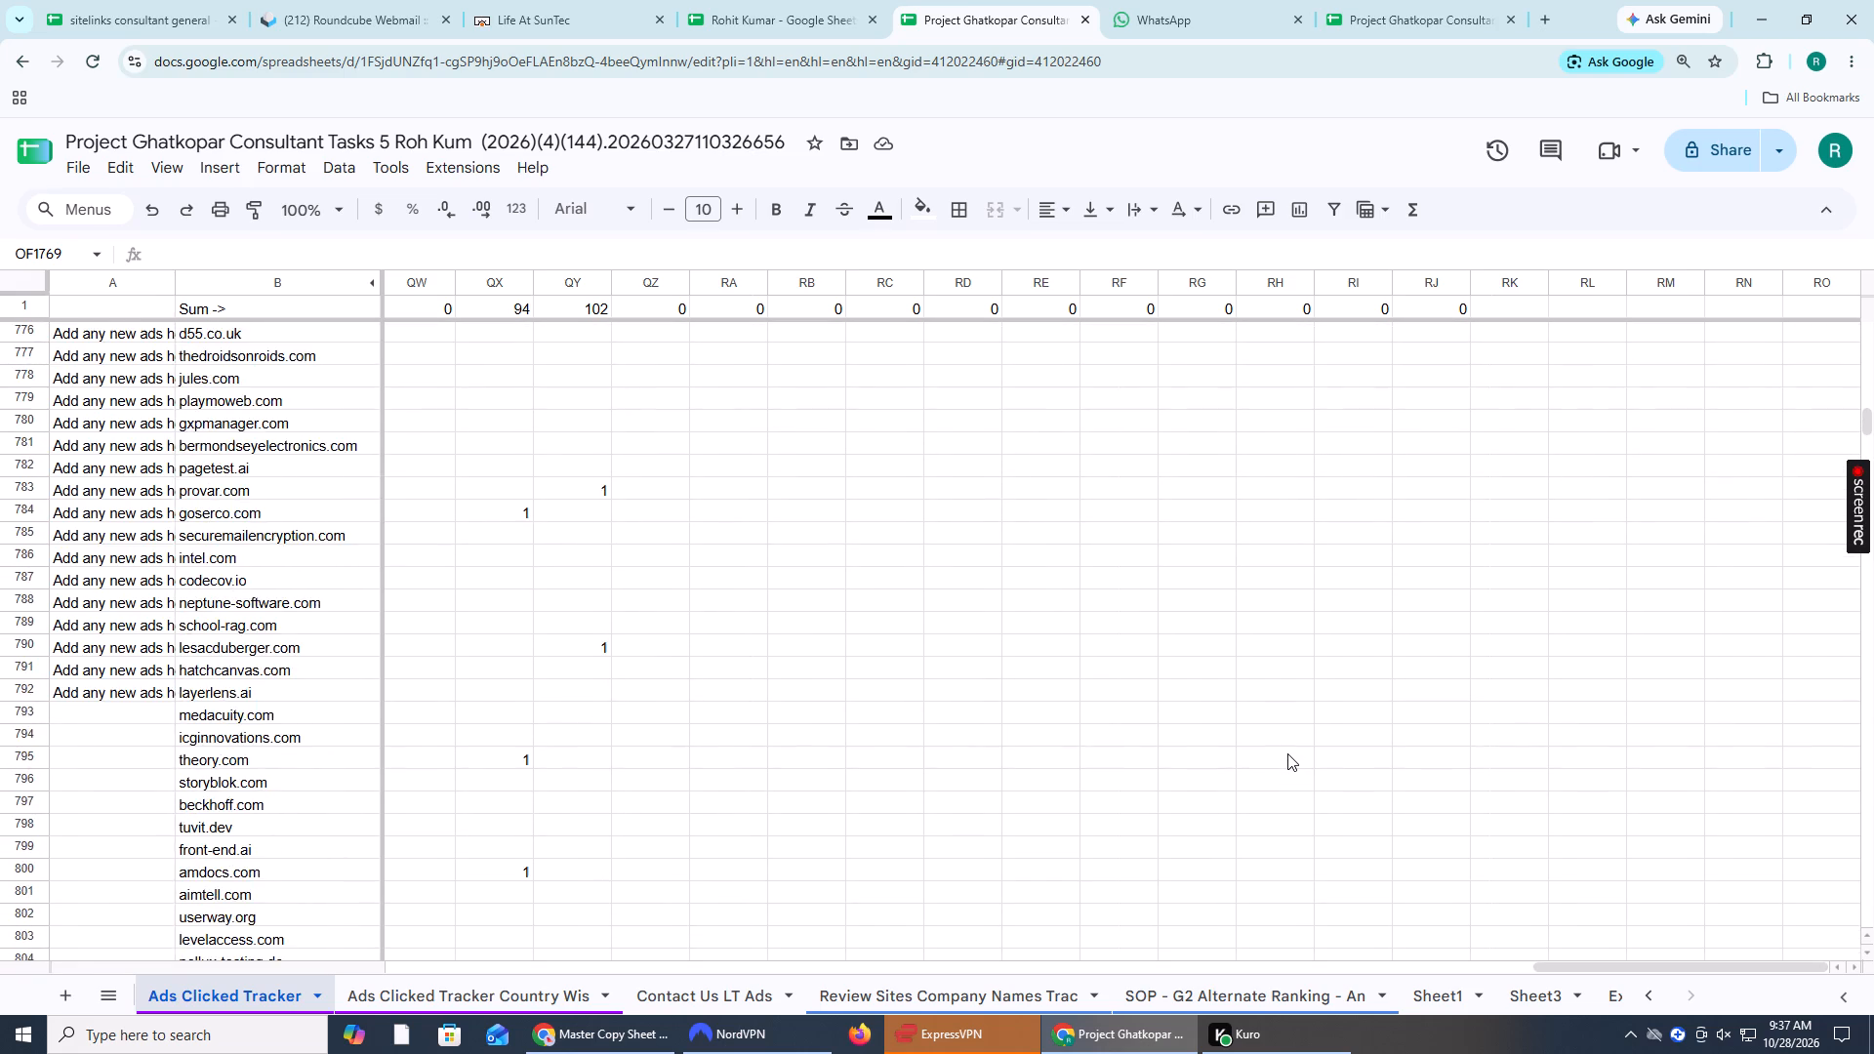
scroll(1287, 753, "up", 20)
scroll(1287, 753, "up", 8)
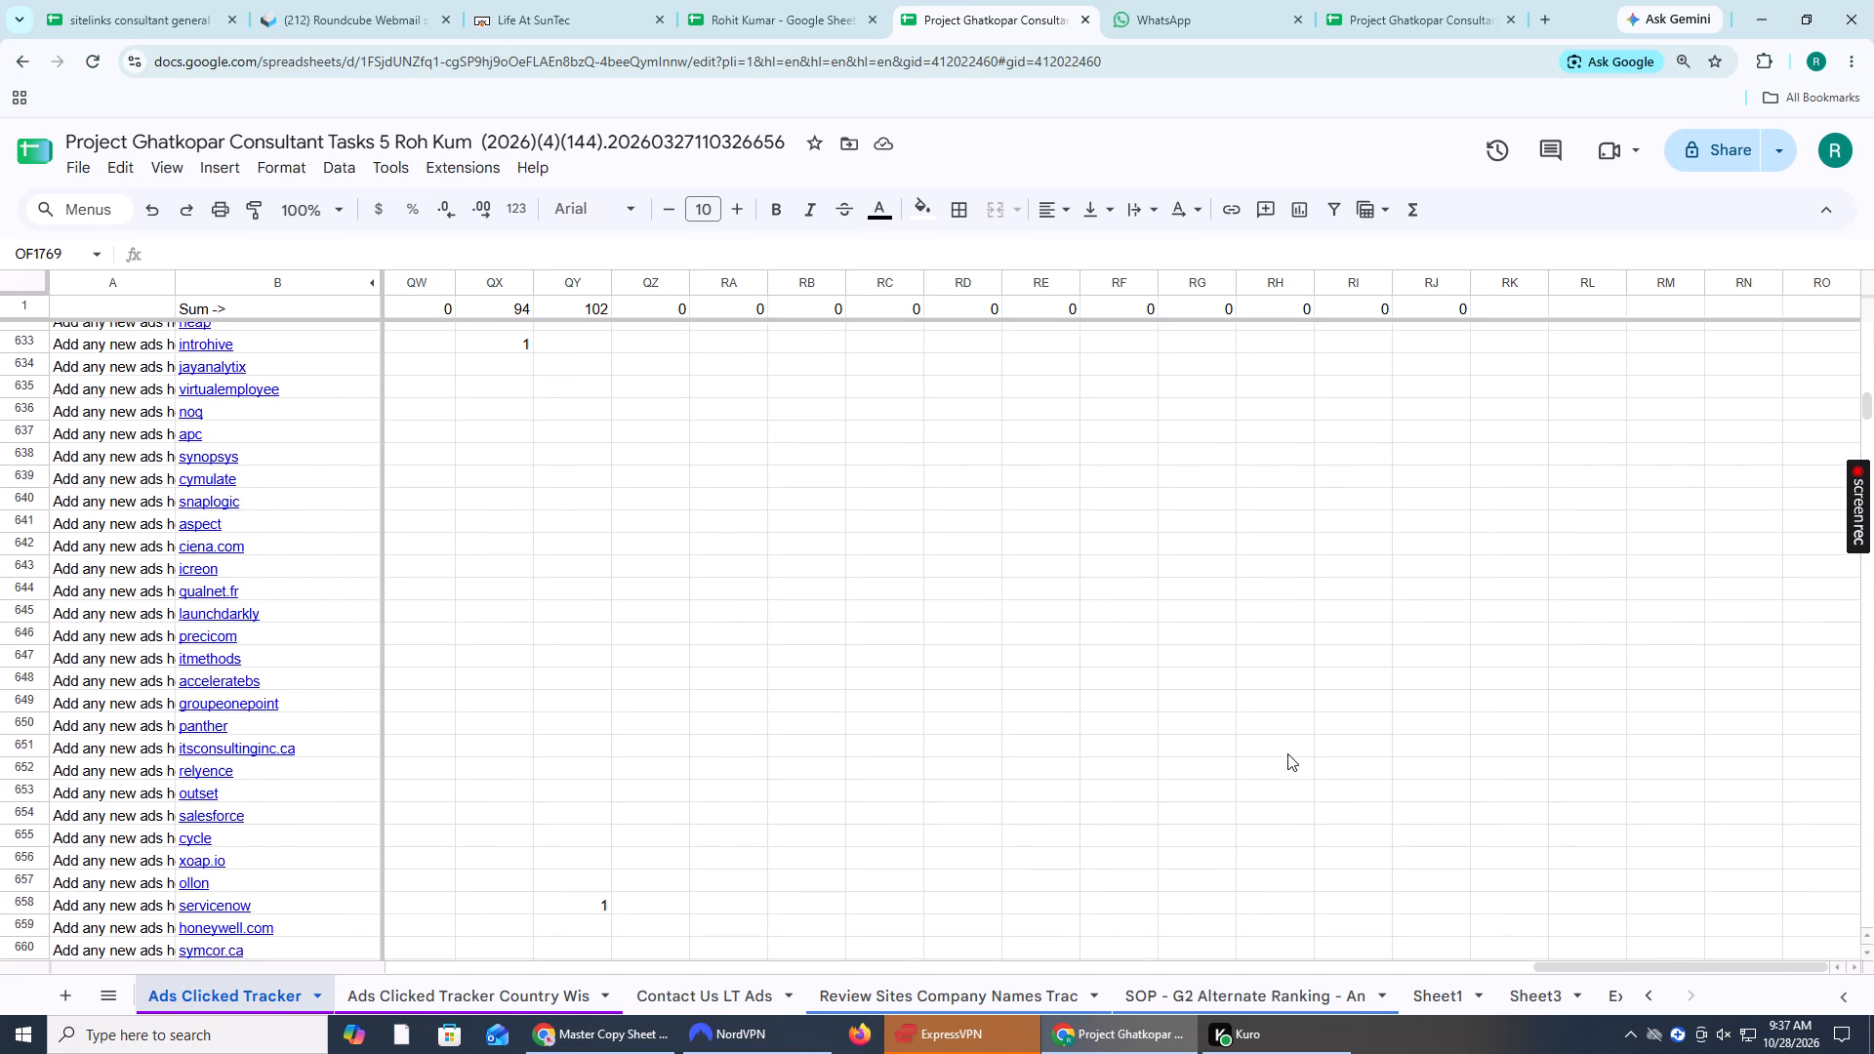
scroll(1287, 753, "up", 20)
scroll(1287, 753, "up", 20)
scroll(1287, 753, "up", 3)
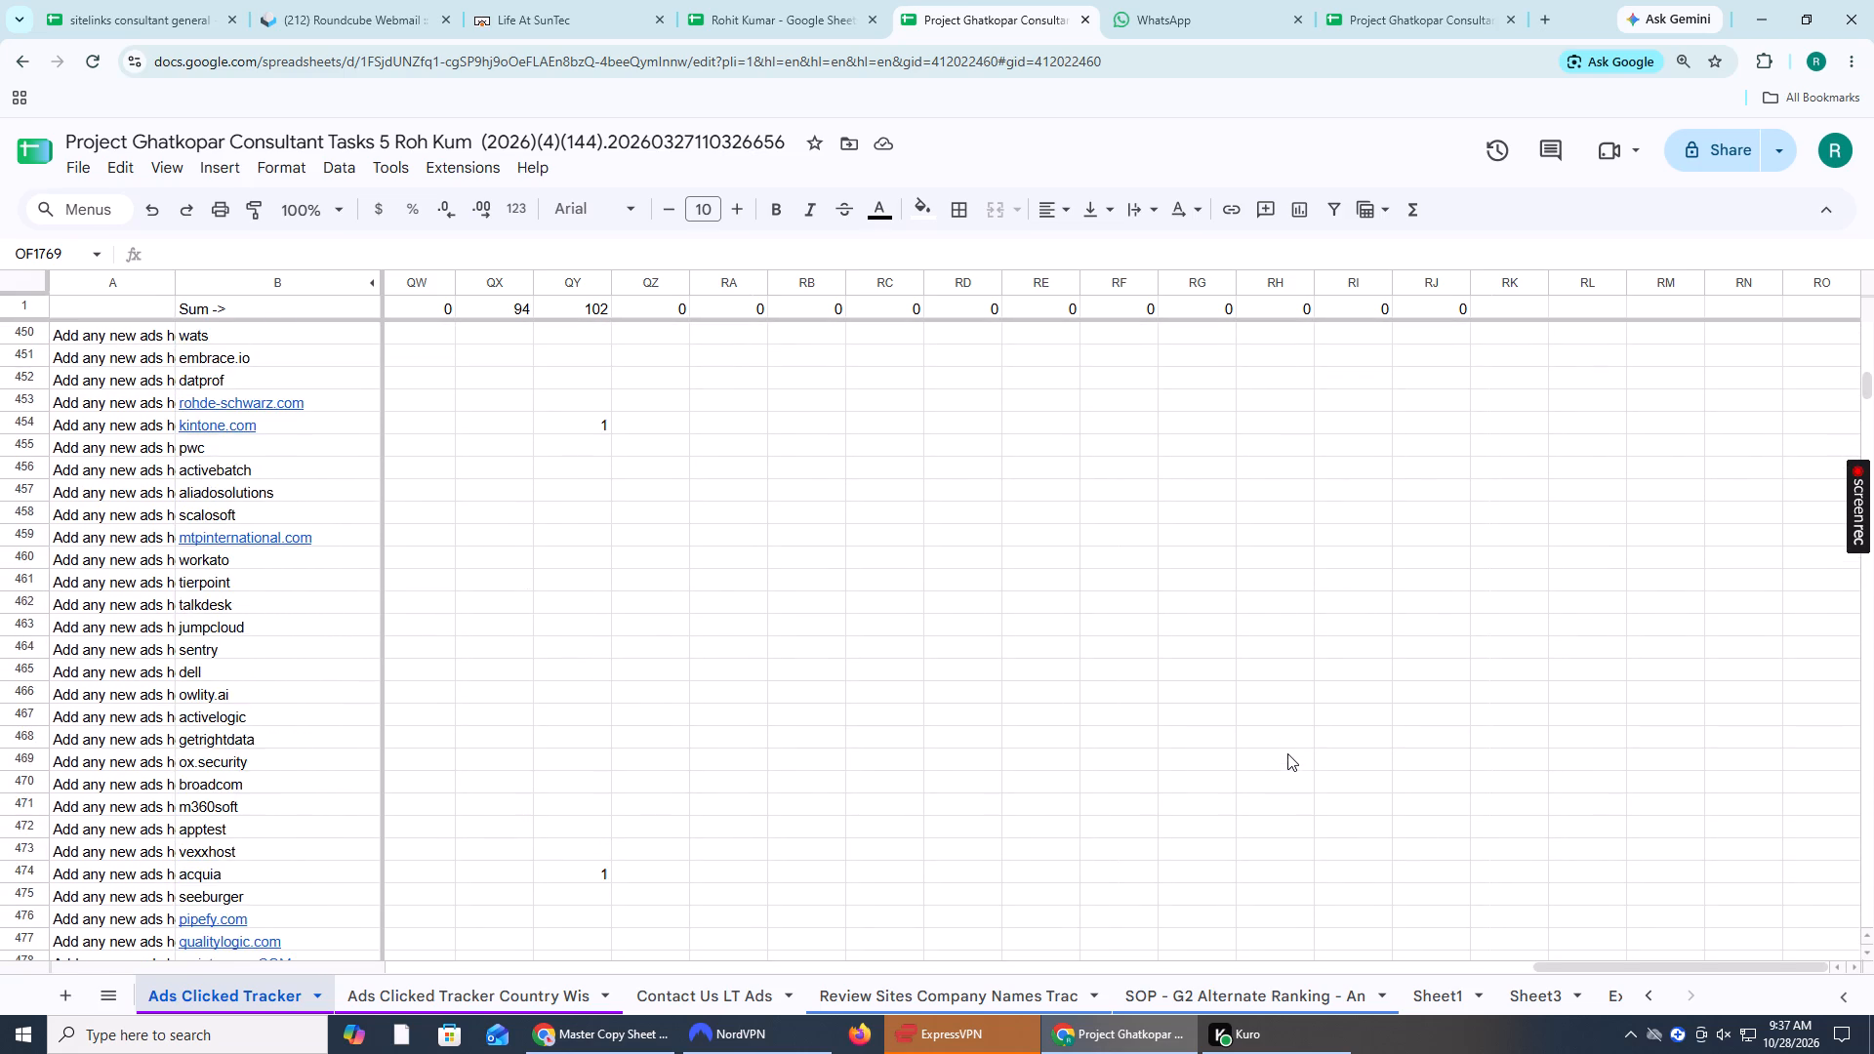
scroll(1287, 753, "up", 20)
scroll(1287, 753, "up", 20)
scroll(1287, 753, "up", 2)
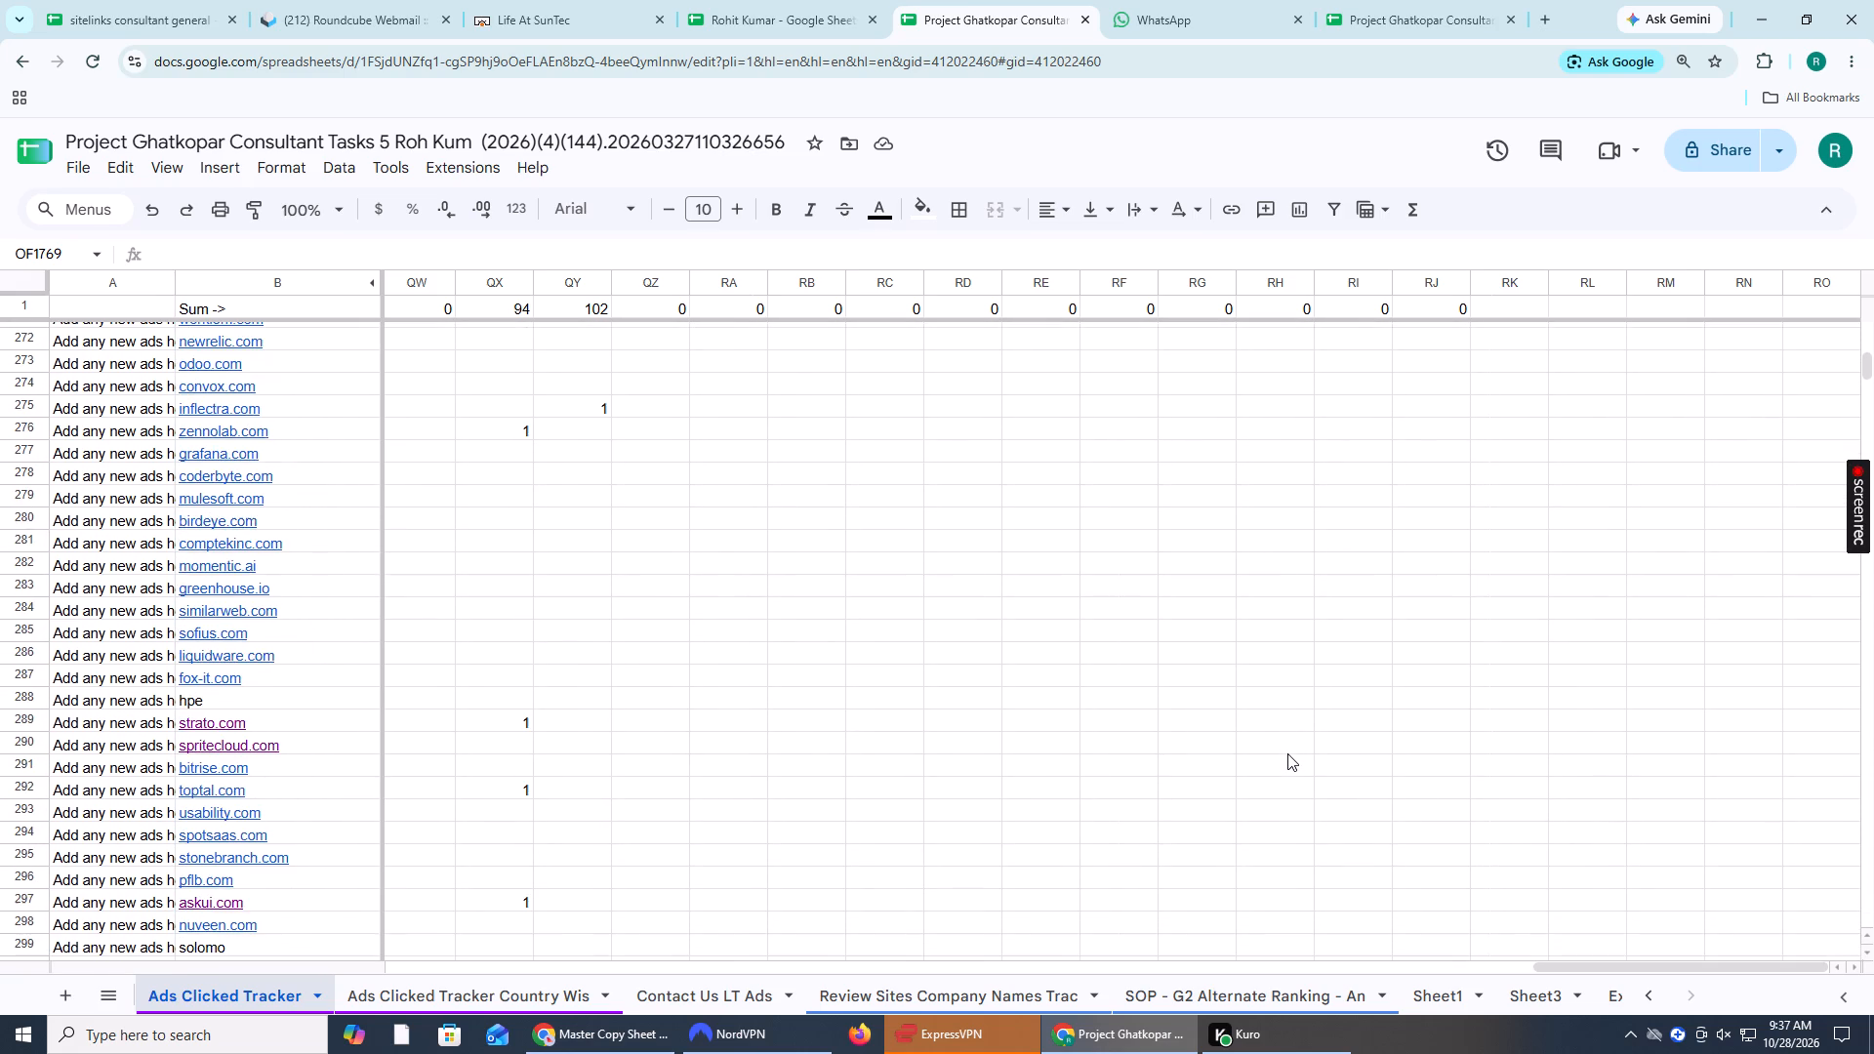
scroll(1287, 753, "up", 9)
scroll(1287, 753, "up", 20)
scroll(1287, 753, "up", 3)
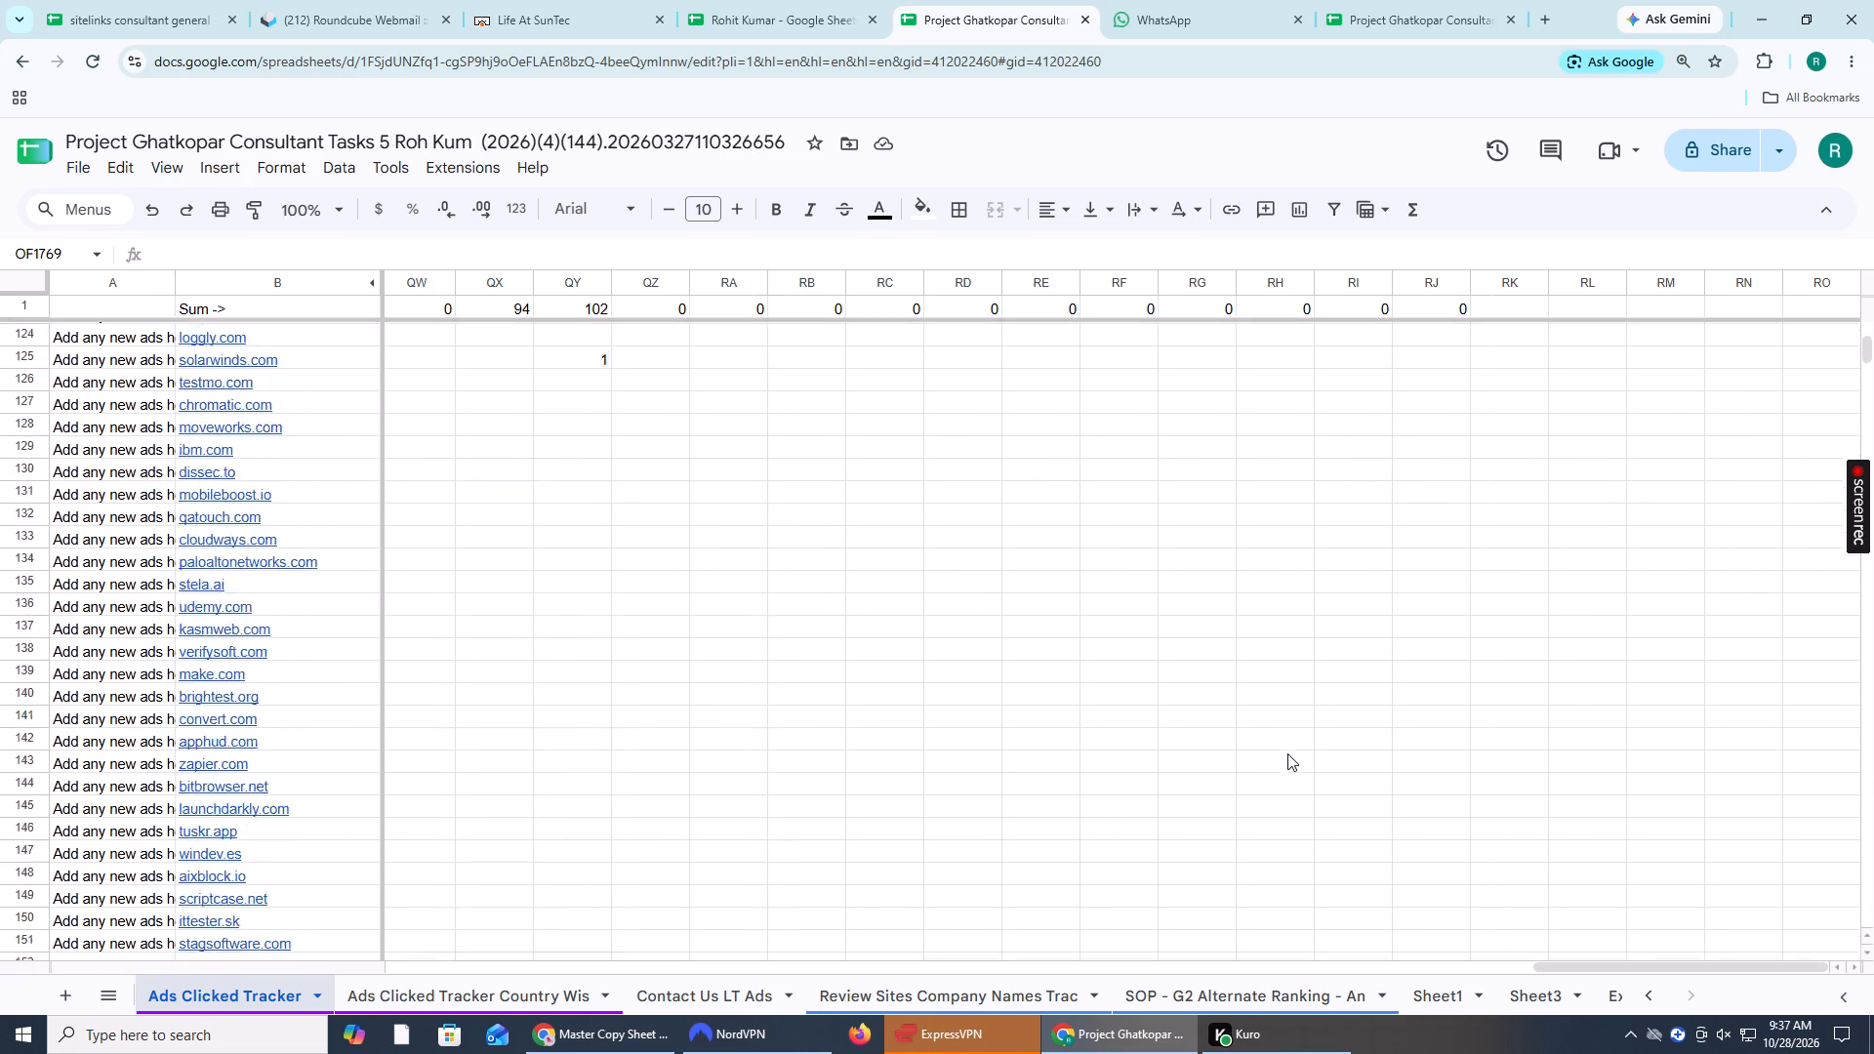
scroll(1287, 753, "up", 20)
scroll(1287, 753, "up", 20)
scroll(1287, 753, "up", 7)
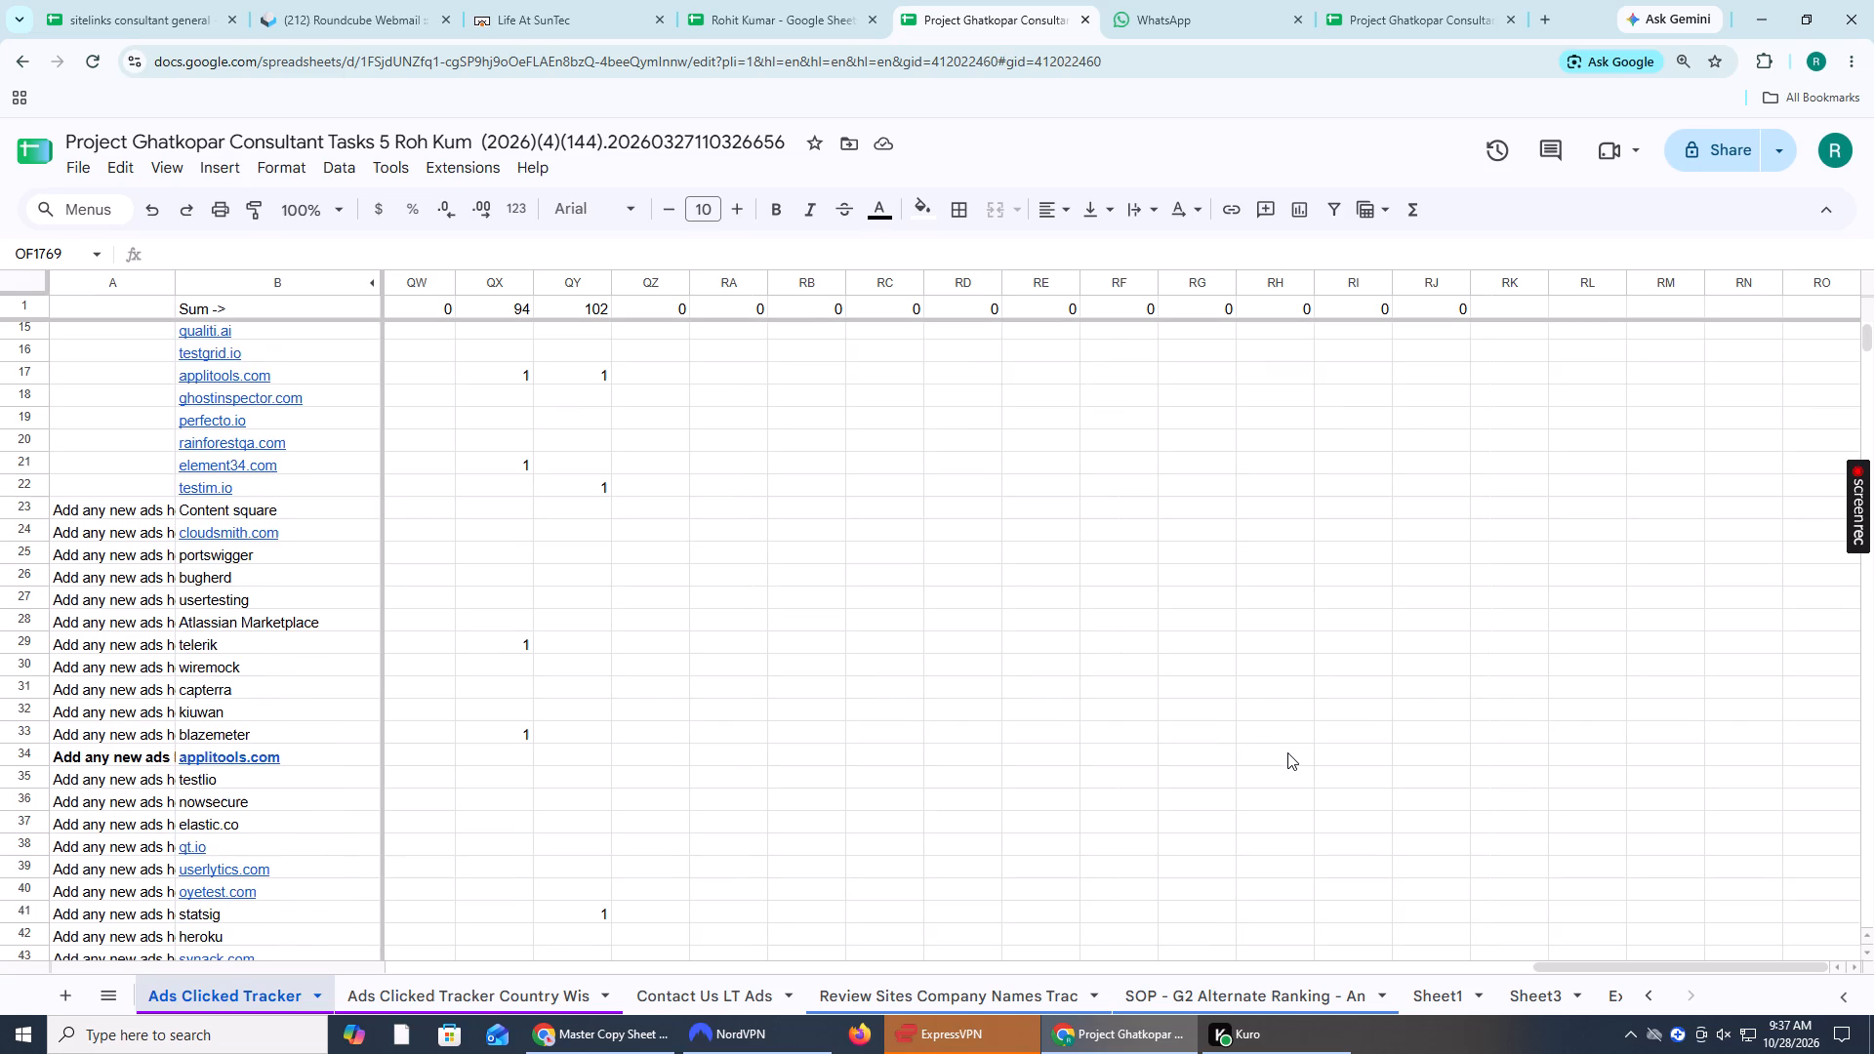
scroll(1287, 752, "up", 14)
scroll(1287, 752, "up", 20)
scroll(1287, 752, "up", 20)
scroll(1287, 752, "up", 13)
left_click(731, 364)
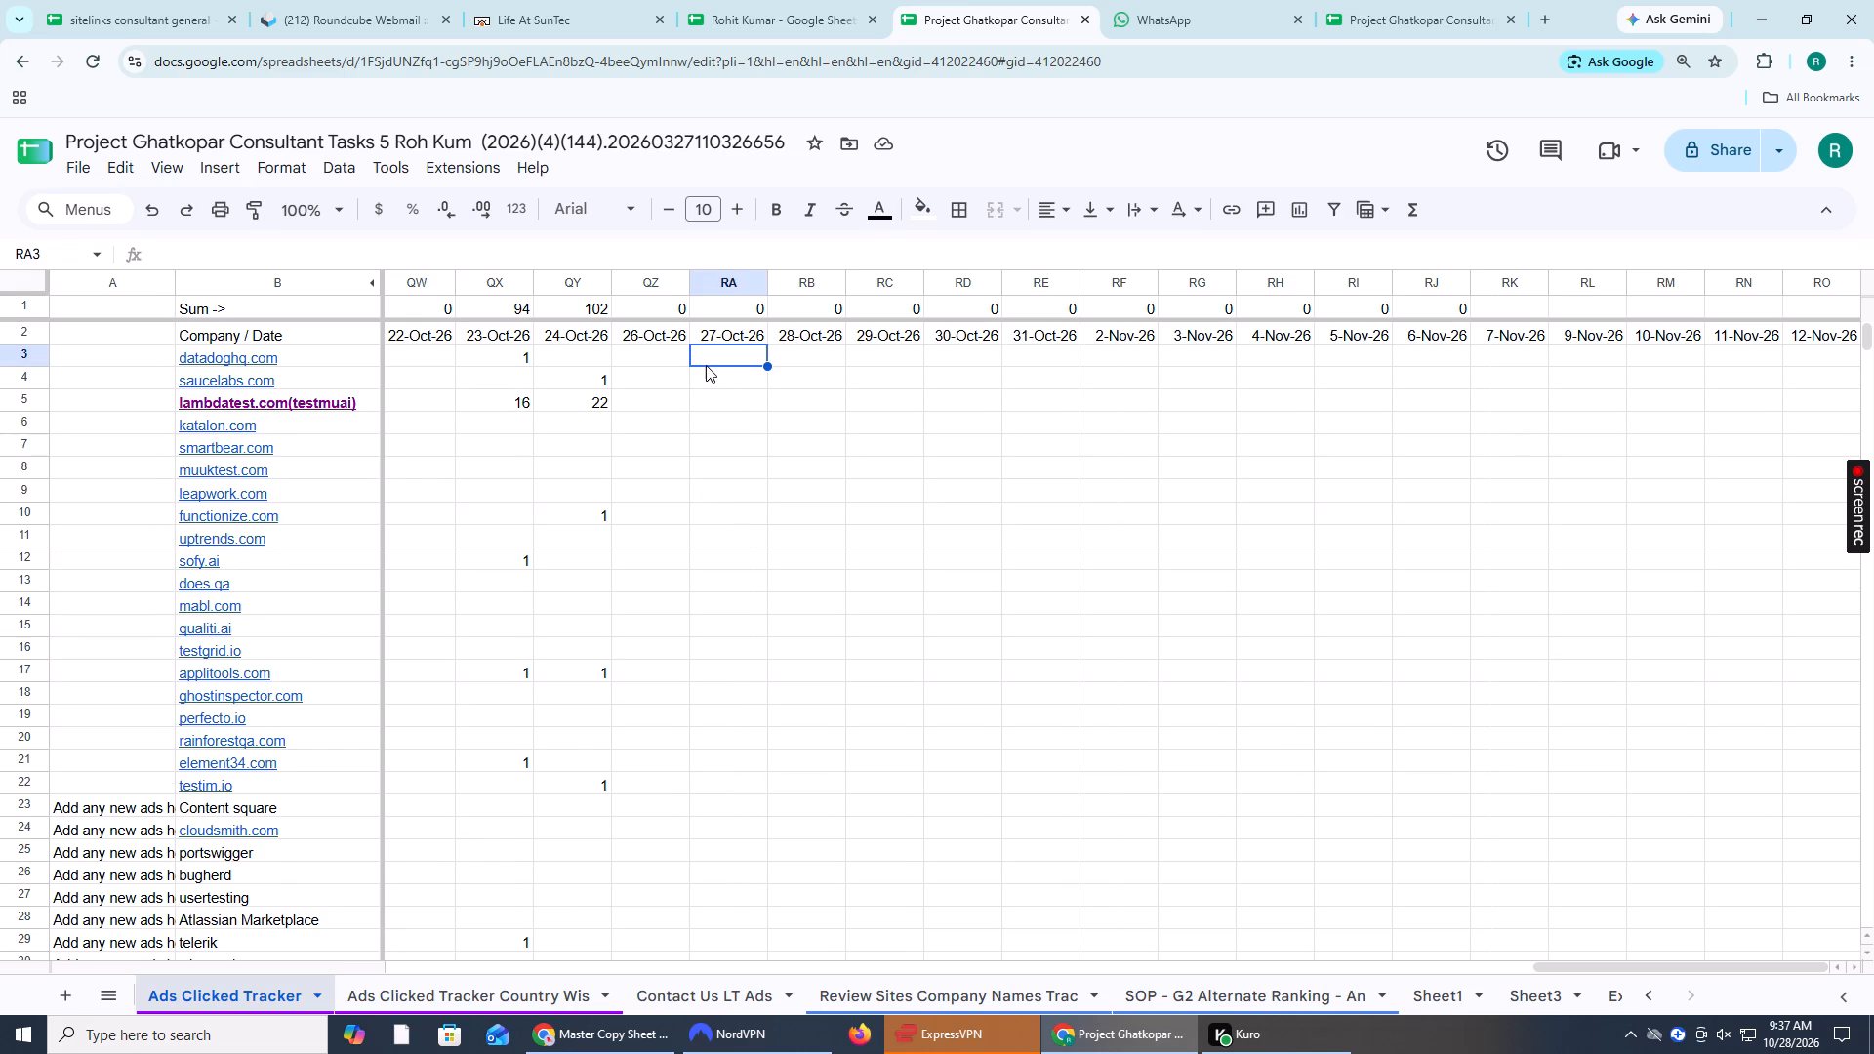
key("ctrl+shift+v")
left_click(667, 547)
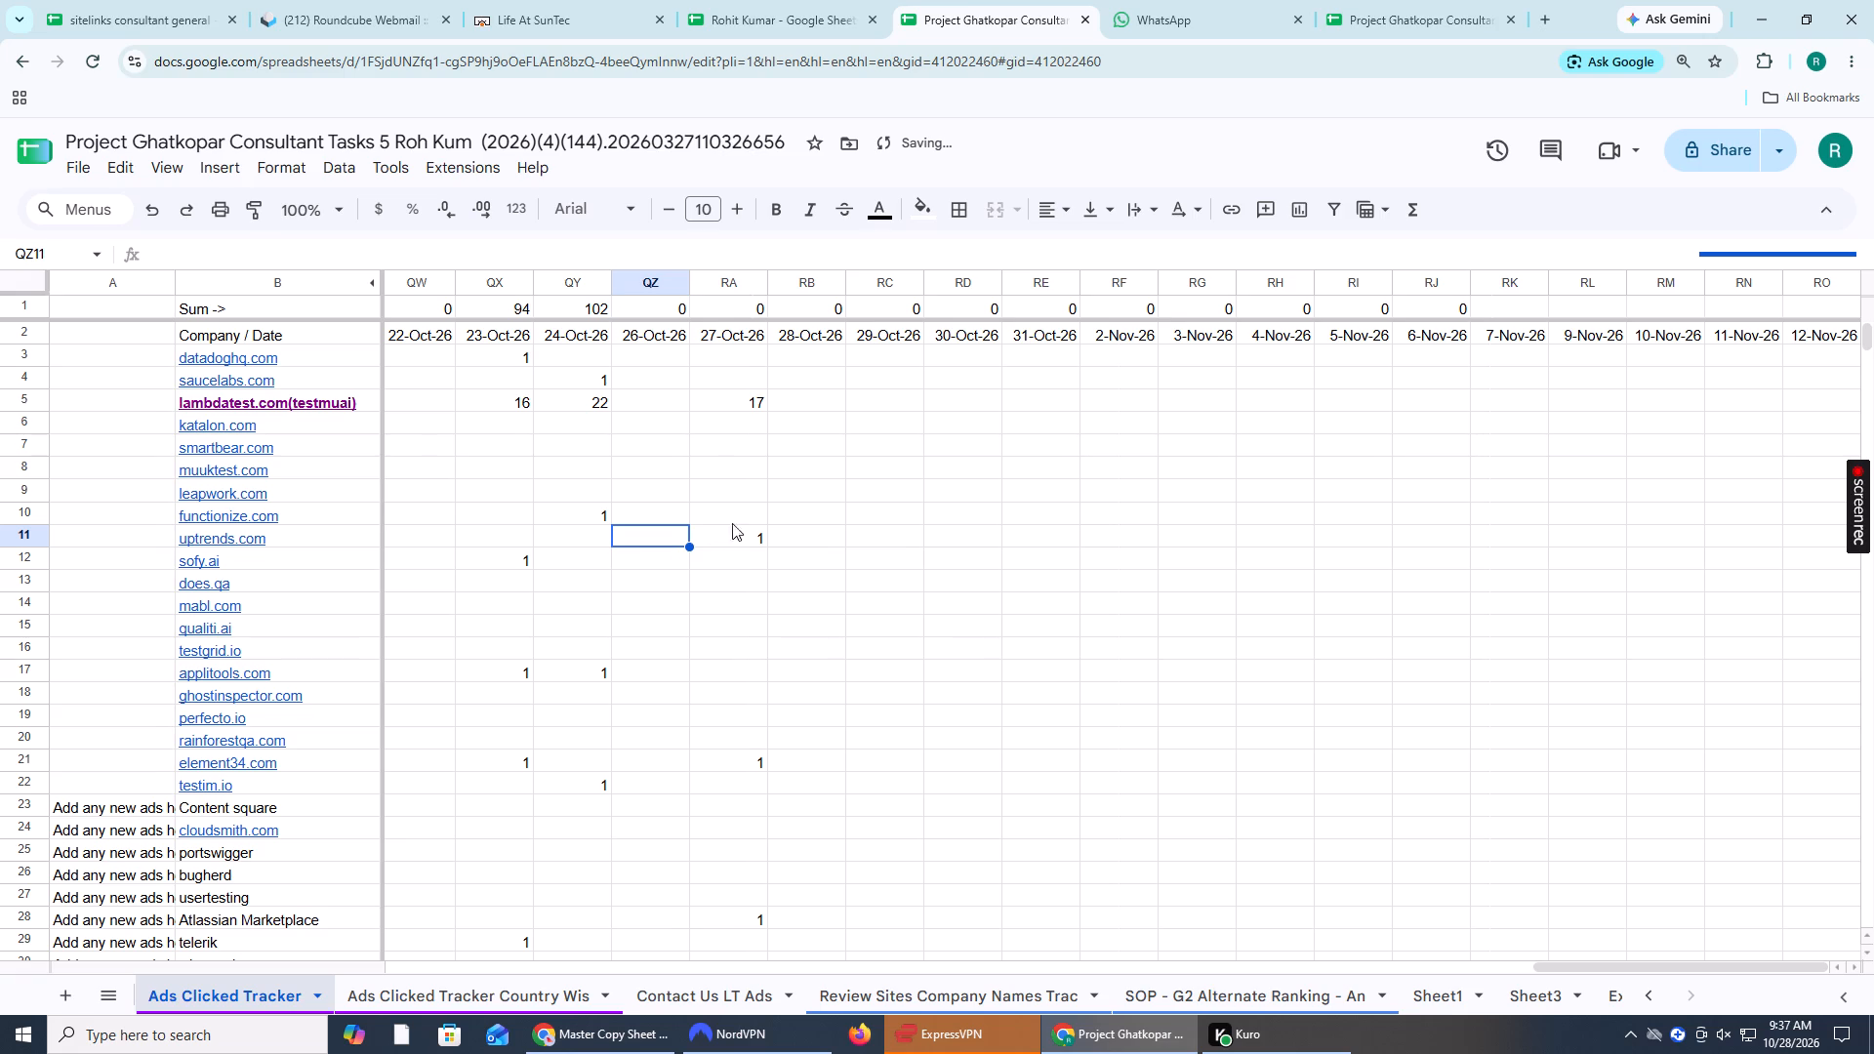
Check the tracker's 26-Oct-26 column against the Master Copy Sheet's Sheet Status and the Ads Click Summary (To 24 Oct) sheet.
left_click(674, 406)
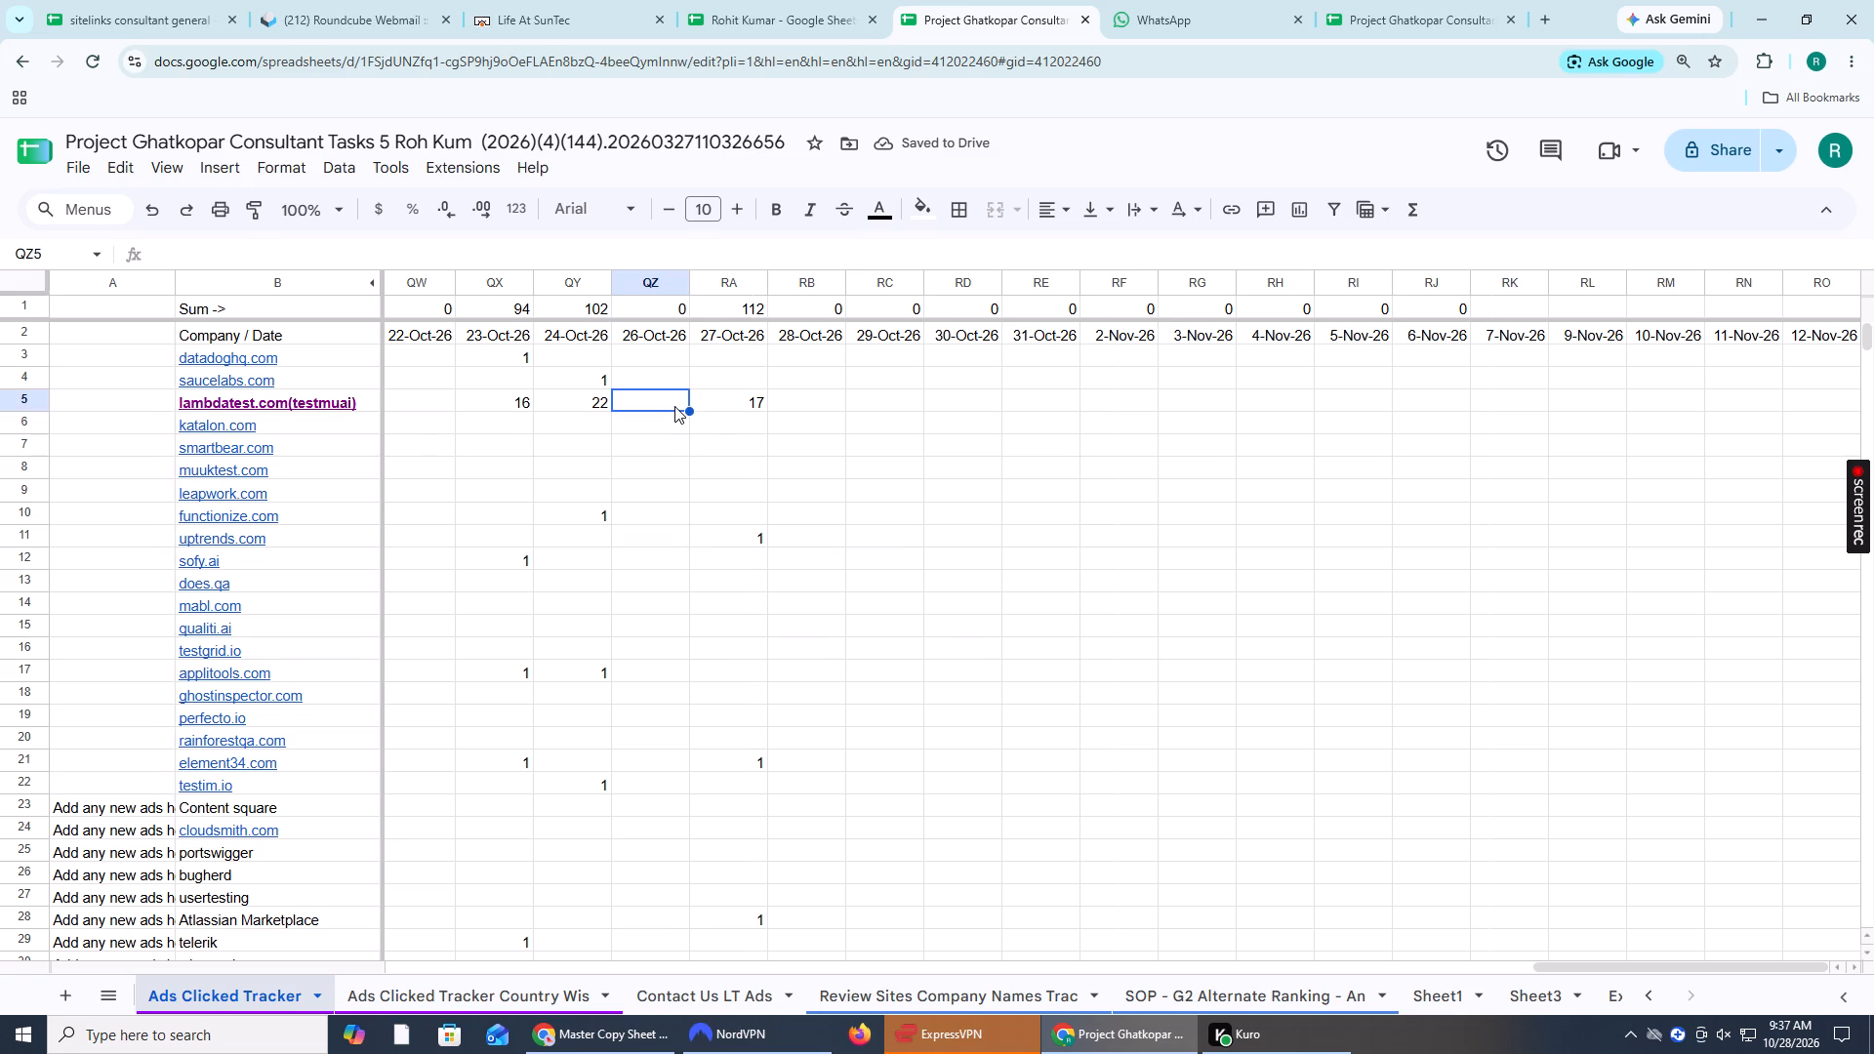
left_click(604, 1036)
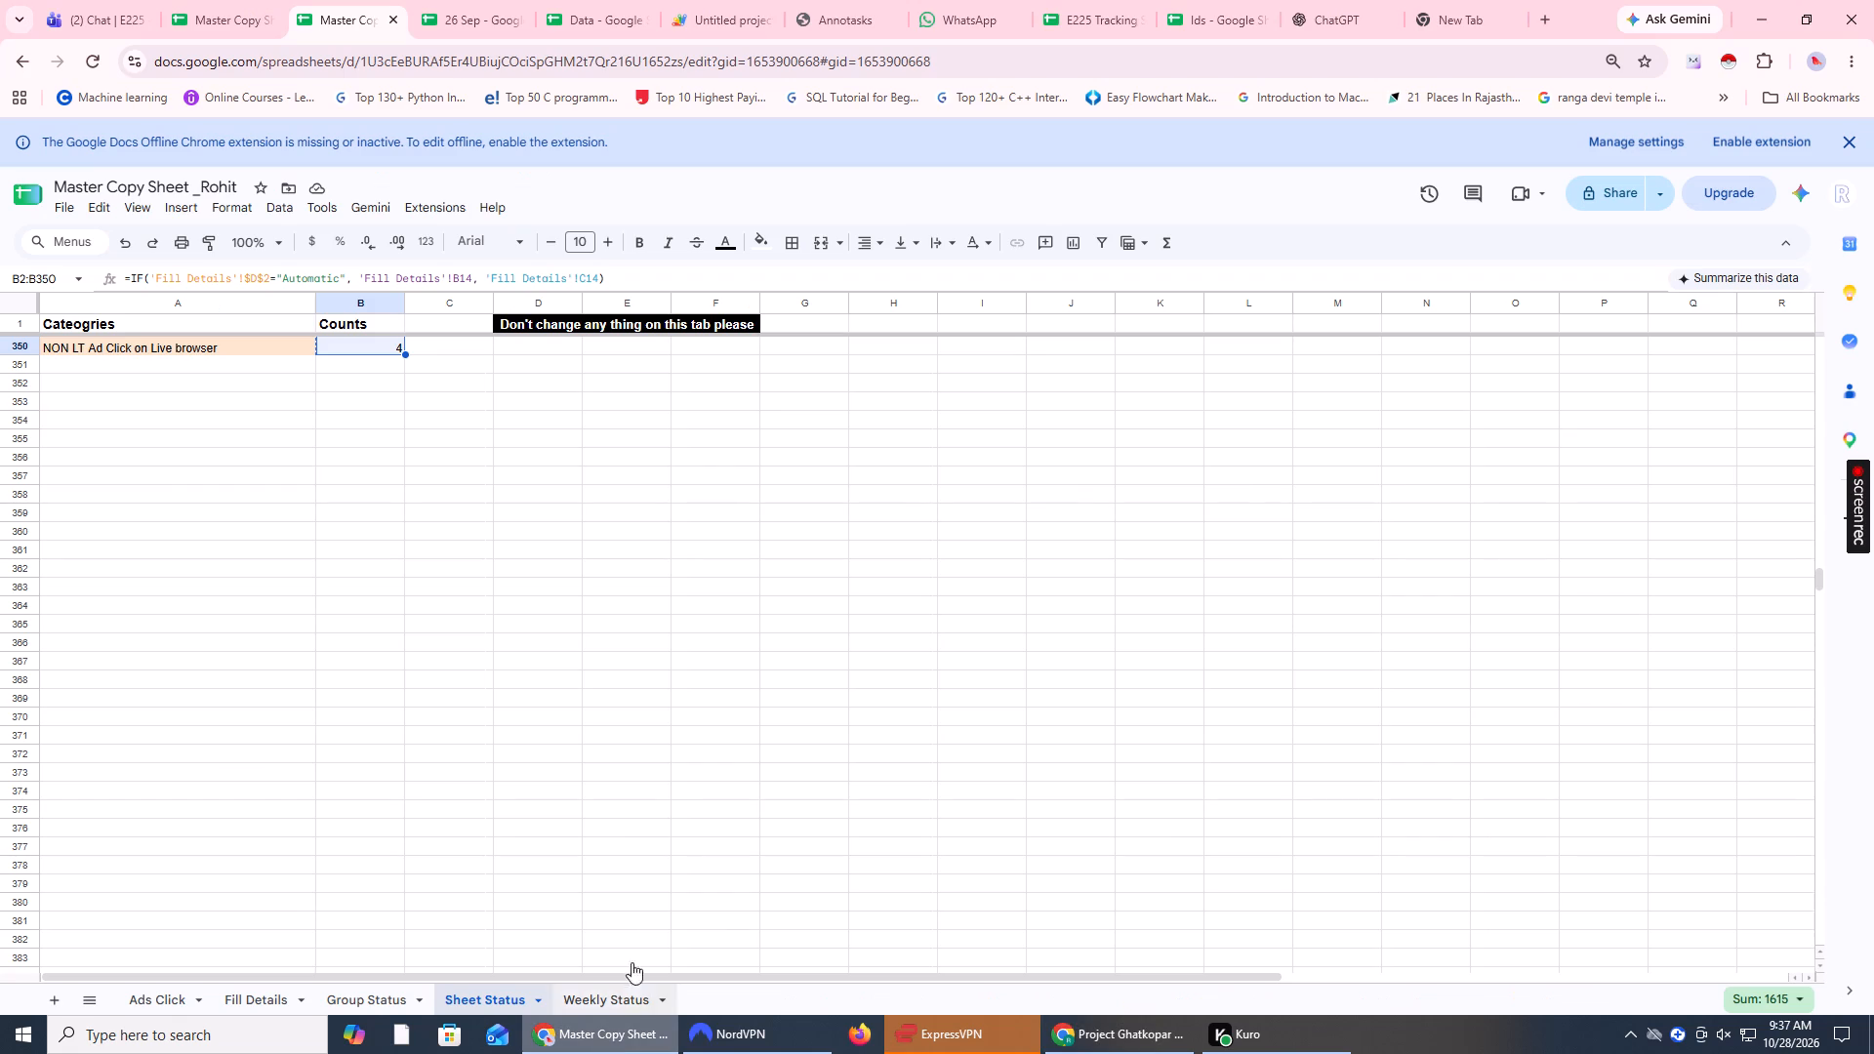
left_click(1112, 1028)
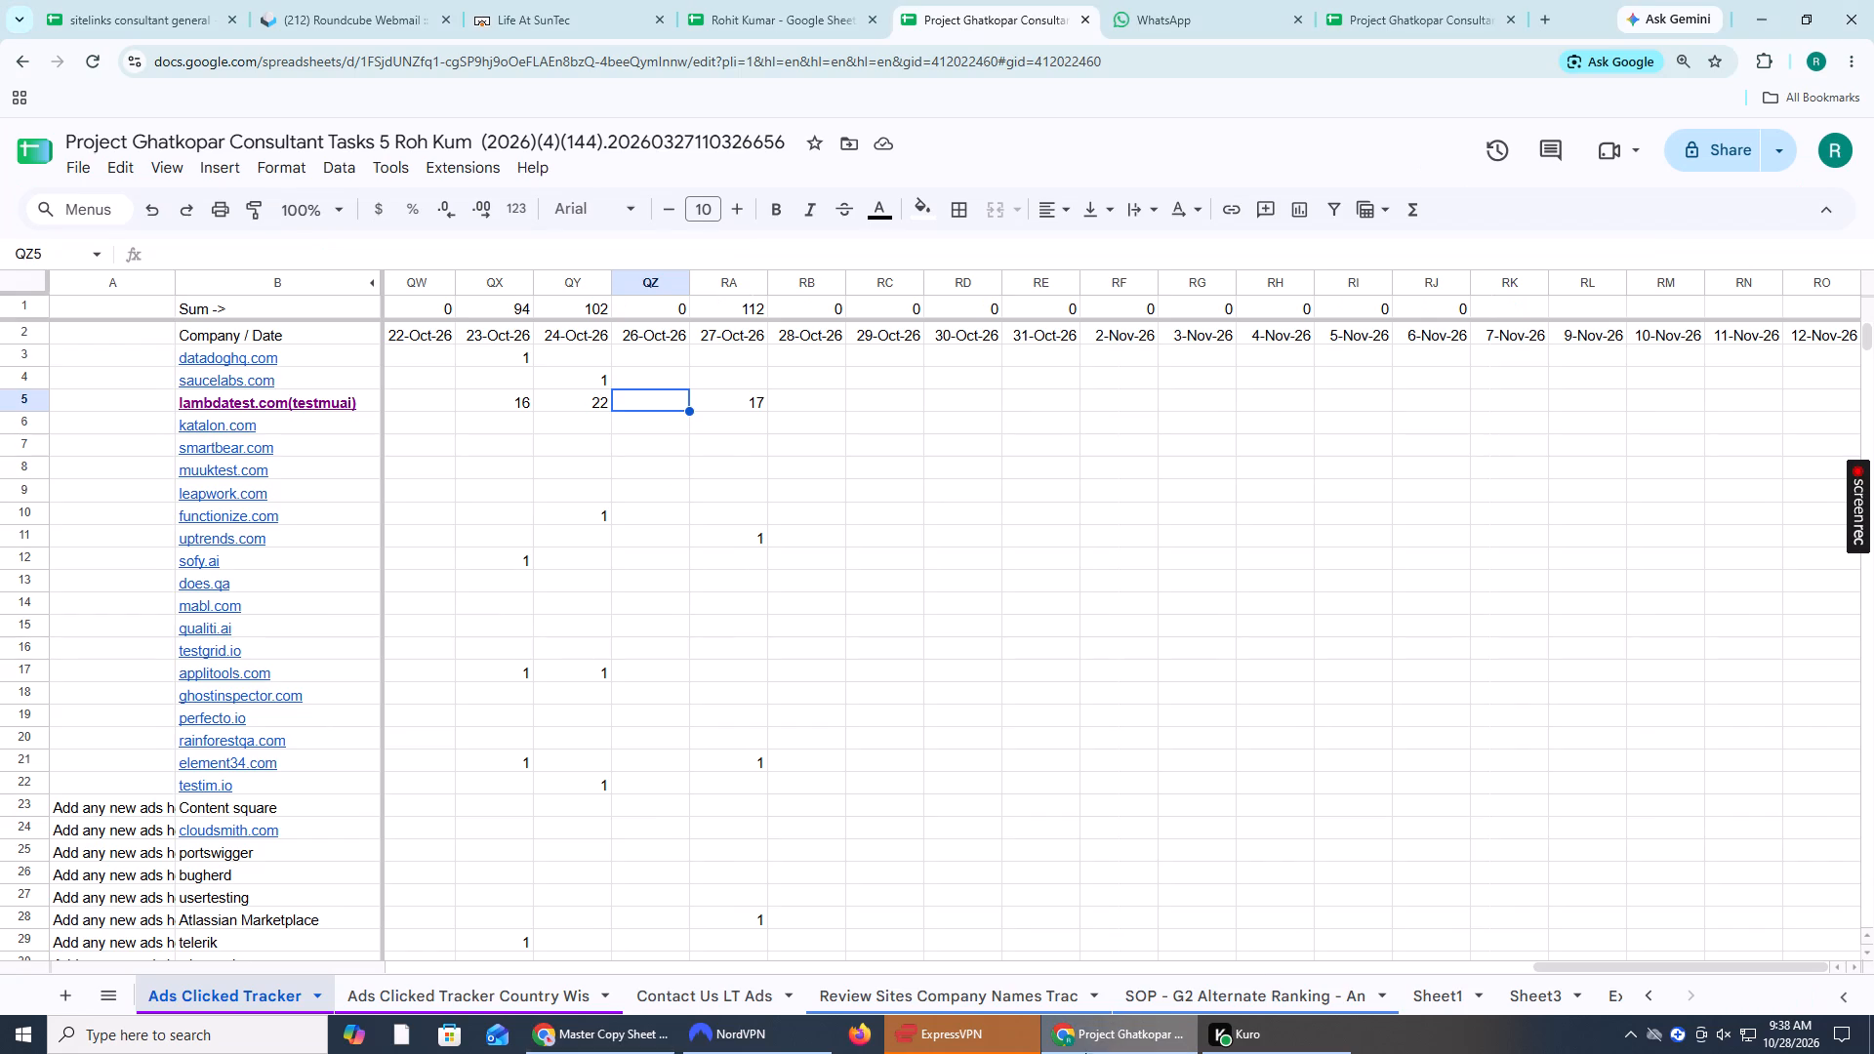
left_click(1380, 0)
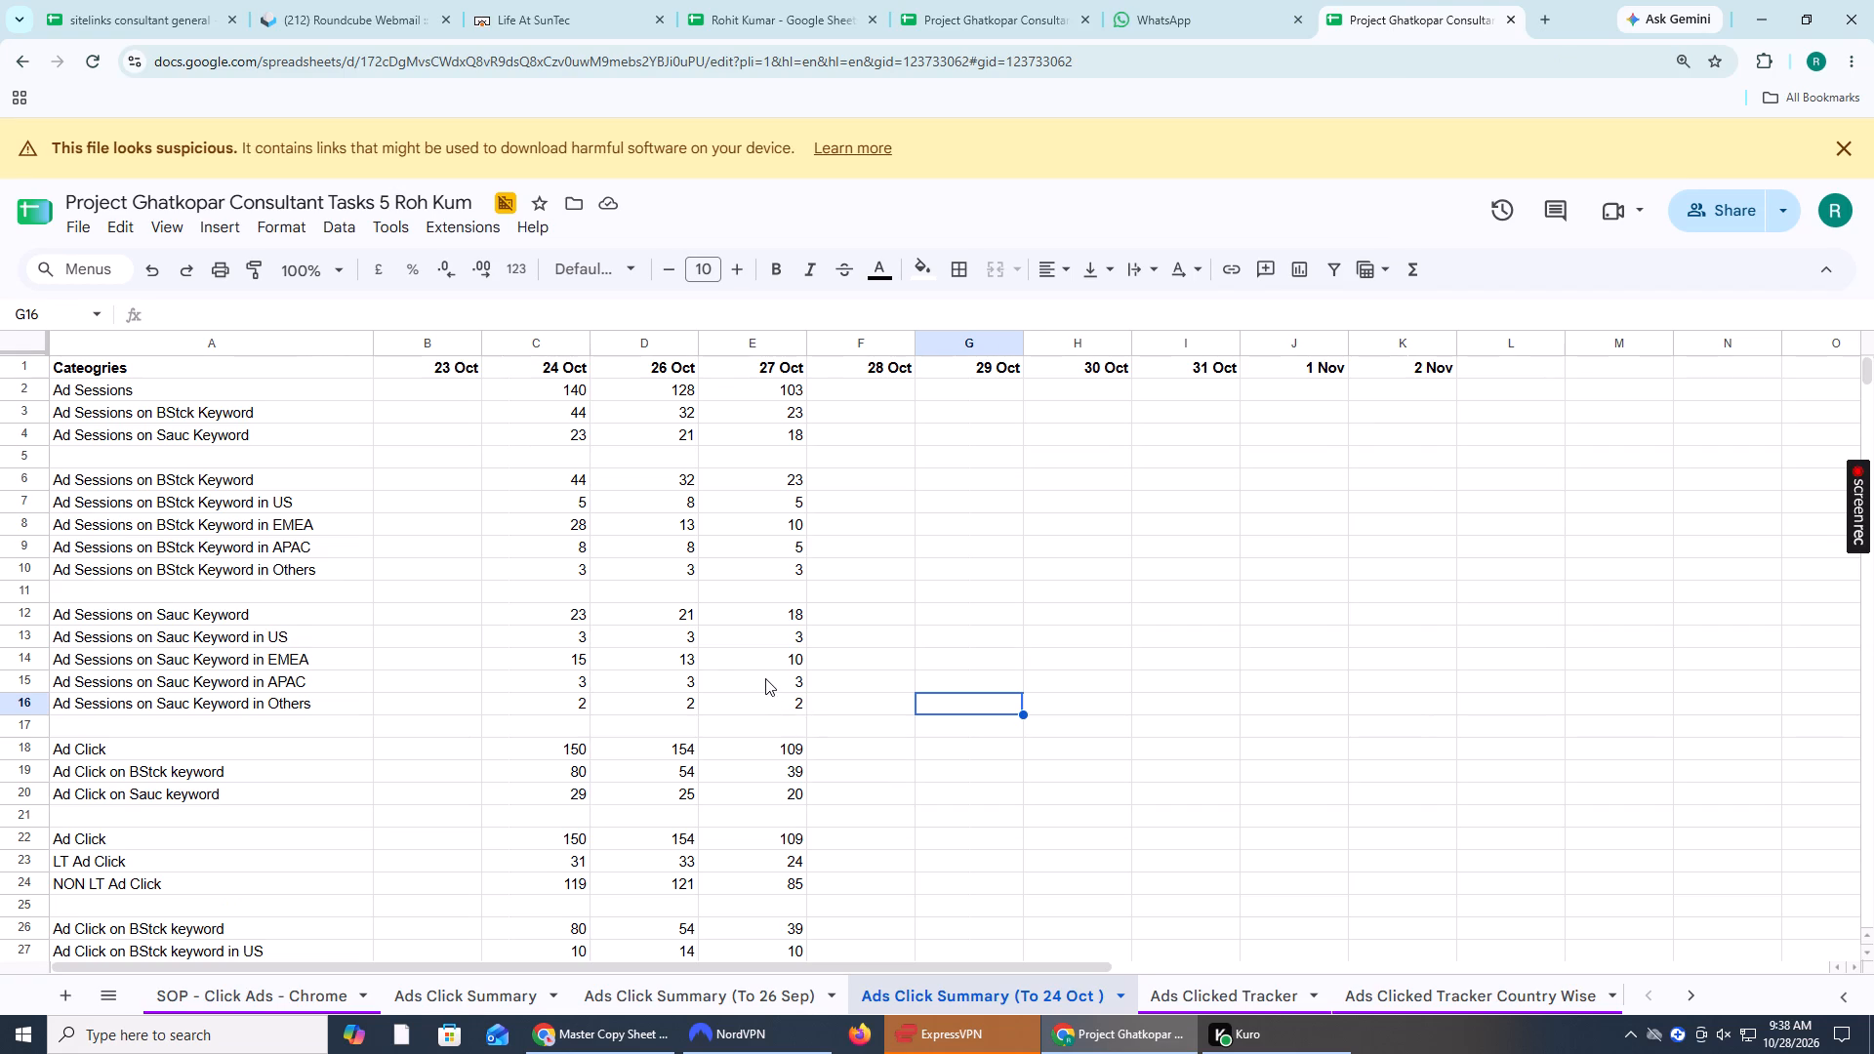
left_click(582, 1037)
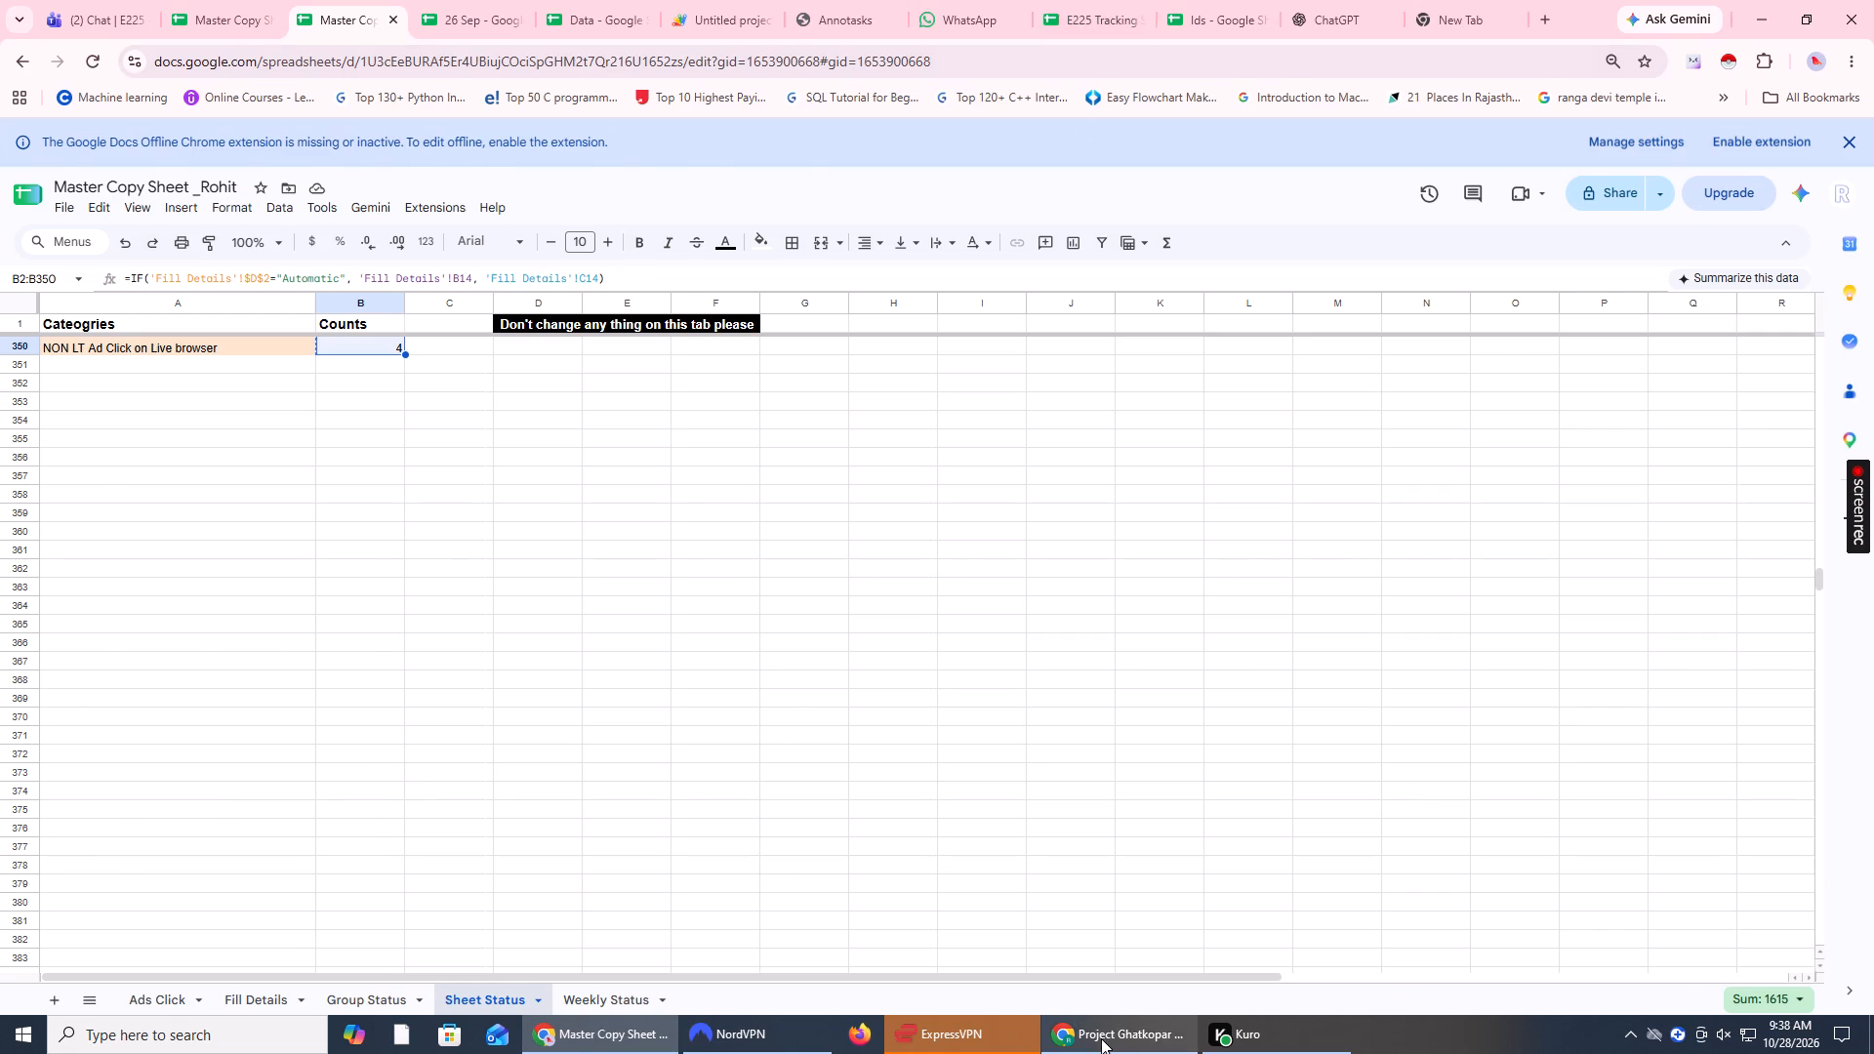
left_click(1101, 1038)
left_click(1050, 0)
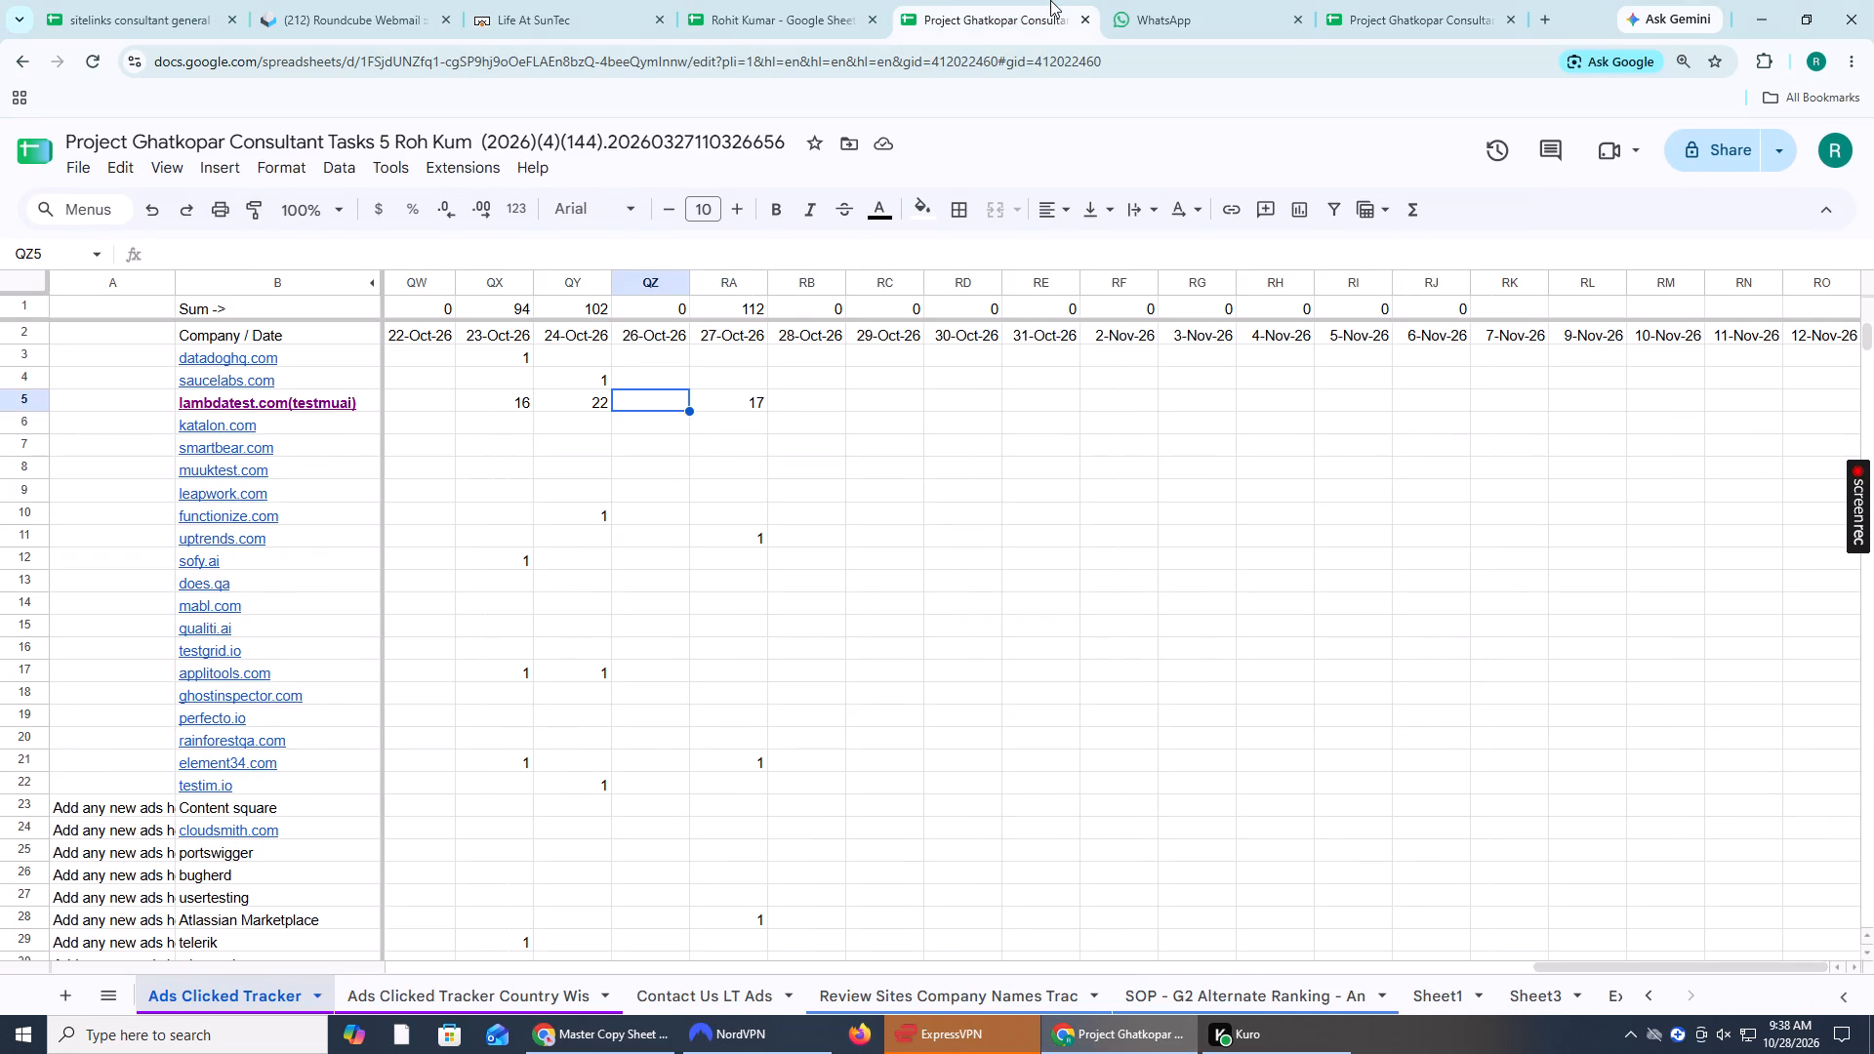
left_click(1400, 0)
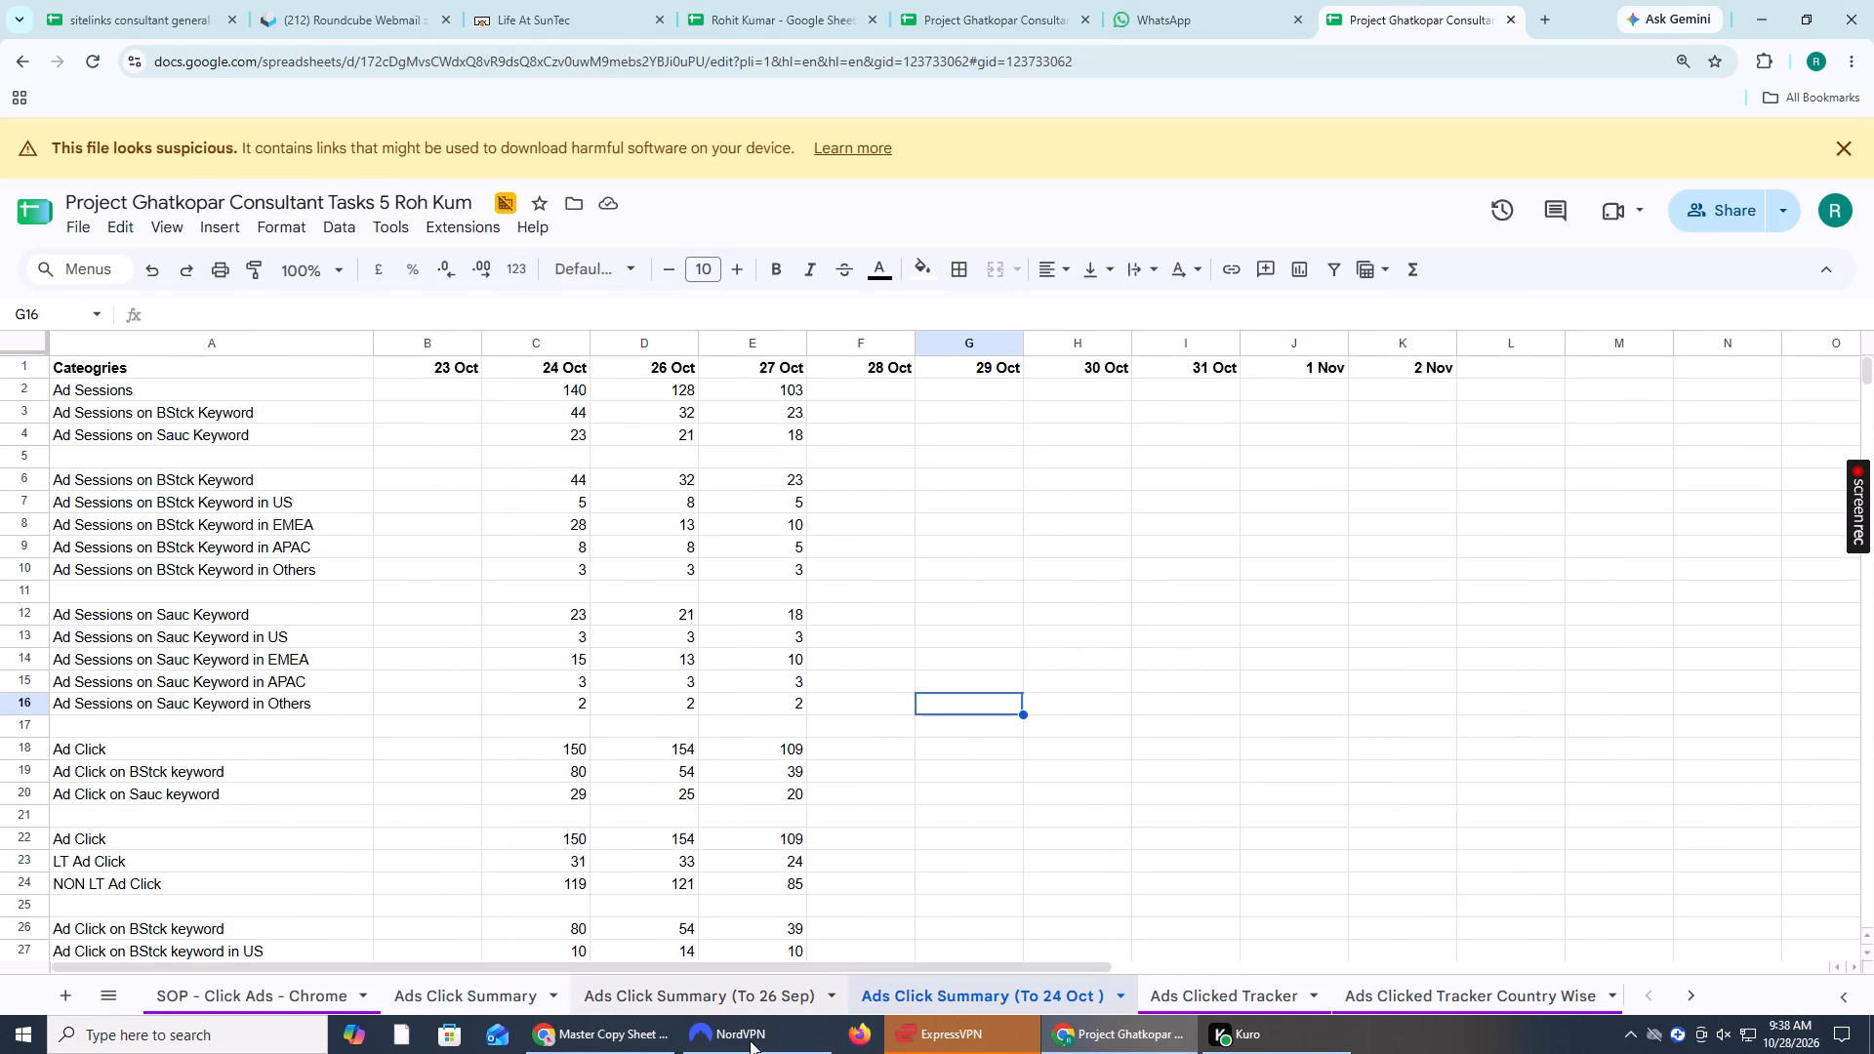
In the other Project Ghatkopar spreadsheet's Ads Clicked Tracker, copy the 24-Aug-26 column from the datadoghq.com row down to the claris row.
left_click(1005, 0)
left_click_drag(1575, 968, 1415, 972)
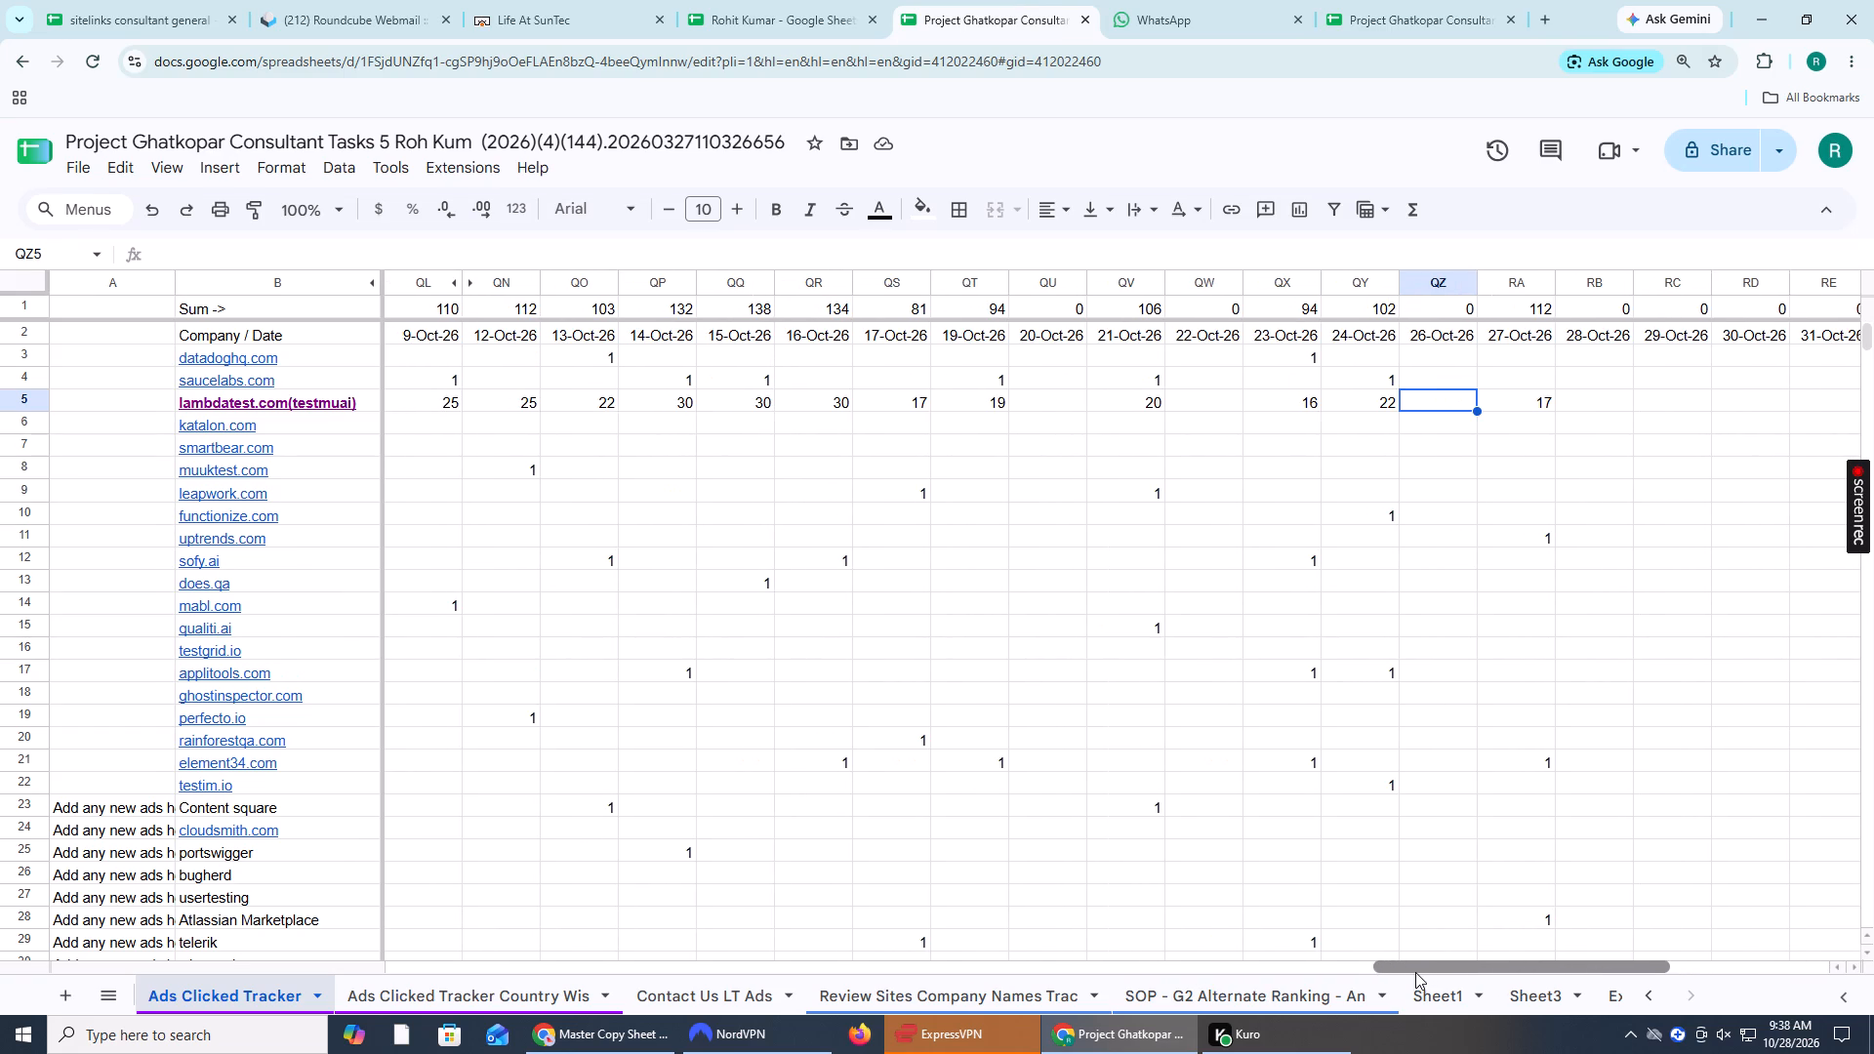
left_click_drag(1415, 972, 1216, 971)
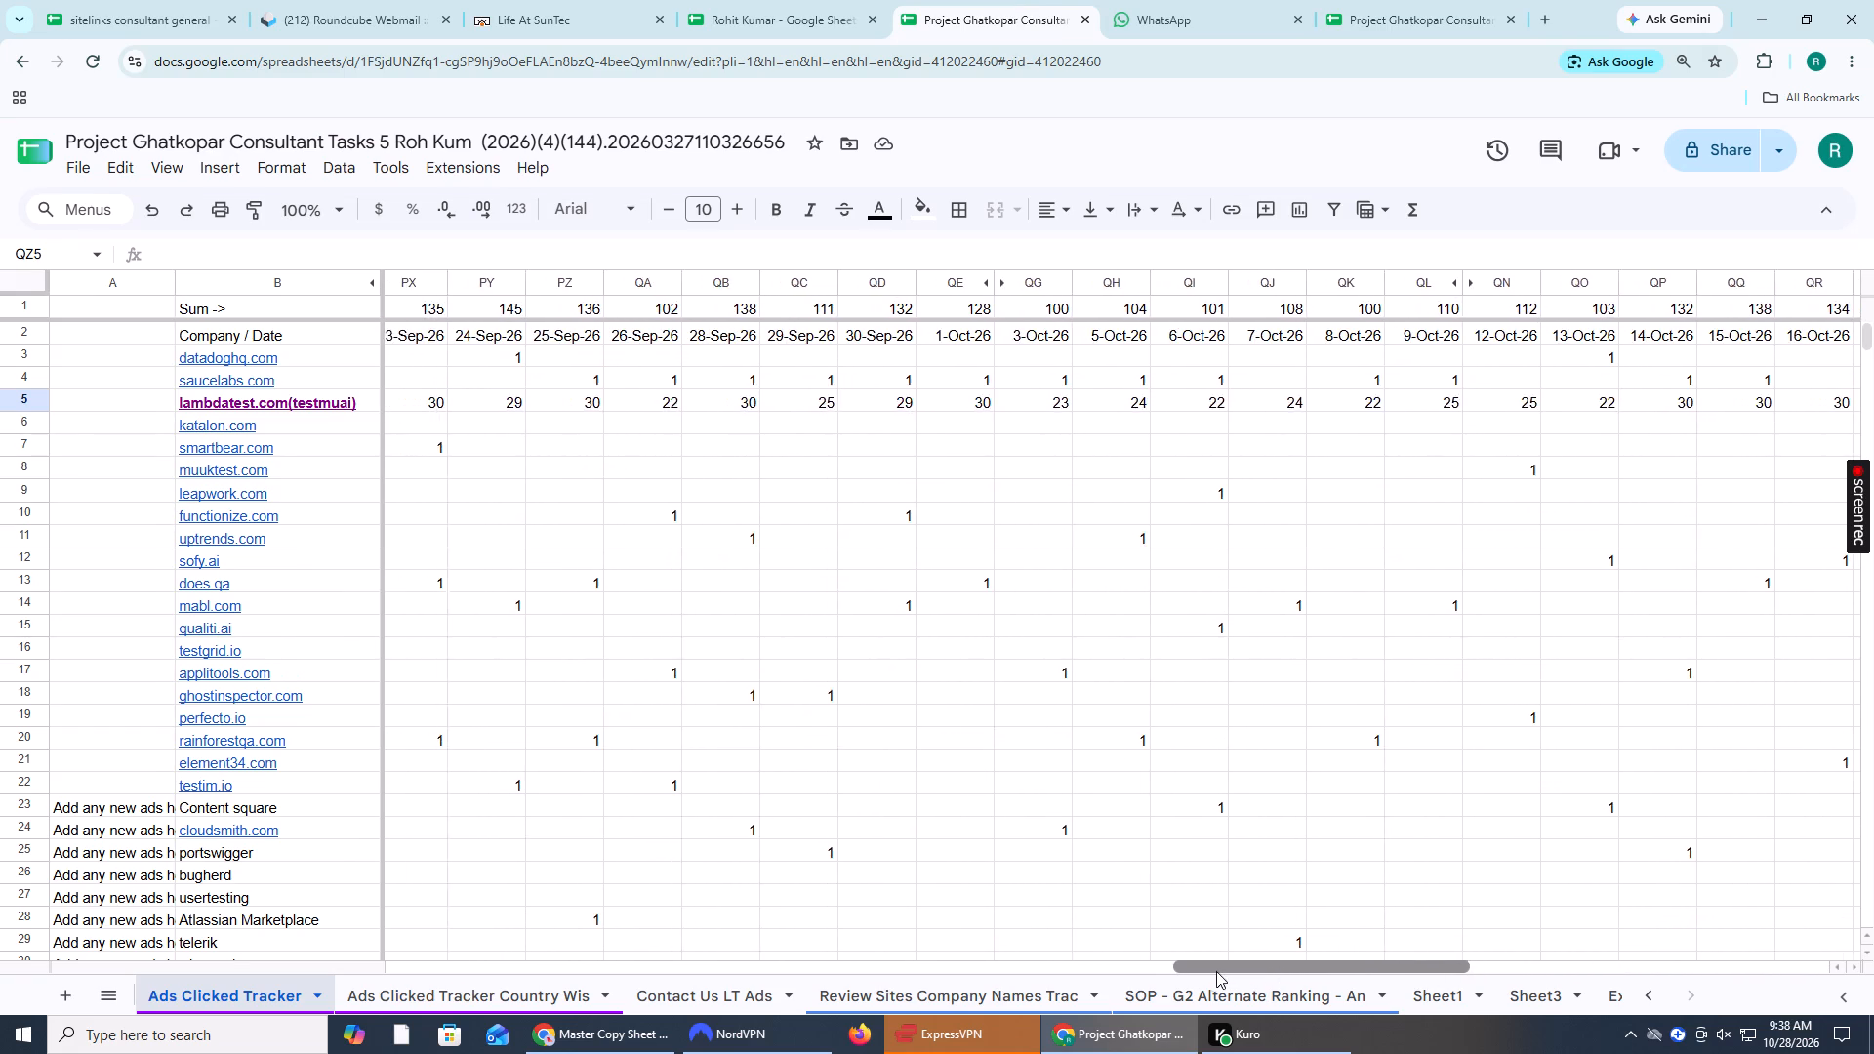
left_click_drag(1216, 971, 953, 973)
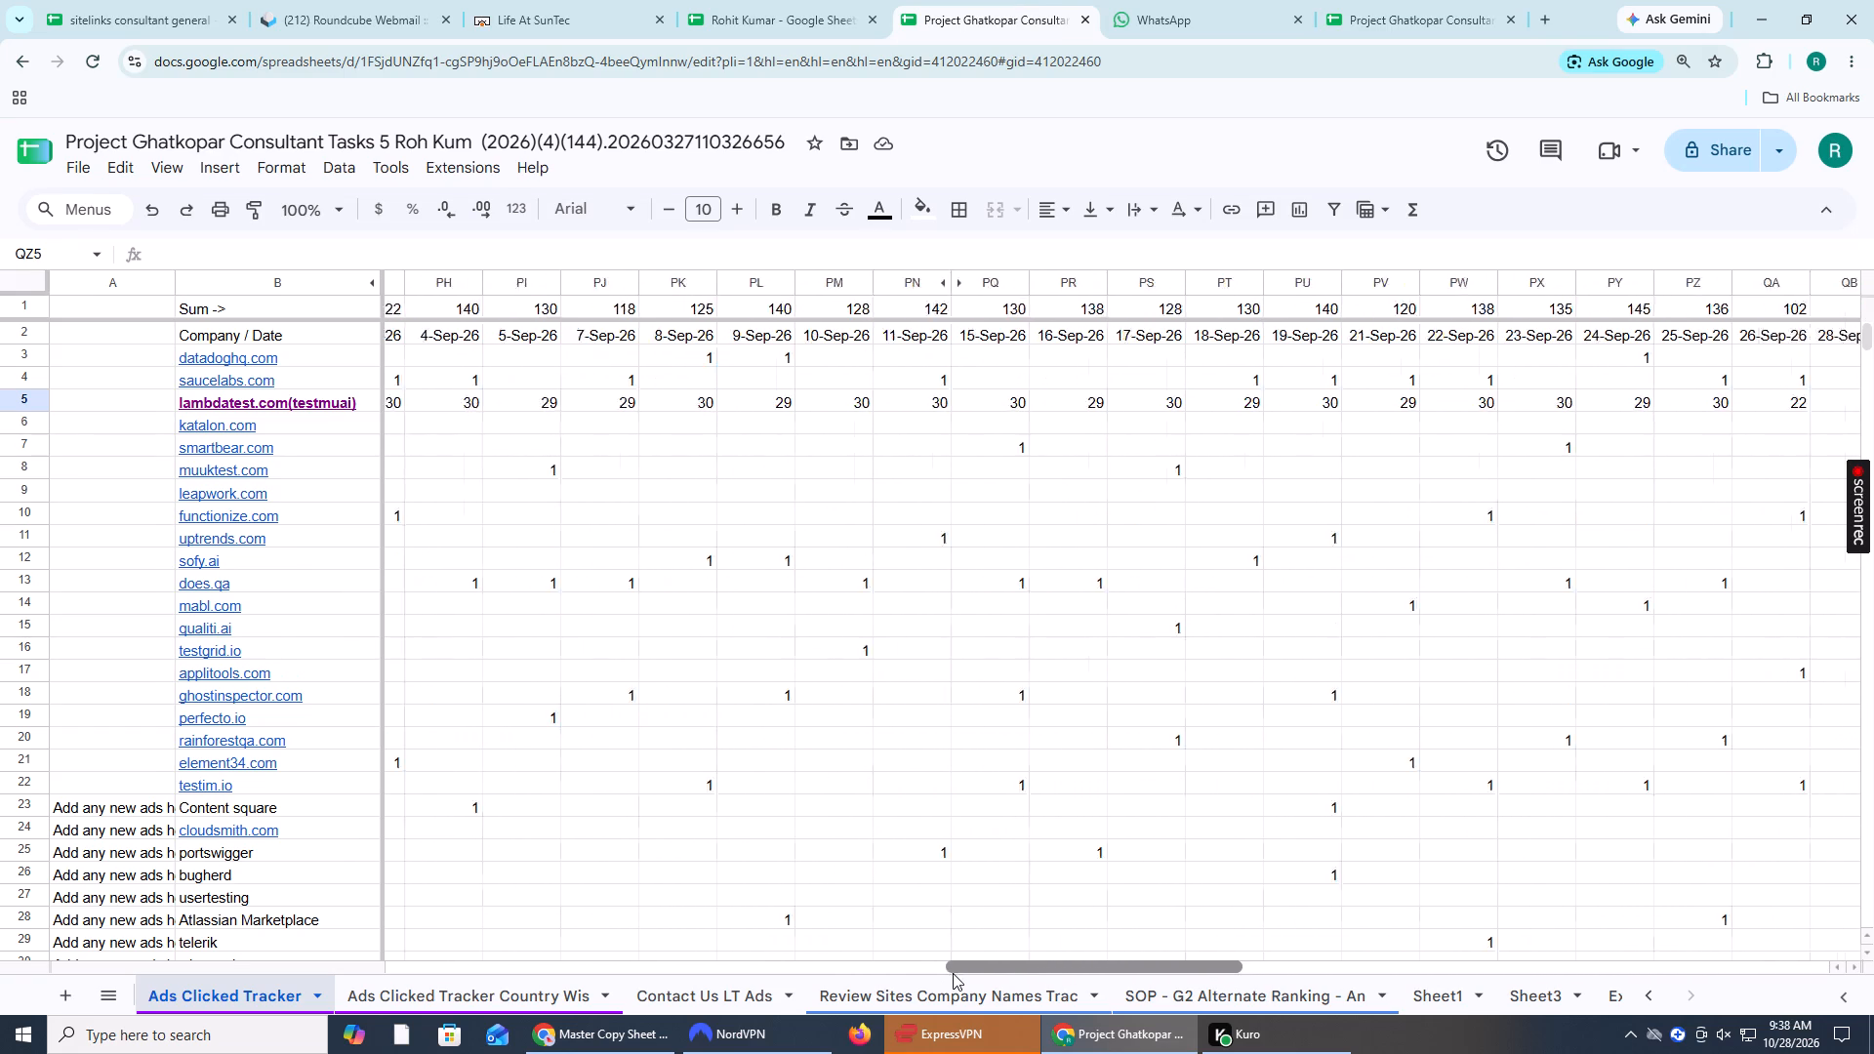
left_click_drag(953, 973, 826, 973)
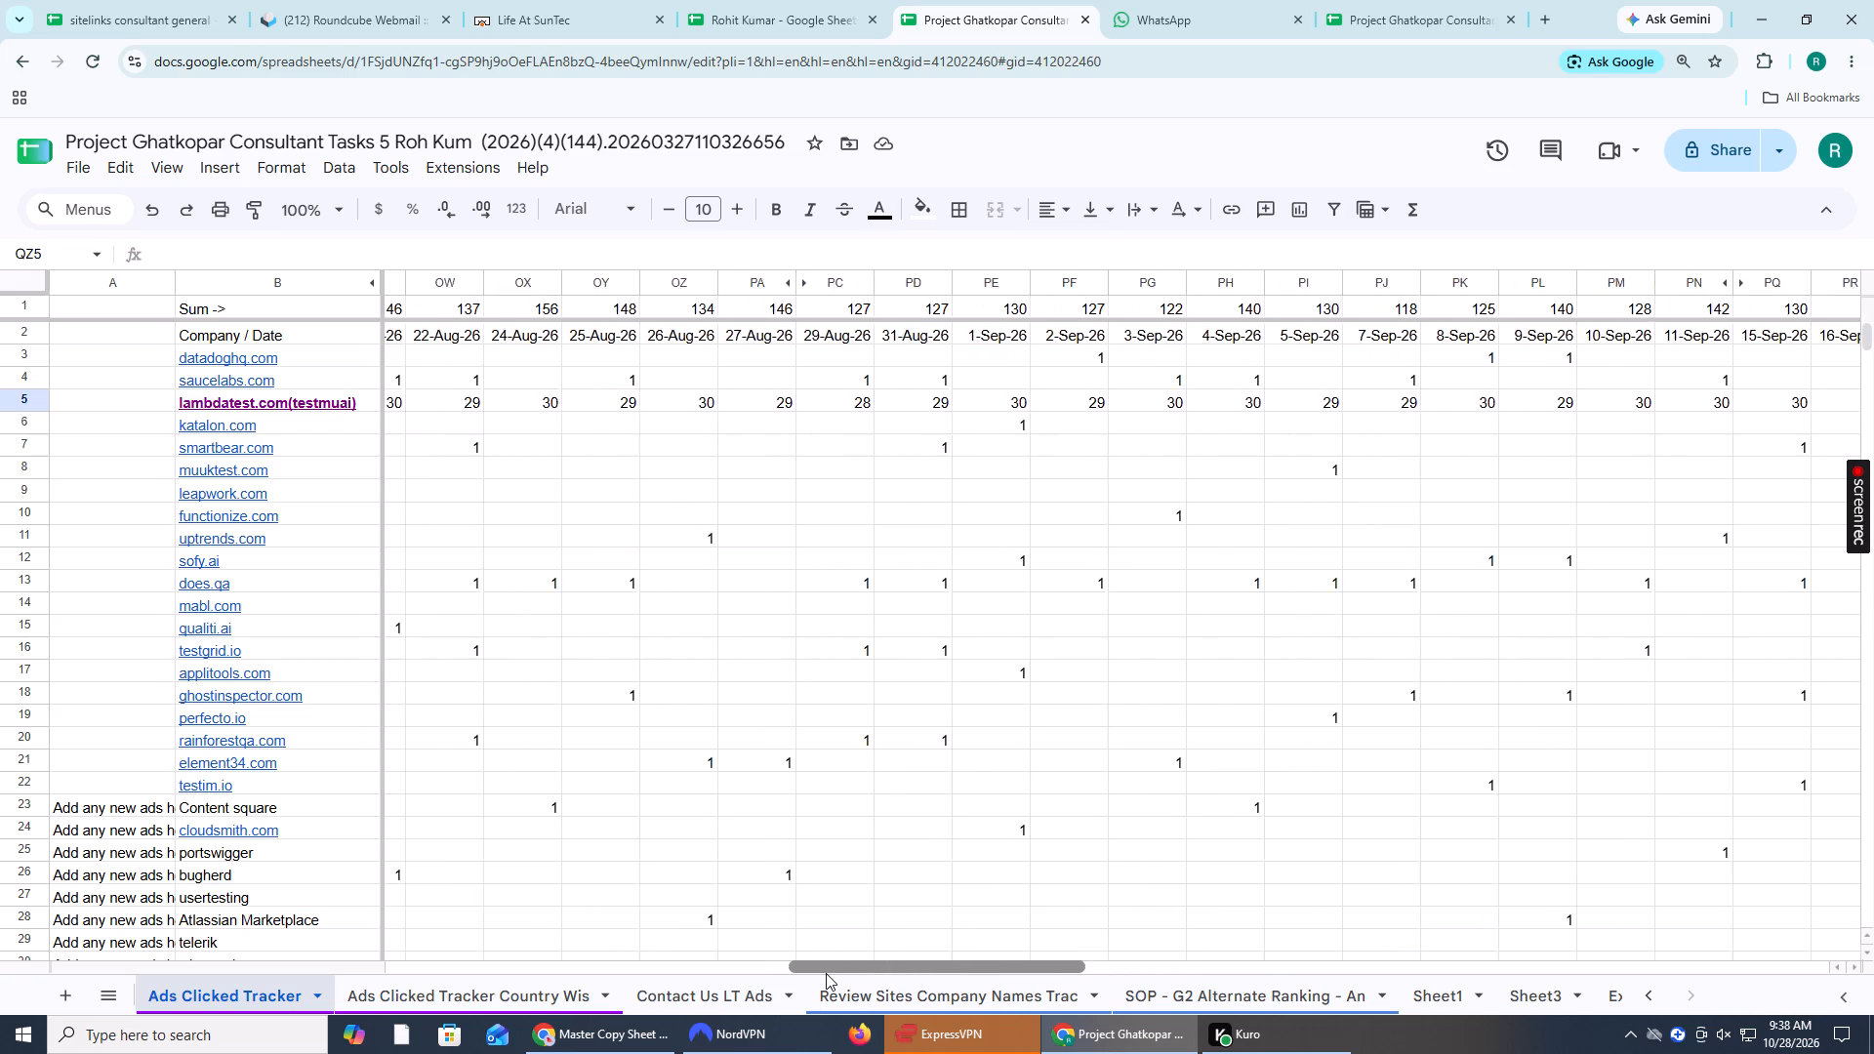
left_click_drag(826, 973, 821, 973)
scroll(631, 617, "up", 4)
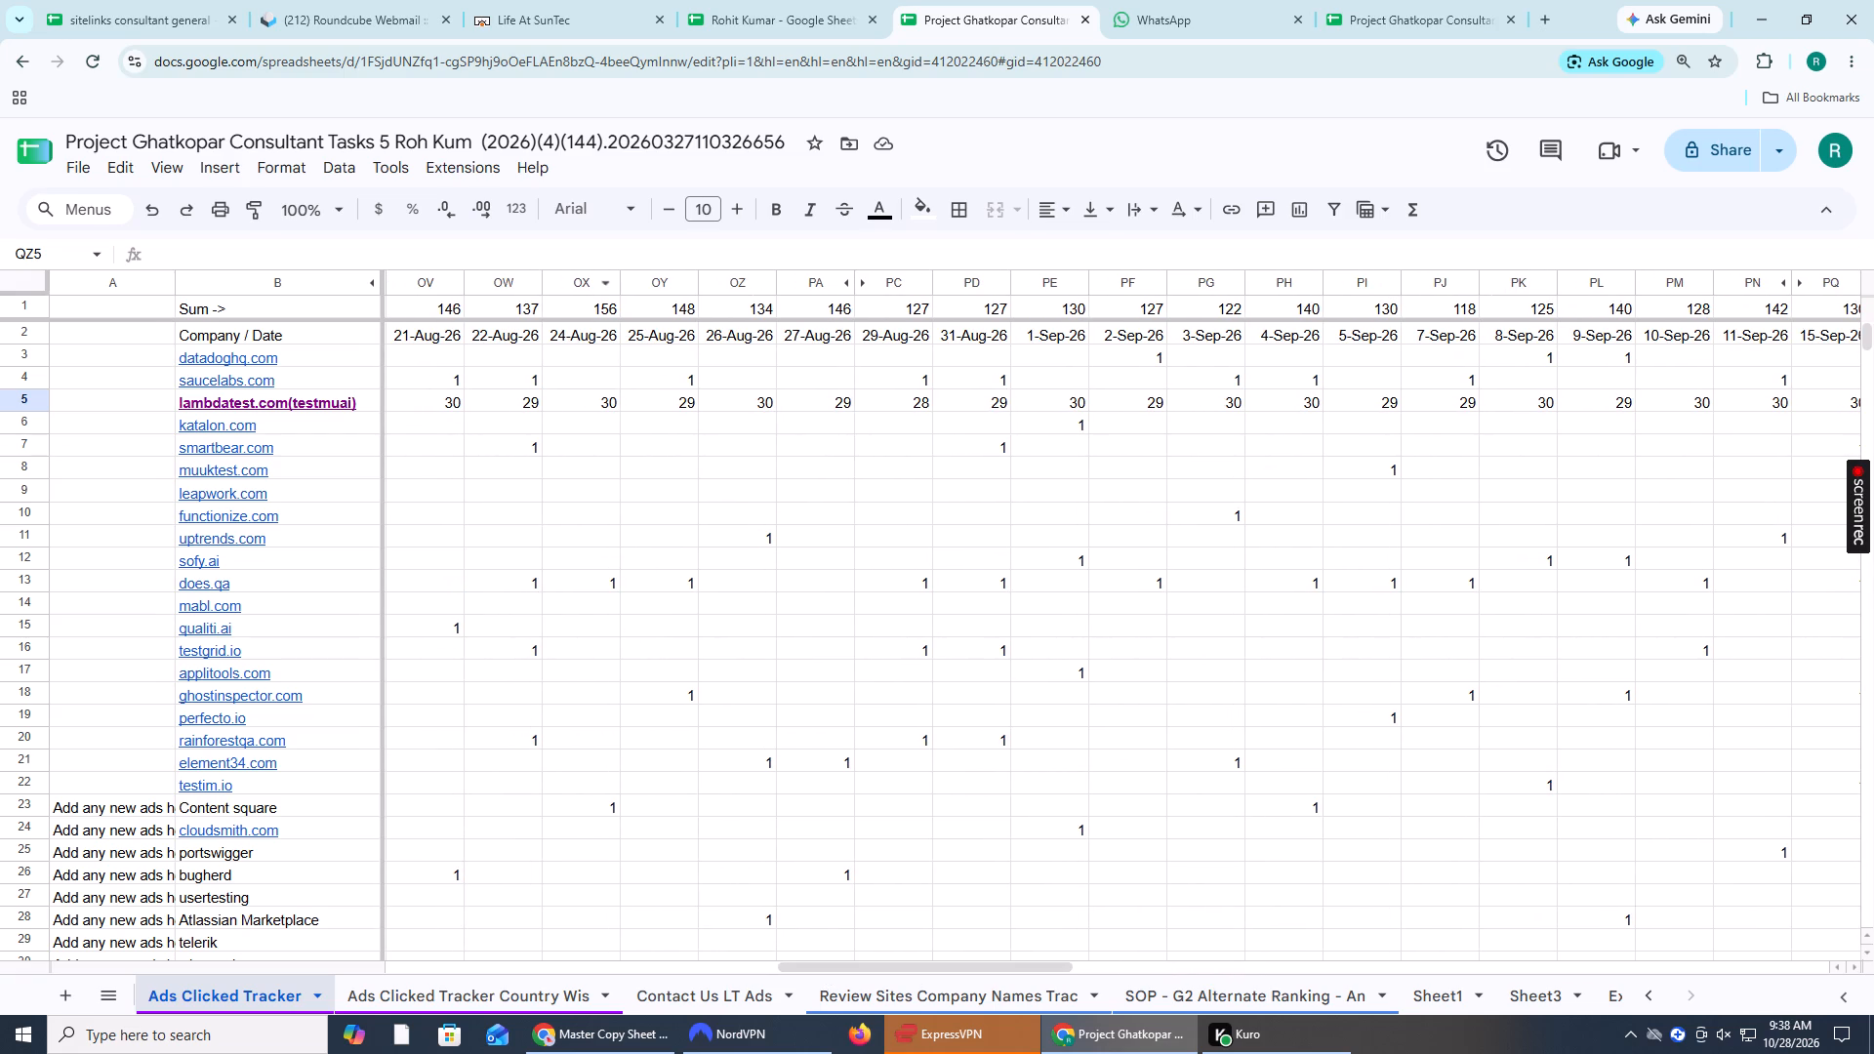
left_click(576, 365)
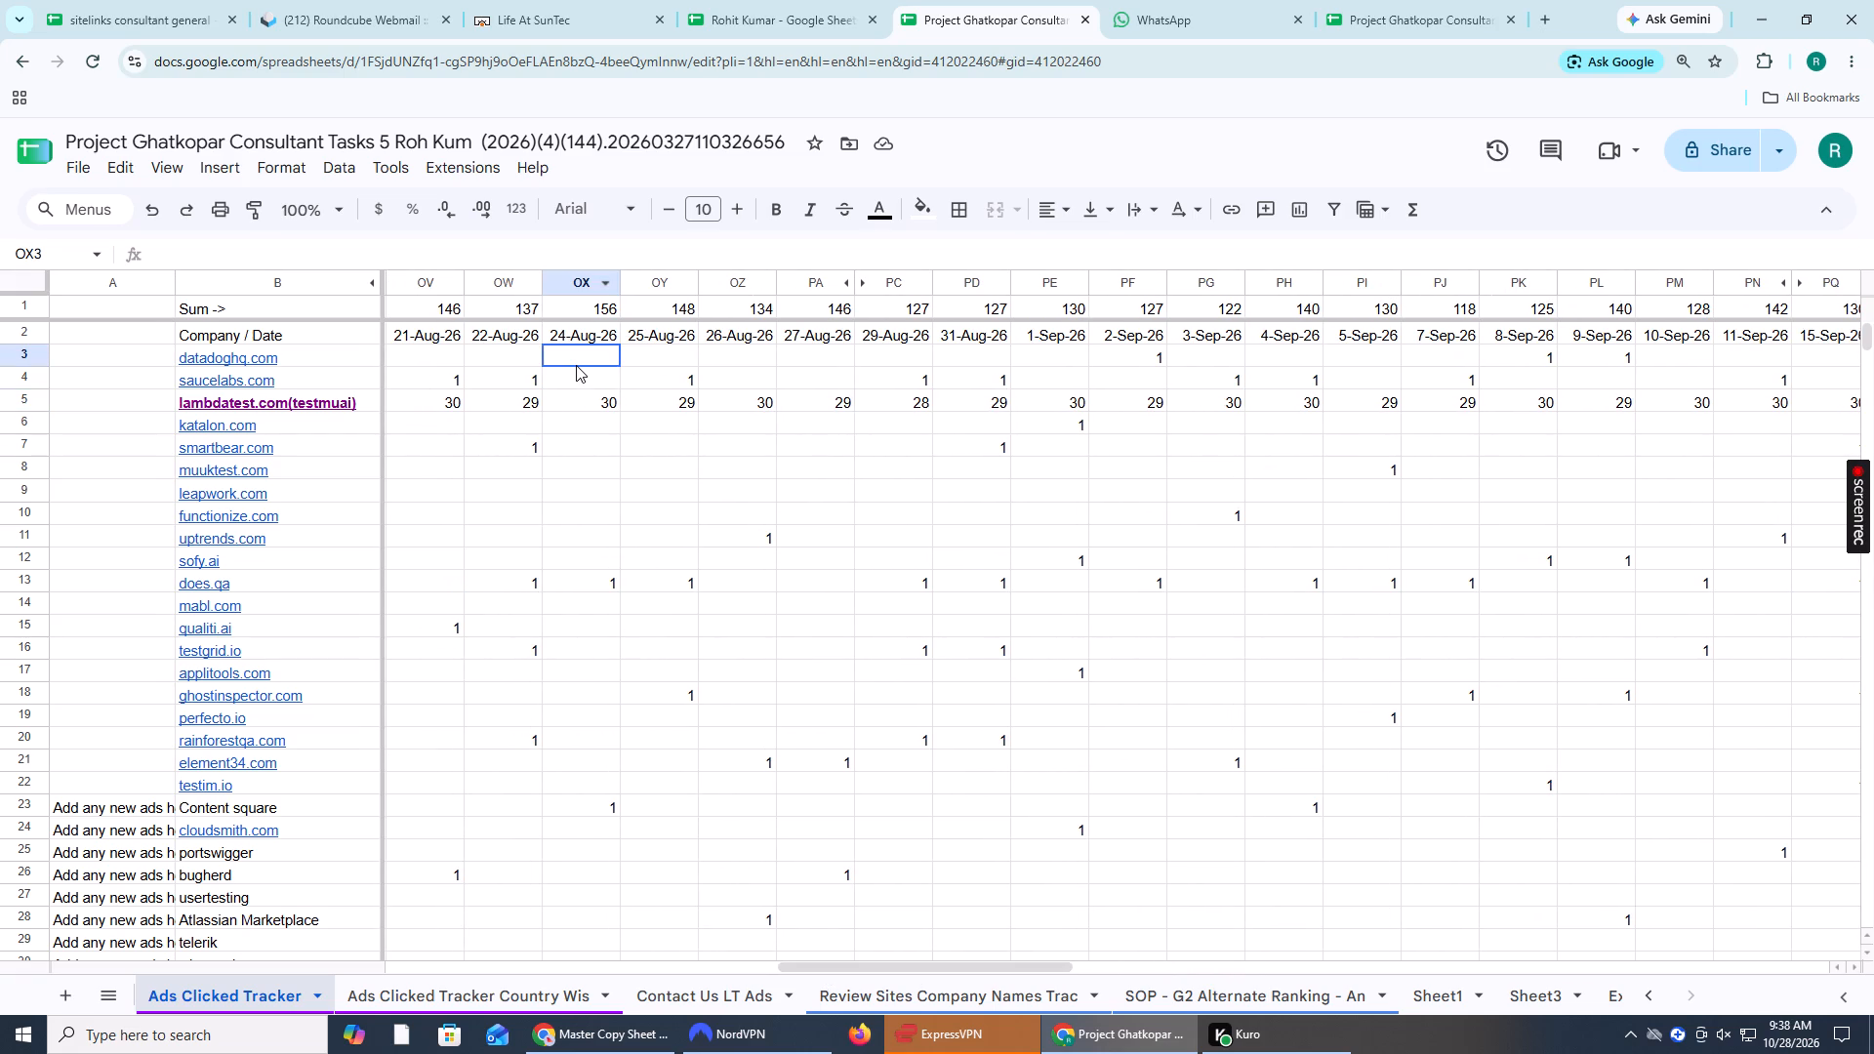
key("shift+Down")
key("shift+Down")
key("shift+Down")
key("shift+Down")
key("shift+Down")
key("shift+Down")
key("shift+Down")
key("shift+Down")
key("shift+Down")
key("shift+Down")
key("shift+Down")
key("shift+Down")
key("shift+Down")
key("shift+Down")
key("shift+Down")
key("shift+Down")
key("shift+Down")
key("shift+Down")
key("shift+Down")
key("shift+Down")
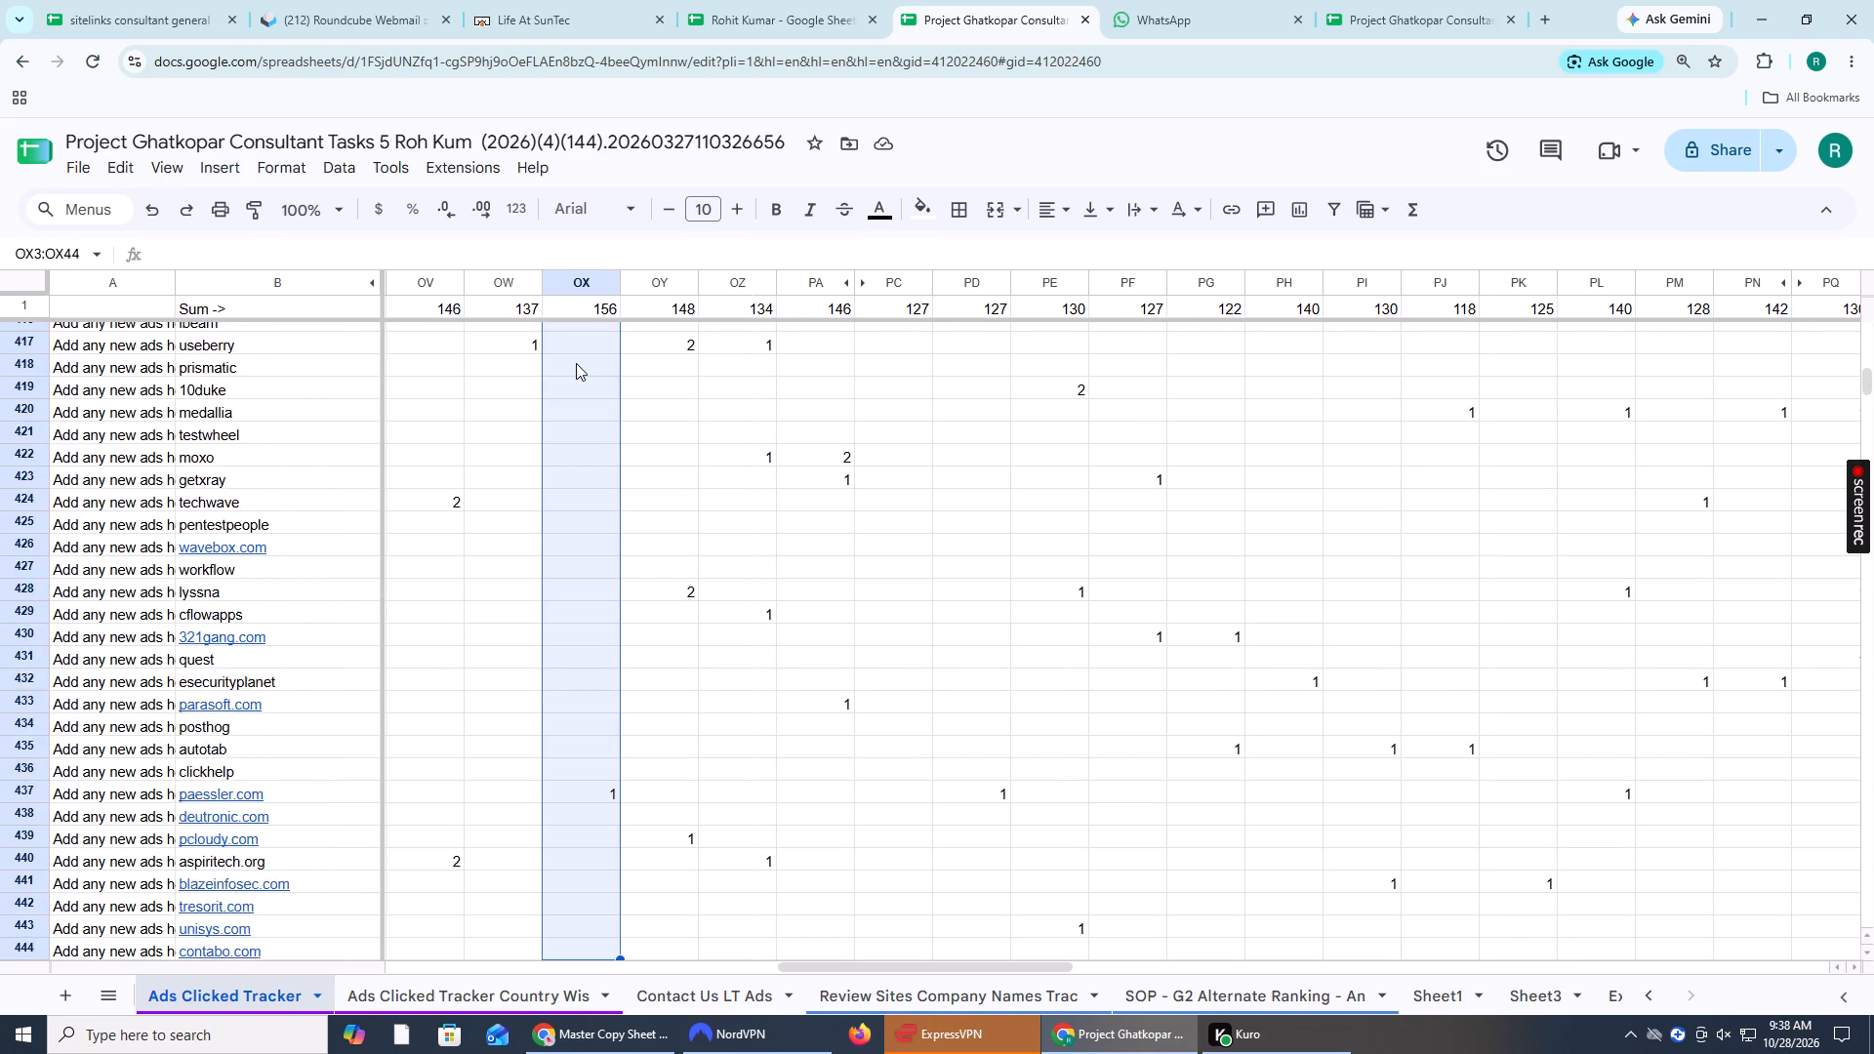
key("ctrl+shift+Down")
key("ctrl+shift+Down")
key("ctrl+shift+Down")
key("ctrl+shift+Down")
key("ctrl+shift+Down")
key("ctrl+shift+Down")
key("ctrl+shift+Down")
key("ctrl+shift+Down")
key("ctrl+shift+Down")
key("ctrl+shift+Down")
key("ctrl+shift+Down")
key("ctrl+shift+Down")
key("ctrl+shift+Down")
key("ctrl+shift+Down")
key("ctrl+shift+Down")
key("ctrl+shift+Down")
key("ctrl+shift+Down")
key("ctrl+shift+Down")
key("ctrl+shift+Down")
key("ctrl+shift+Down")
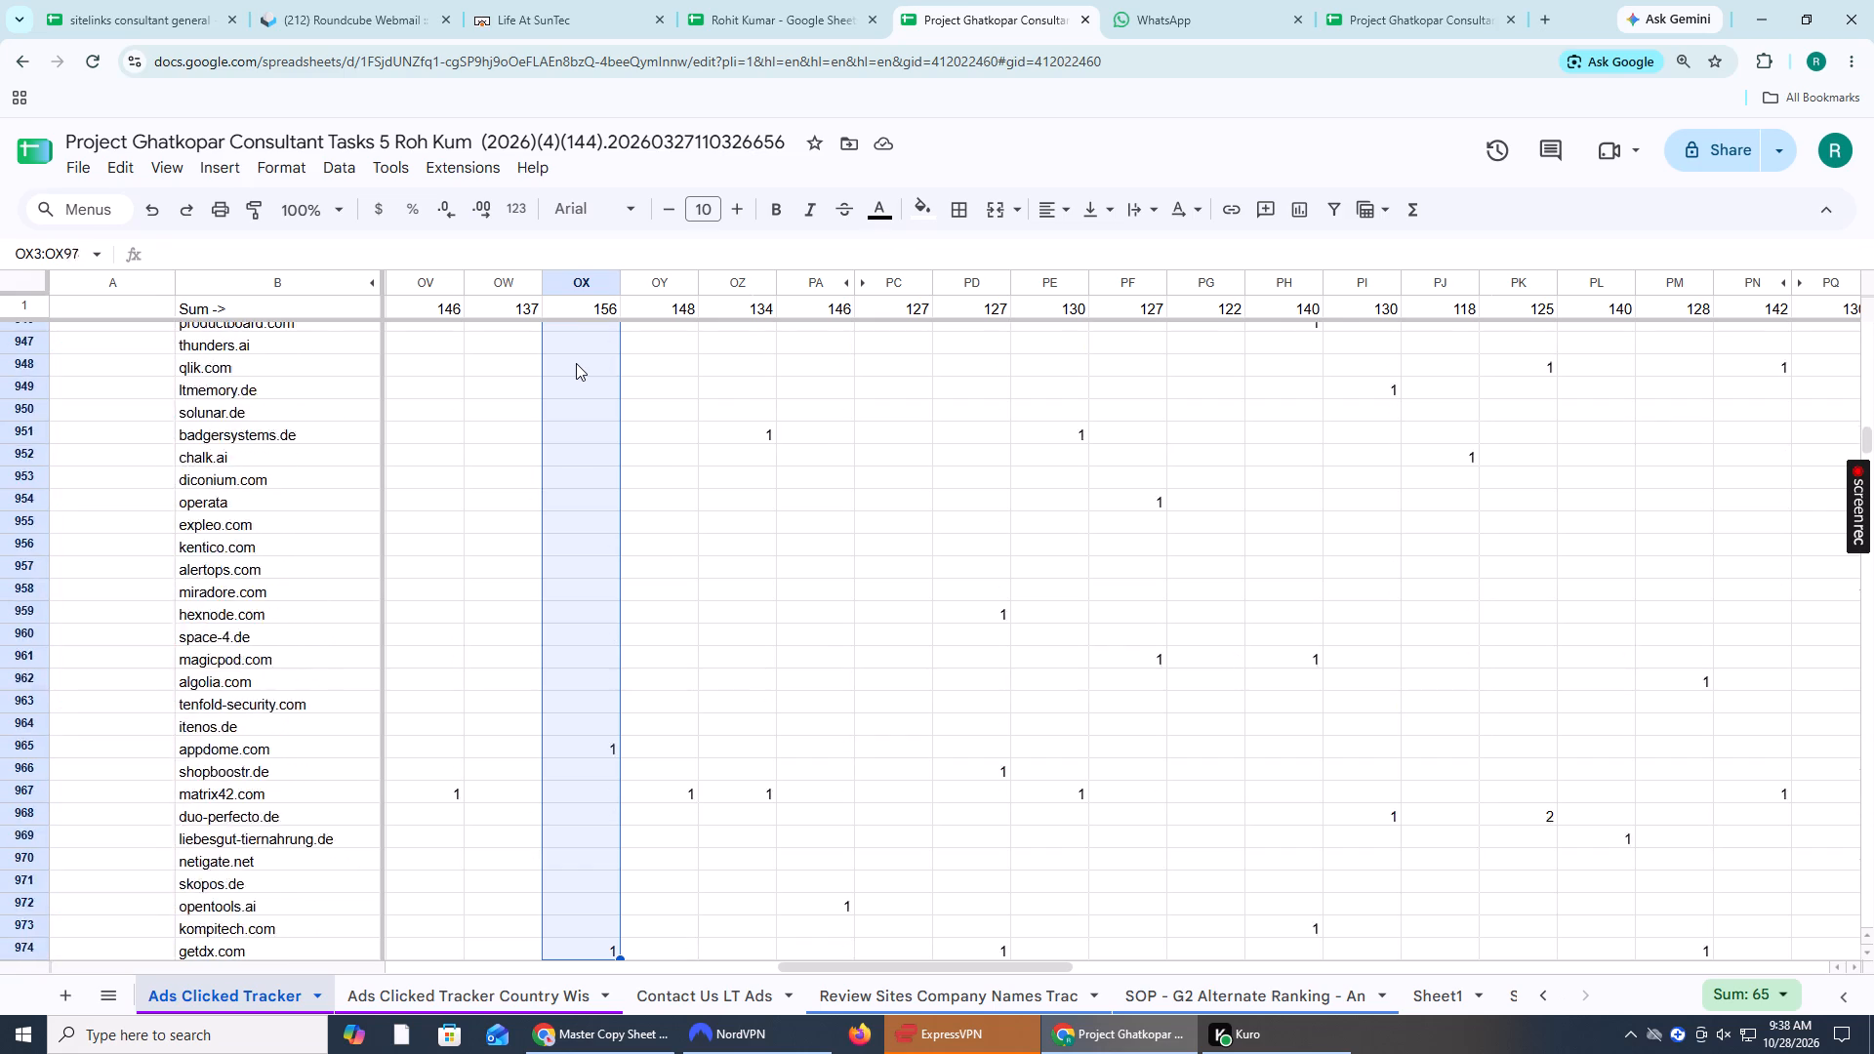
key("ctrl+shift+Down")
key("ctrl+shift+Down")
key("ctrl+shift+Down")
key("ctrl+shift+Down")
key("ctrl+shift+Down")
key("ctrl+shift+Down")
key("ctrl+shift+Down")
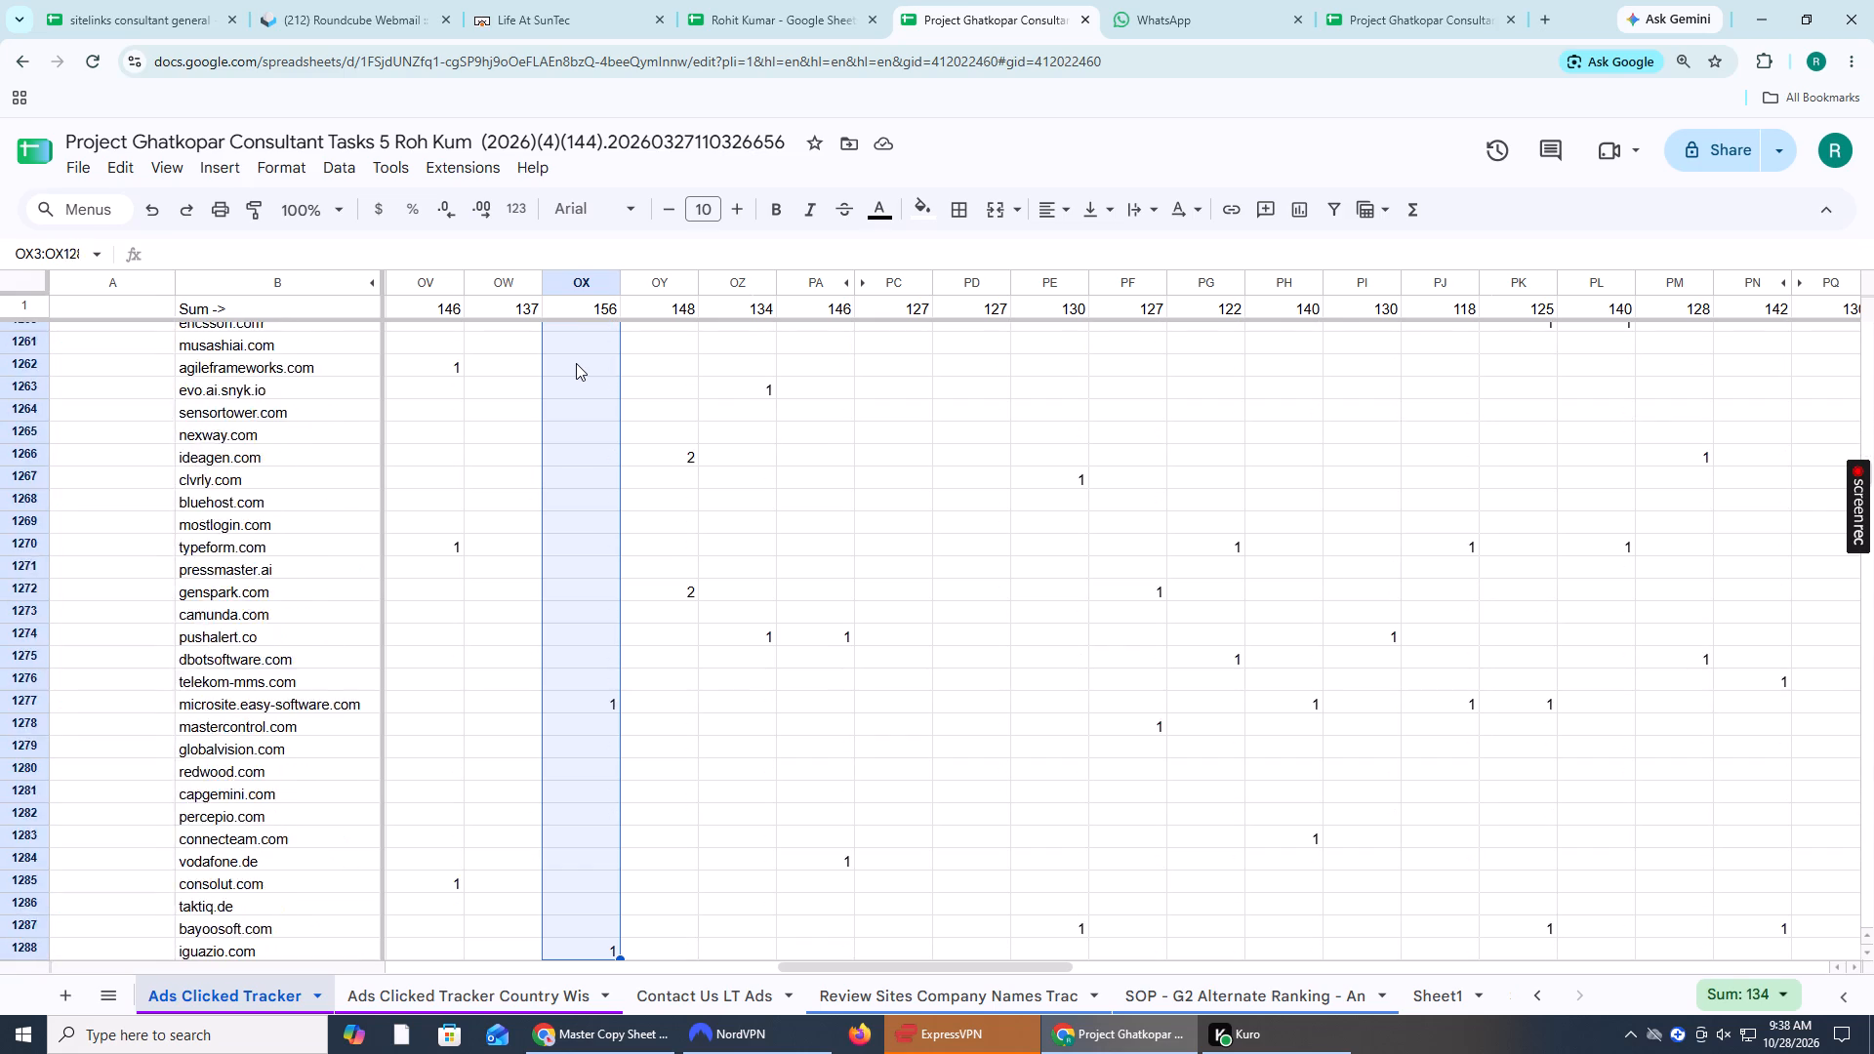
key("ctrl+shift+Down")
key("ctrl+shift+Down")
key("ctrl+shift+Down")
key("ctrl+shift+Down")
key("ctrl+shift+Down")
key("ctrl+shift+Down")
key("ctrl+shift+Down")
key("ctrl+shift+Down")
key("ctrl+shift+Down")
key("ctrl+shift+Down")
key("ctrl+shift+Down")
key("ctrl+shift+Down")
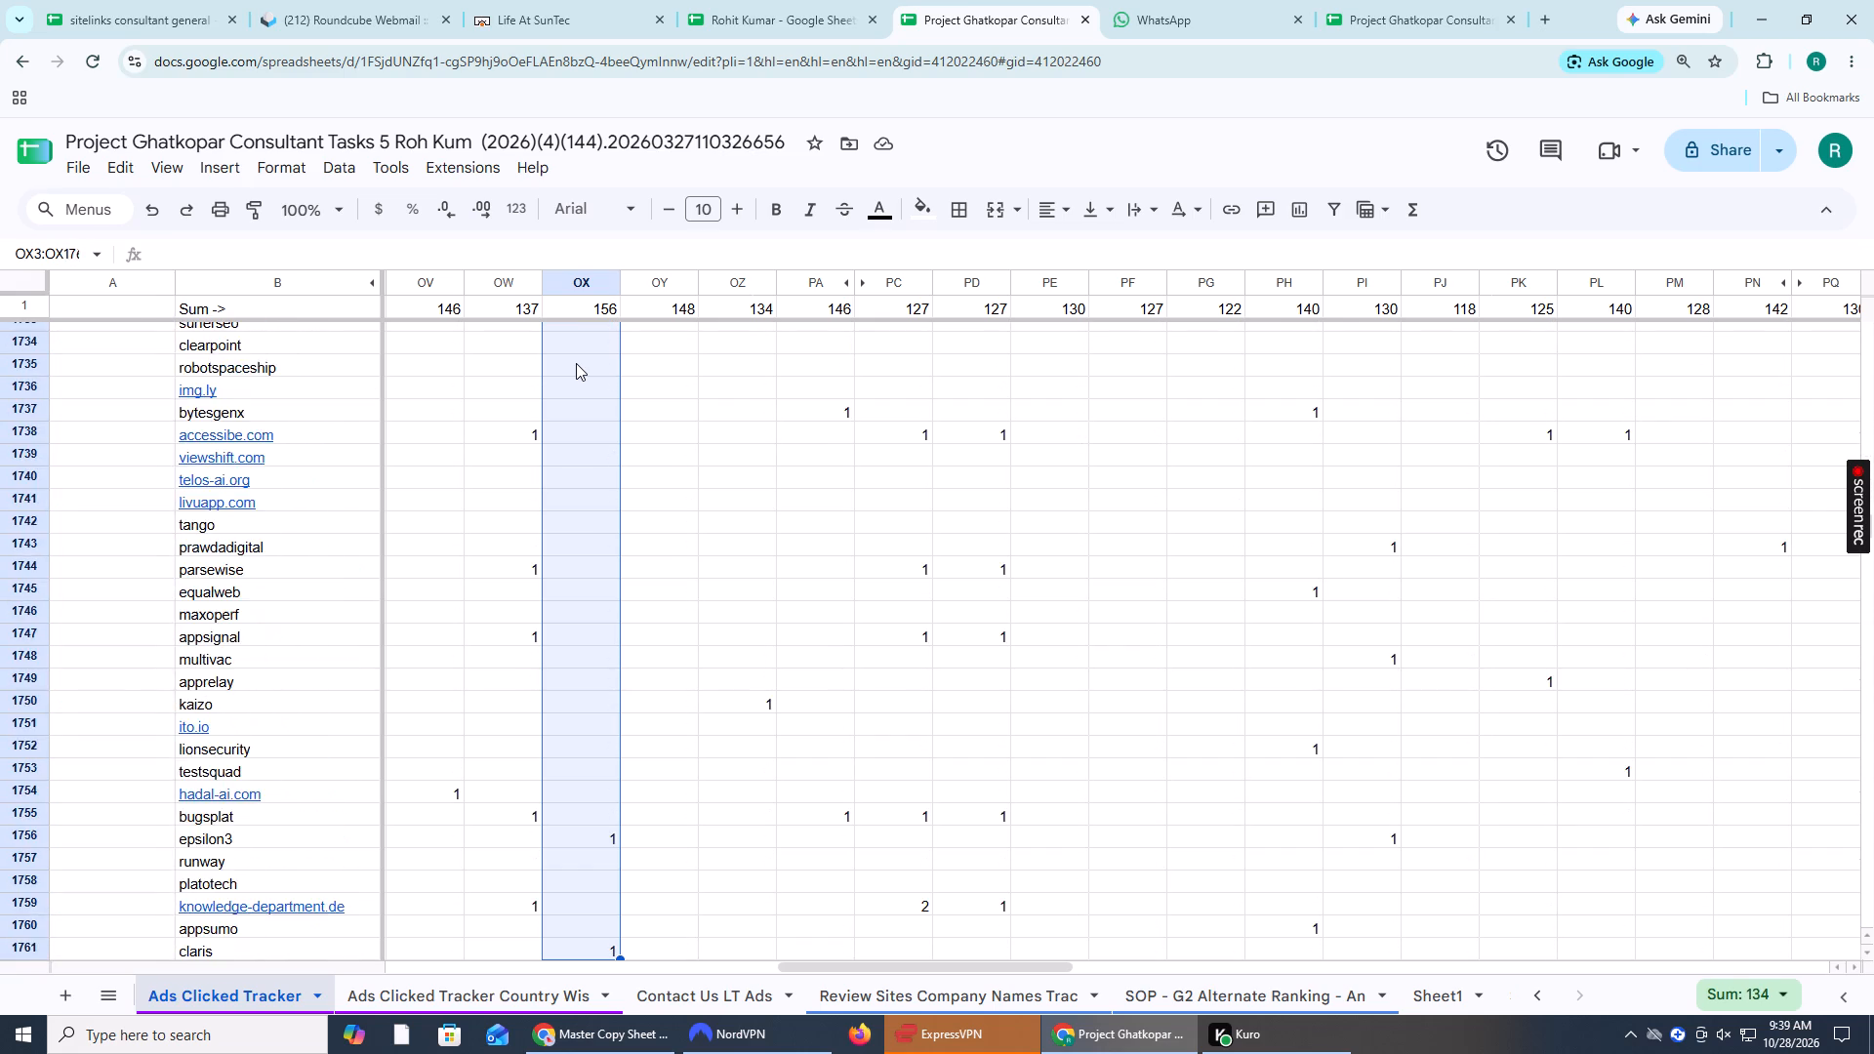
key("ctrl+shift+Down")
key("ctrl+shift+Down")
key("ctrl+shift+Up")
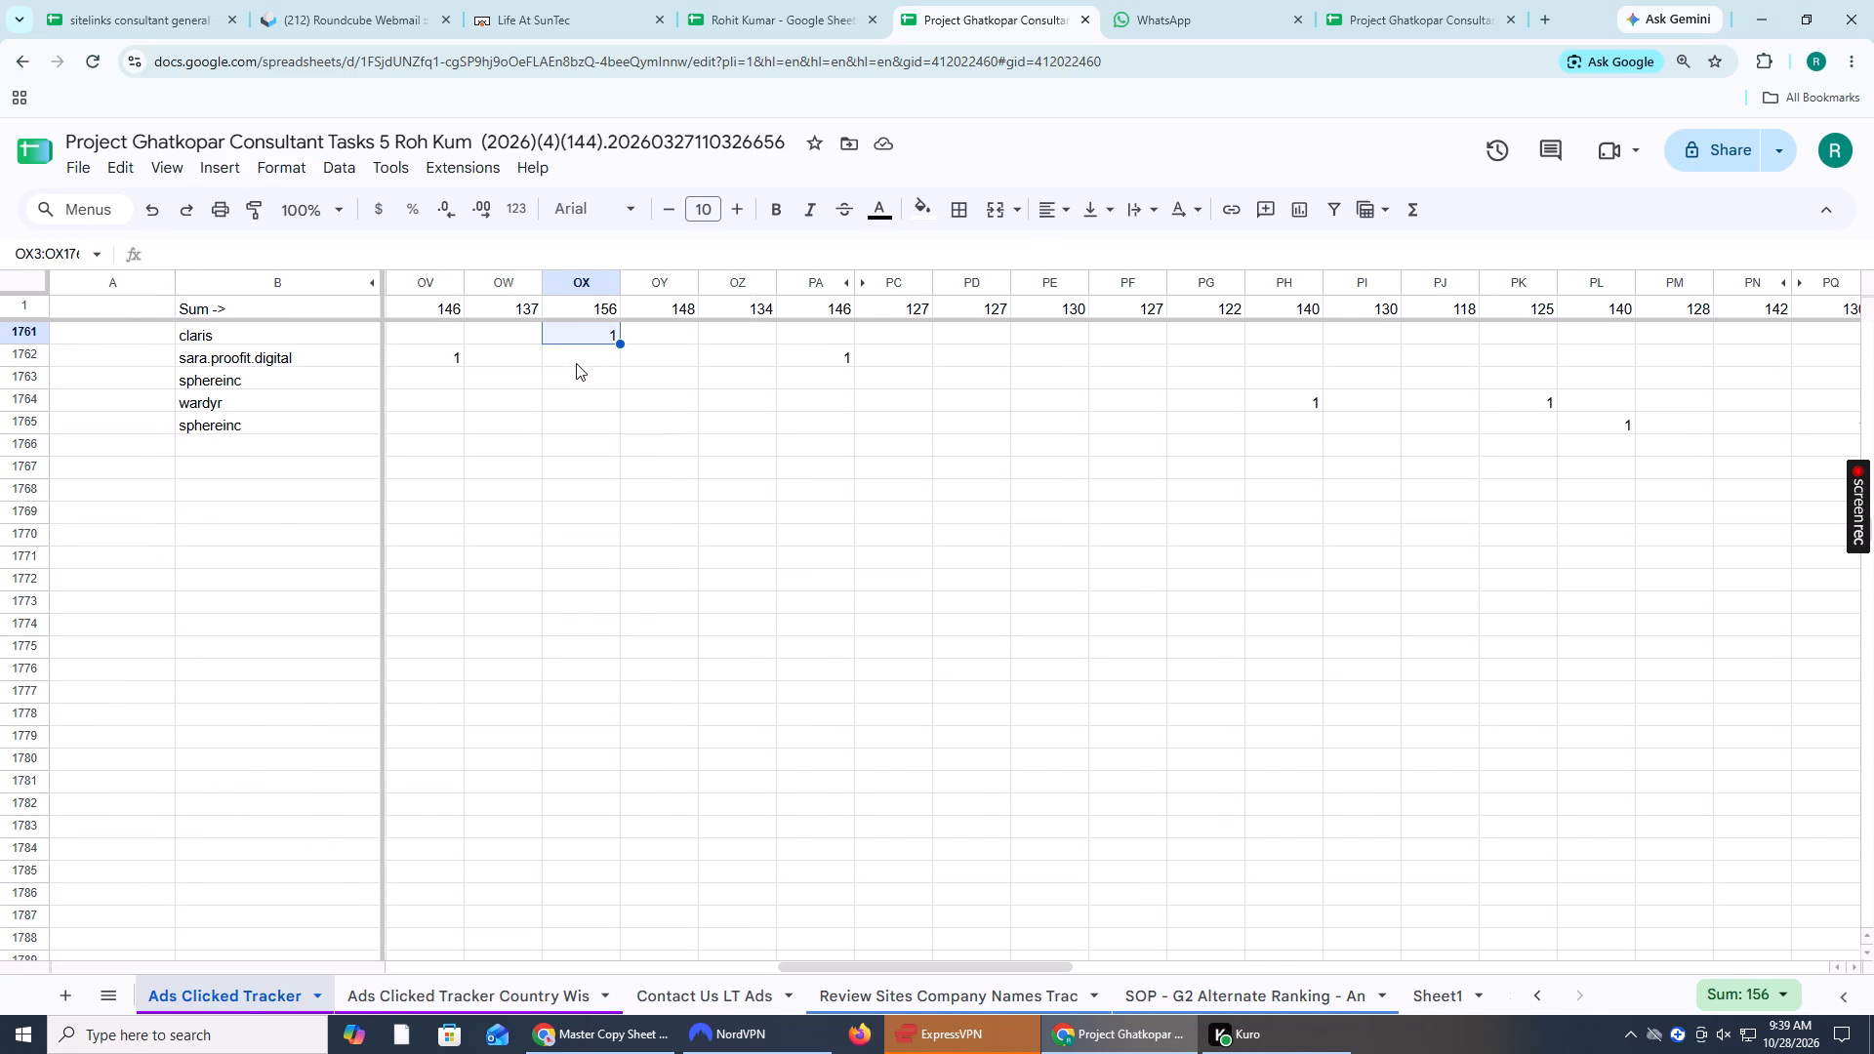
key("ctrl+c")
Paste the copied 24-Aug-26 data as values into the 26-Oct-26 column, starting at the datadoghq.com row in QZ3.
left_click(1156, 643)
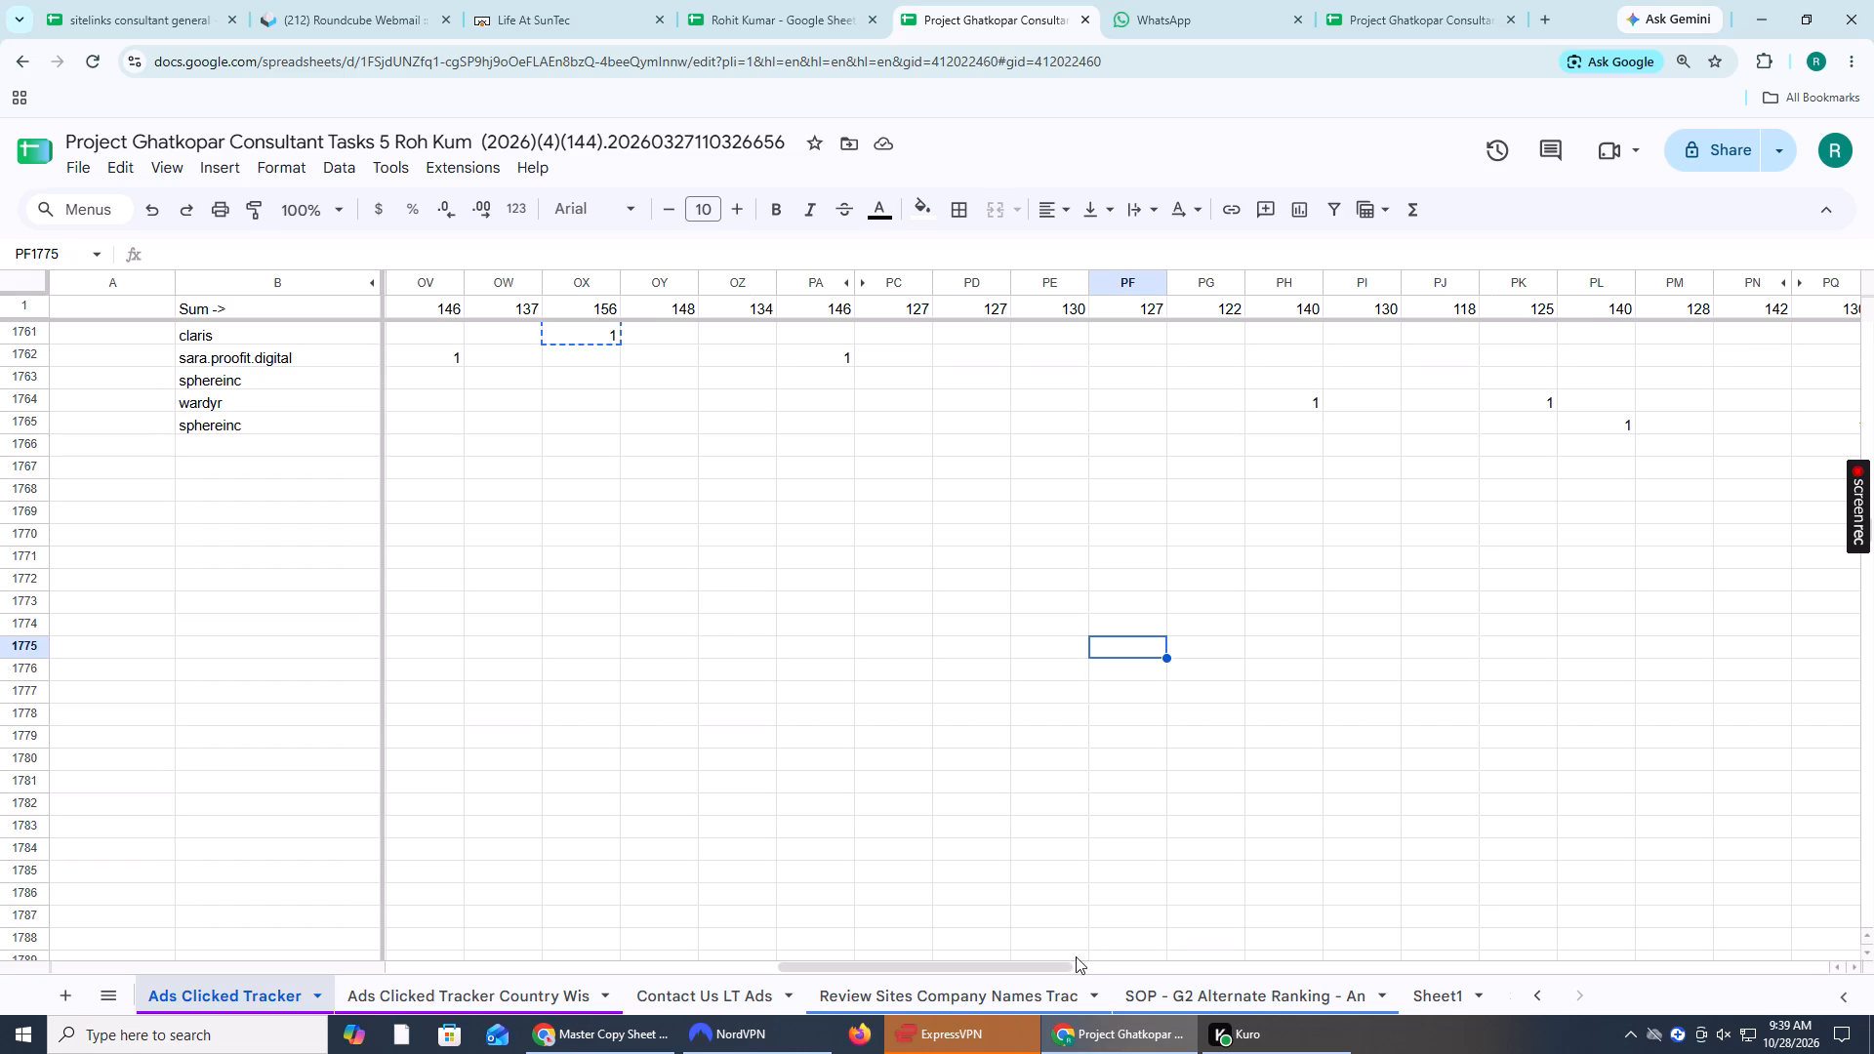
left_click(1046, 973)
left_click_drag(1034, 968, 1229, 978)
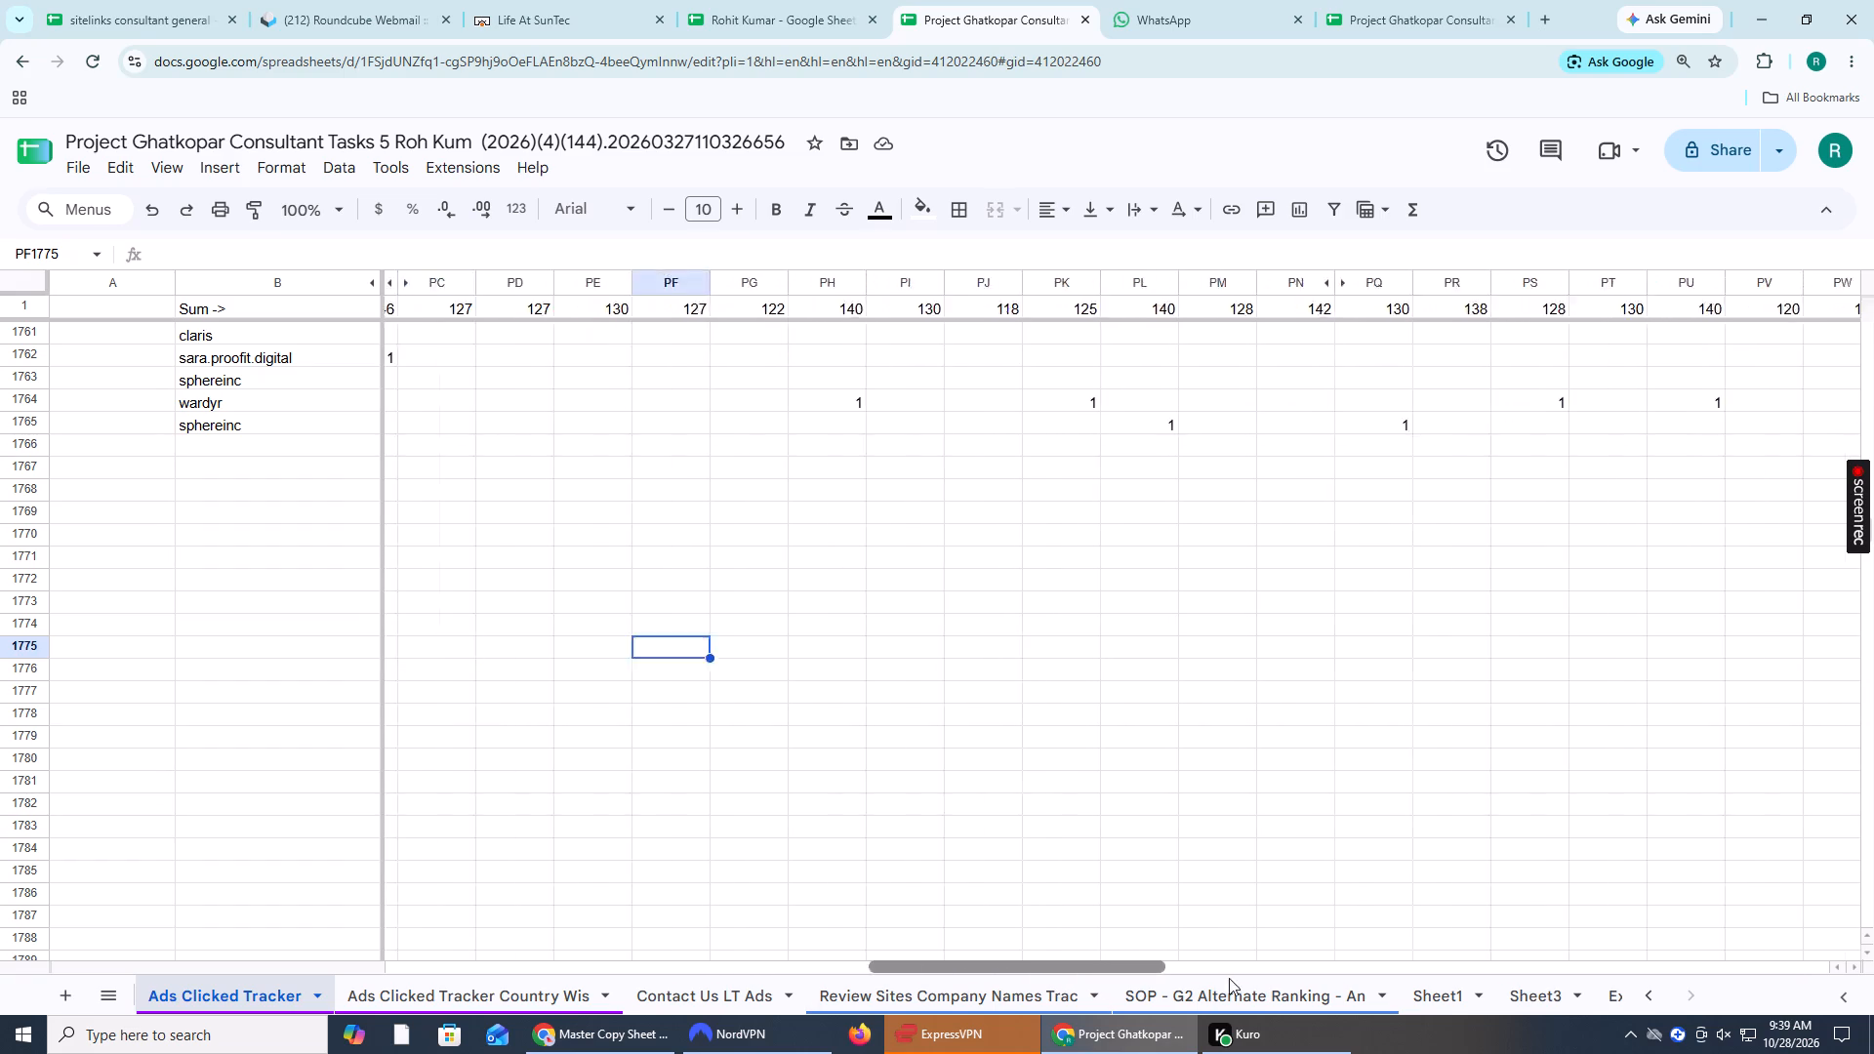
left_click_drag(1229, 978, 1873, 992)
scroll(632, 736, "up", 4)
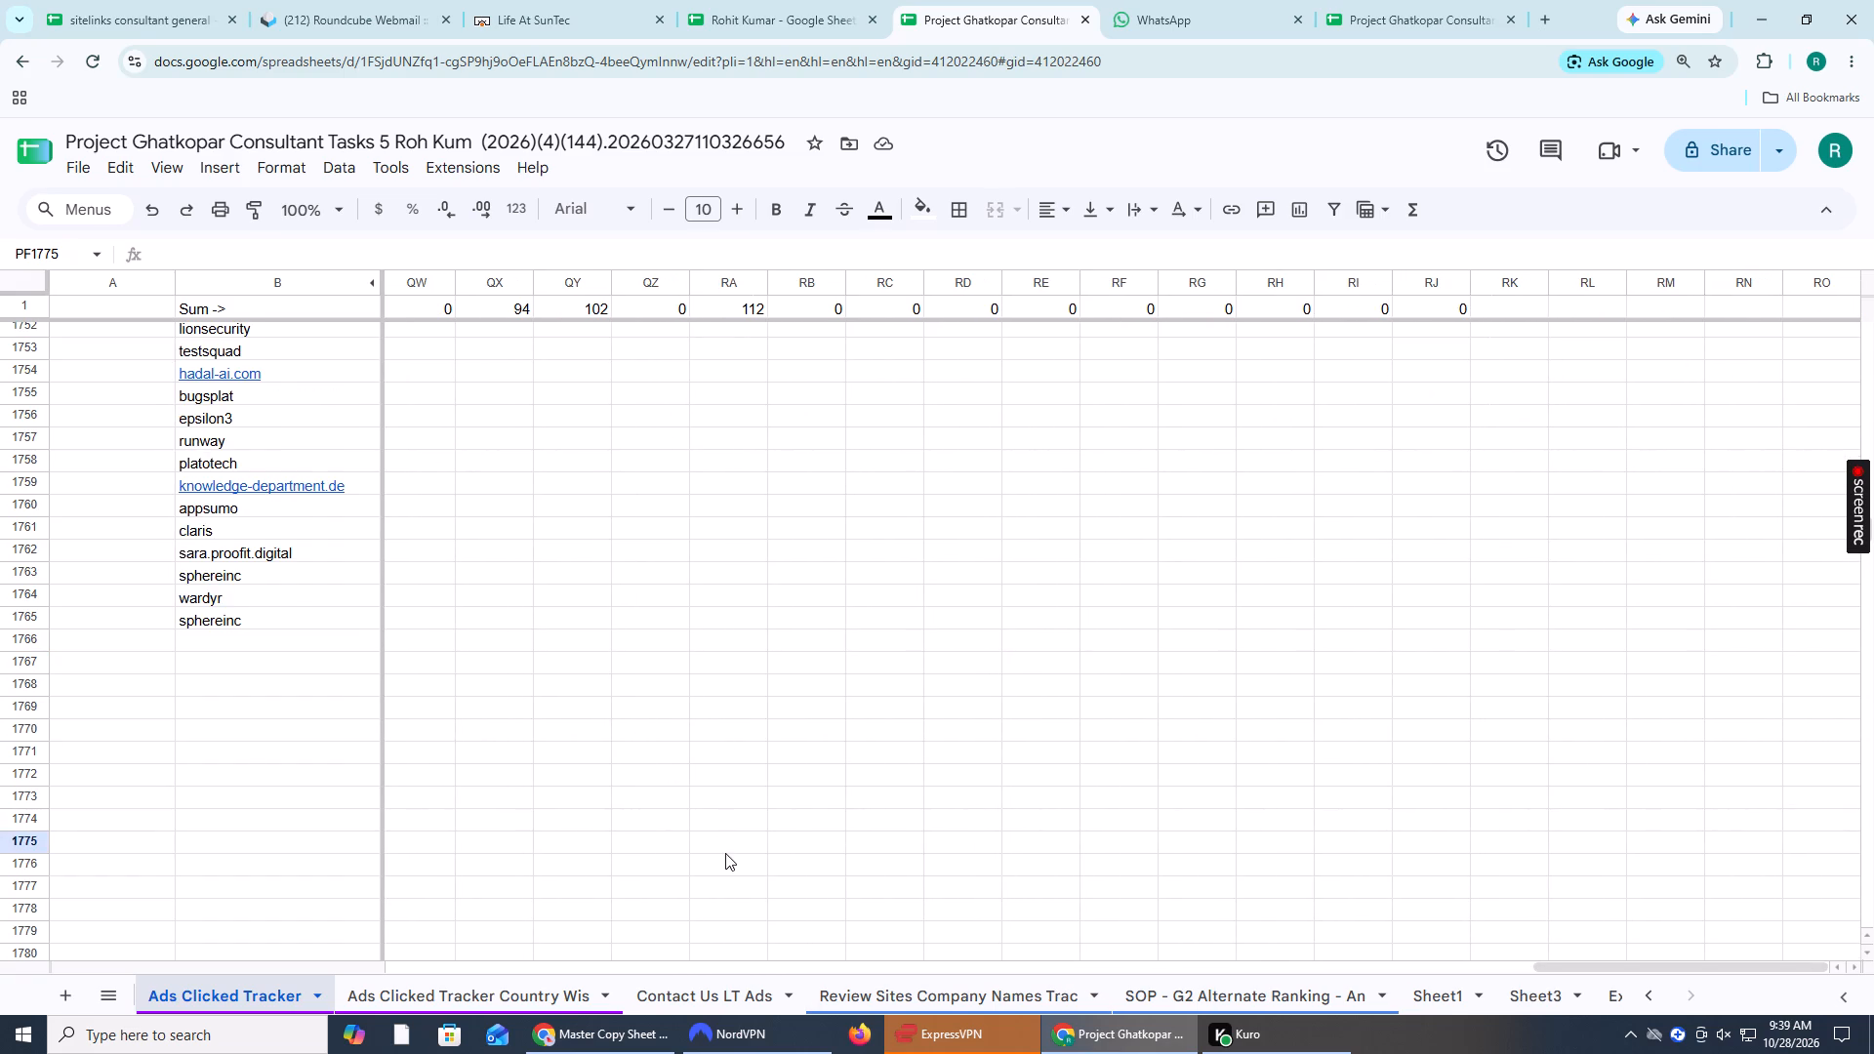
left_click(725, 853)
key("ctrl+Up")
key("ctrl+Up")
key("ctrl+Up")
key("ctrl+Up")
key("ctrl+Up")
key("ctrl+Up")
key("ctrl+Up")
key("ctrl+Up")
key("ctrl+Up")
key("ctrl+Up")
key("ctrl+Up")
key("ctrl+Up")
key("ctrl+Up")
key("ctrl+Up")
key("ctrl+Up")
key("ctrl+Up")
key("ctrl+Up")
key("ctrl+Up")
key("ctrl+Up")
key("ctrl+Up")
key("ctrl+Up")
key("ctrl+Up")
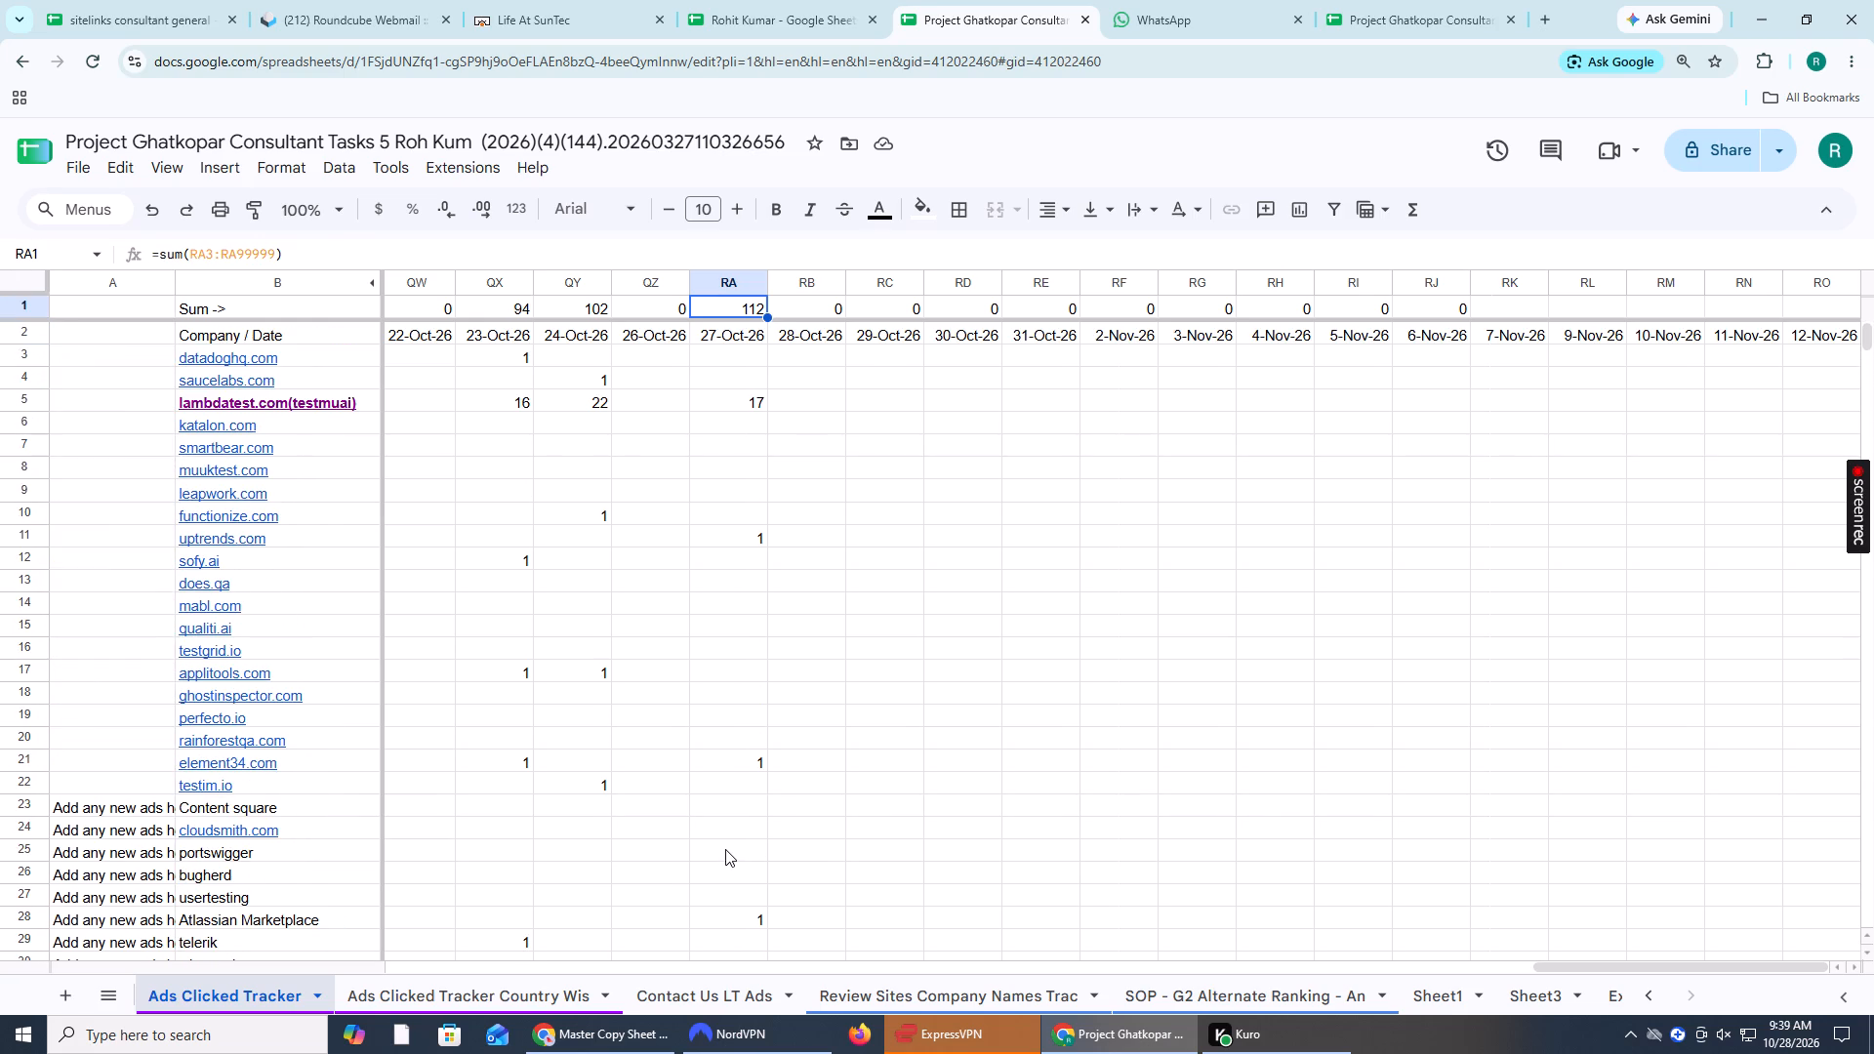
left_click(640, 355)
key("ctrl+shift+v")
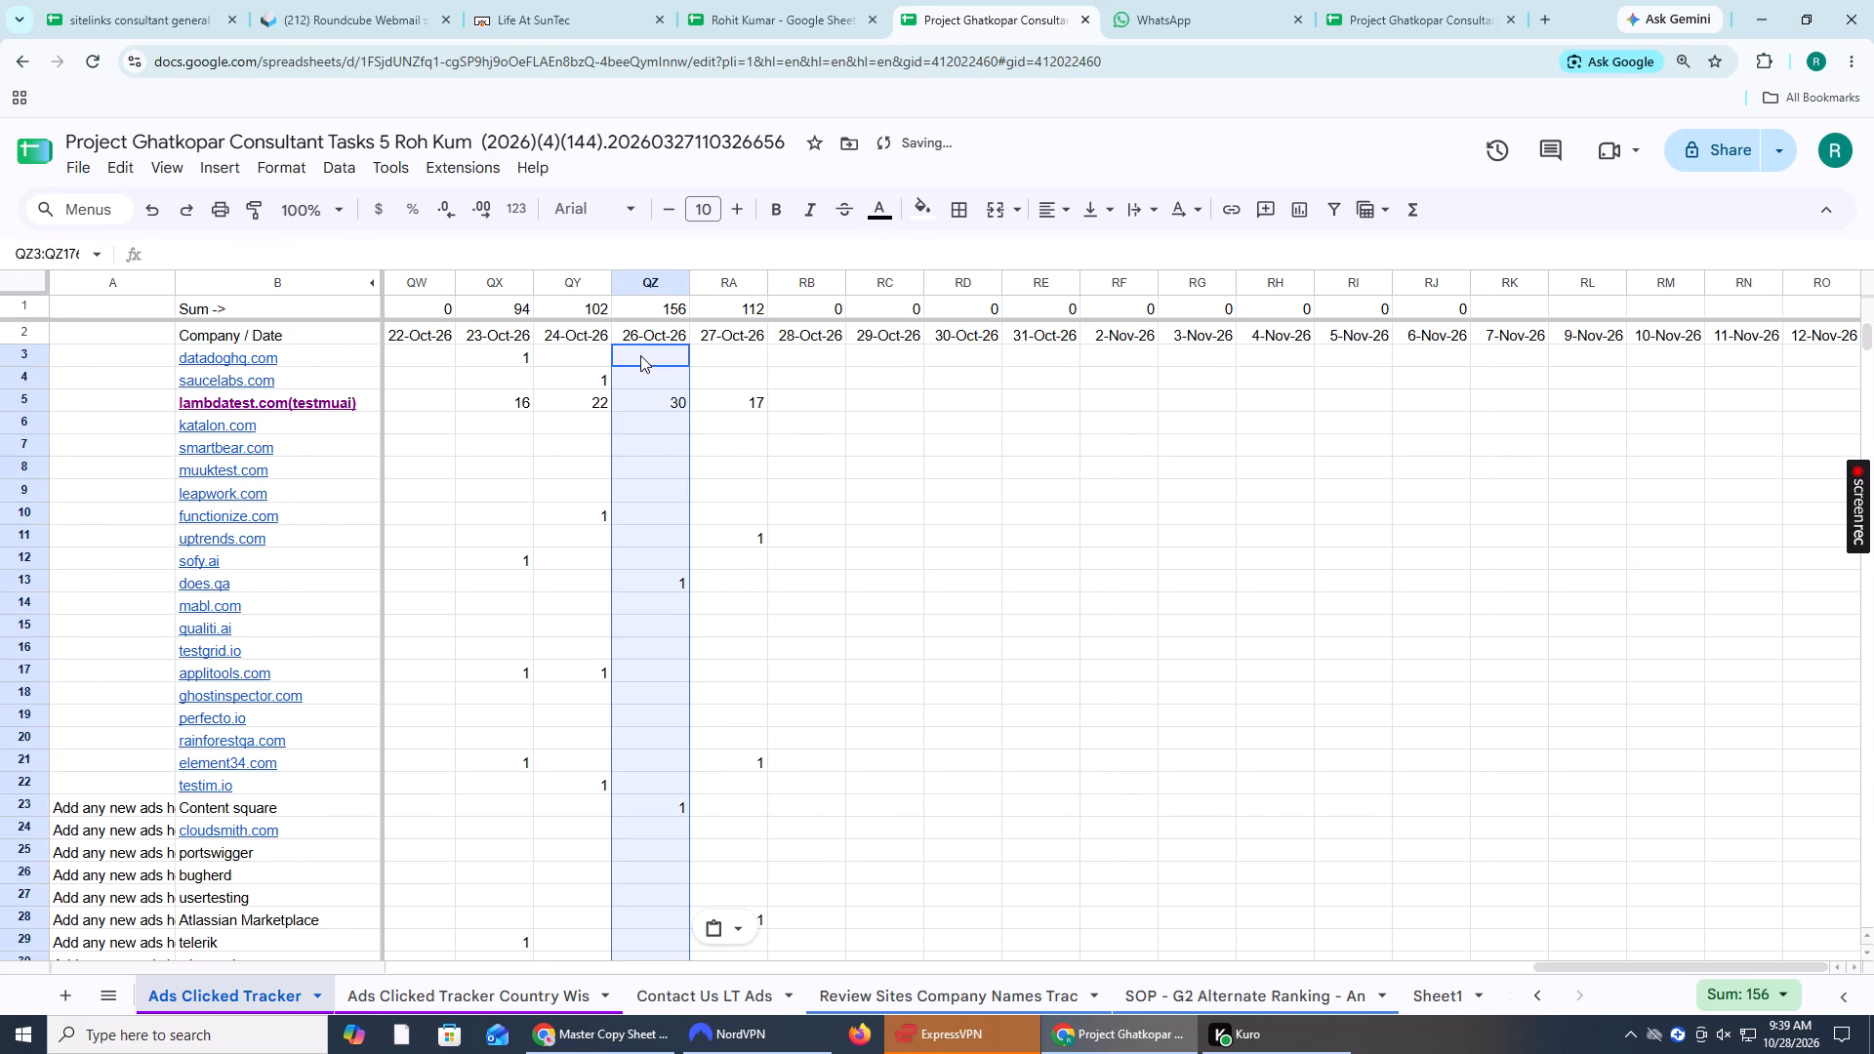
left_click(697, 584)
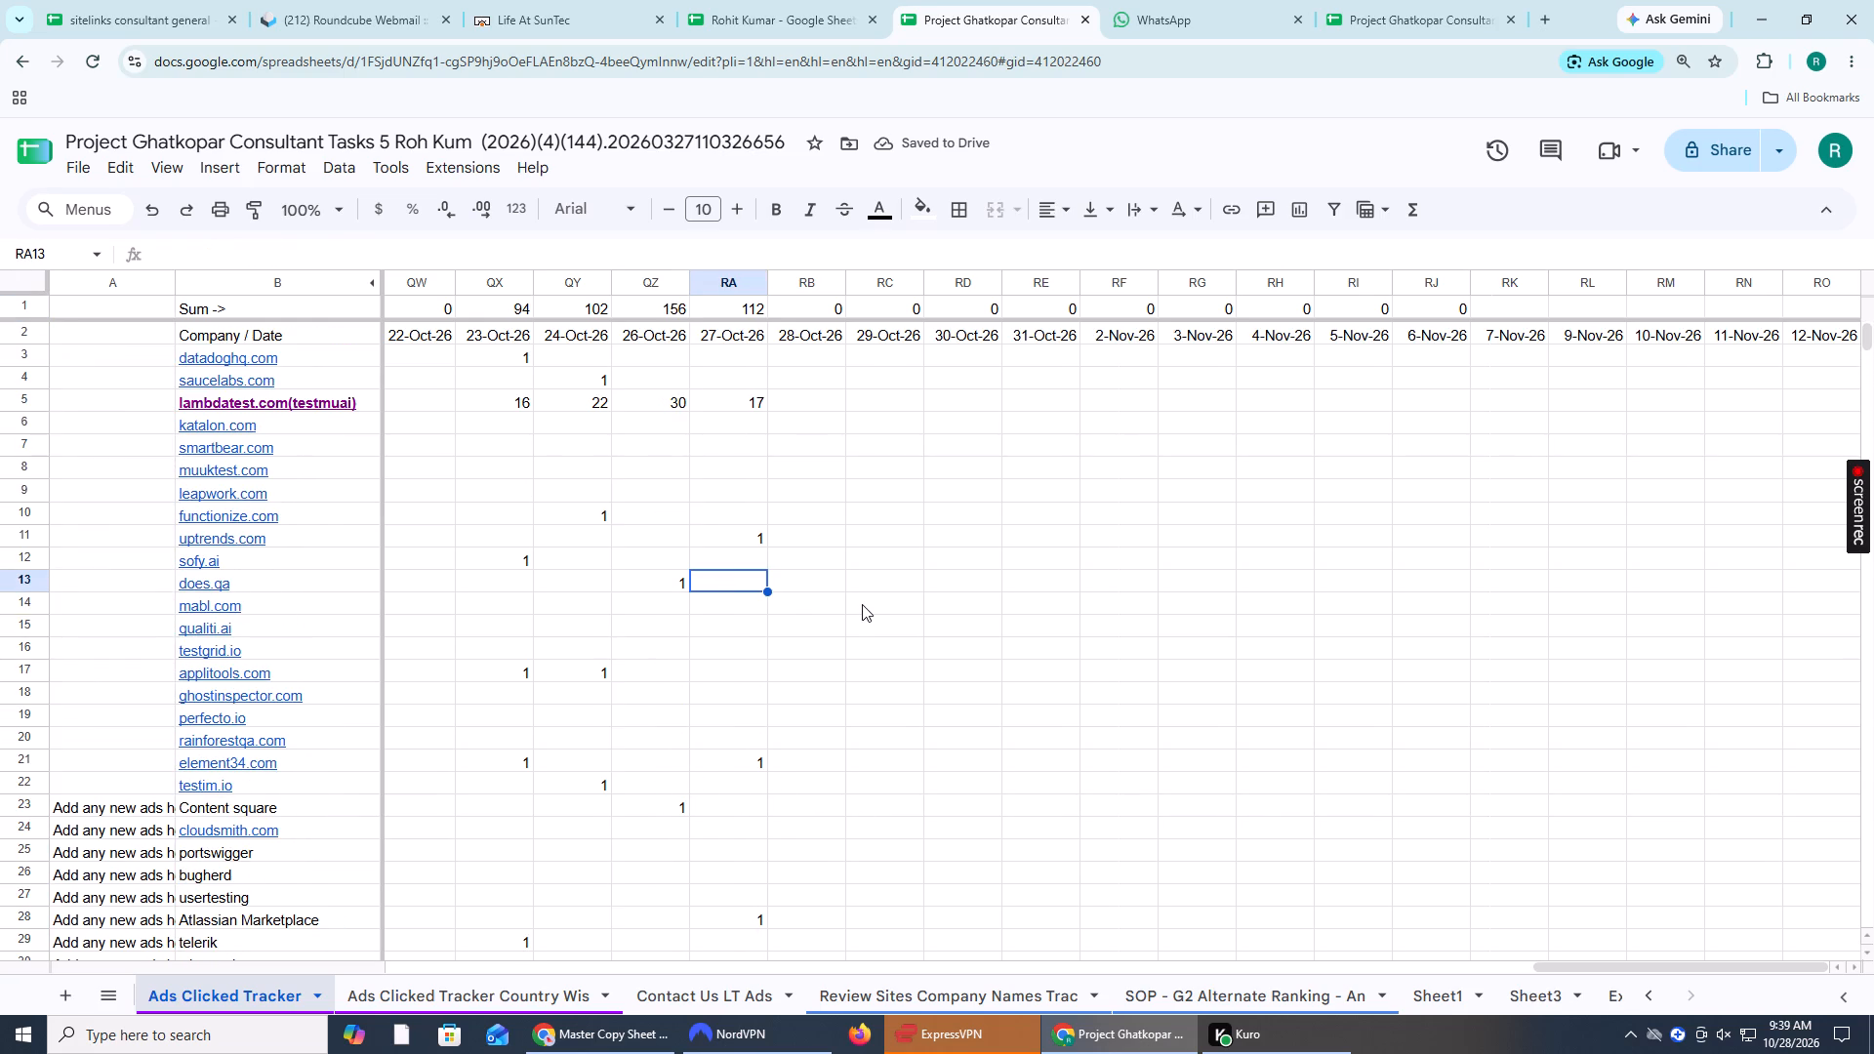
left_click(862, 604)
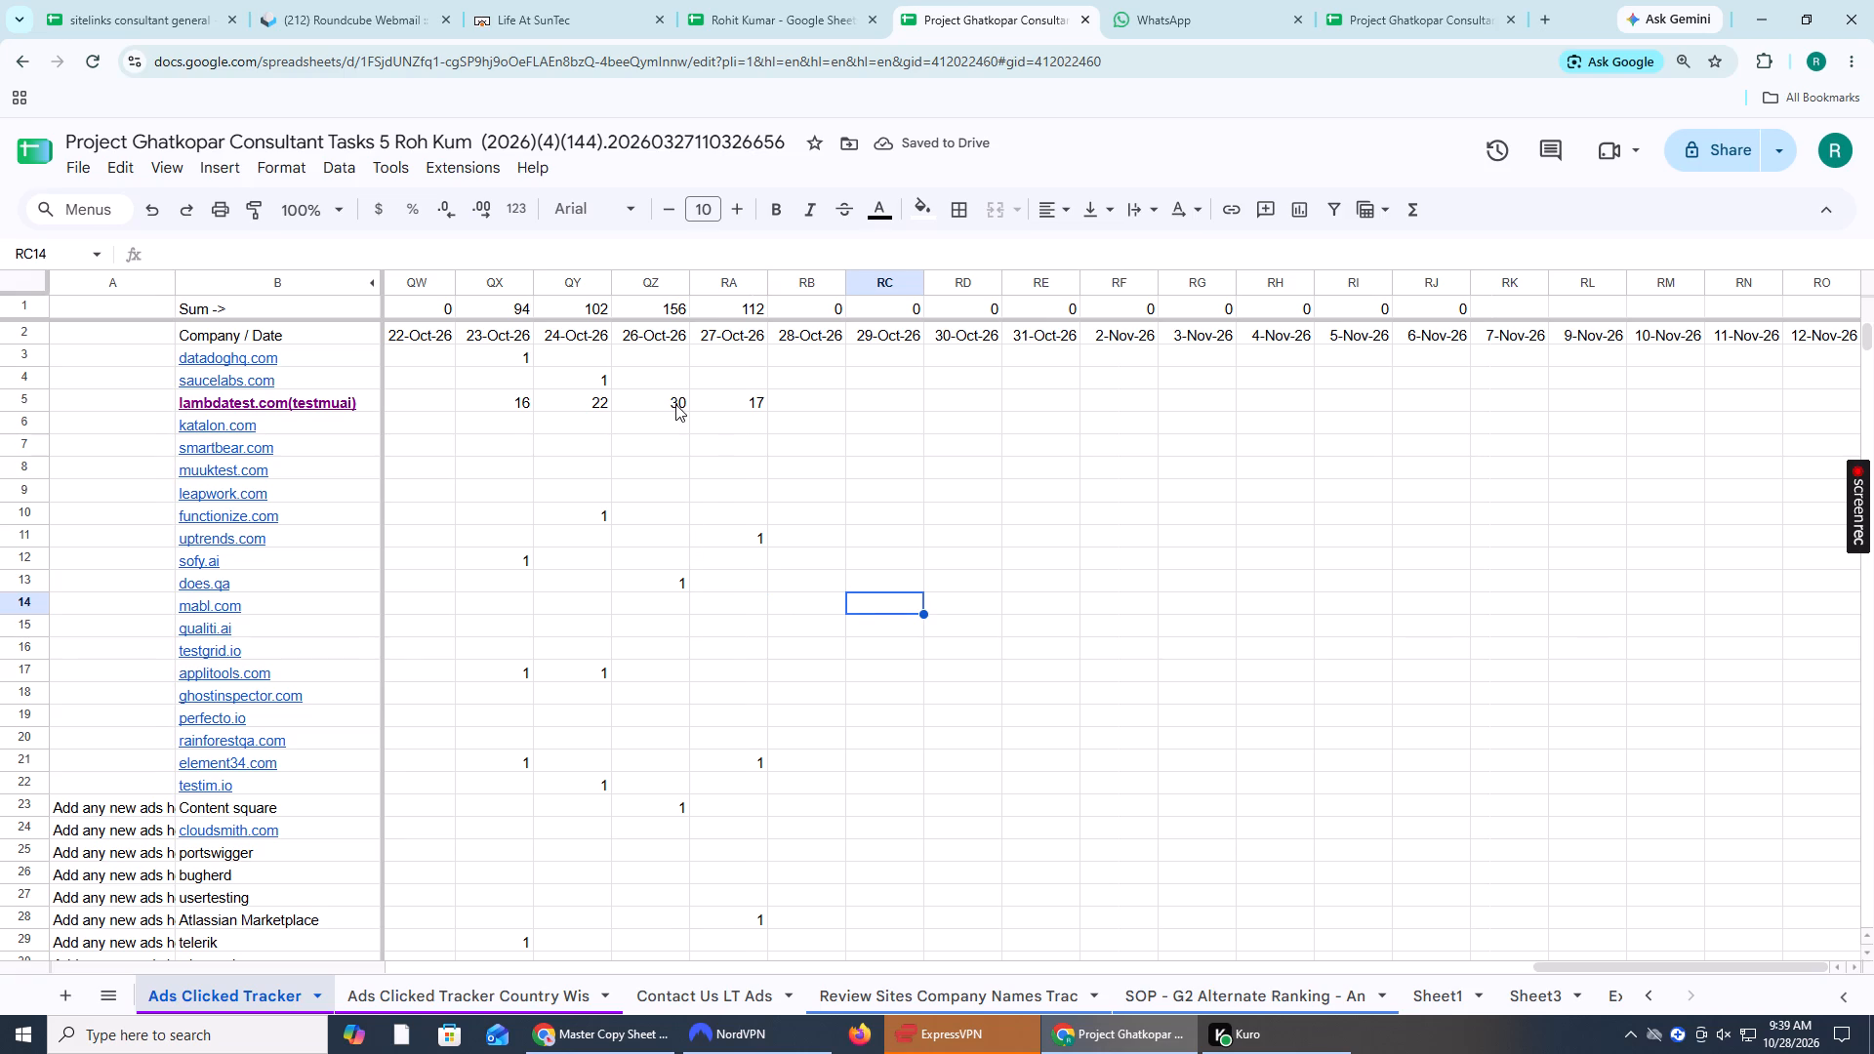
Clear two single counts from the 26-Oct-26 column: the Content square one in QZ23 and another near the duckduckgo.com row.
left_click(660, 815)
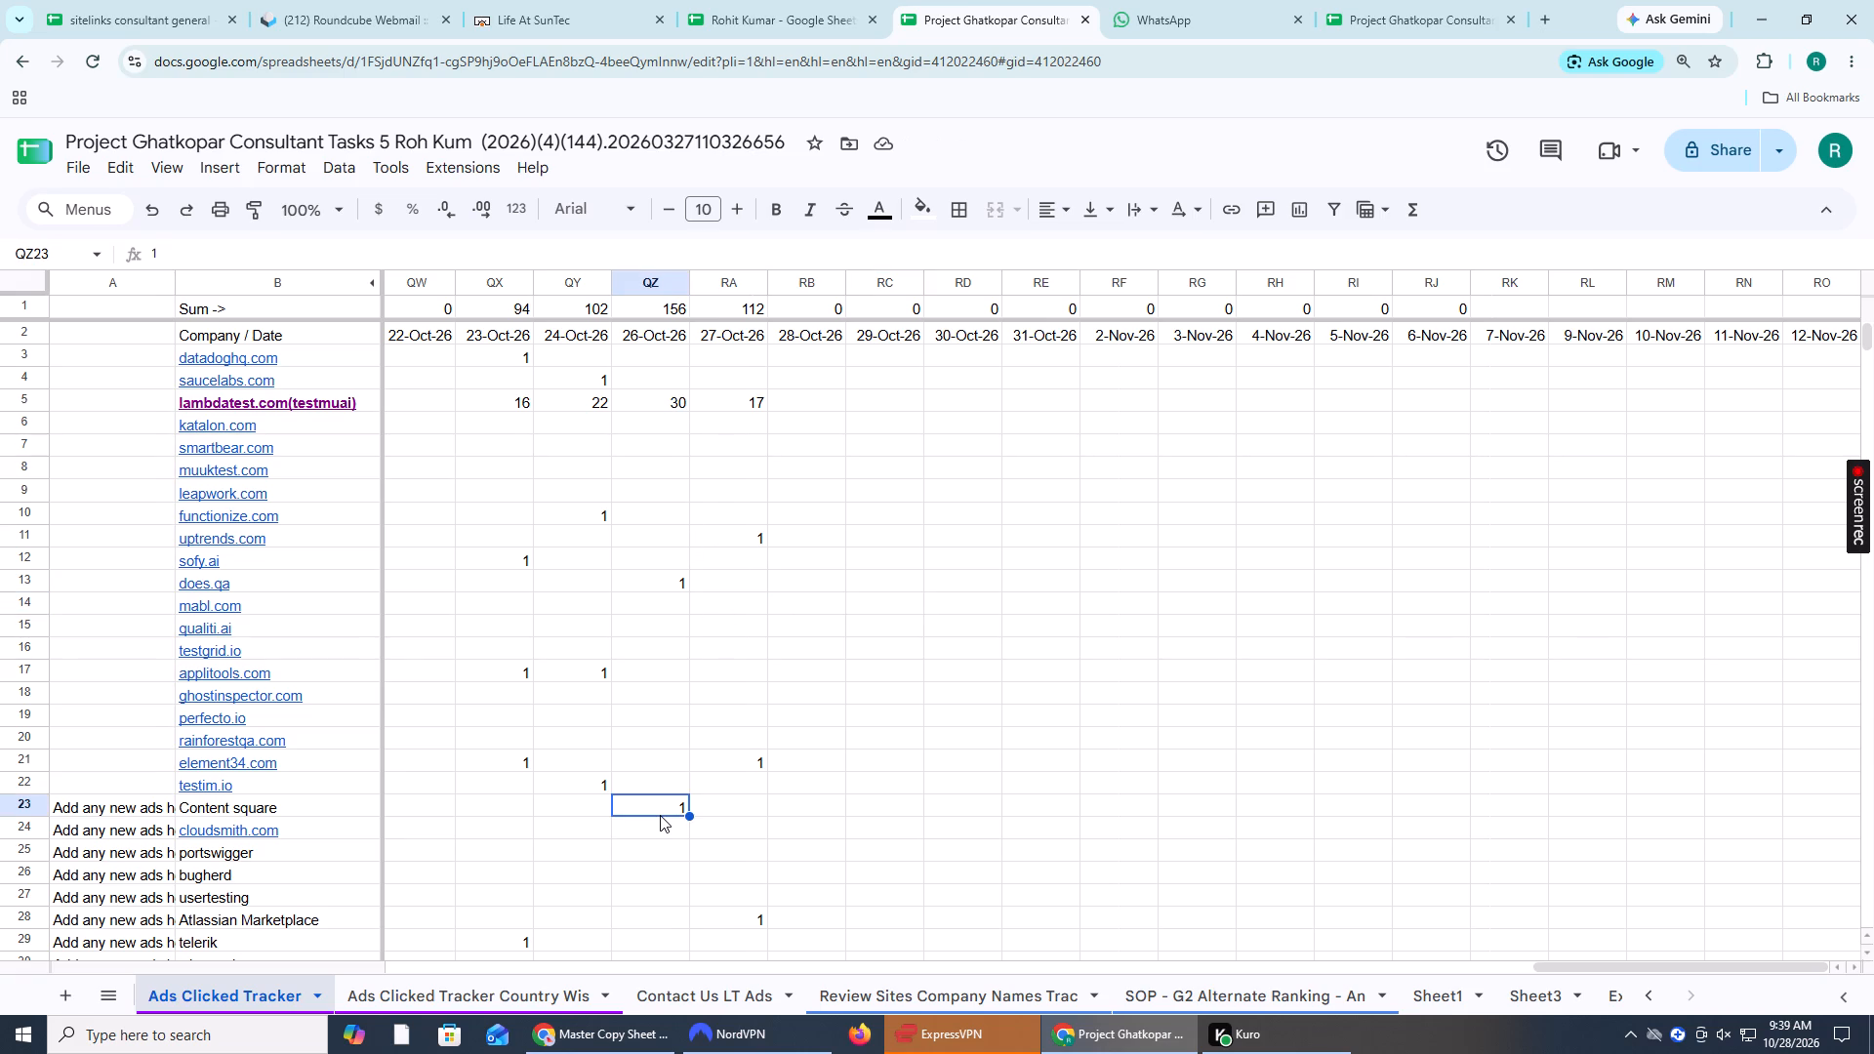
key("BackSpace")
left_click(784, 740)
scroll(781, 737, "down", 9)
left_click(669, 842)
key("BackSpace")
left_click(941, 741)
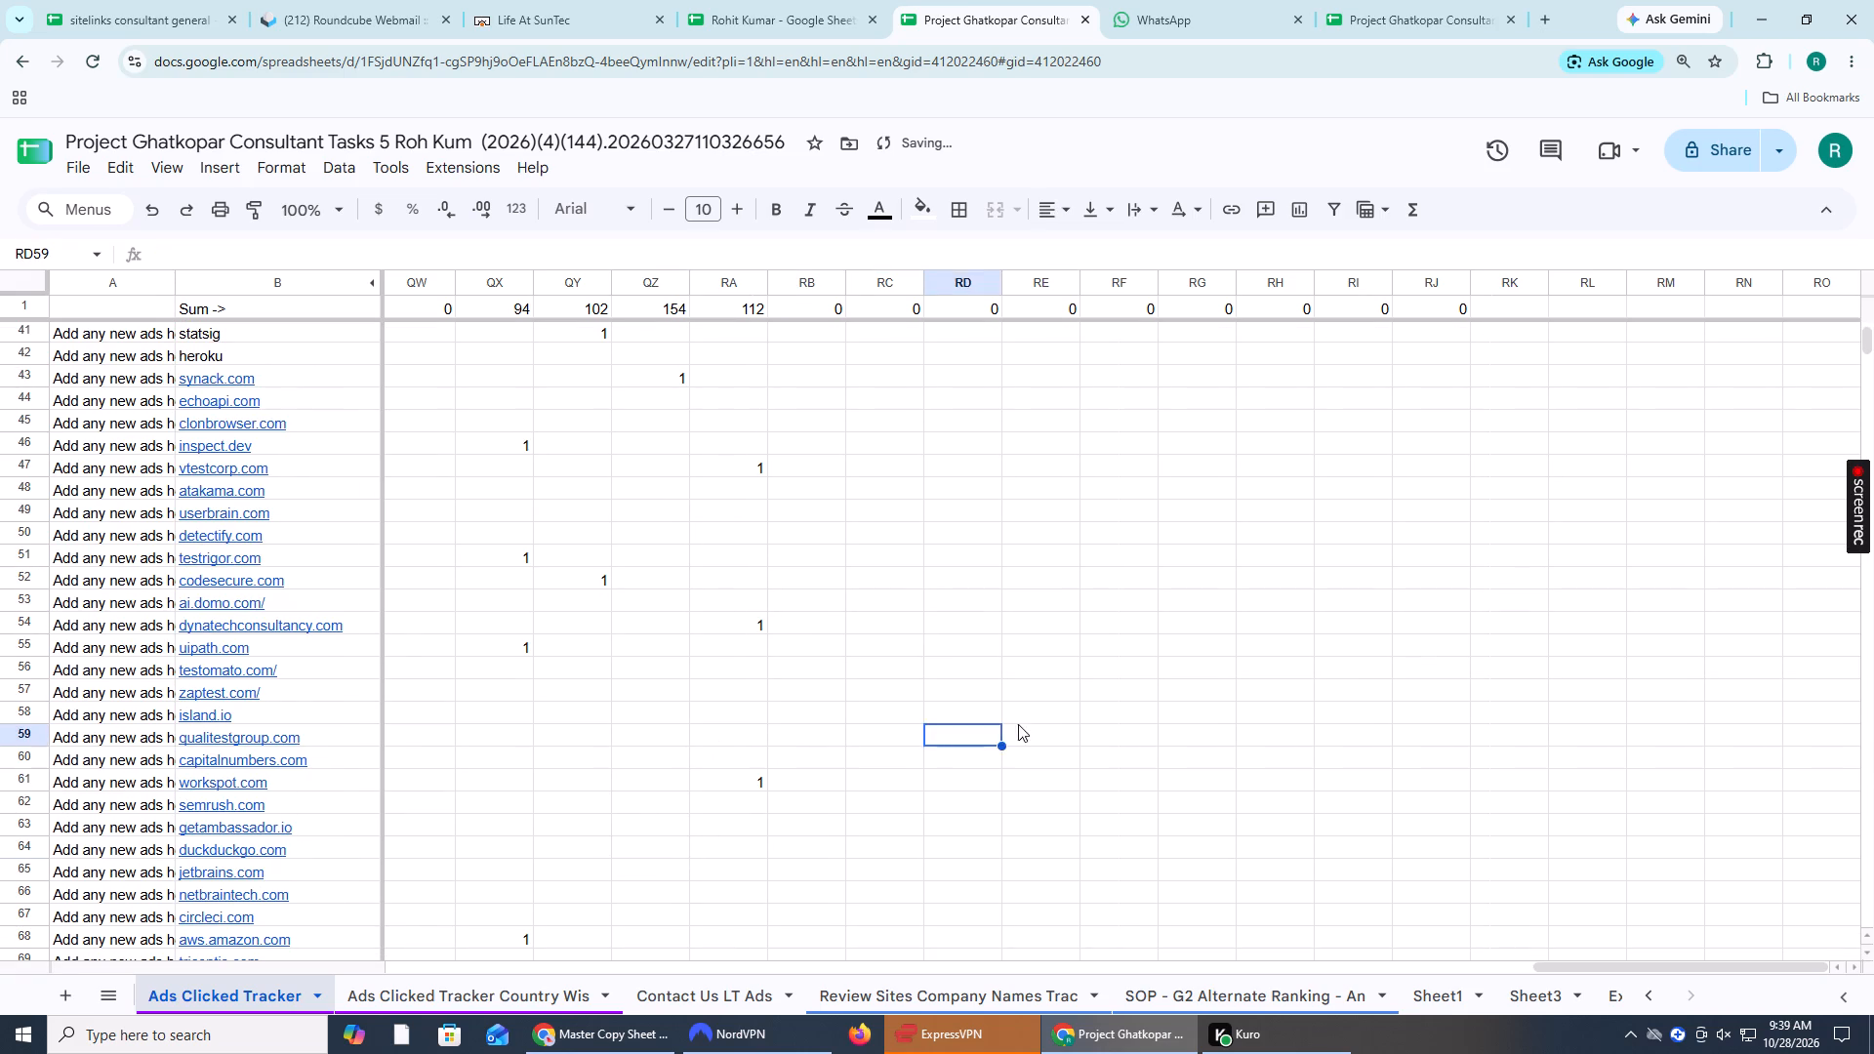
left_click(1018, 724)
scroll(1136, 746, "up", 19)
left_click(1006, 565)
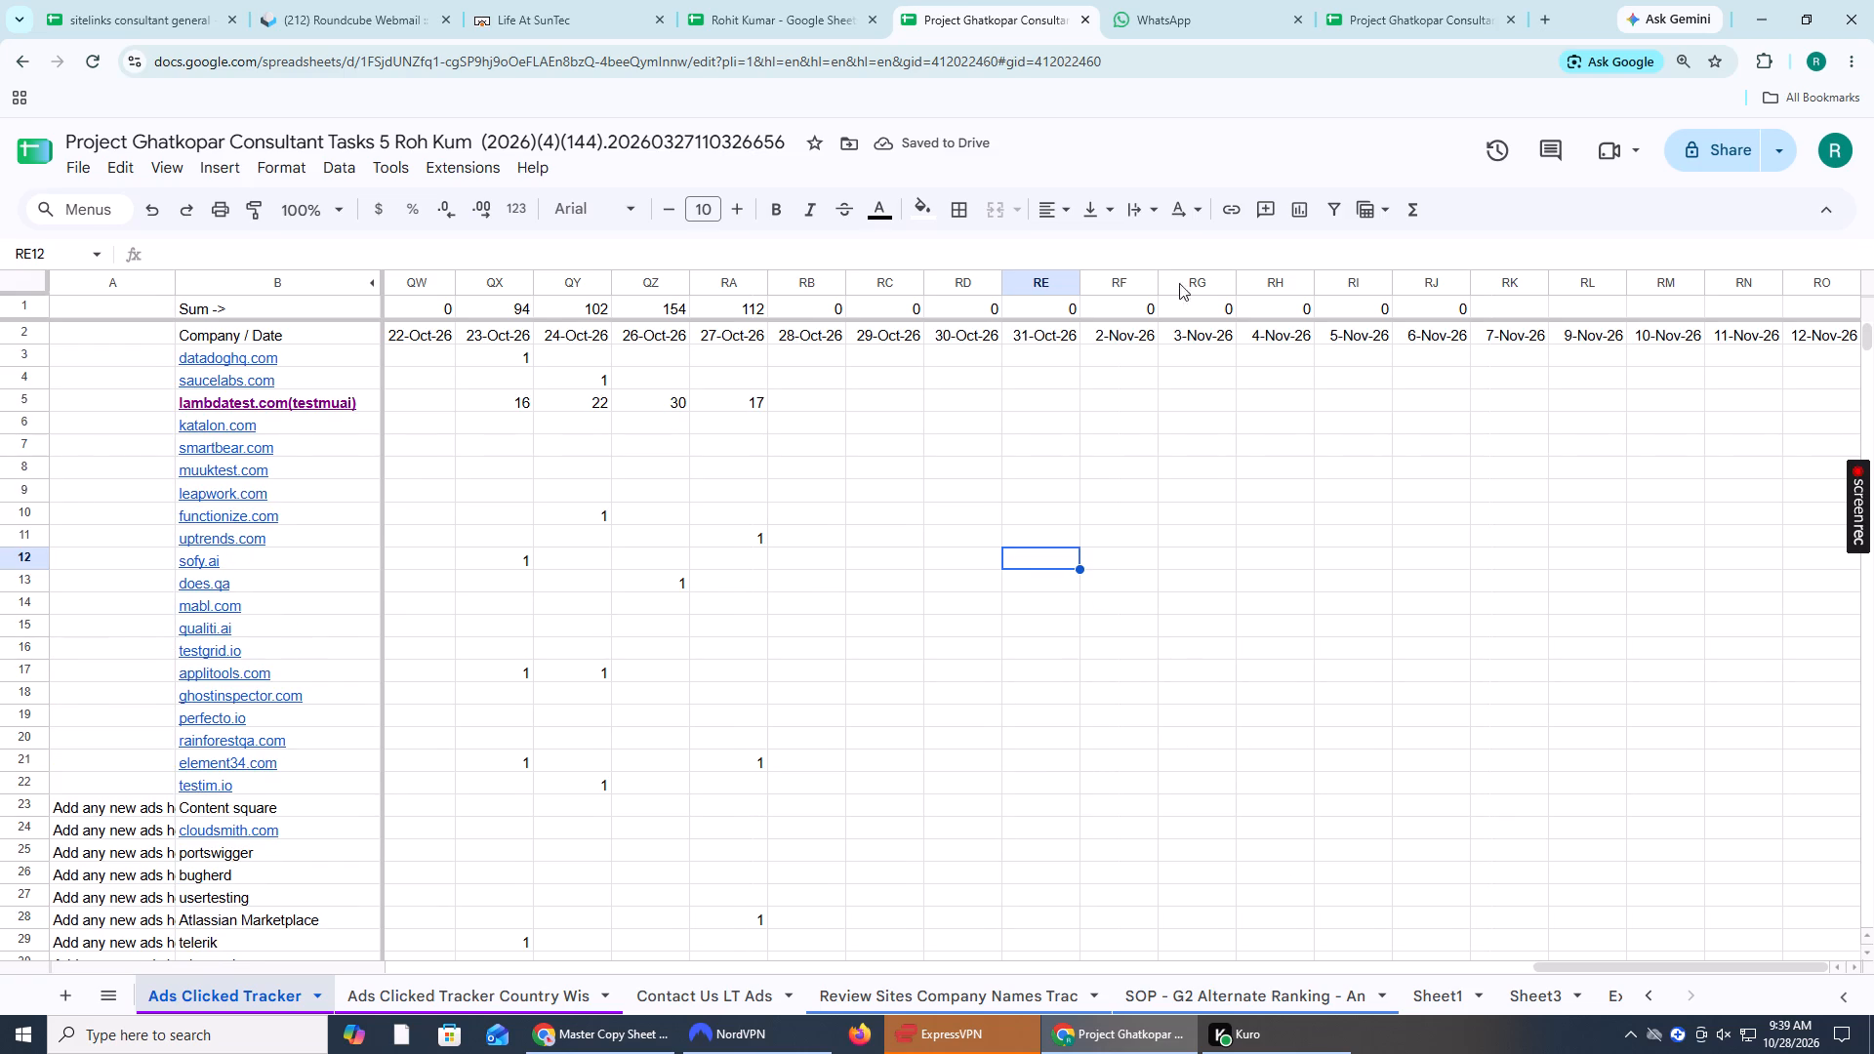
Switch to the spreadsheet holding the click summaries, dismiss its suspicious-file banner, and examine the July 2026 columns of its Ads Clicked Tracker.
left_click(1438, 1)
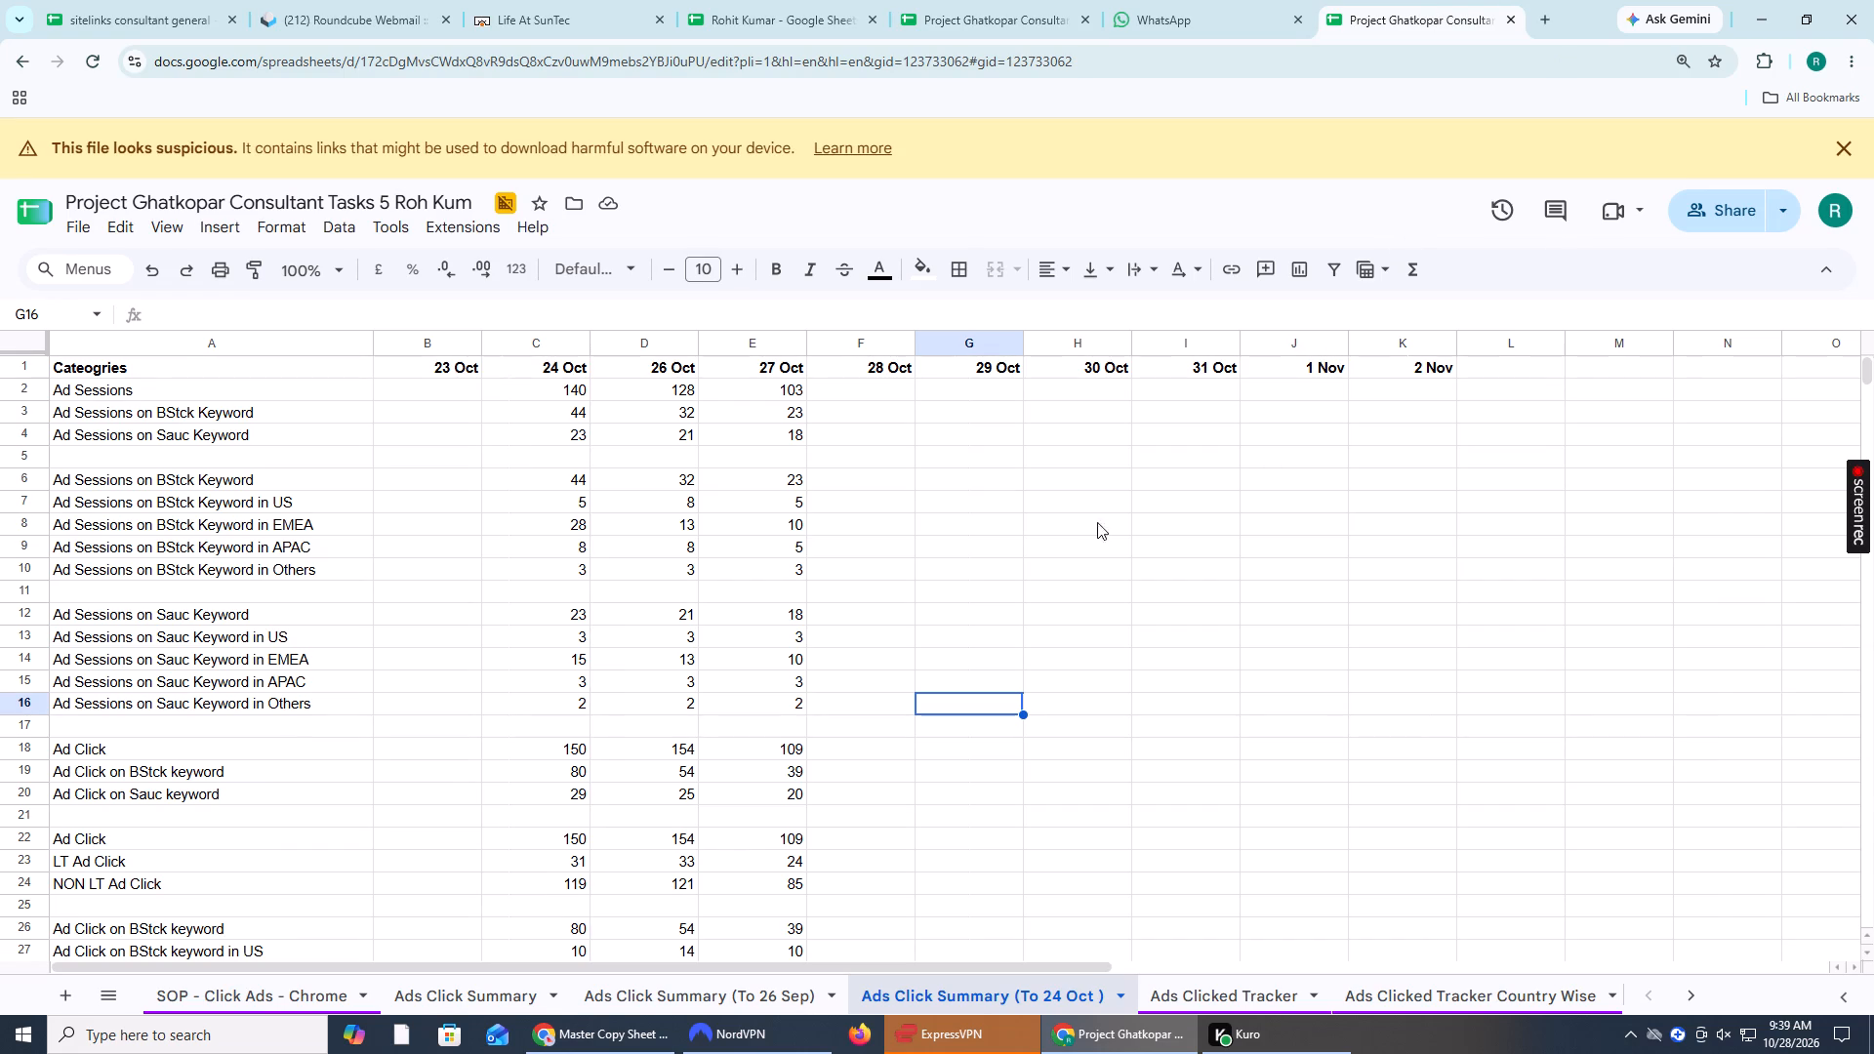
left_click(1842, 143)
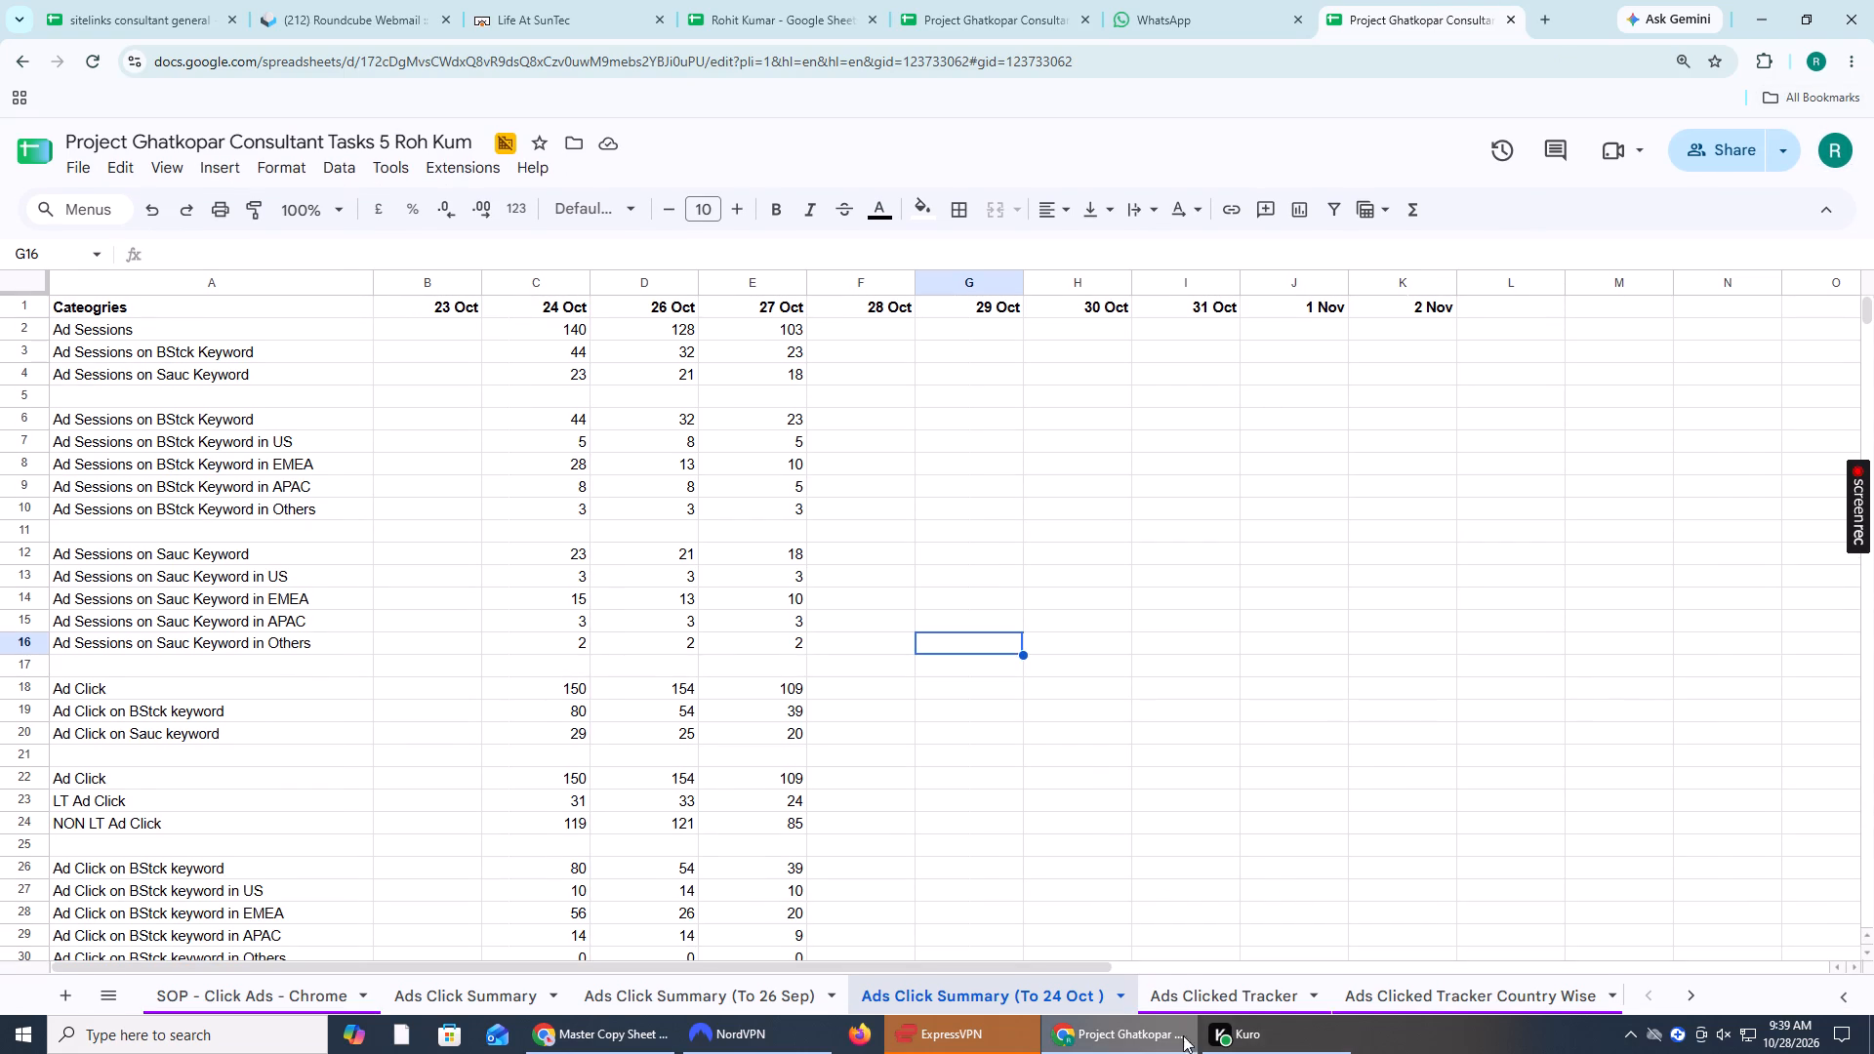
left_click(1203, 999)
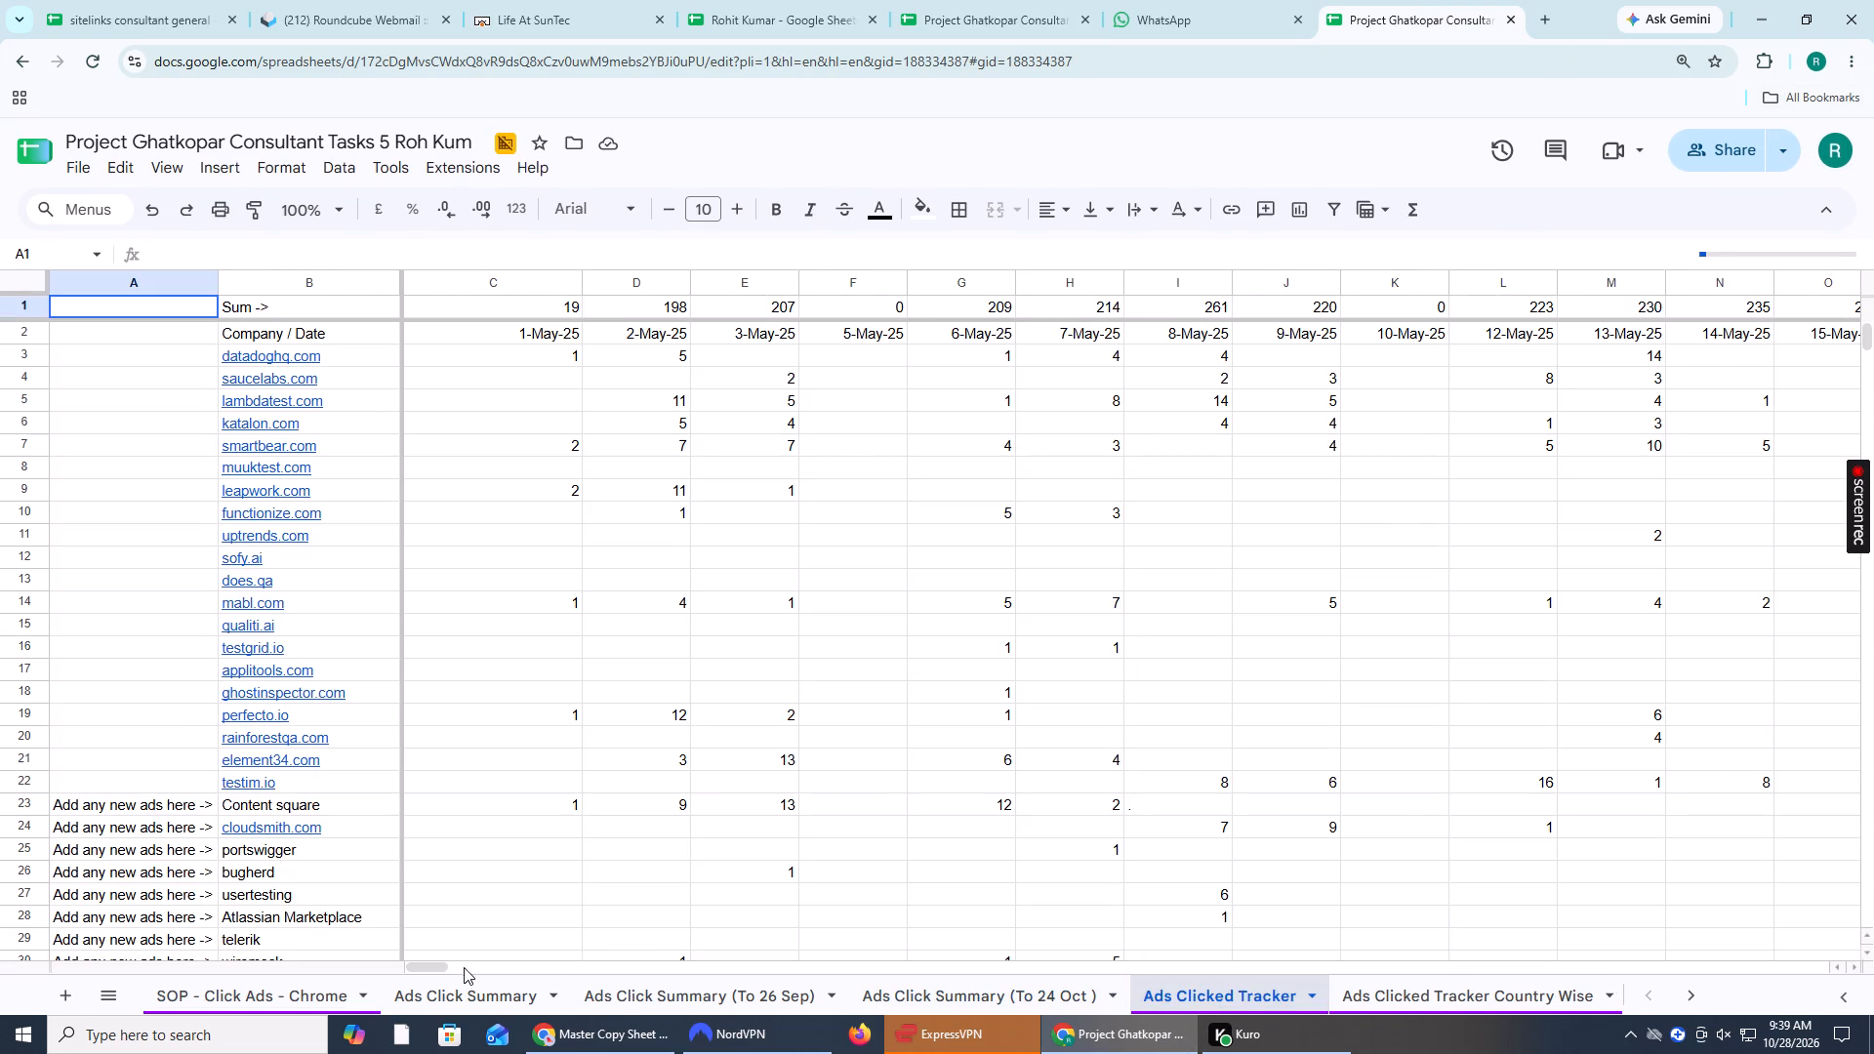
left_click_drag(434, 967, 1684, 955)
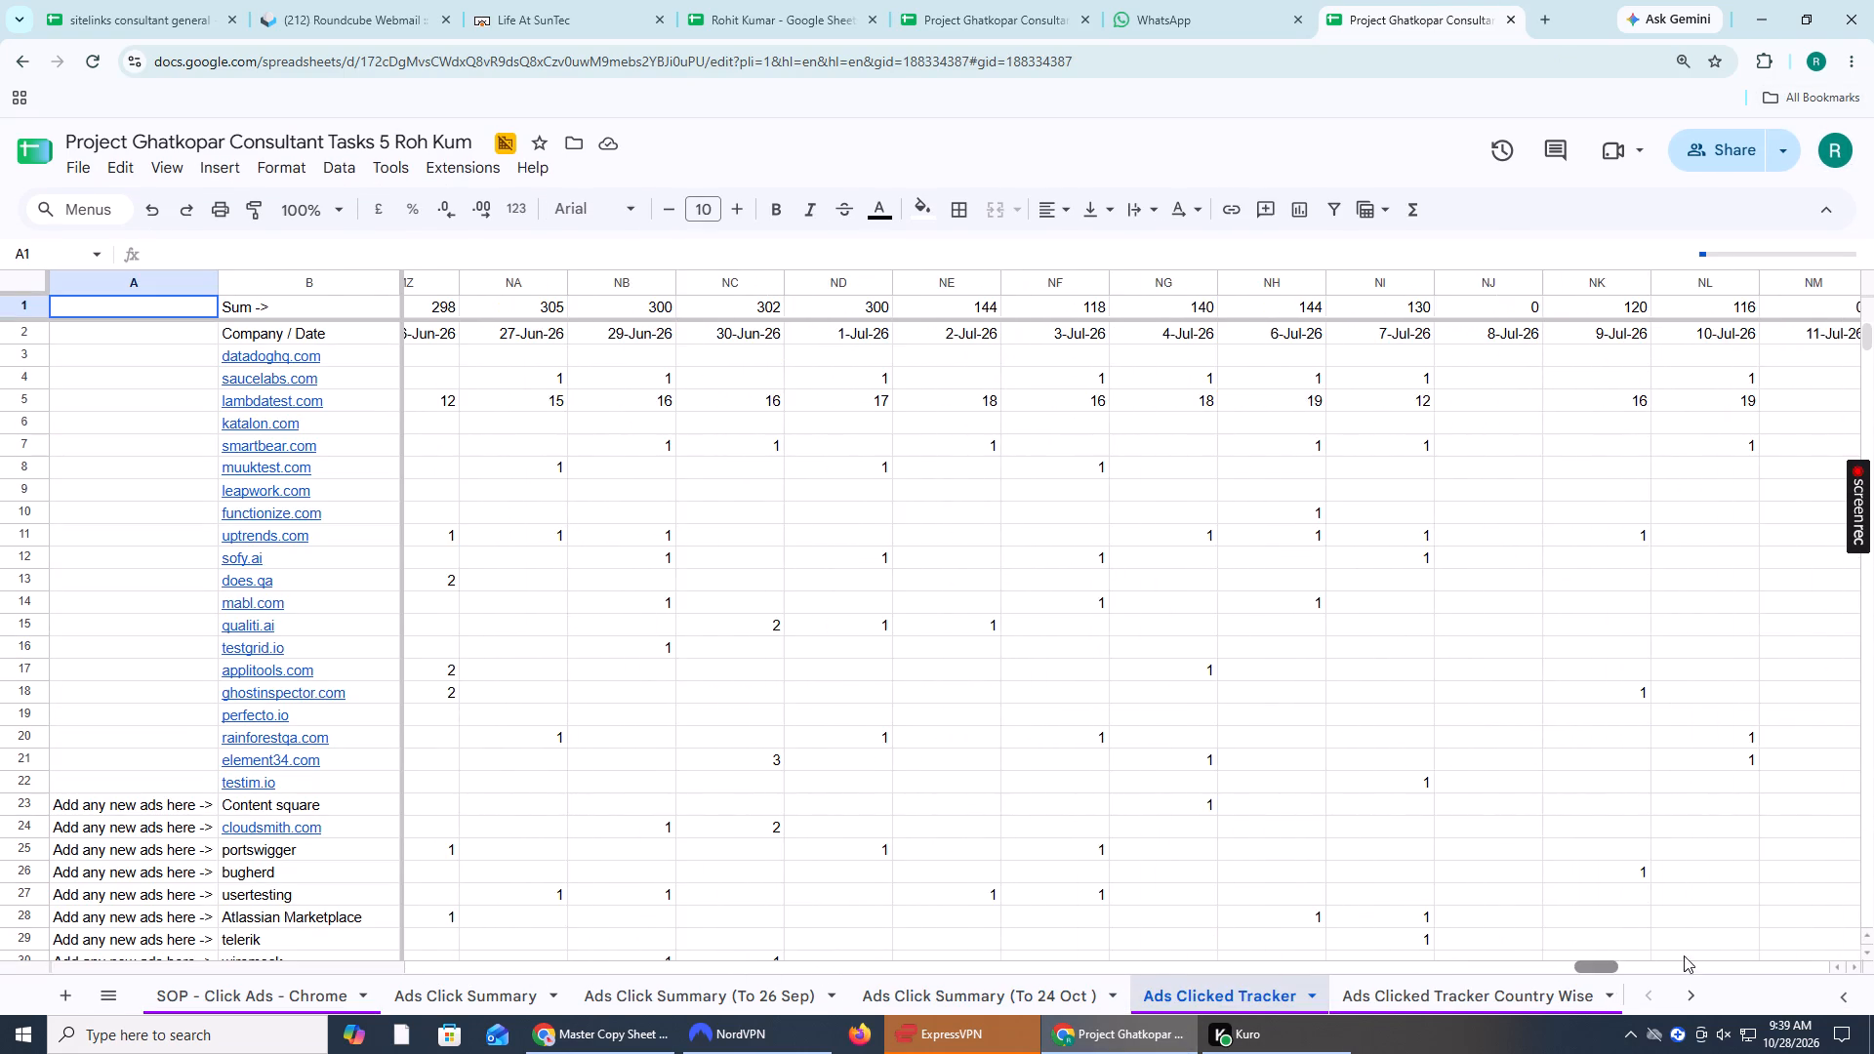
left_click_drag(1684, 955, 1719, 970)
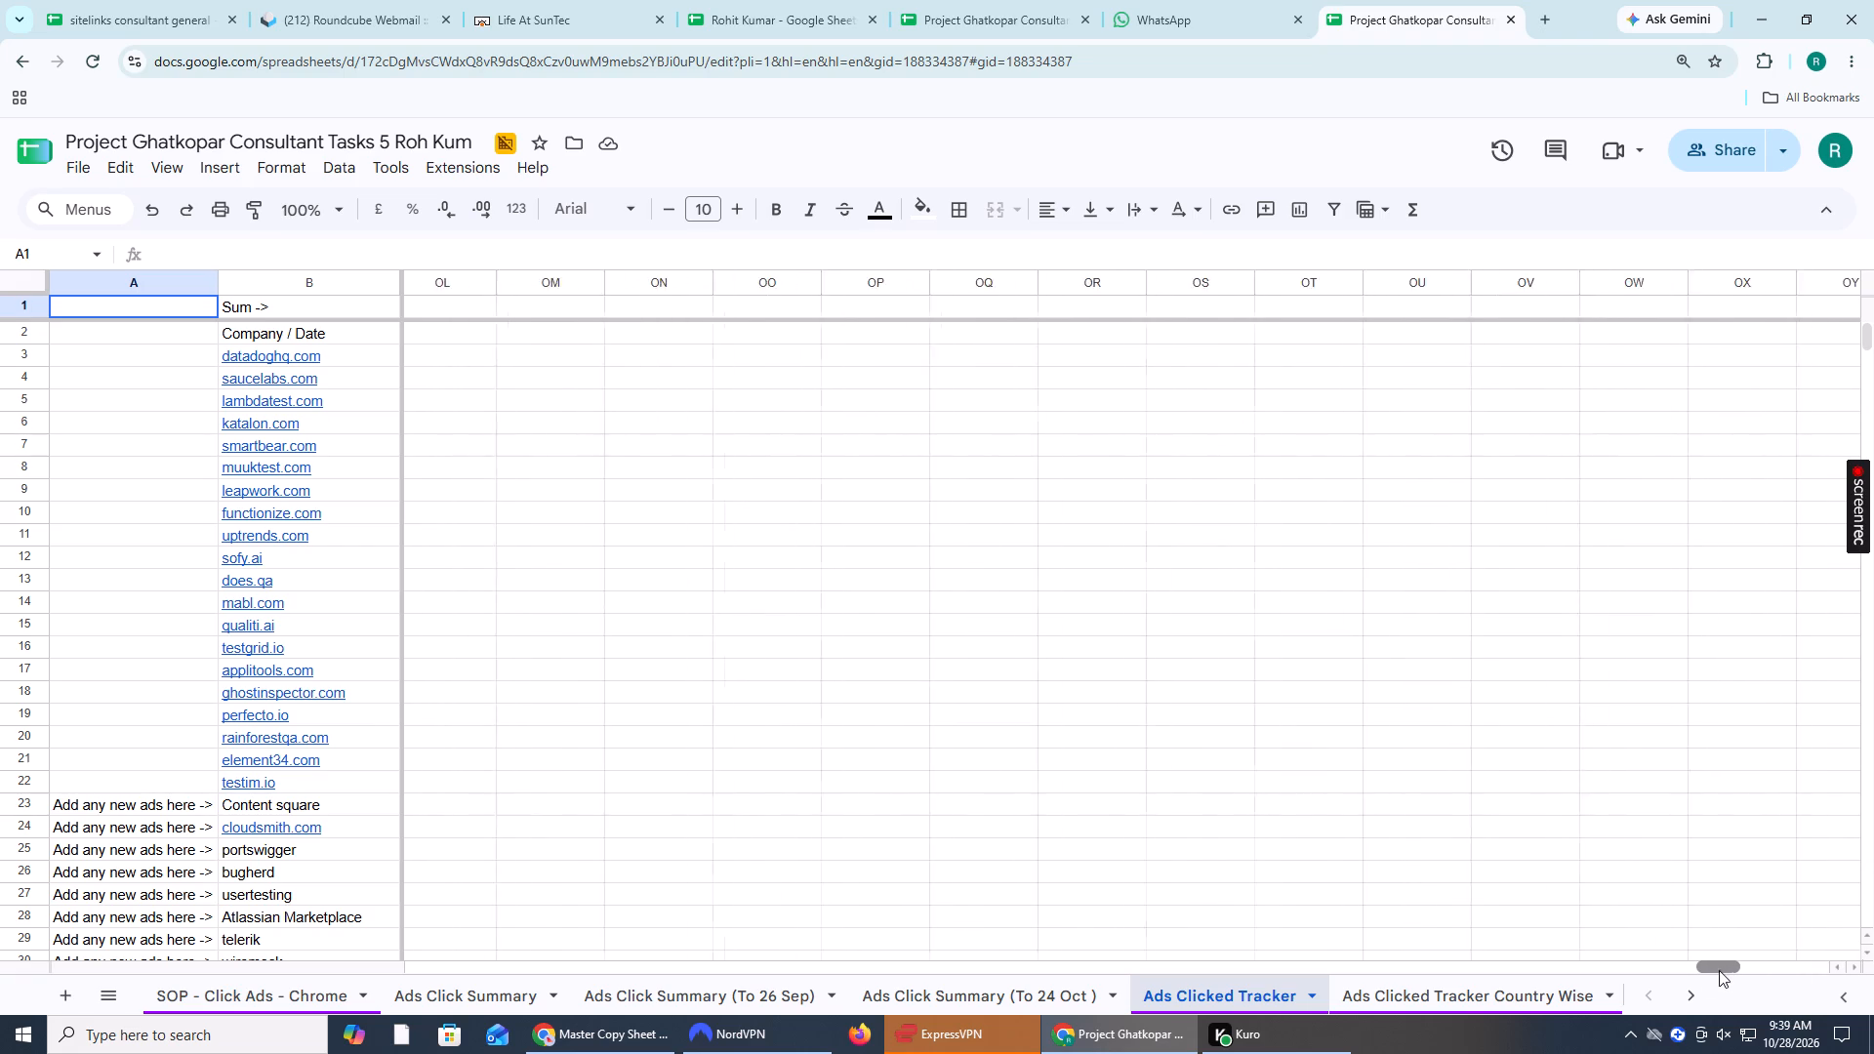
left_click_drag(1719, 970, 1650, 970)
scroll(820, 863, "up", 2)
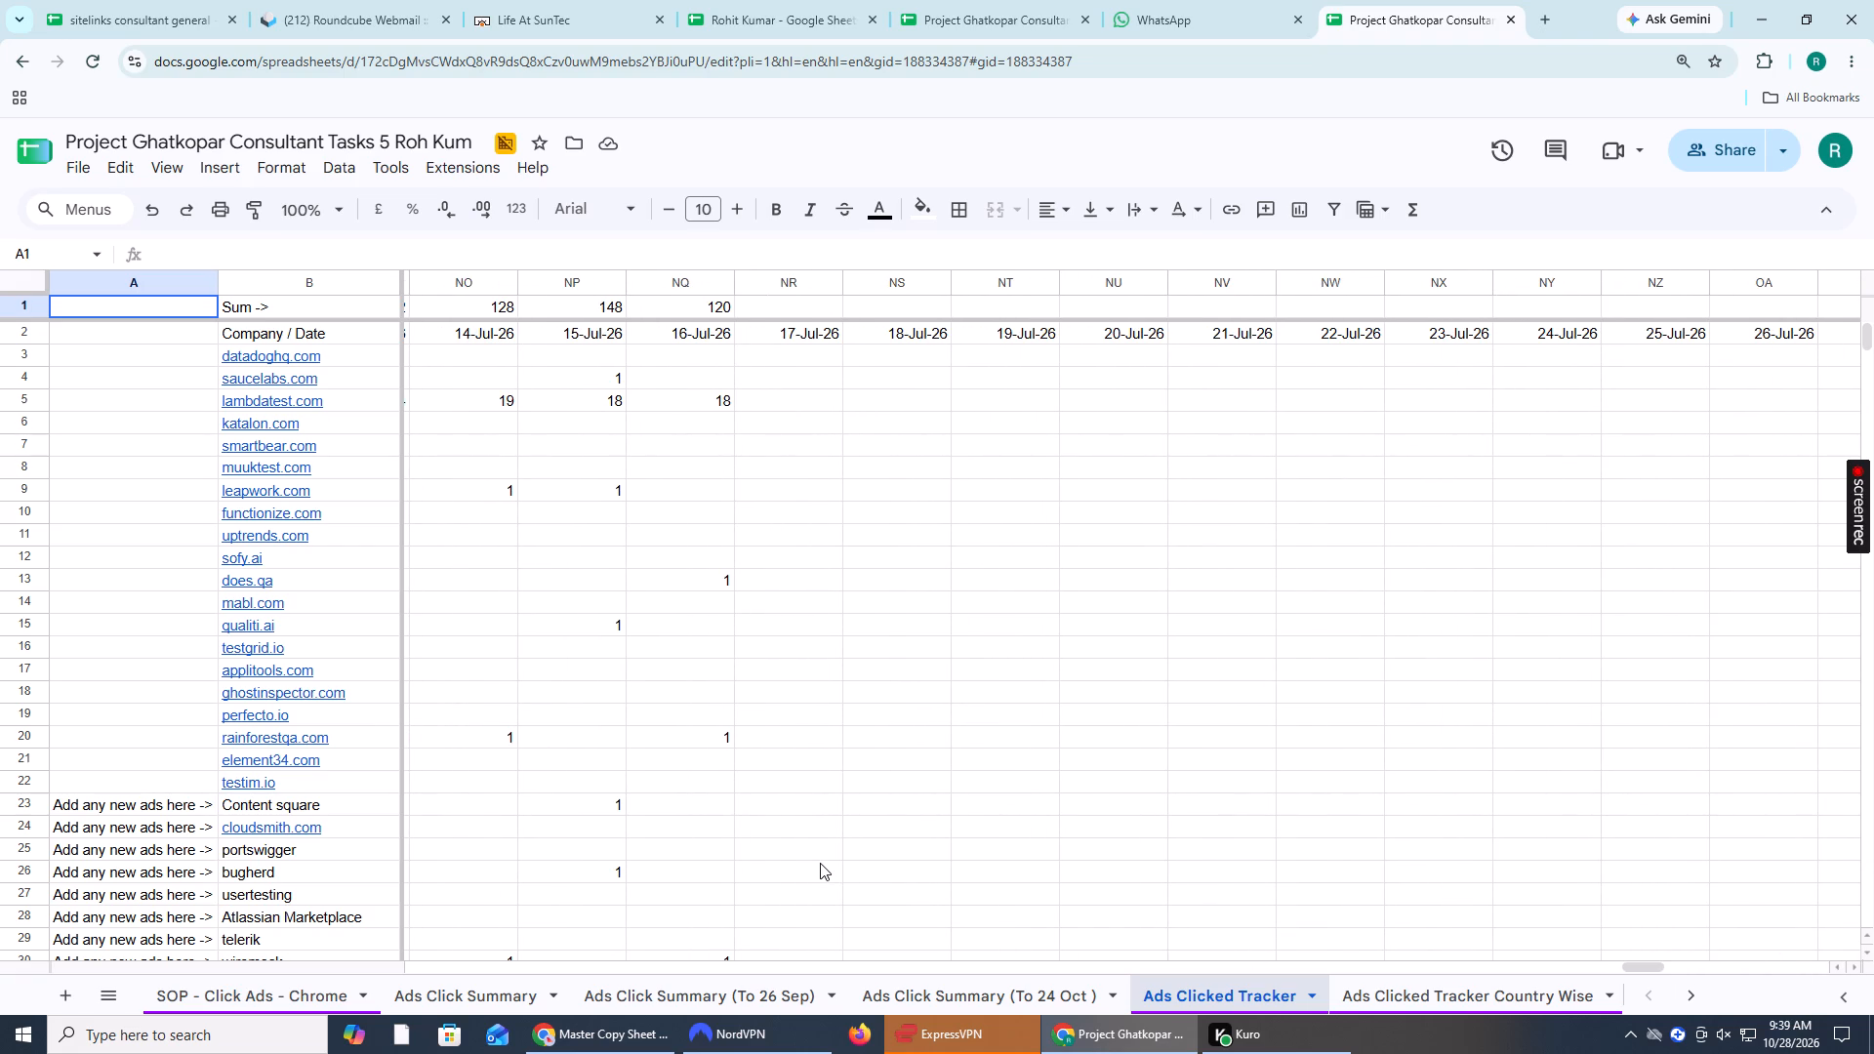
Back in the tracker spreadsheet with the October data, unhide columns C to NT before the 21-Jul-26 column in Ads Clicked Tracker.
left_click(948, 0)
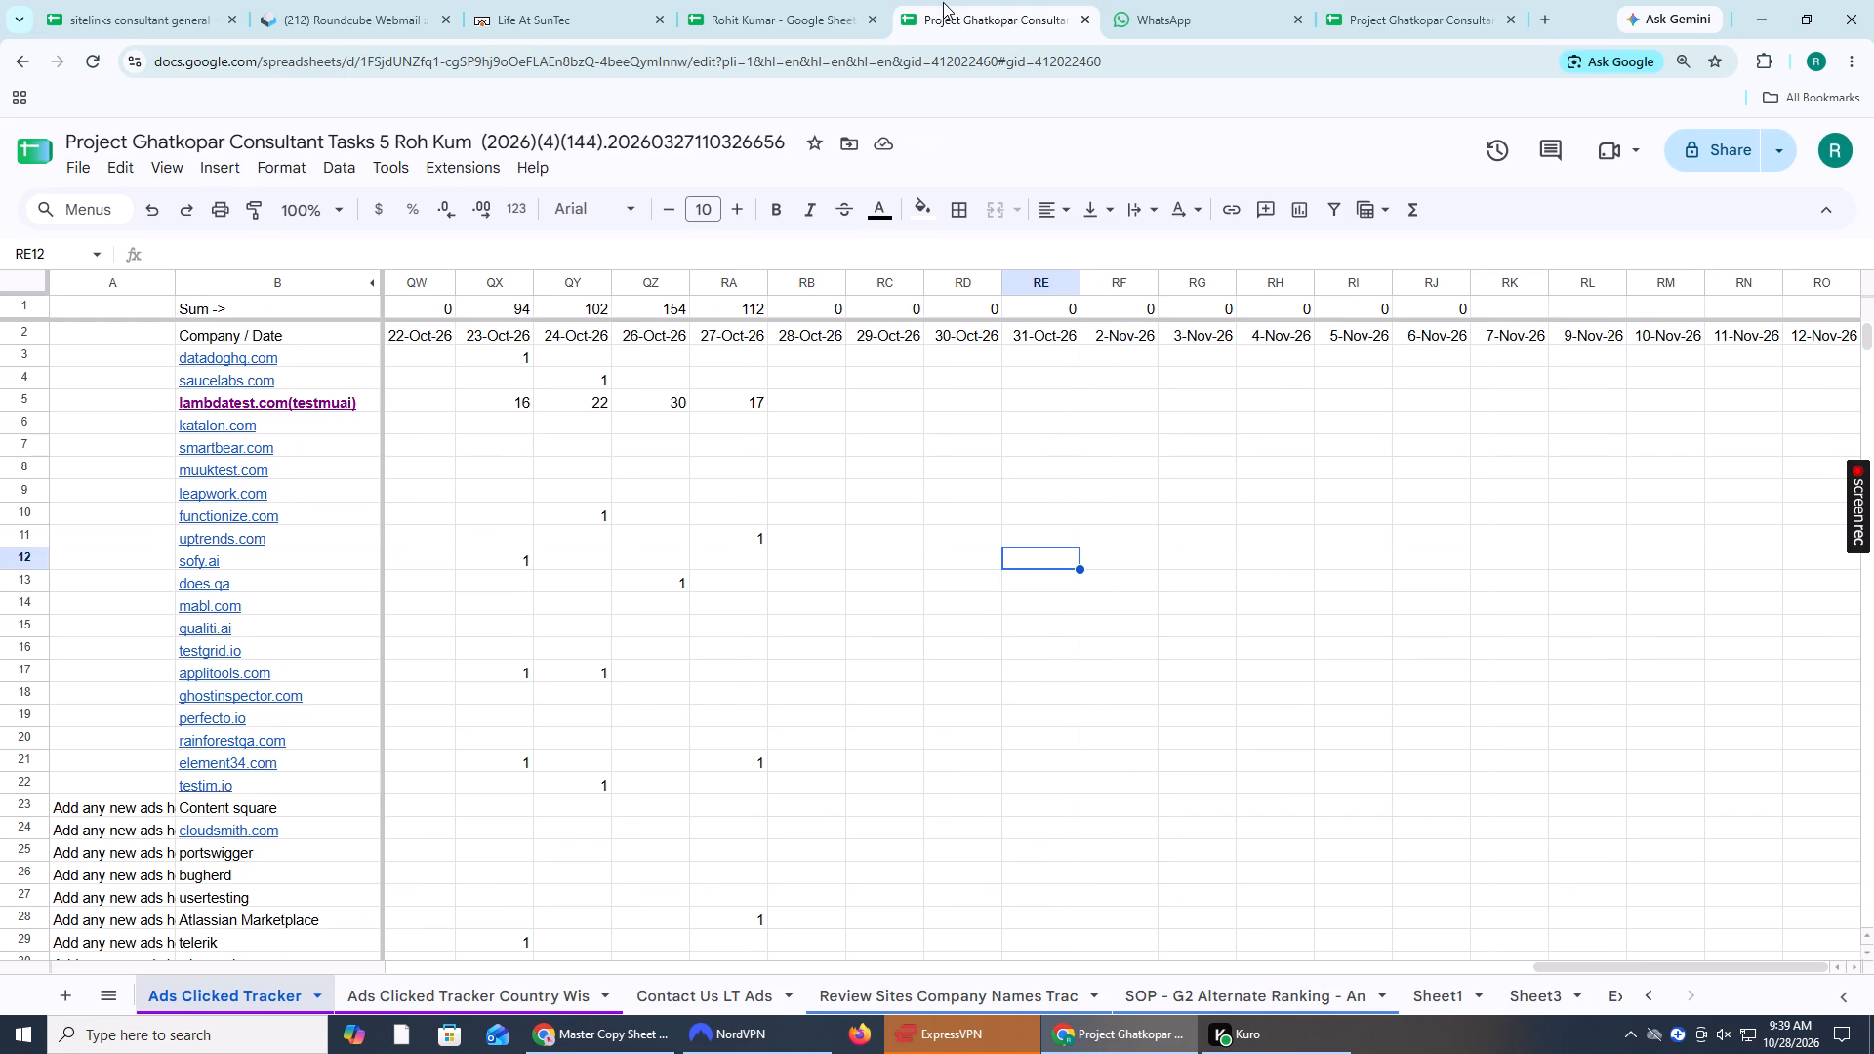
left_click_drag(1629, 969, 1588, 977)
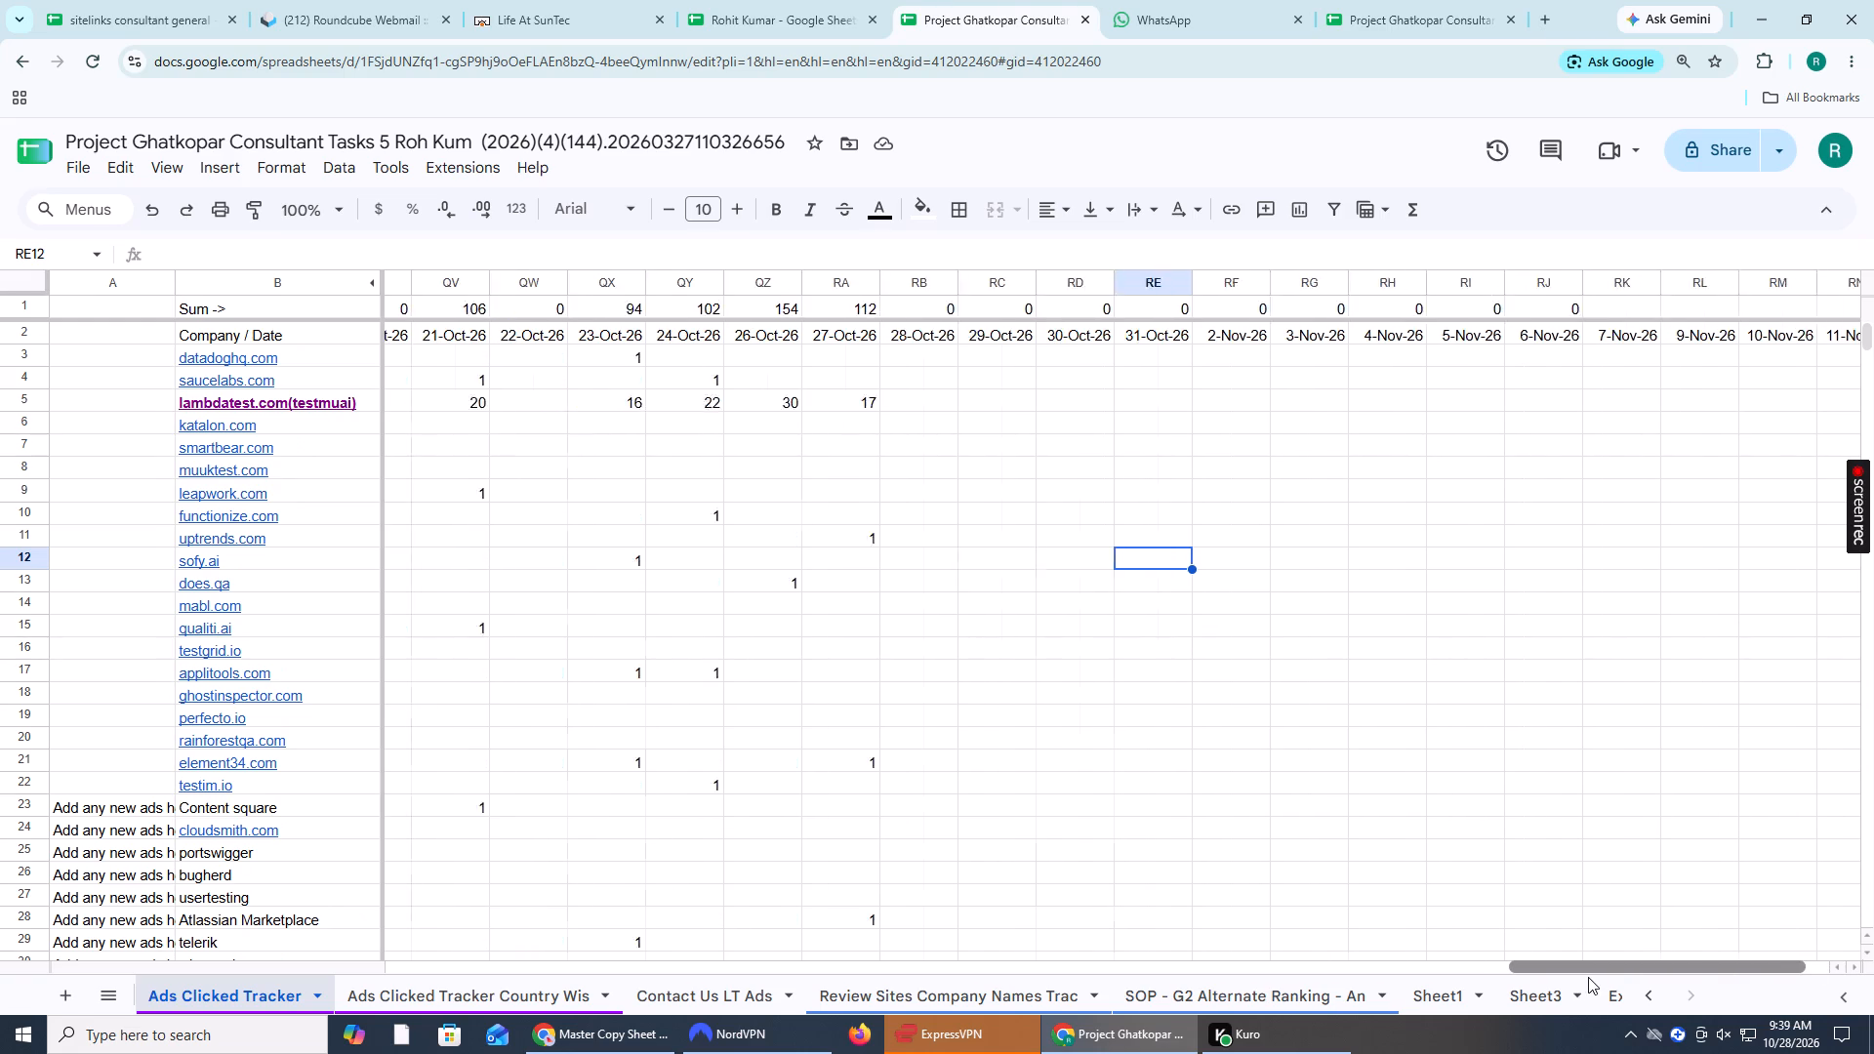
left_click_drag(1588, 977, 714, 981)
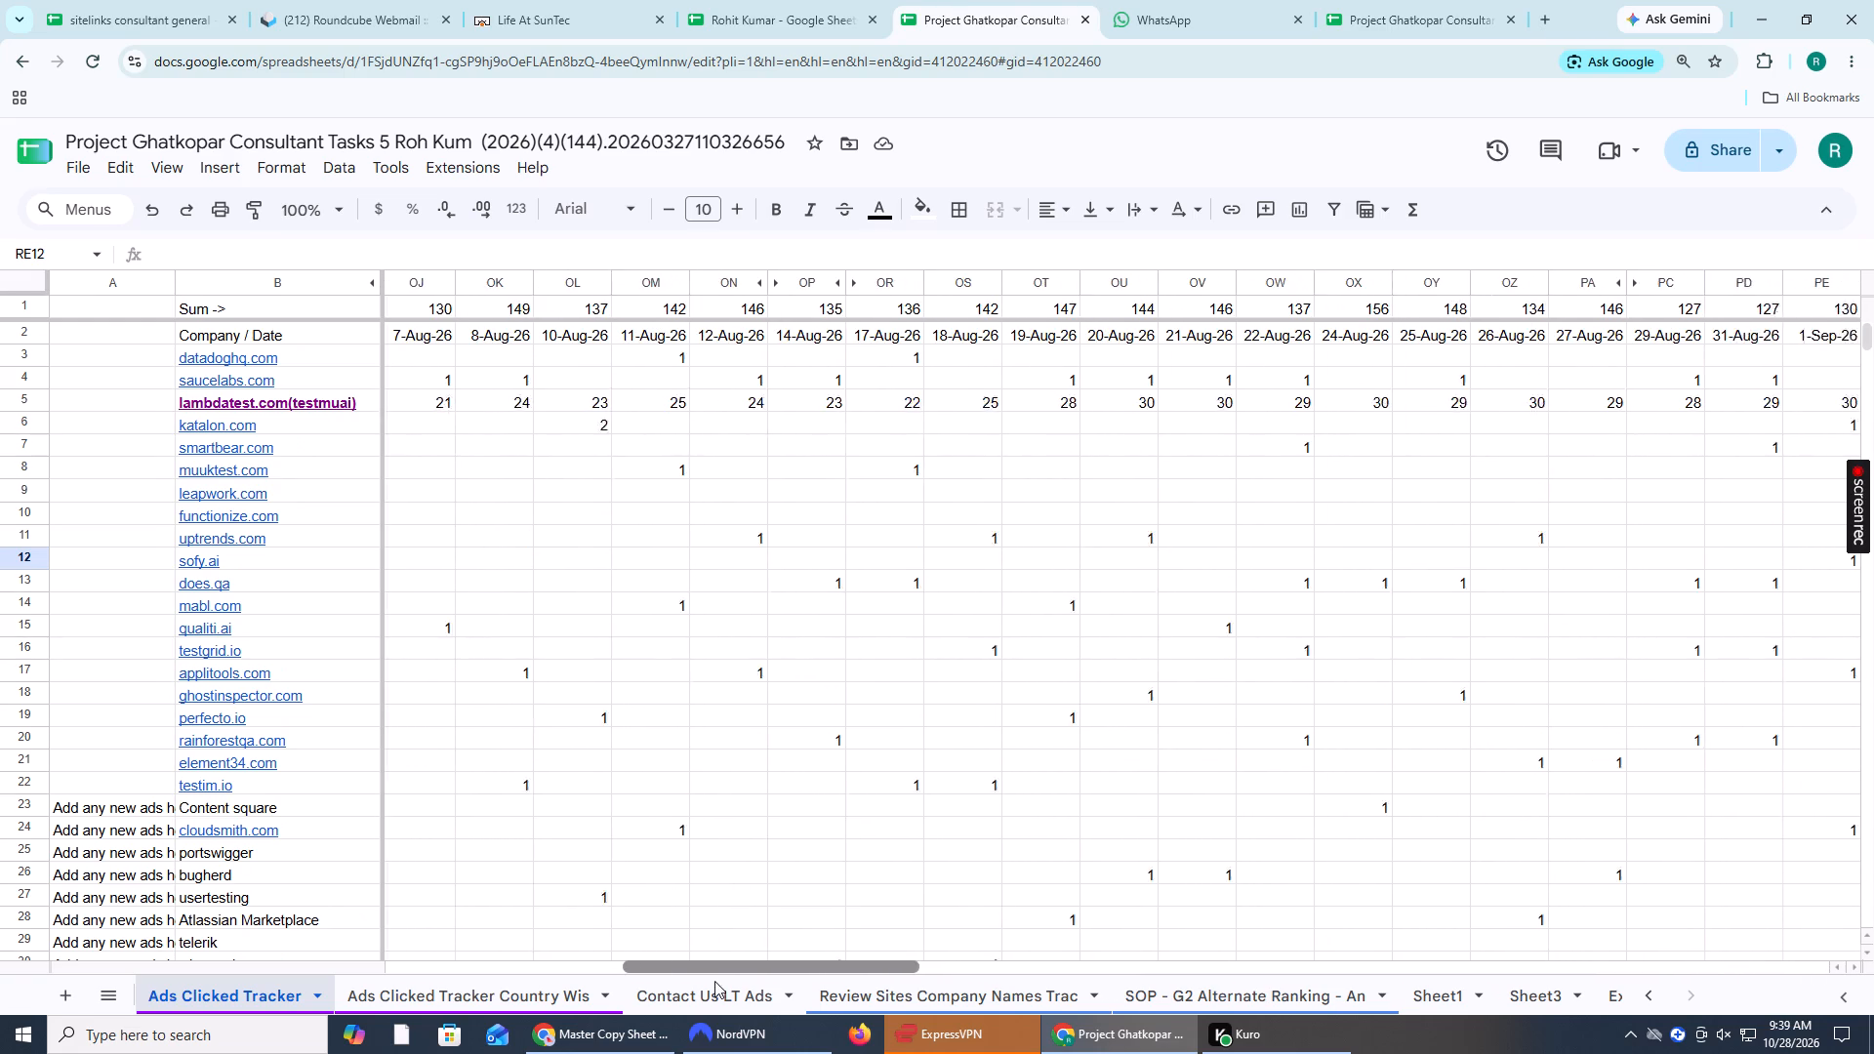
left_click_drag(714, 981, 446, 971)
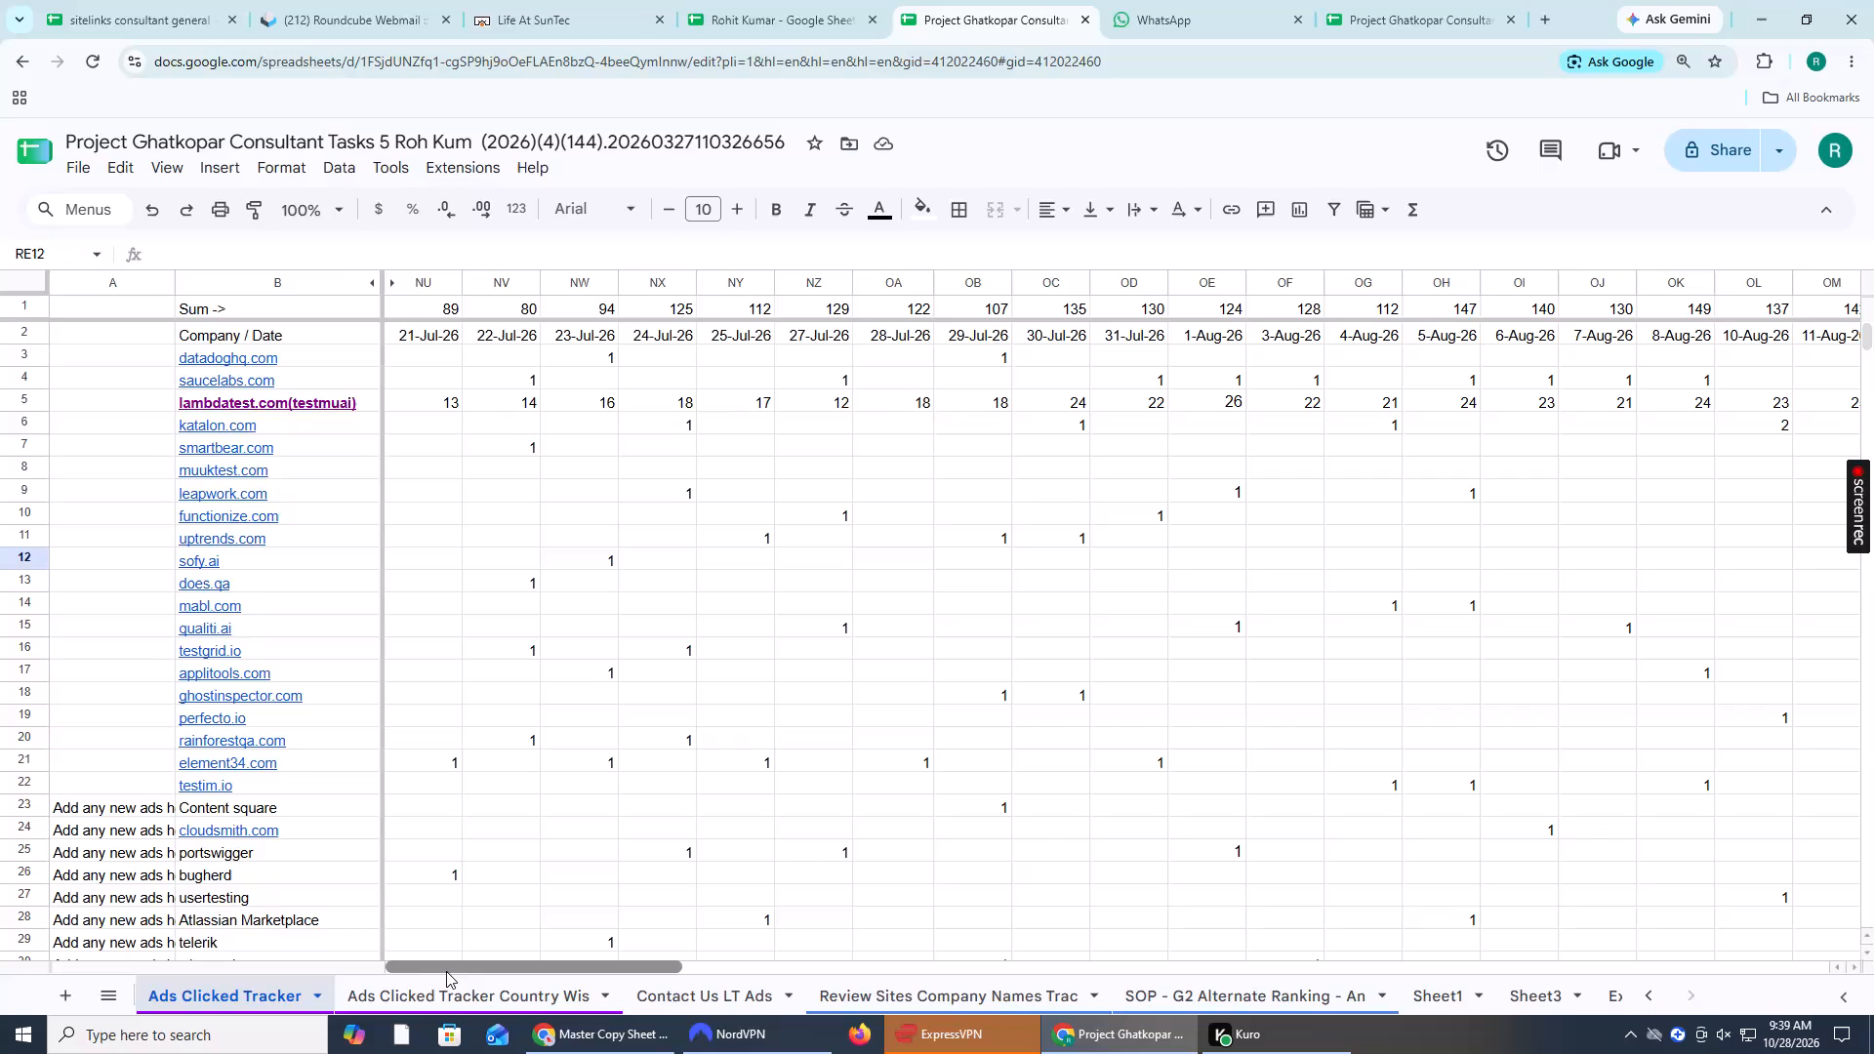
left_click_drag(446, 971, 426, 971)
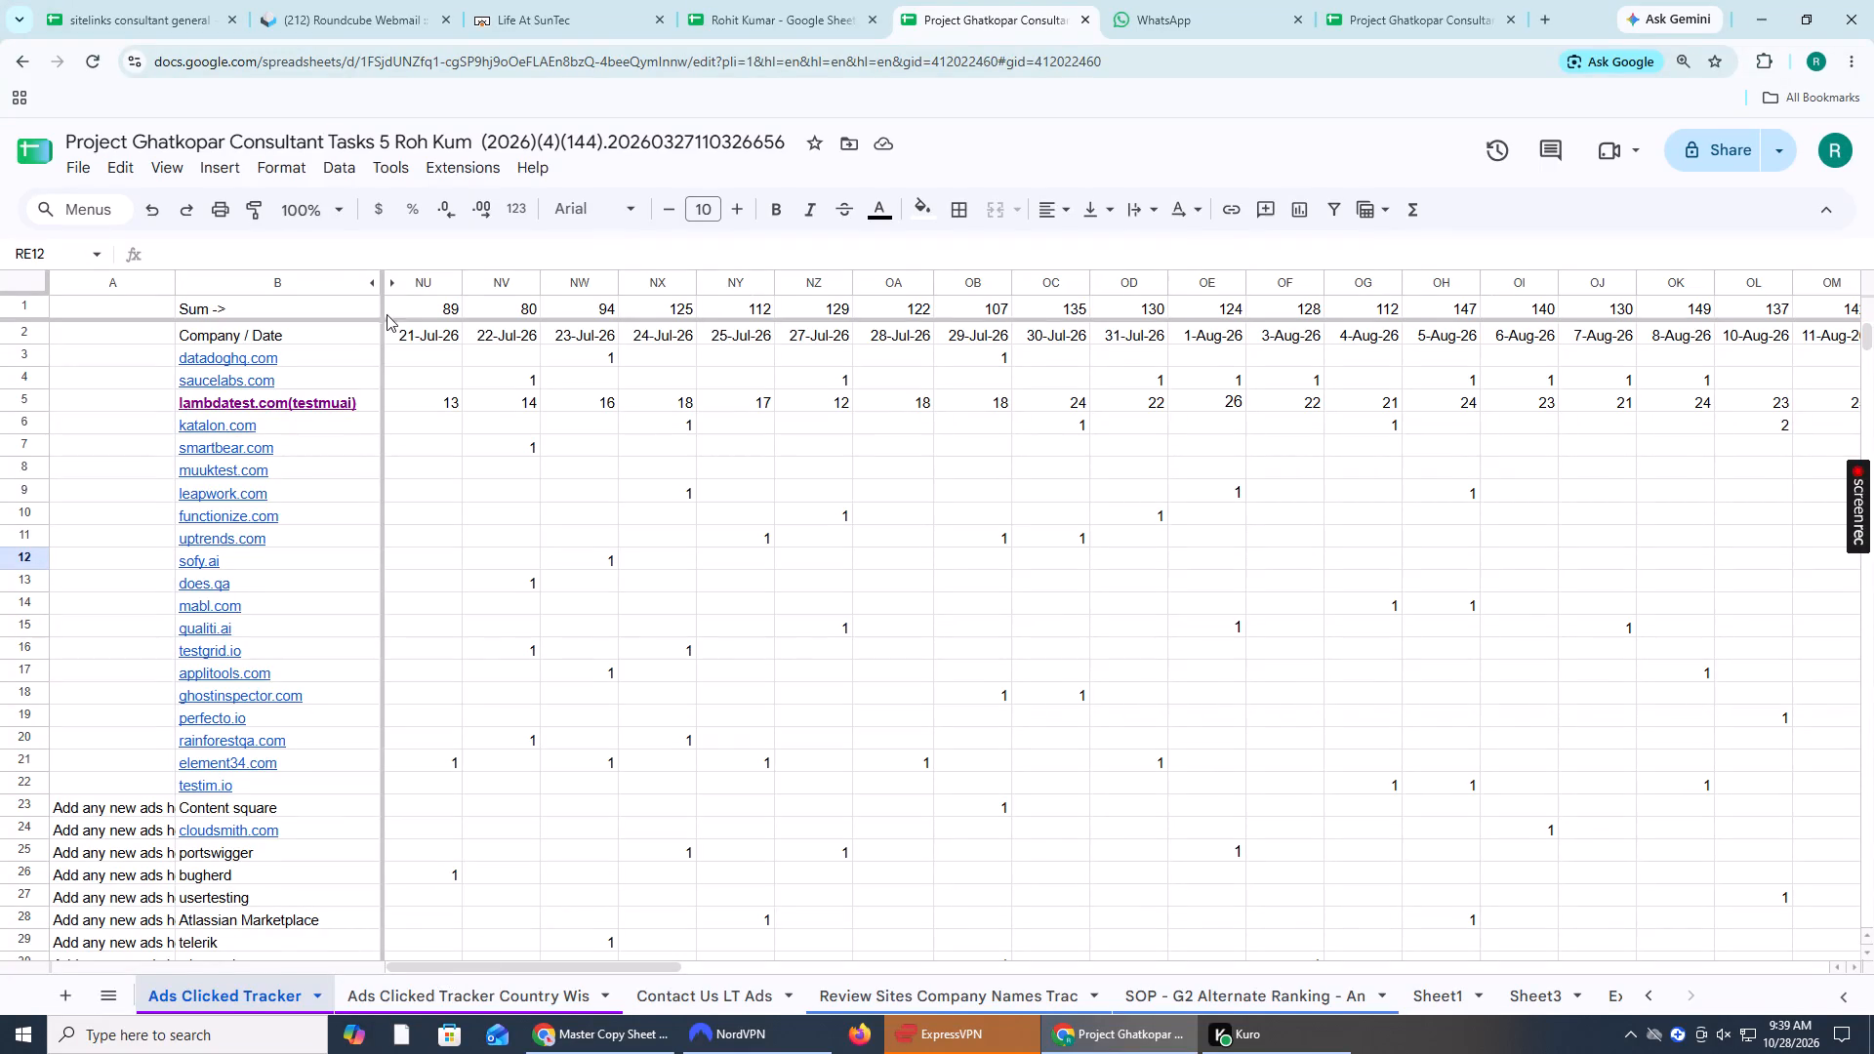
left_click(379, 279)
left_click(385, 281)
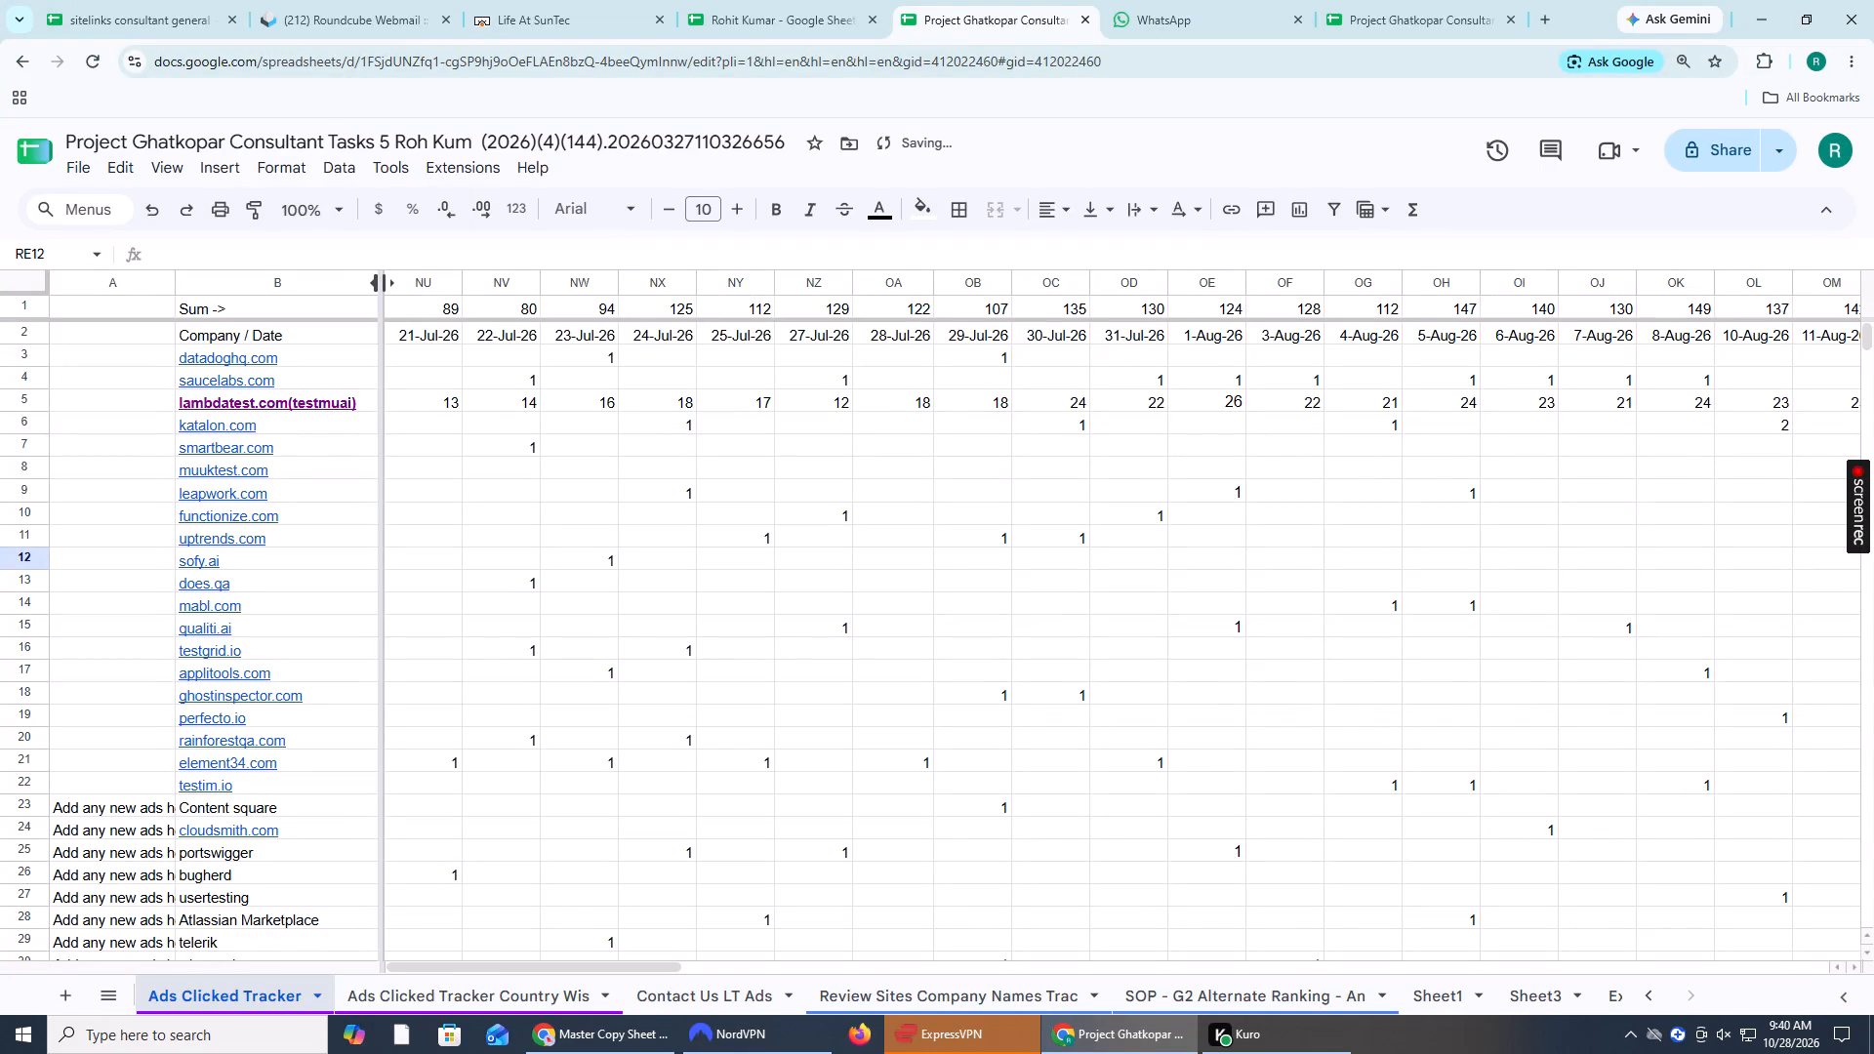
left_click(392, 281)
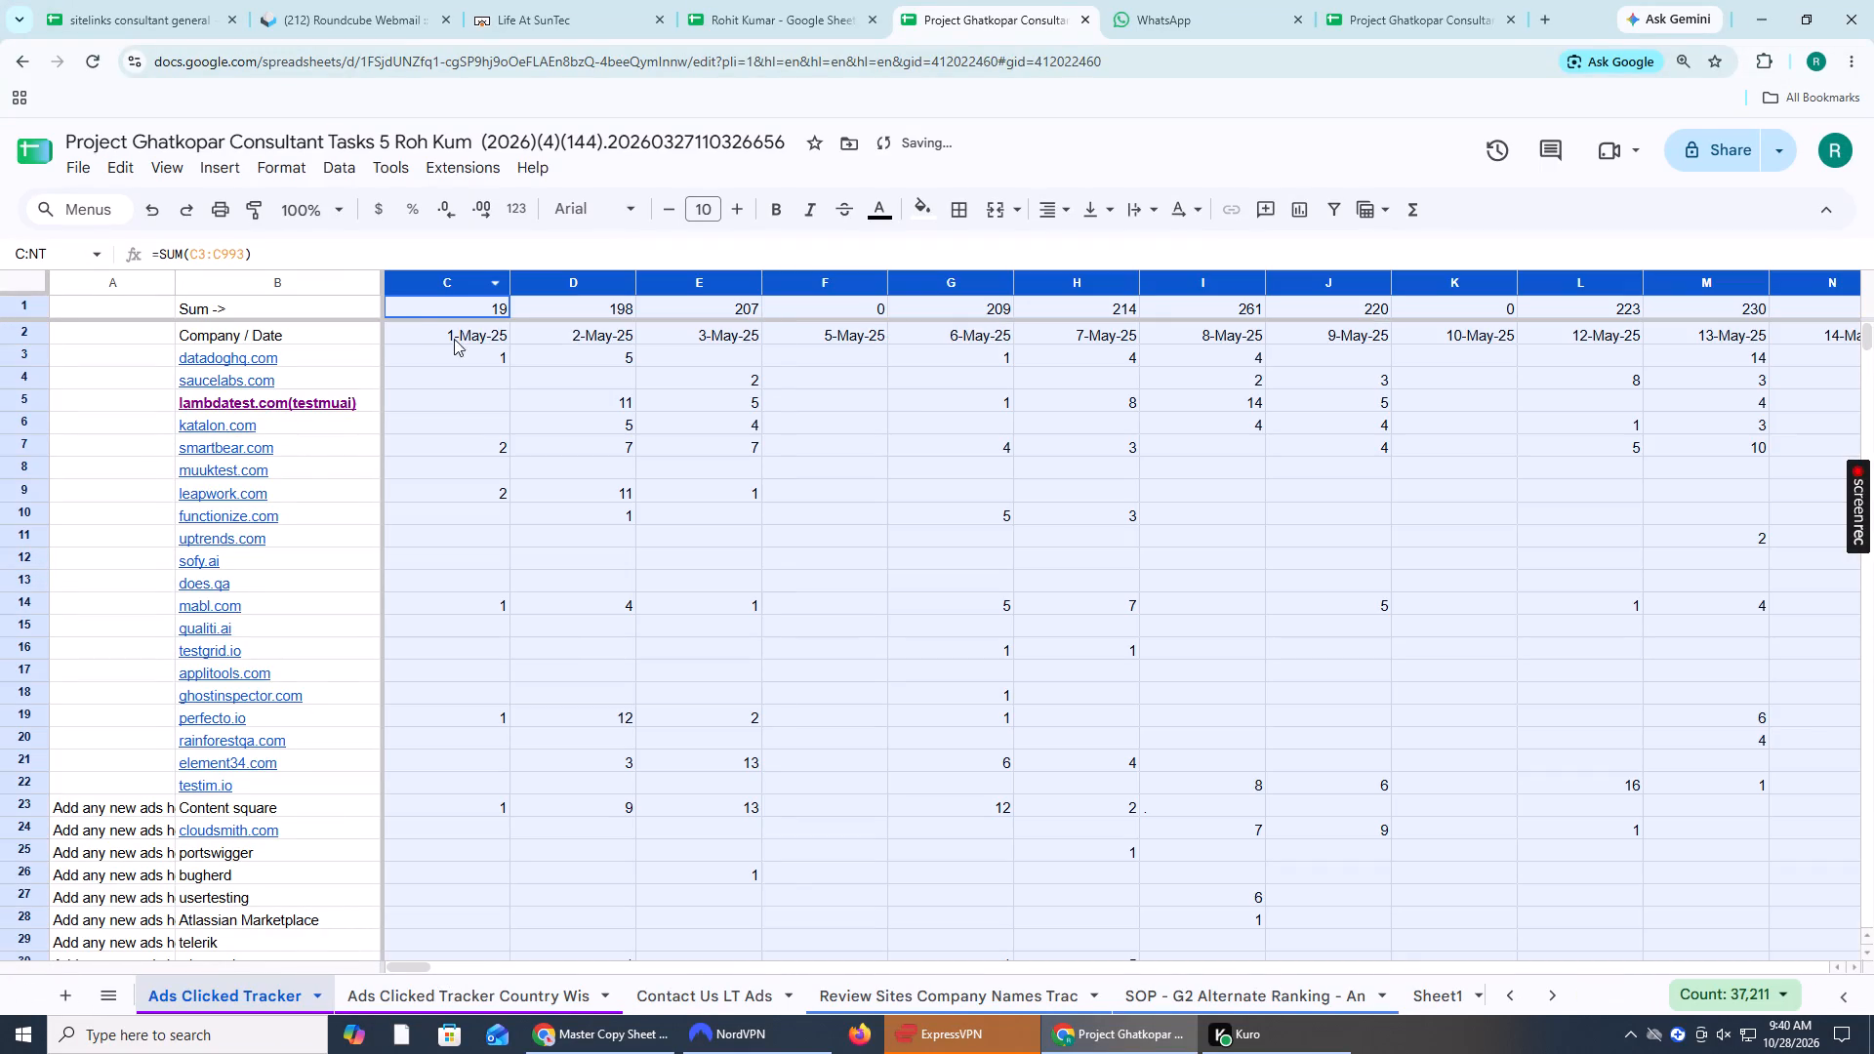
Examine the 2025 date columns of the October tracker's Ads Clicked Tracker, locating 17-Jul-25 while checking against the other spreadsheet.
left_click(1418, 0)
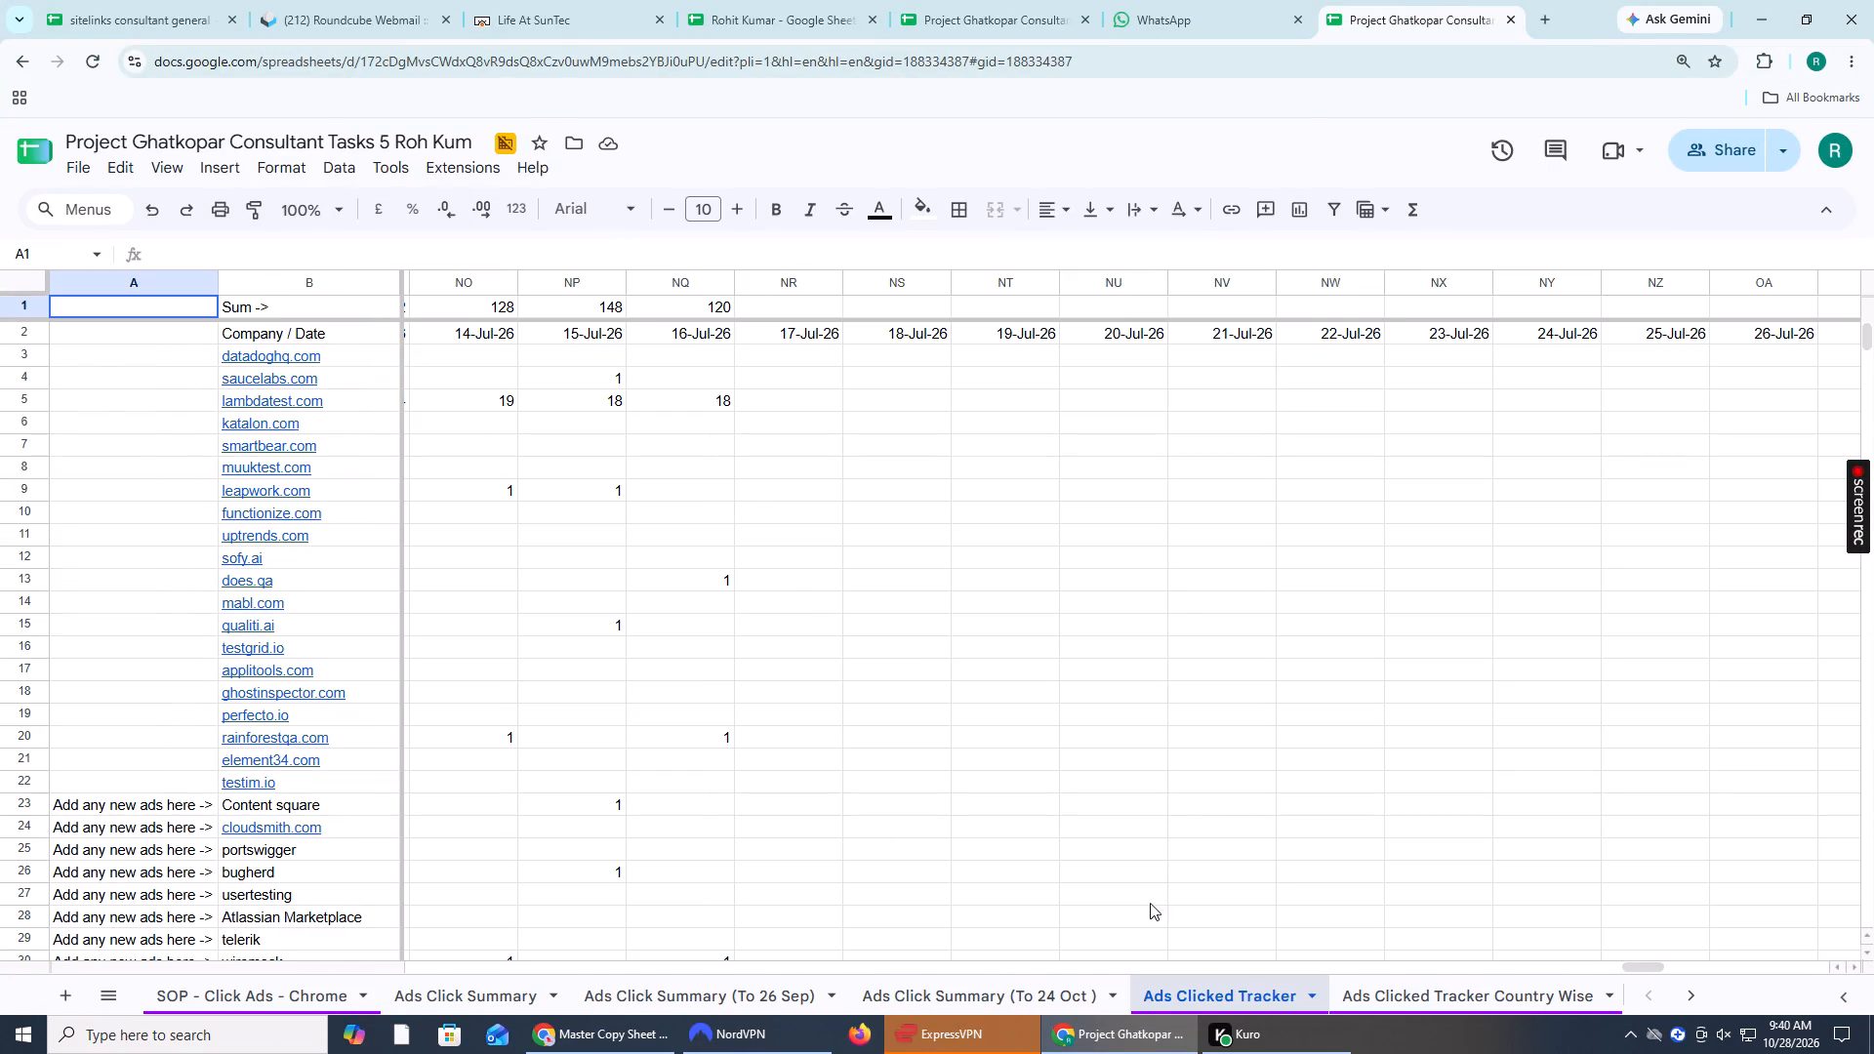
left_click(961, 0)
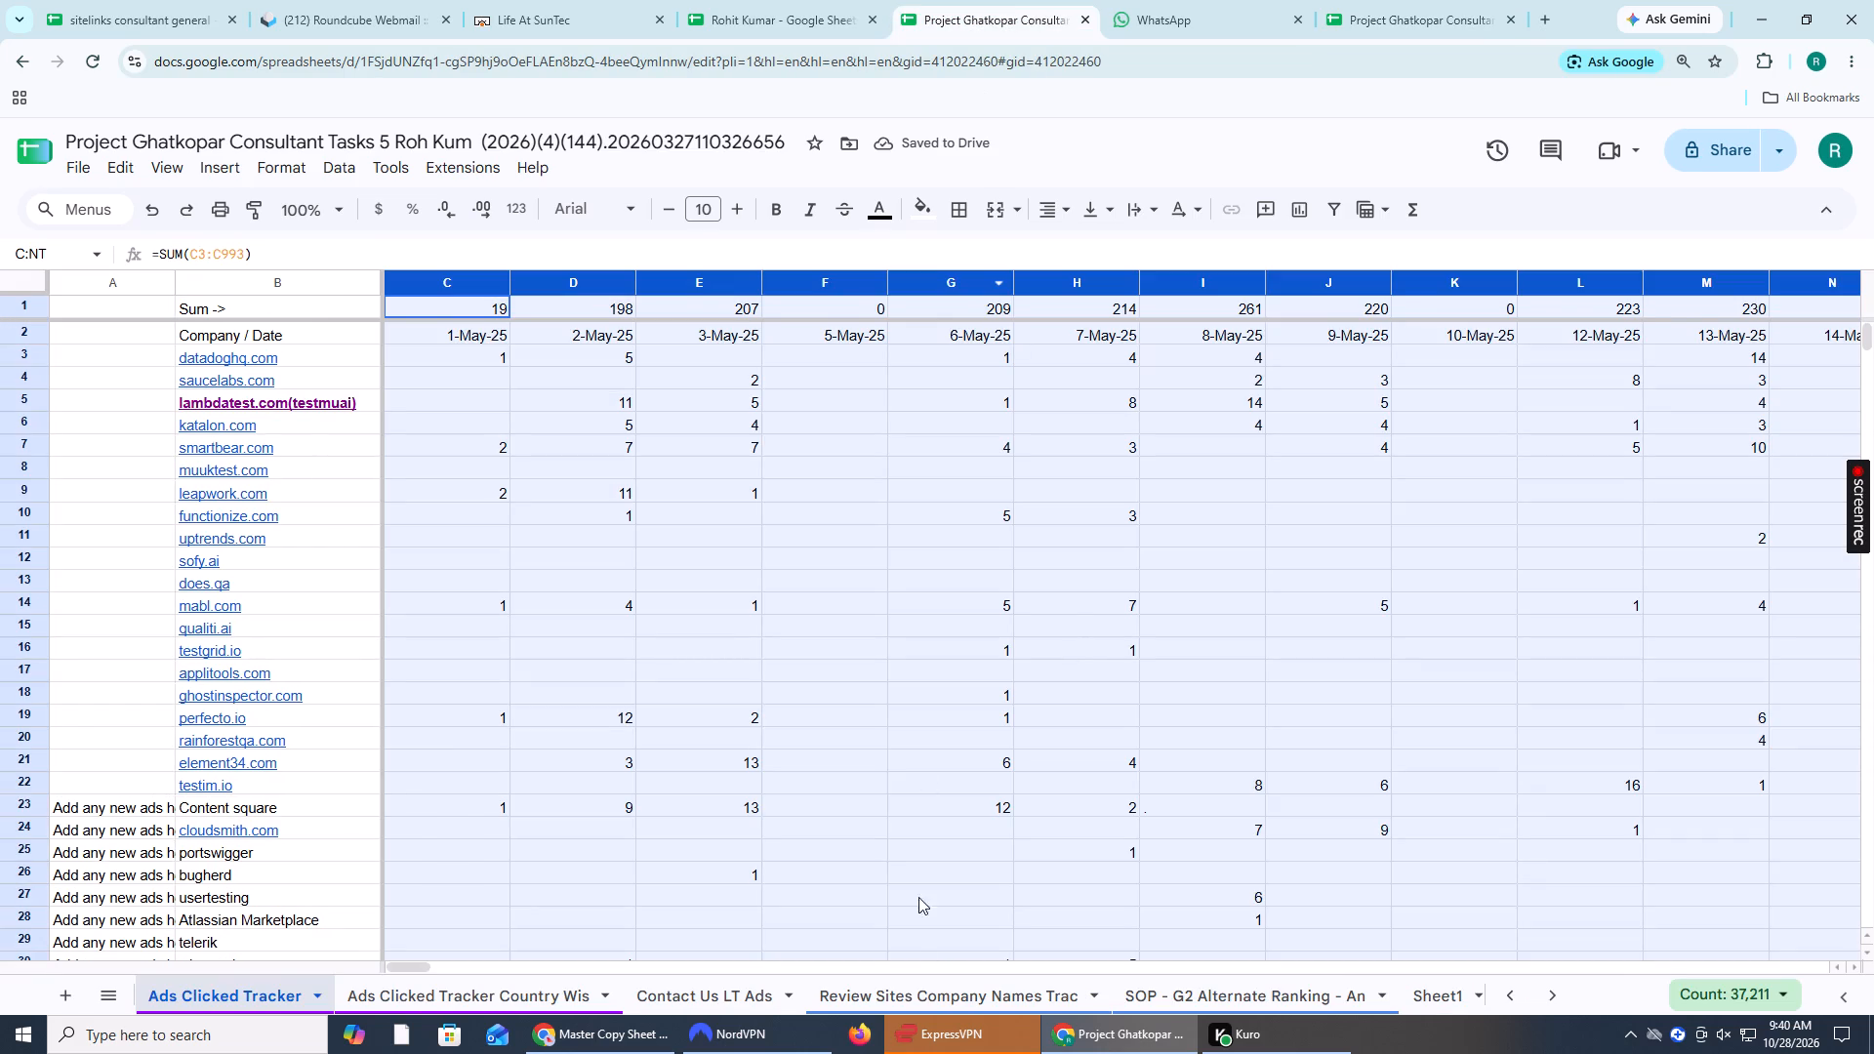
left_click(915, 883)
left_click(1371, 0)
left_click(973, 0)
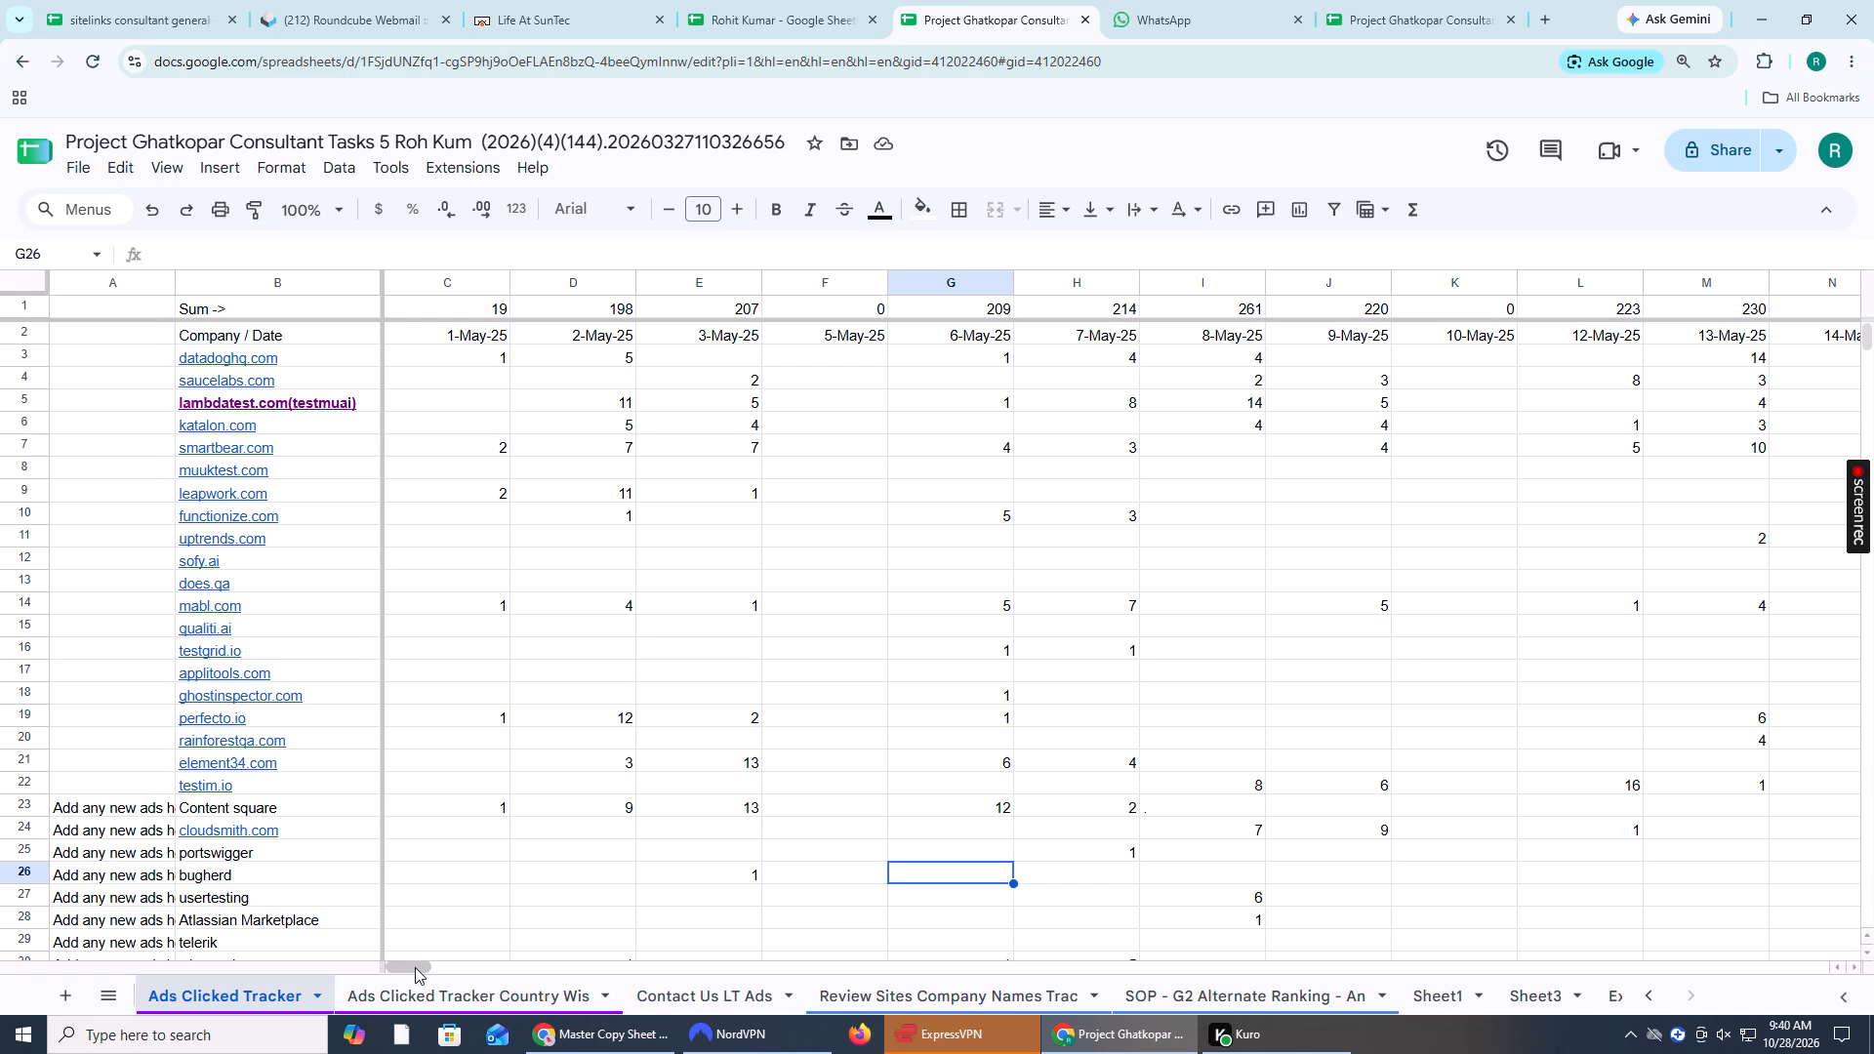
left_click_drag(414, 967, 599, 966)
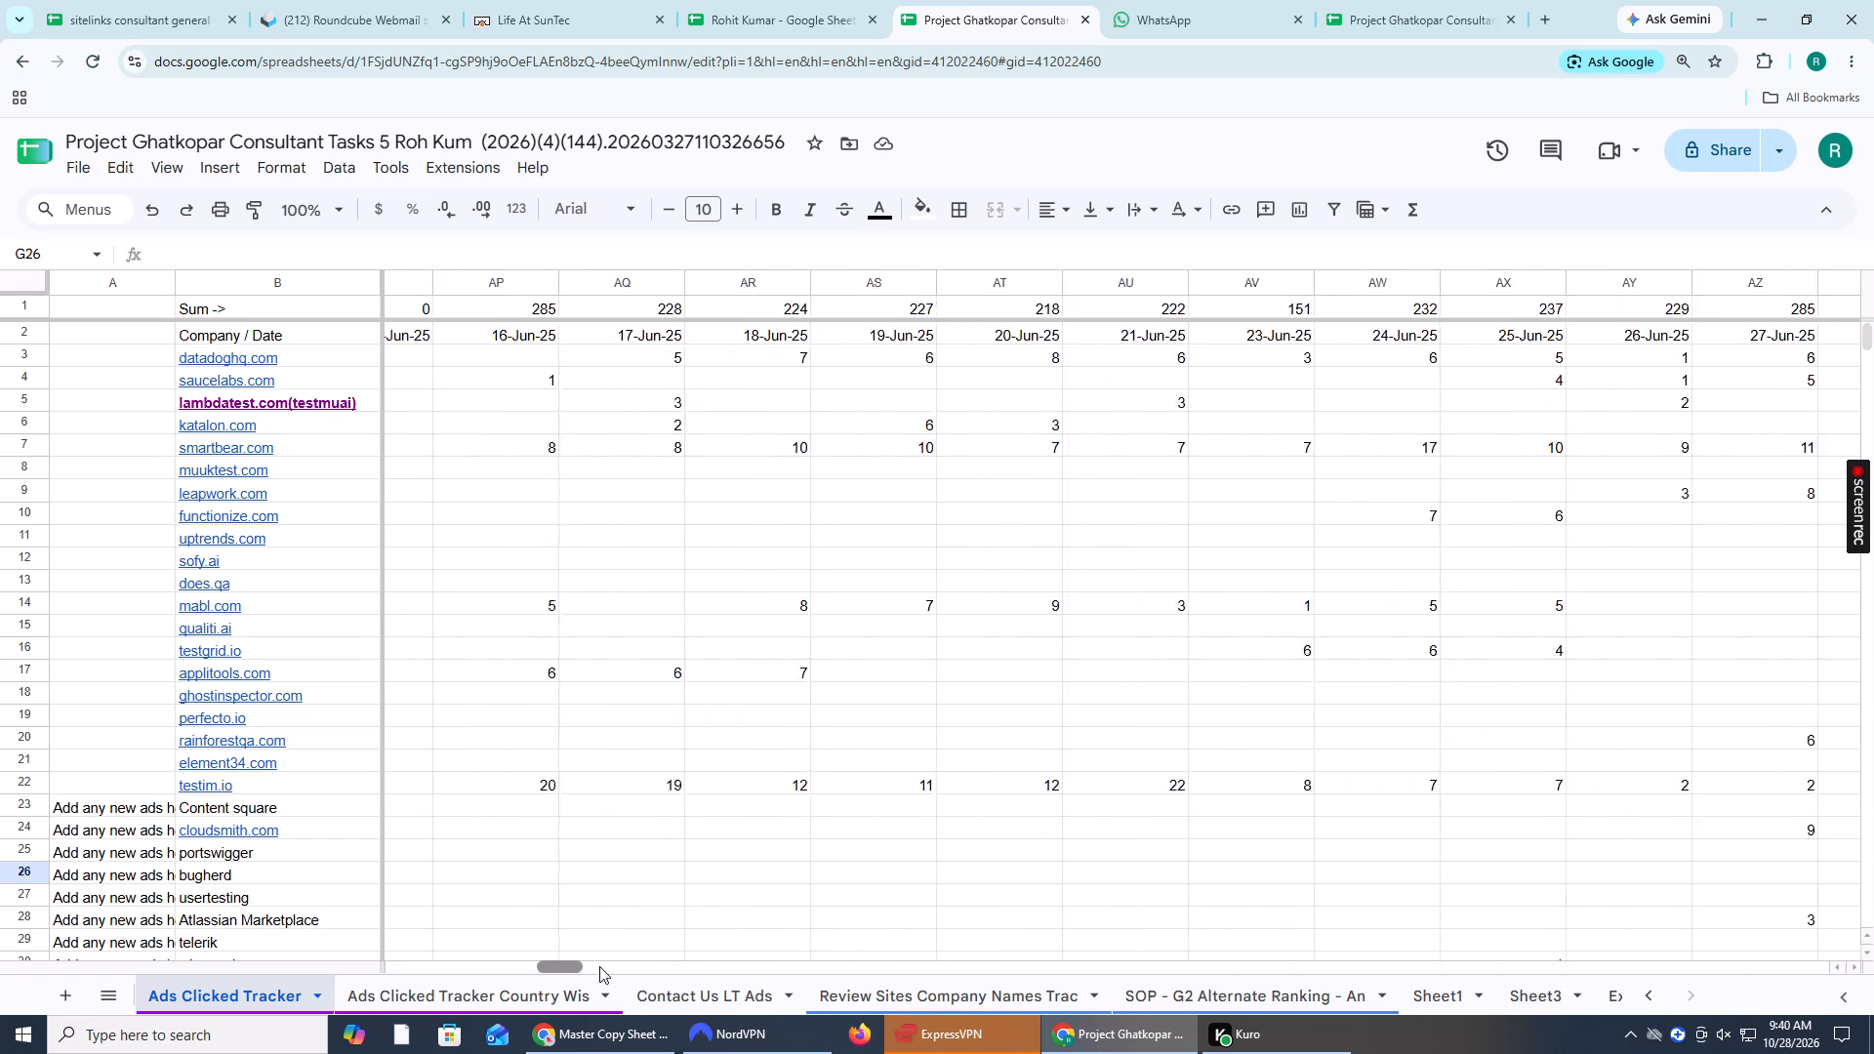
left_click_drag(599, 966, 905, 968)
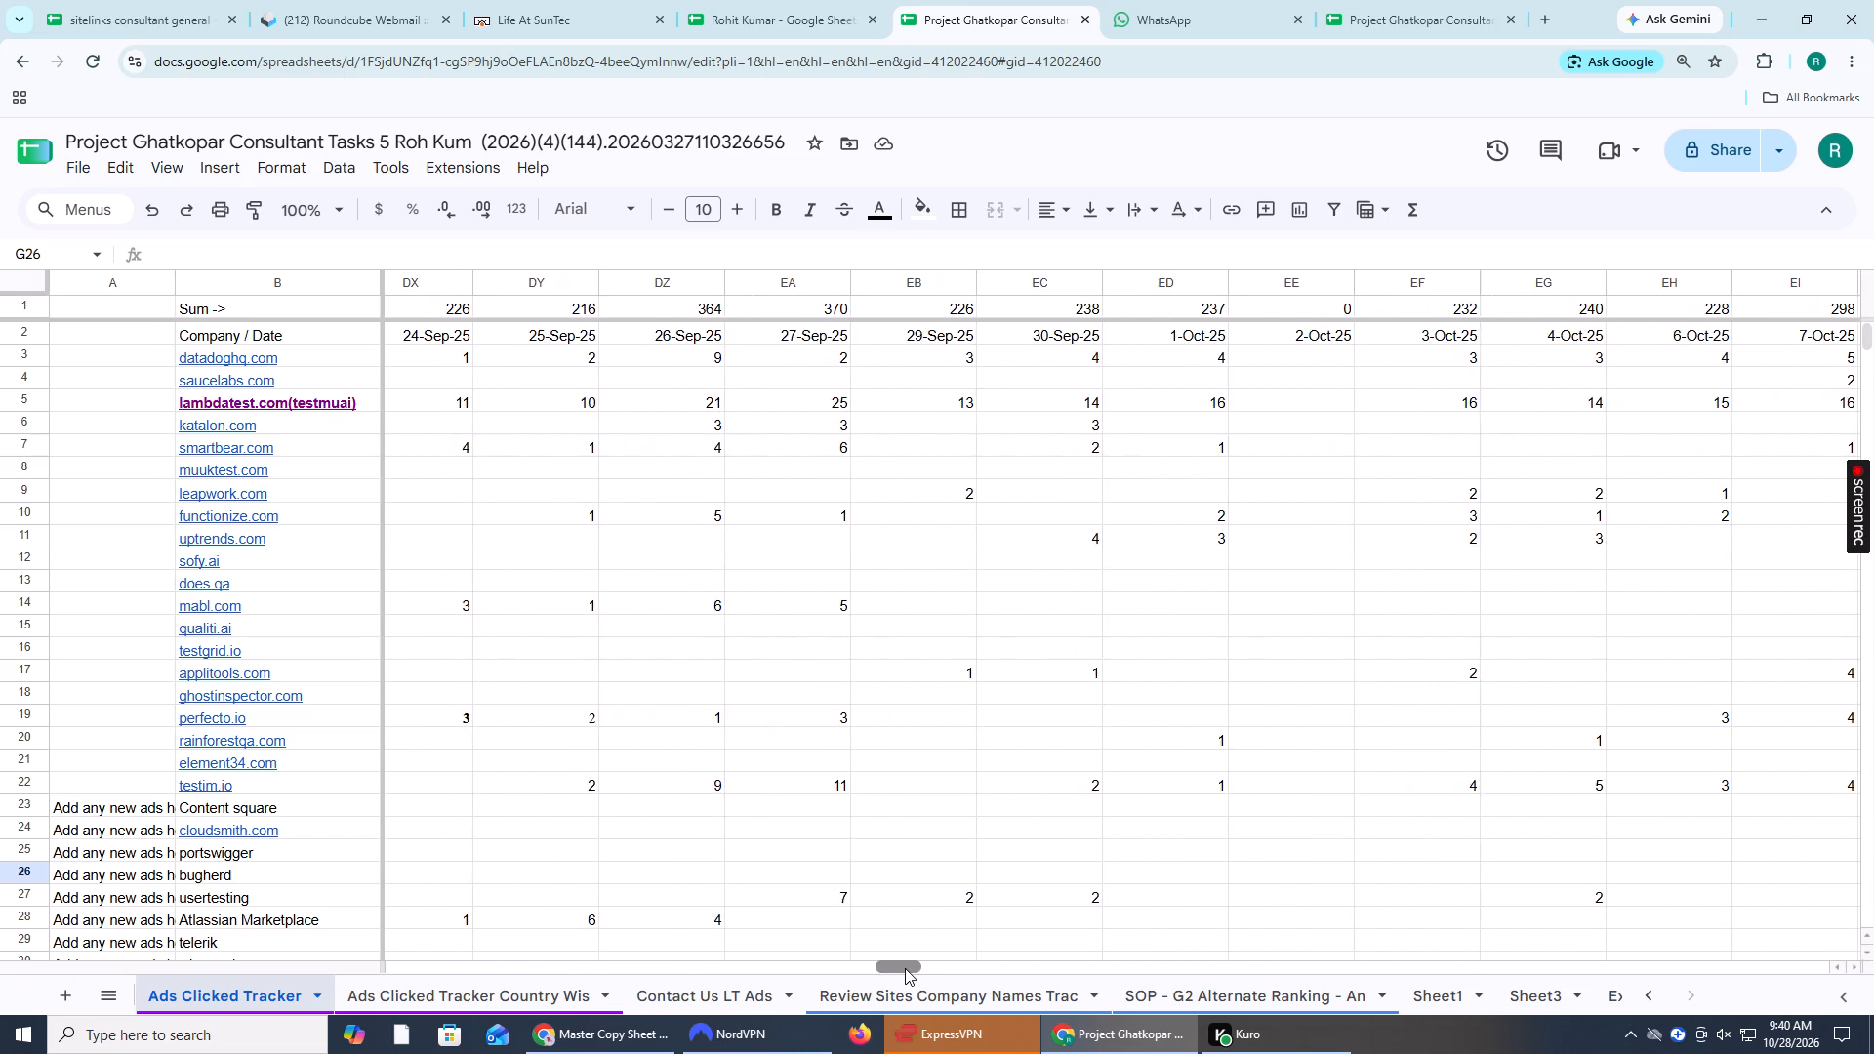
left_click_drag(905, 968, 667, 982)
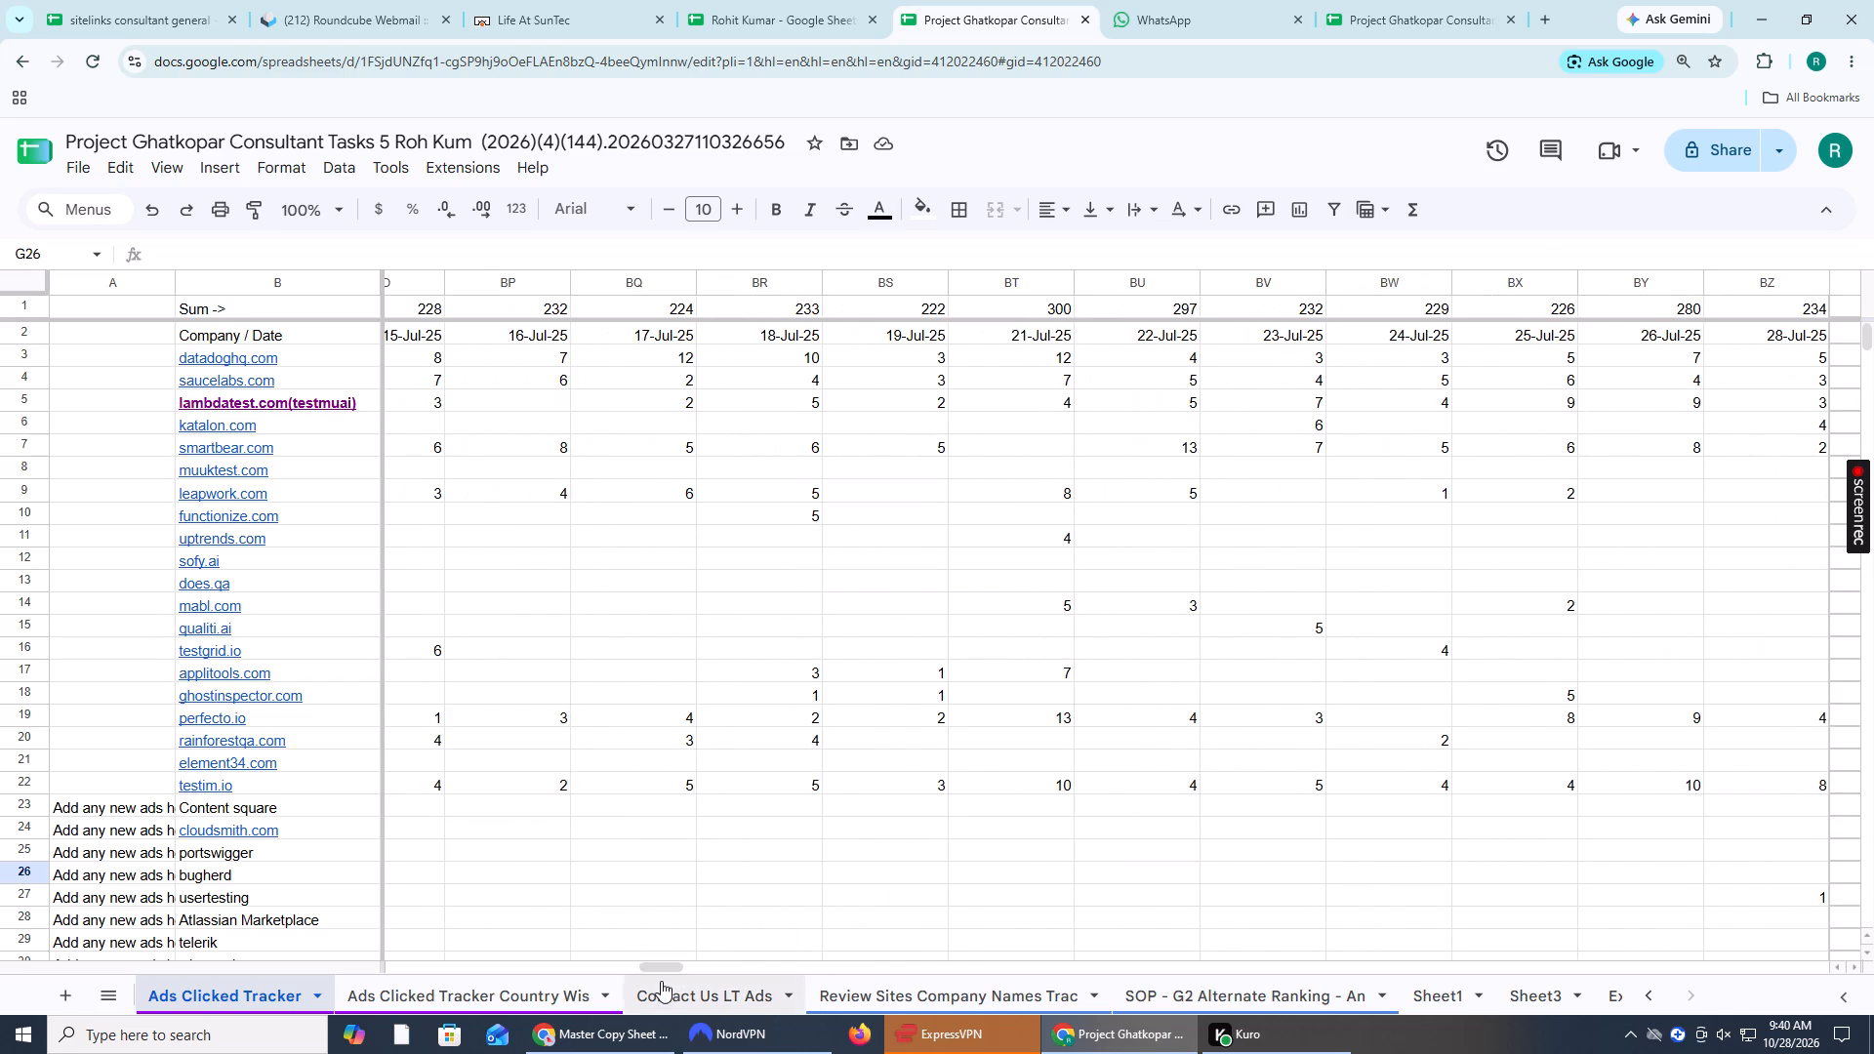
left_click(1382, 0)
left_click(836, 0)
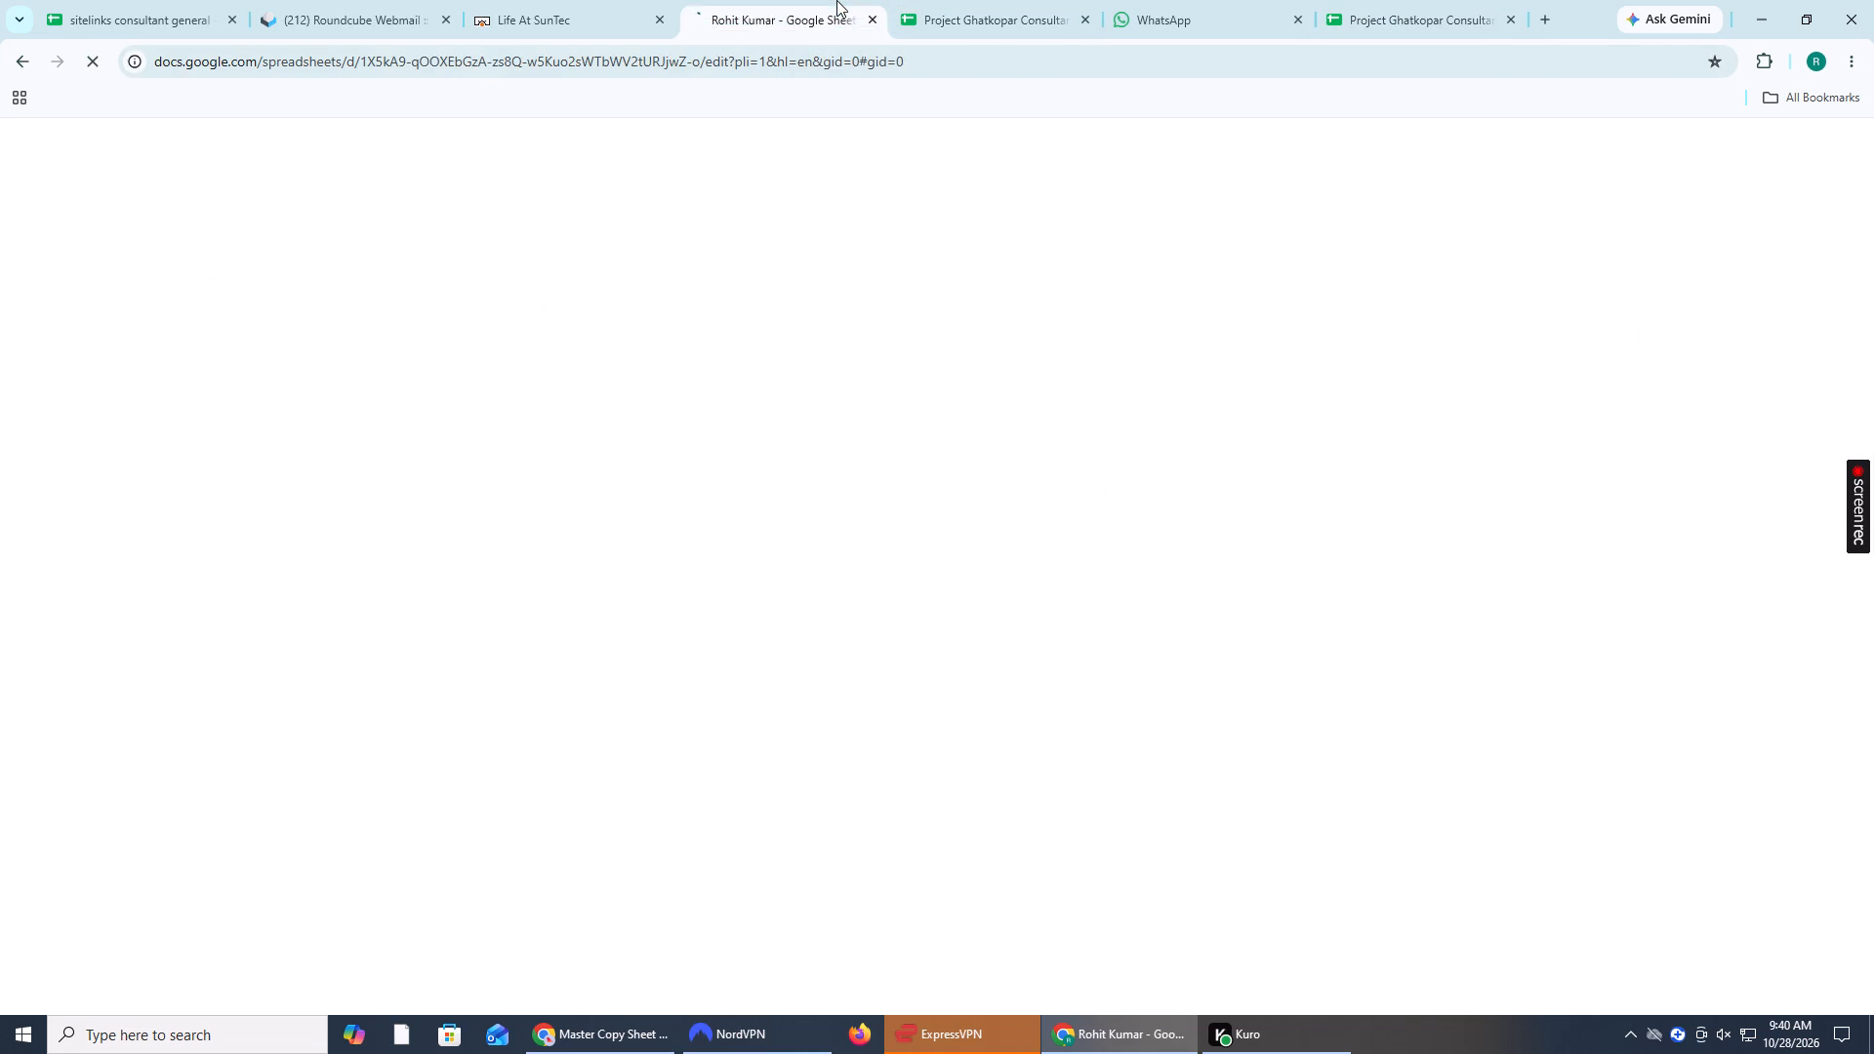
left_click(997, 0)
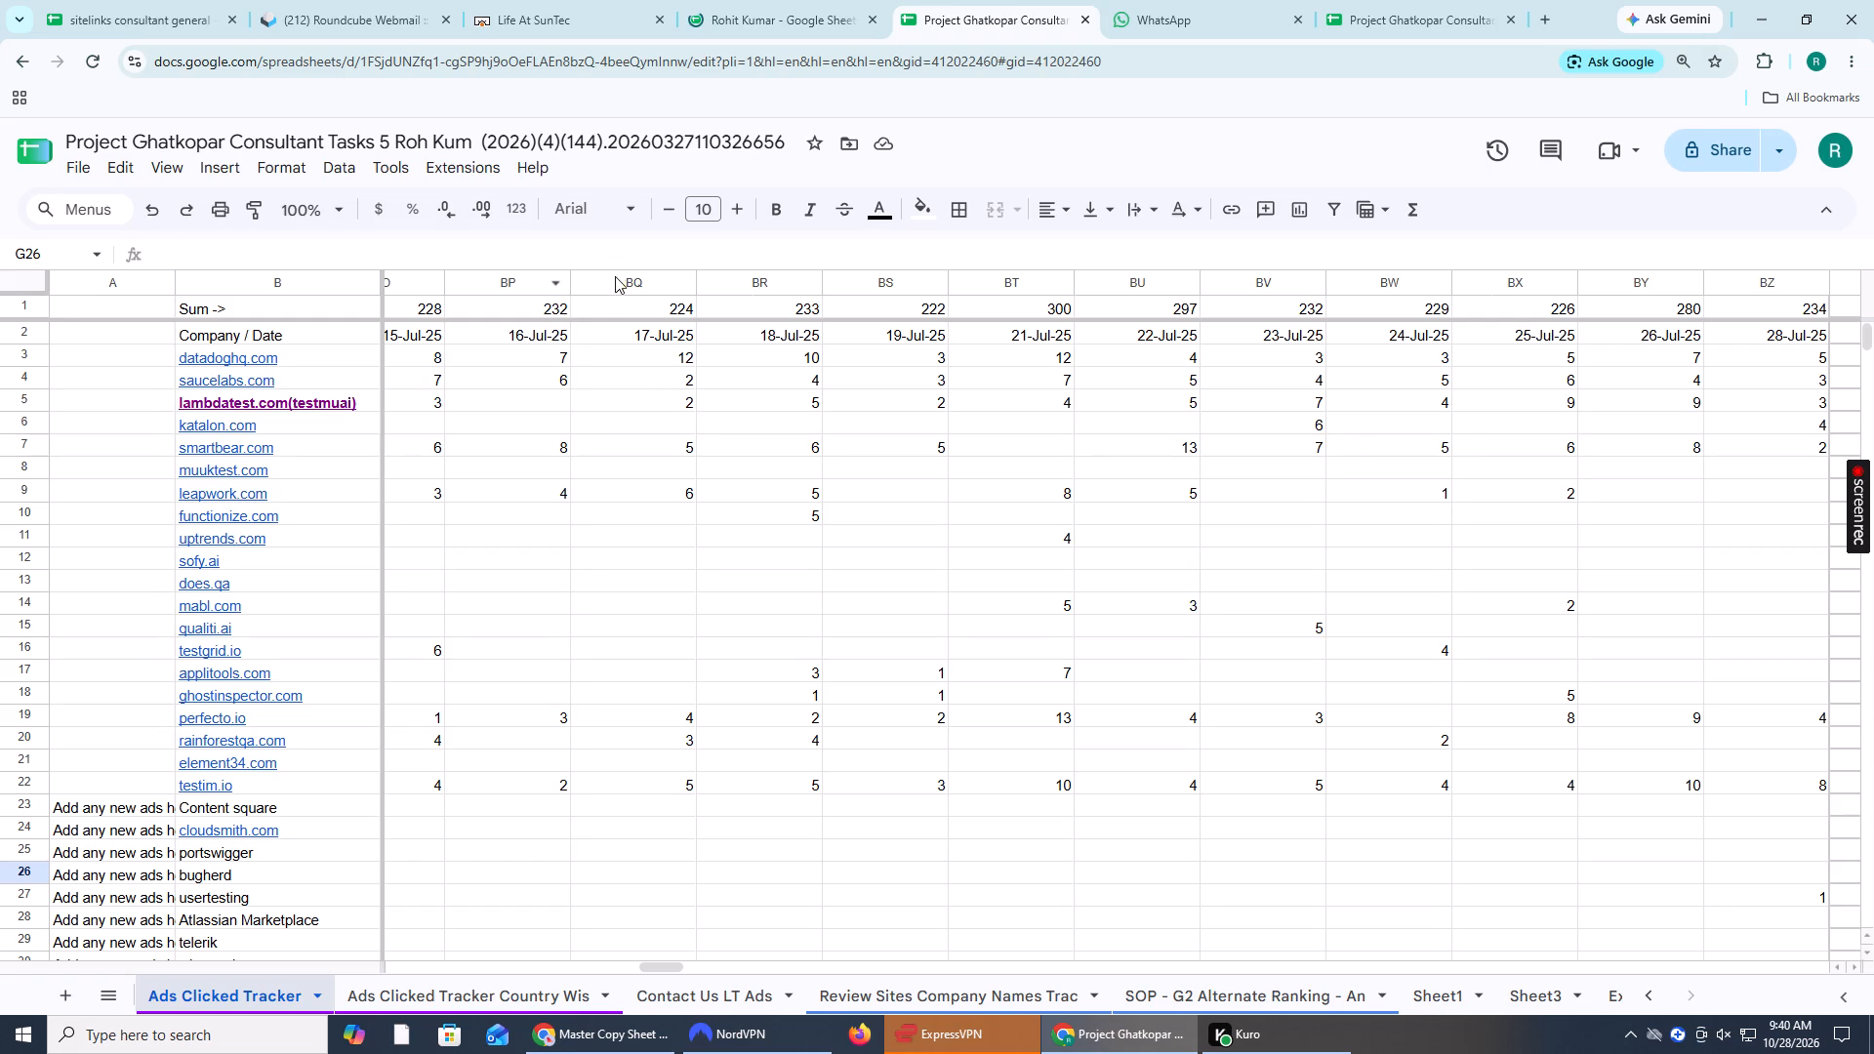
left_click(615, 276)
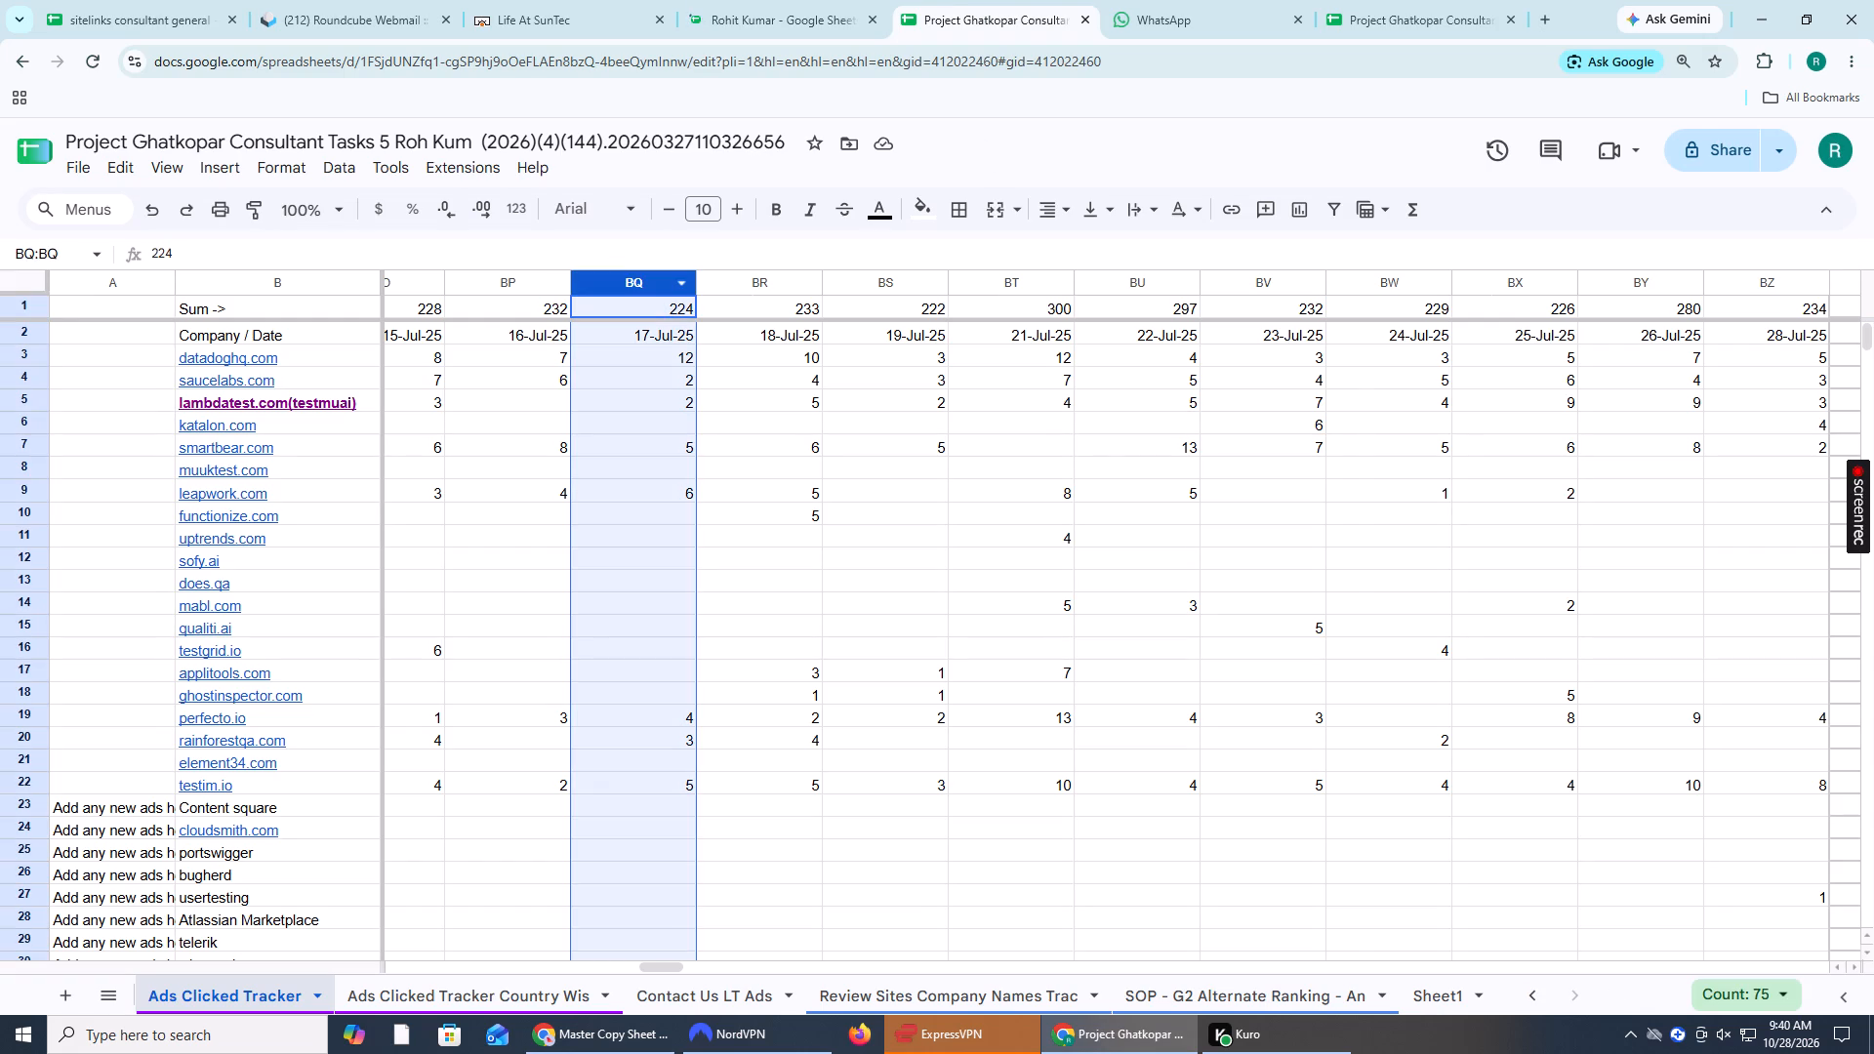
left_click(629, 356)
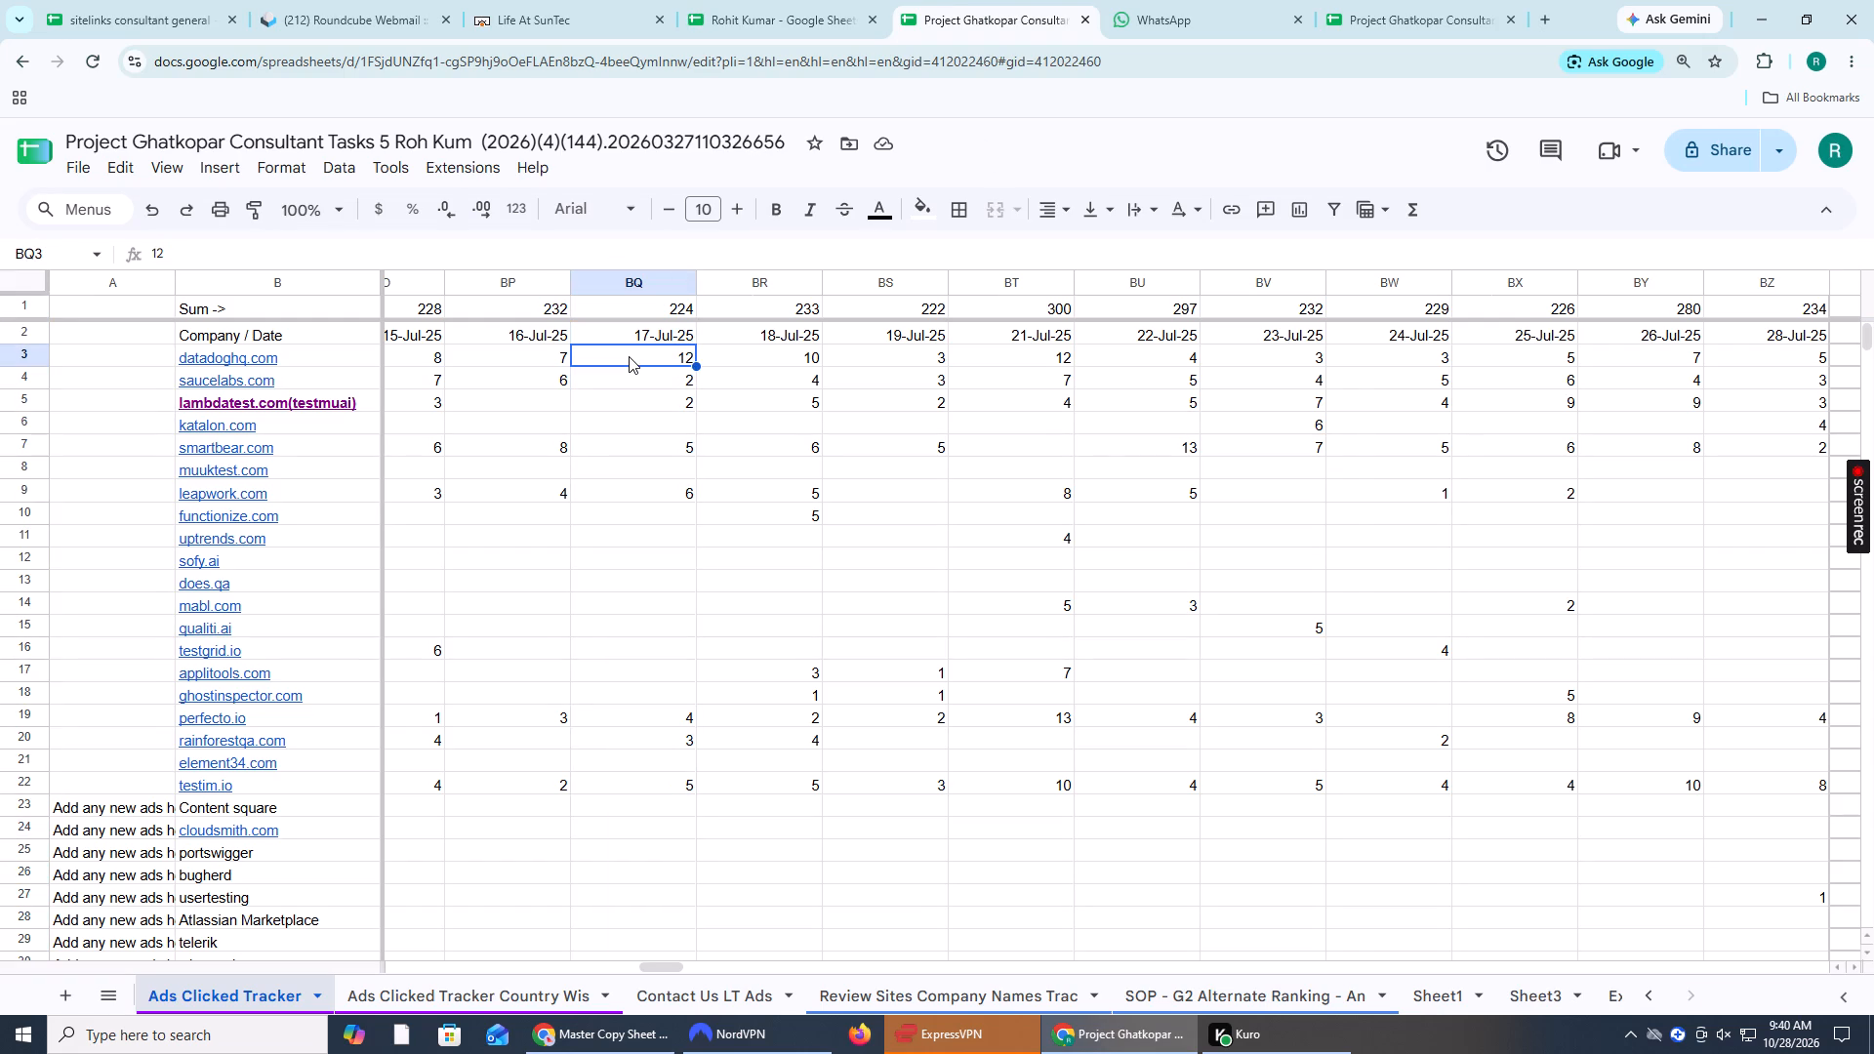
left_click(622, 340)
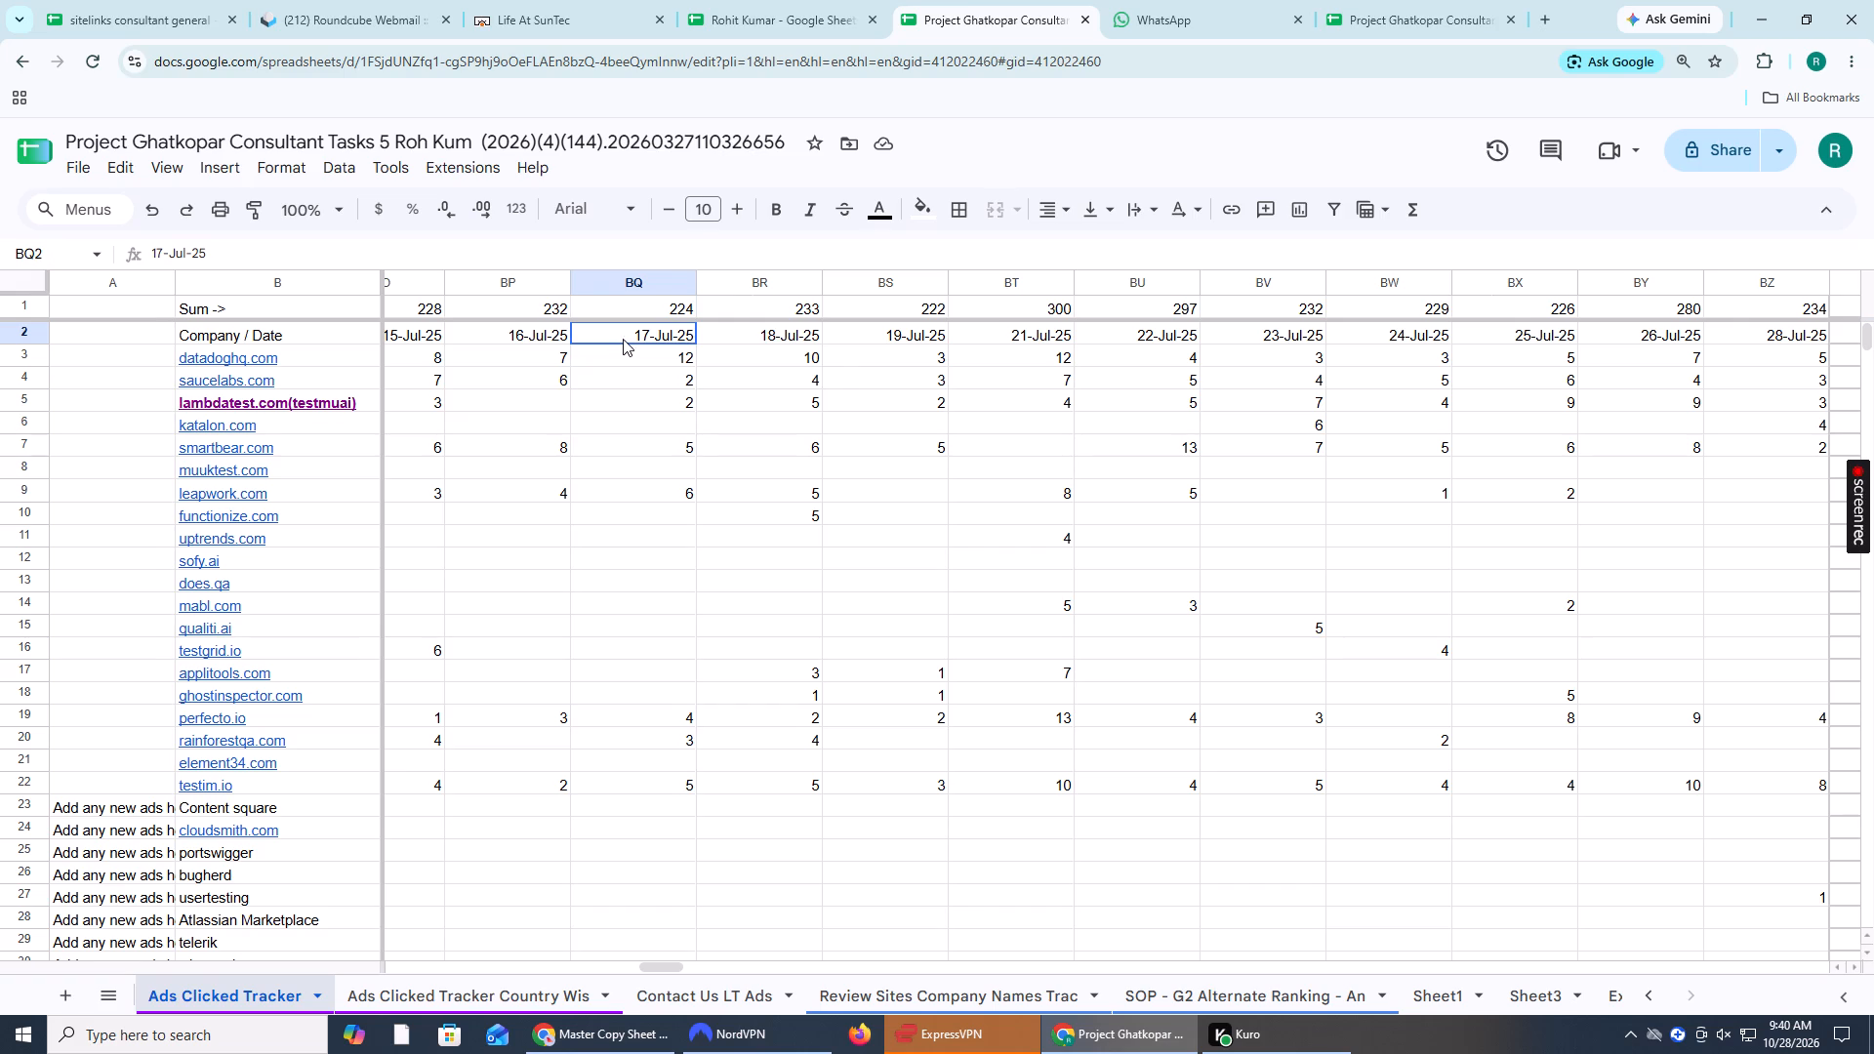
Check the sums and dates of the 15-Jul-26 to 17-Jul-26 columns in the click-summary spreadsheet's Ads Clicked Tracker.
left_click(1394, 0)
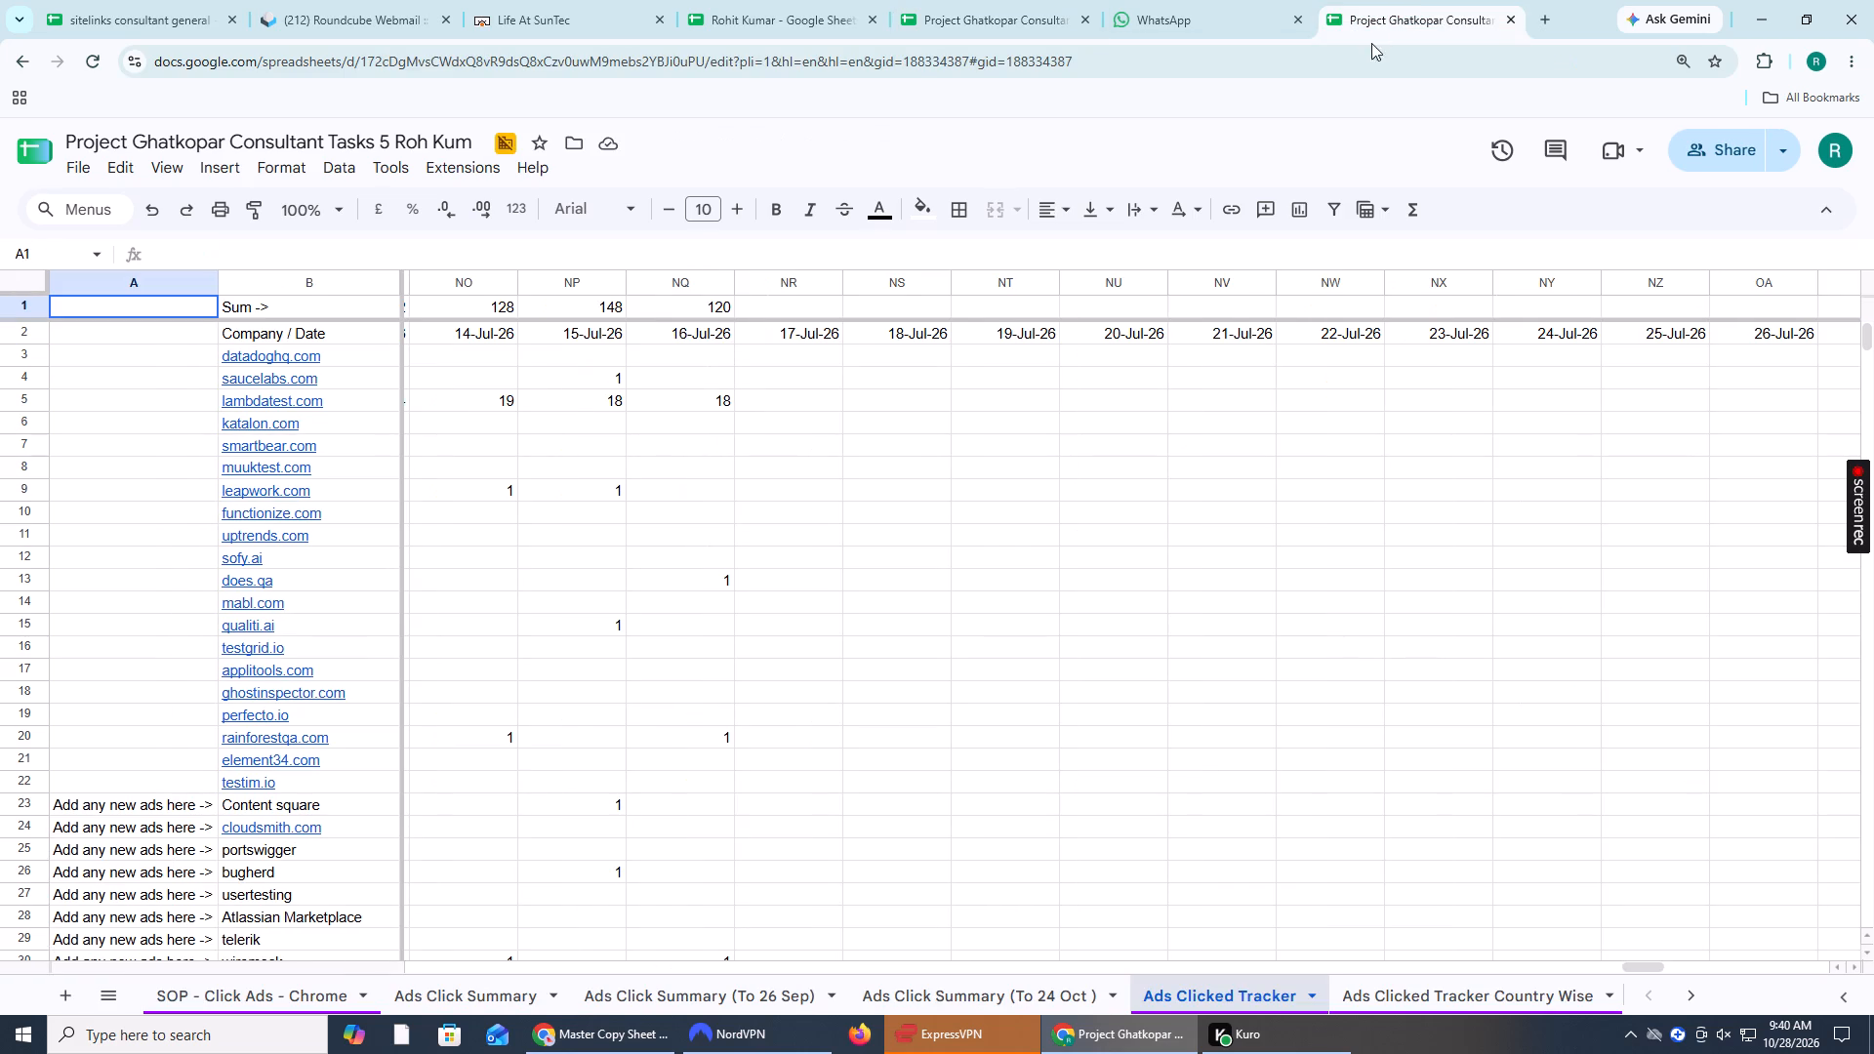
left_click(823, 0)
left_click(1042, 0)
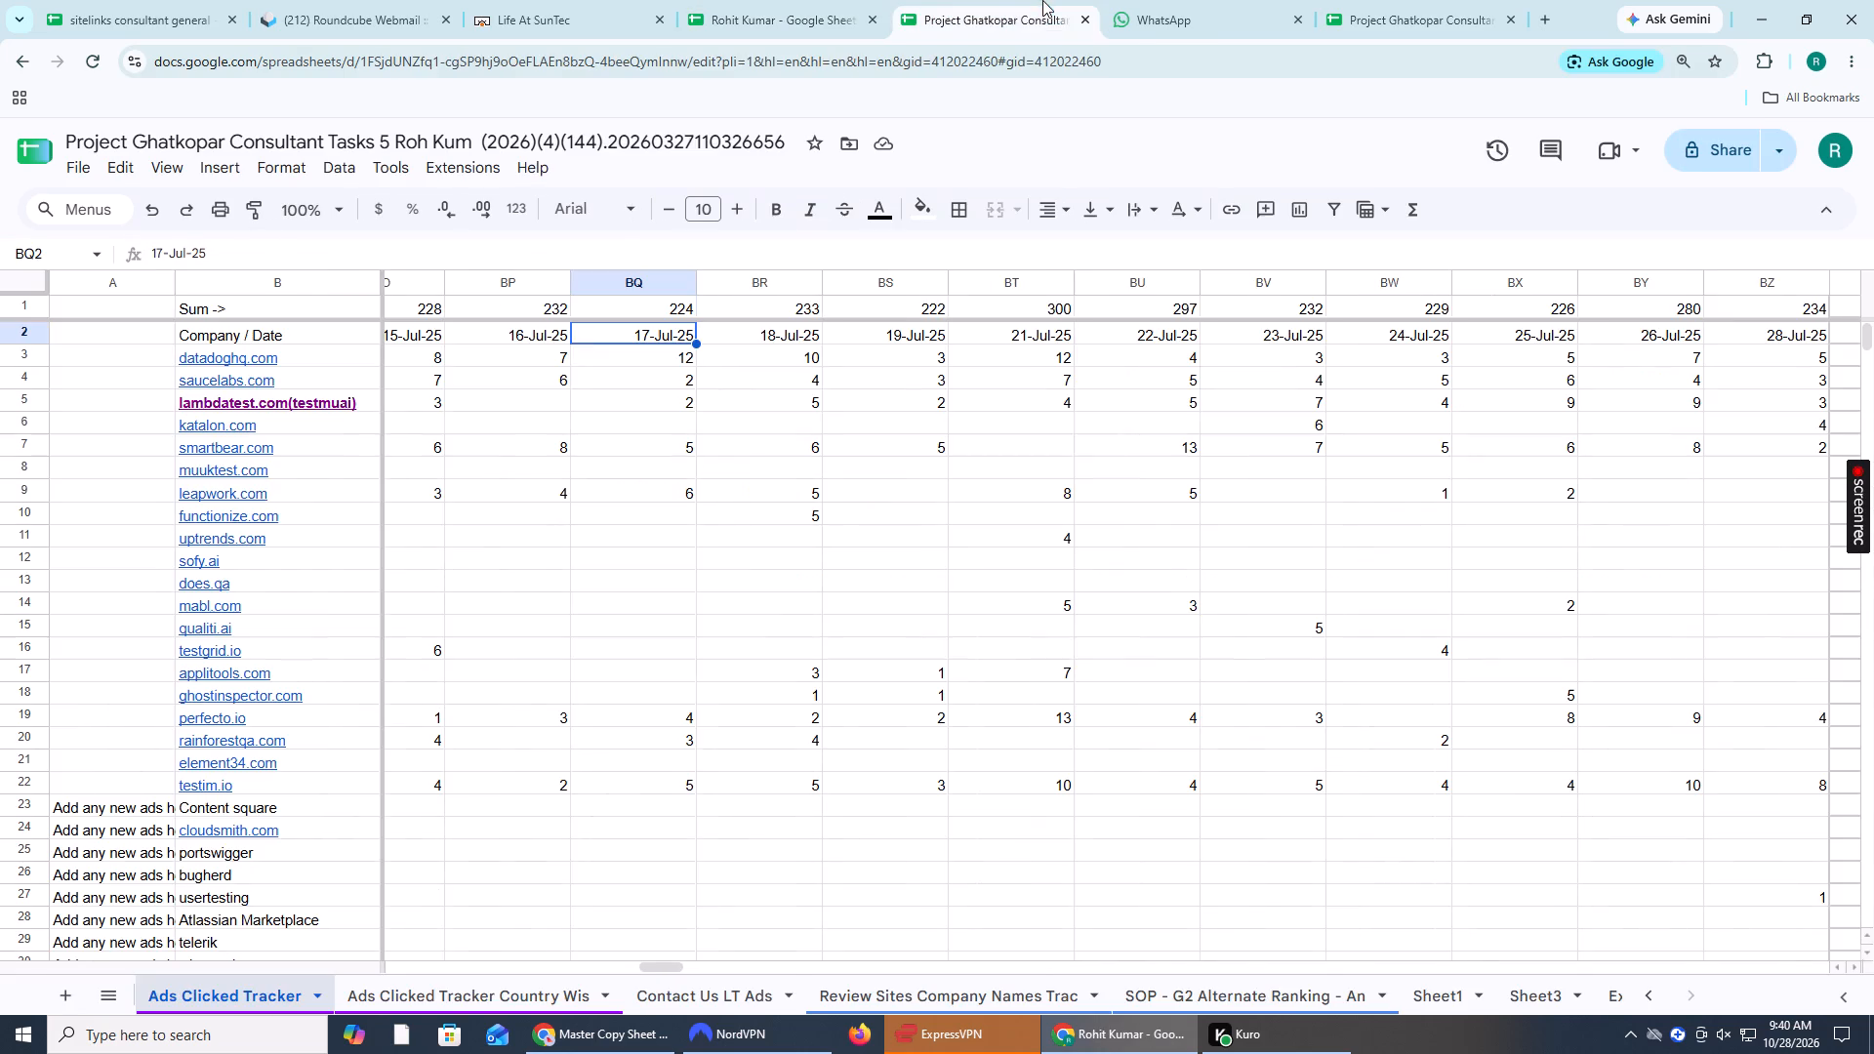
left_click(1374, 0)
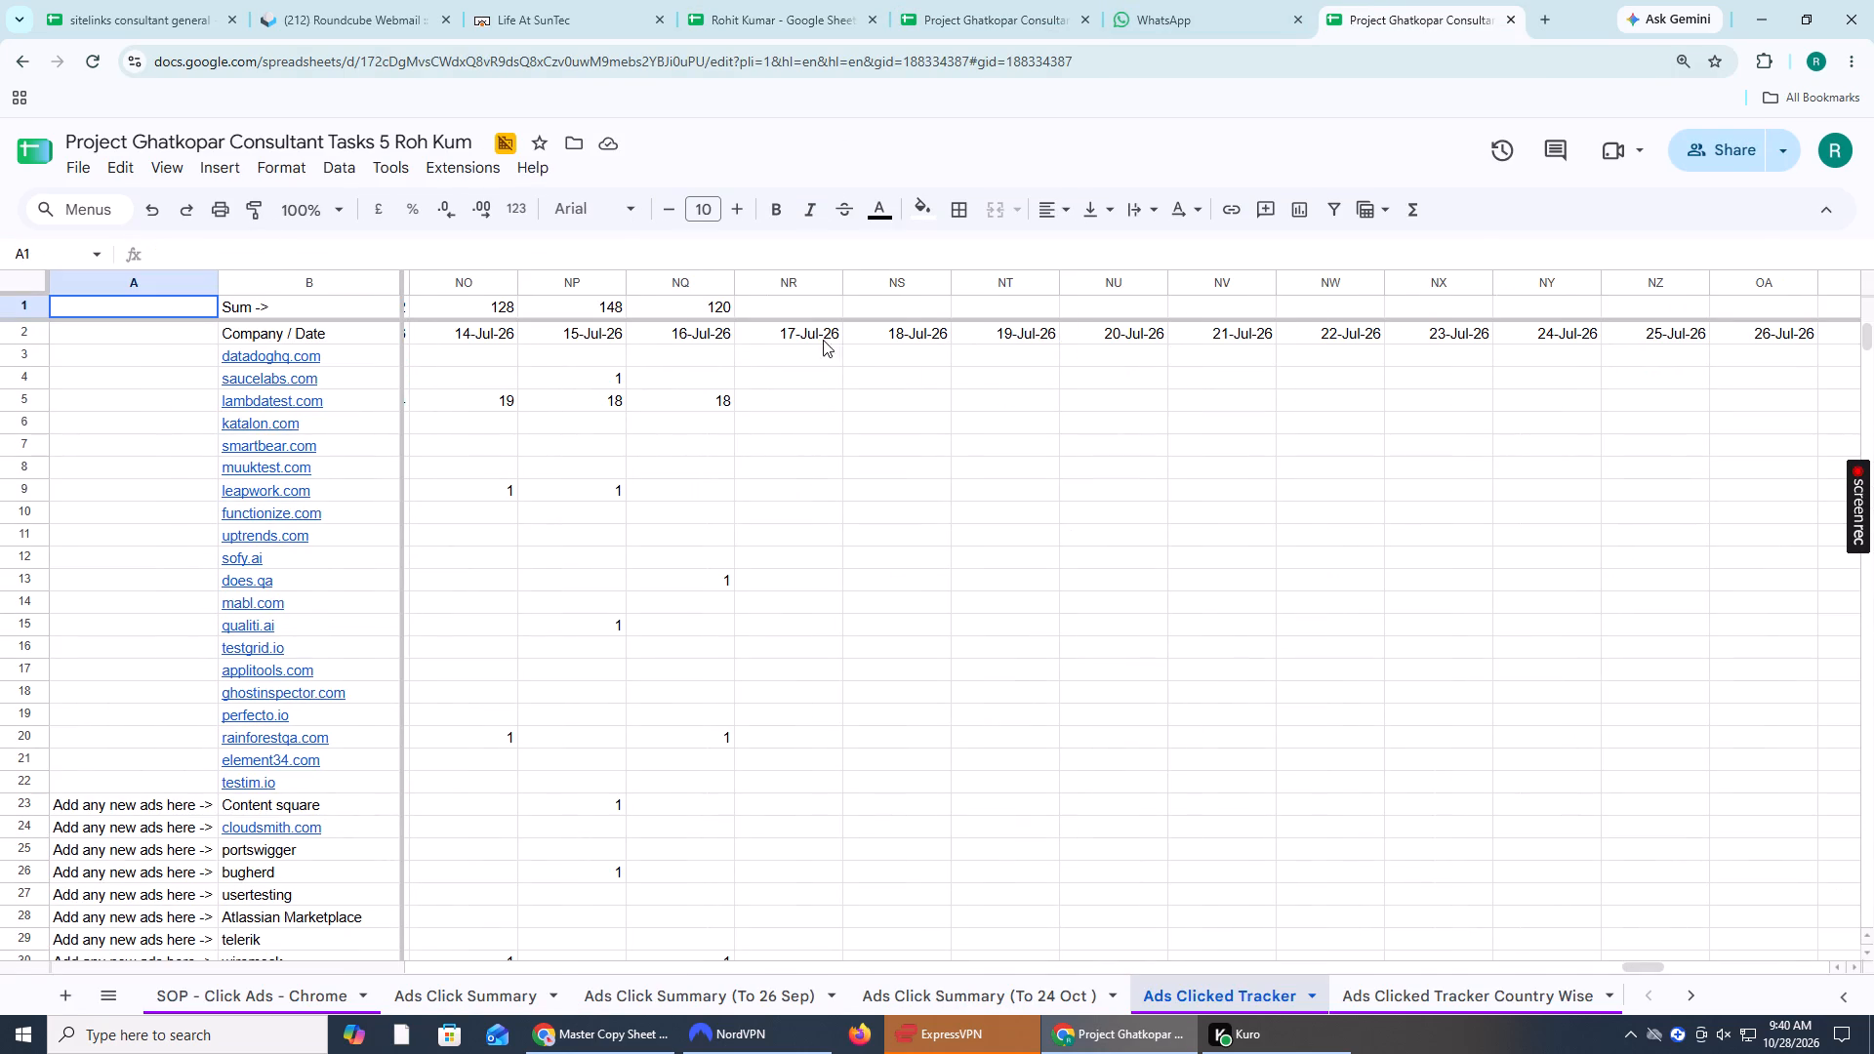
left_click(794, 308)
left_click(694, 304)
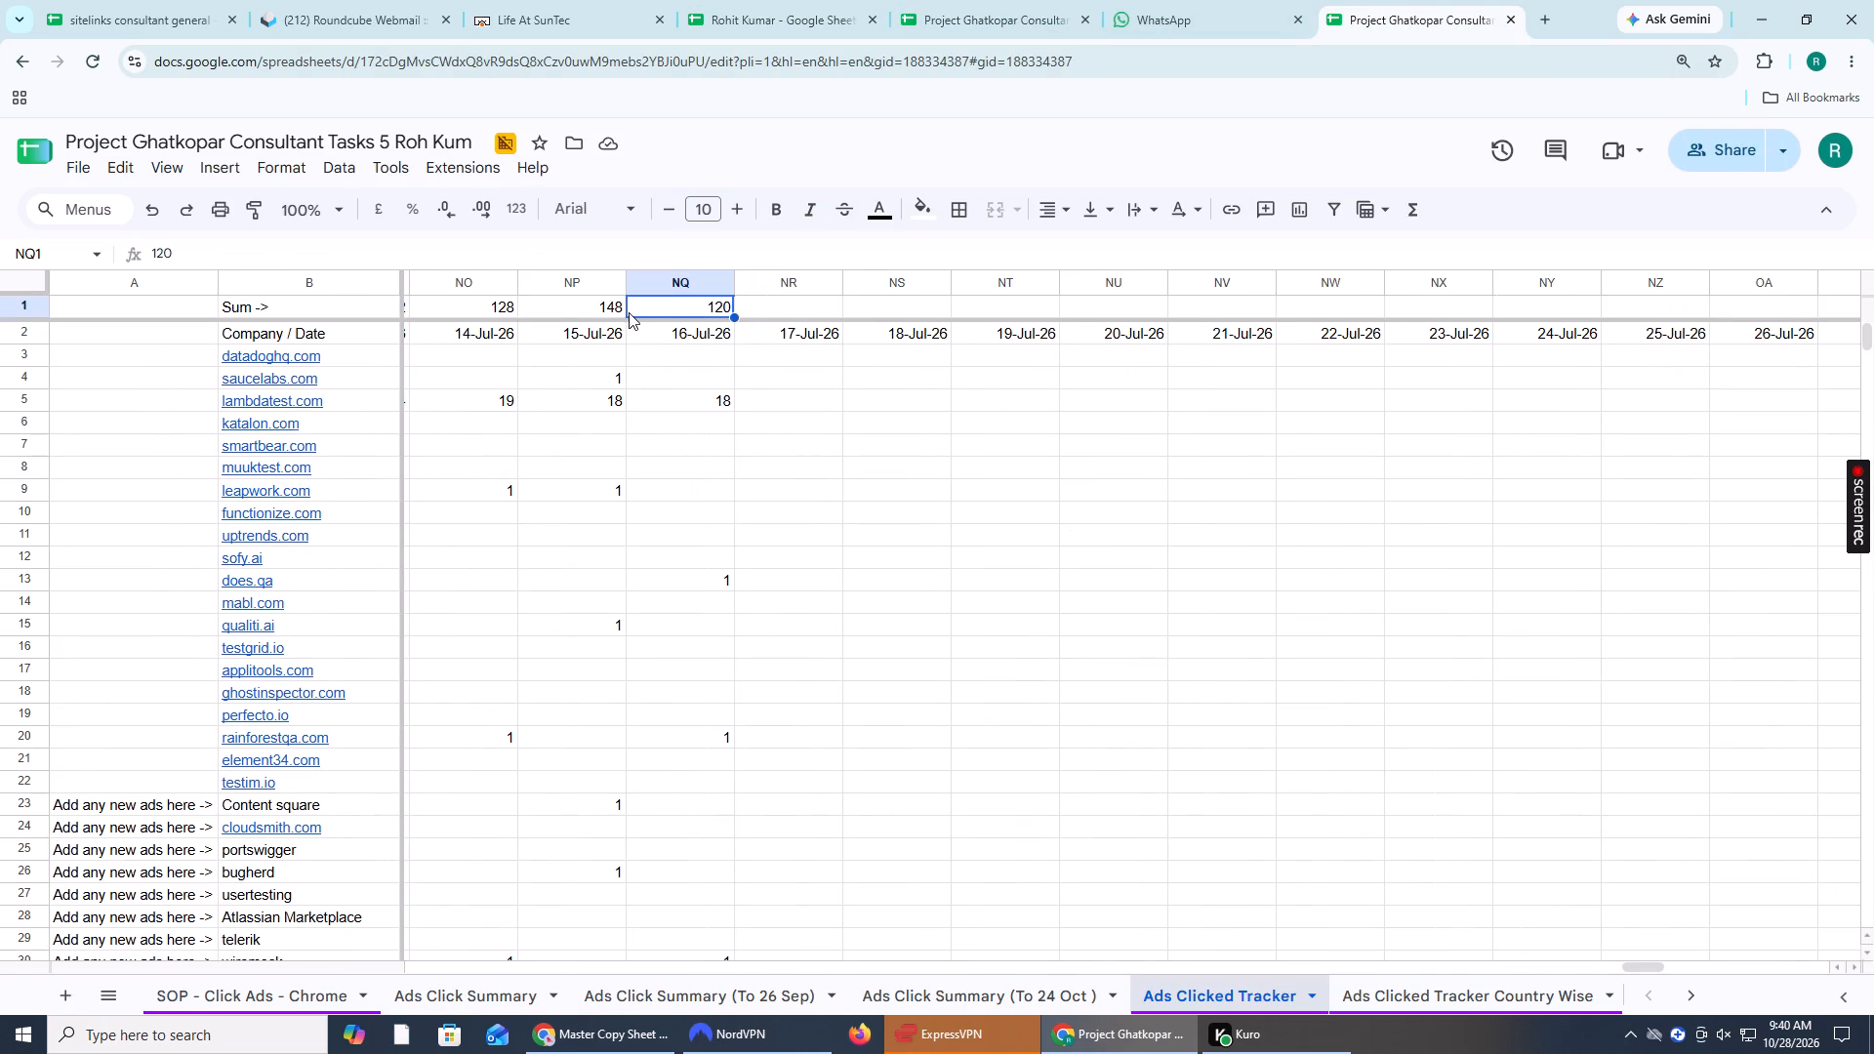
left_click(577, 311)
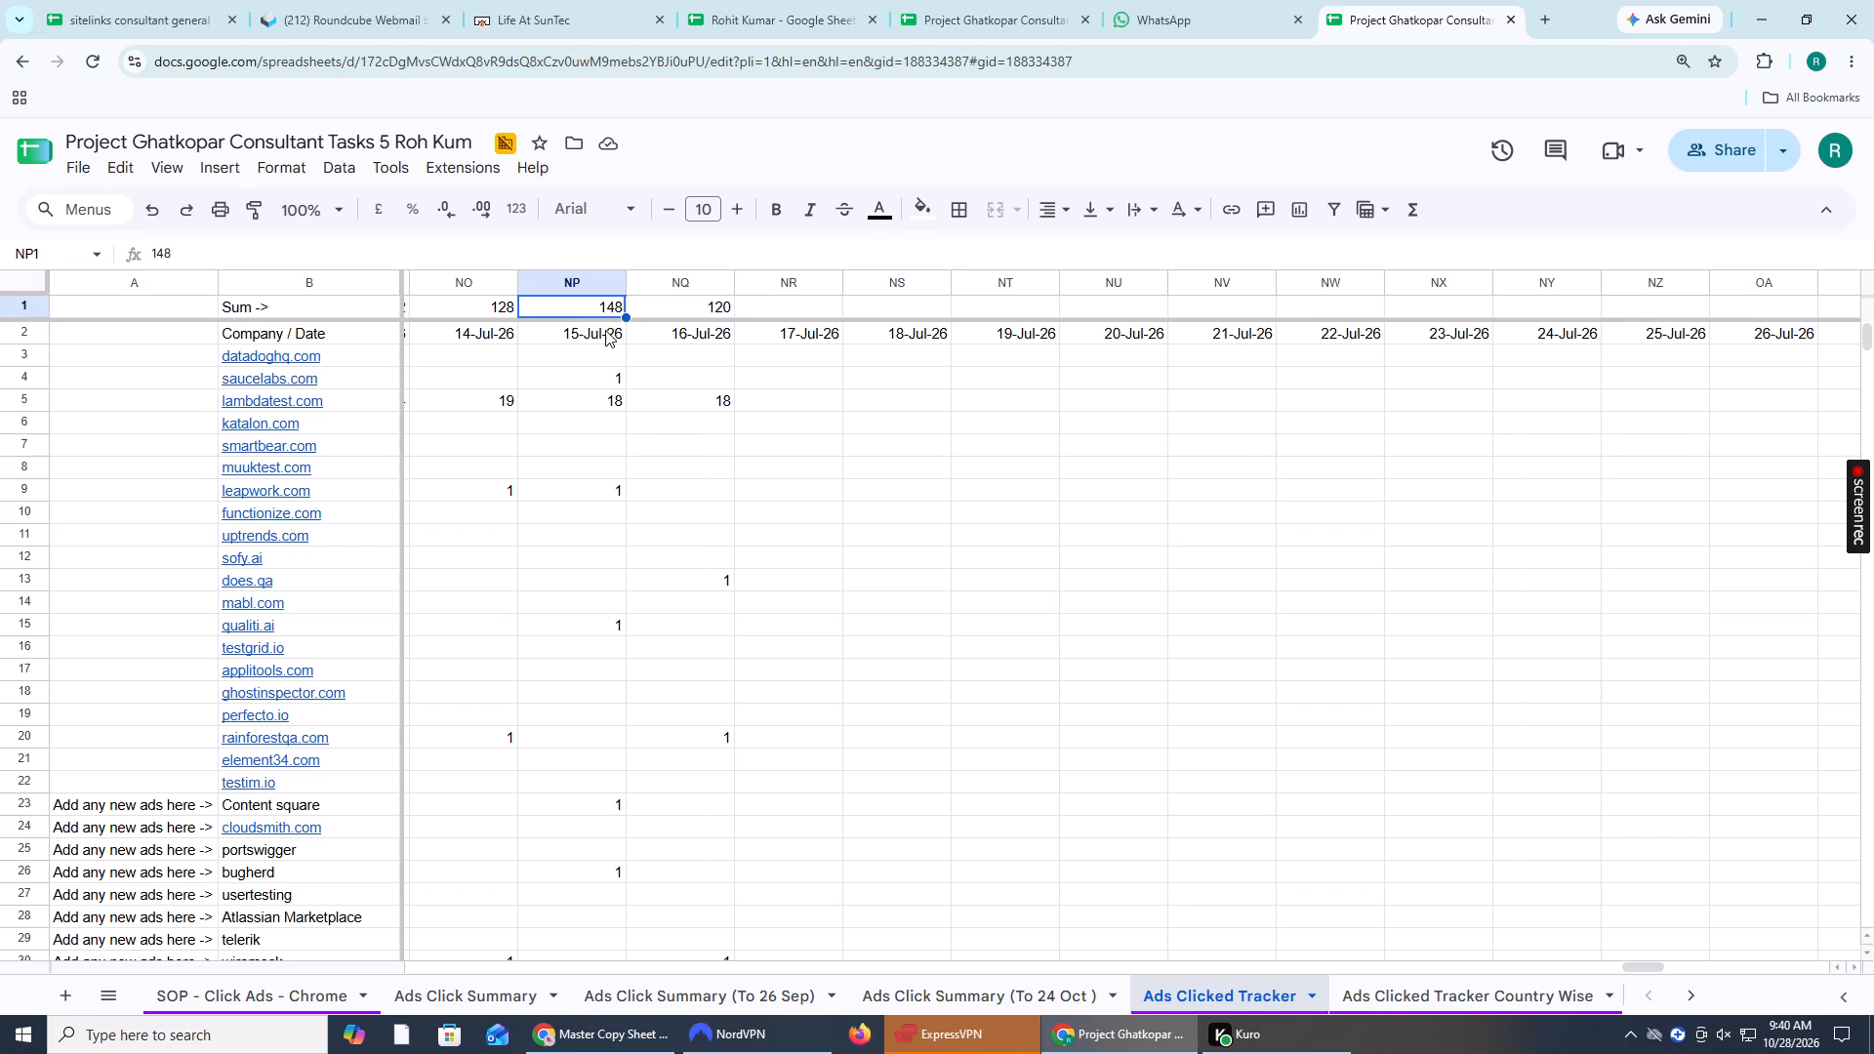
left_click(763, 343)
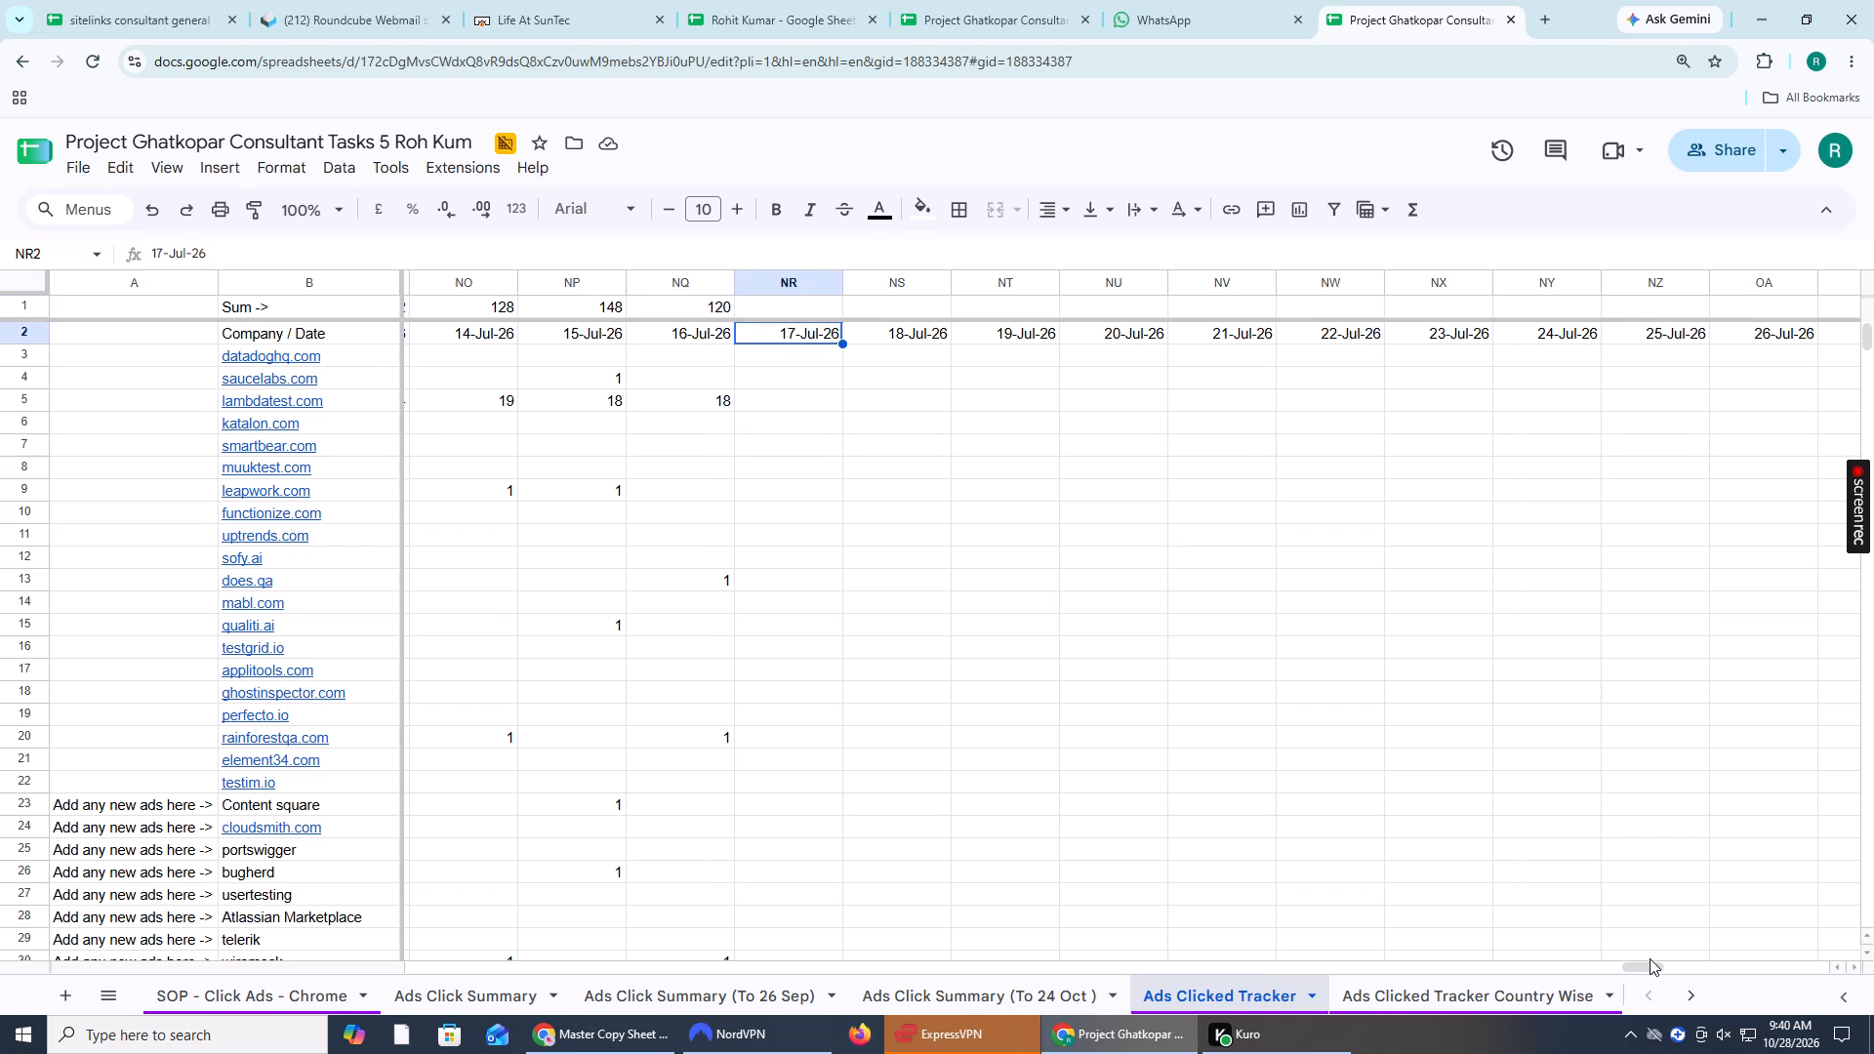
In the October tracker spreadsheet, select and copy columns BQ to RA, spanning 17-Jul-25 to 27-Oct-26.
left_click(992, 0)
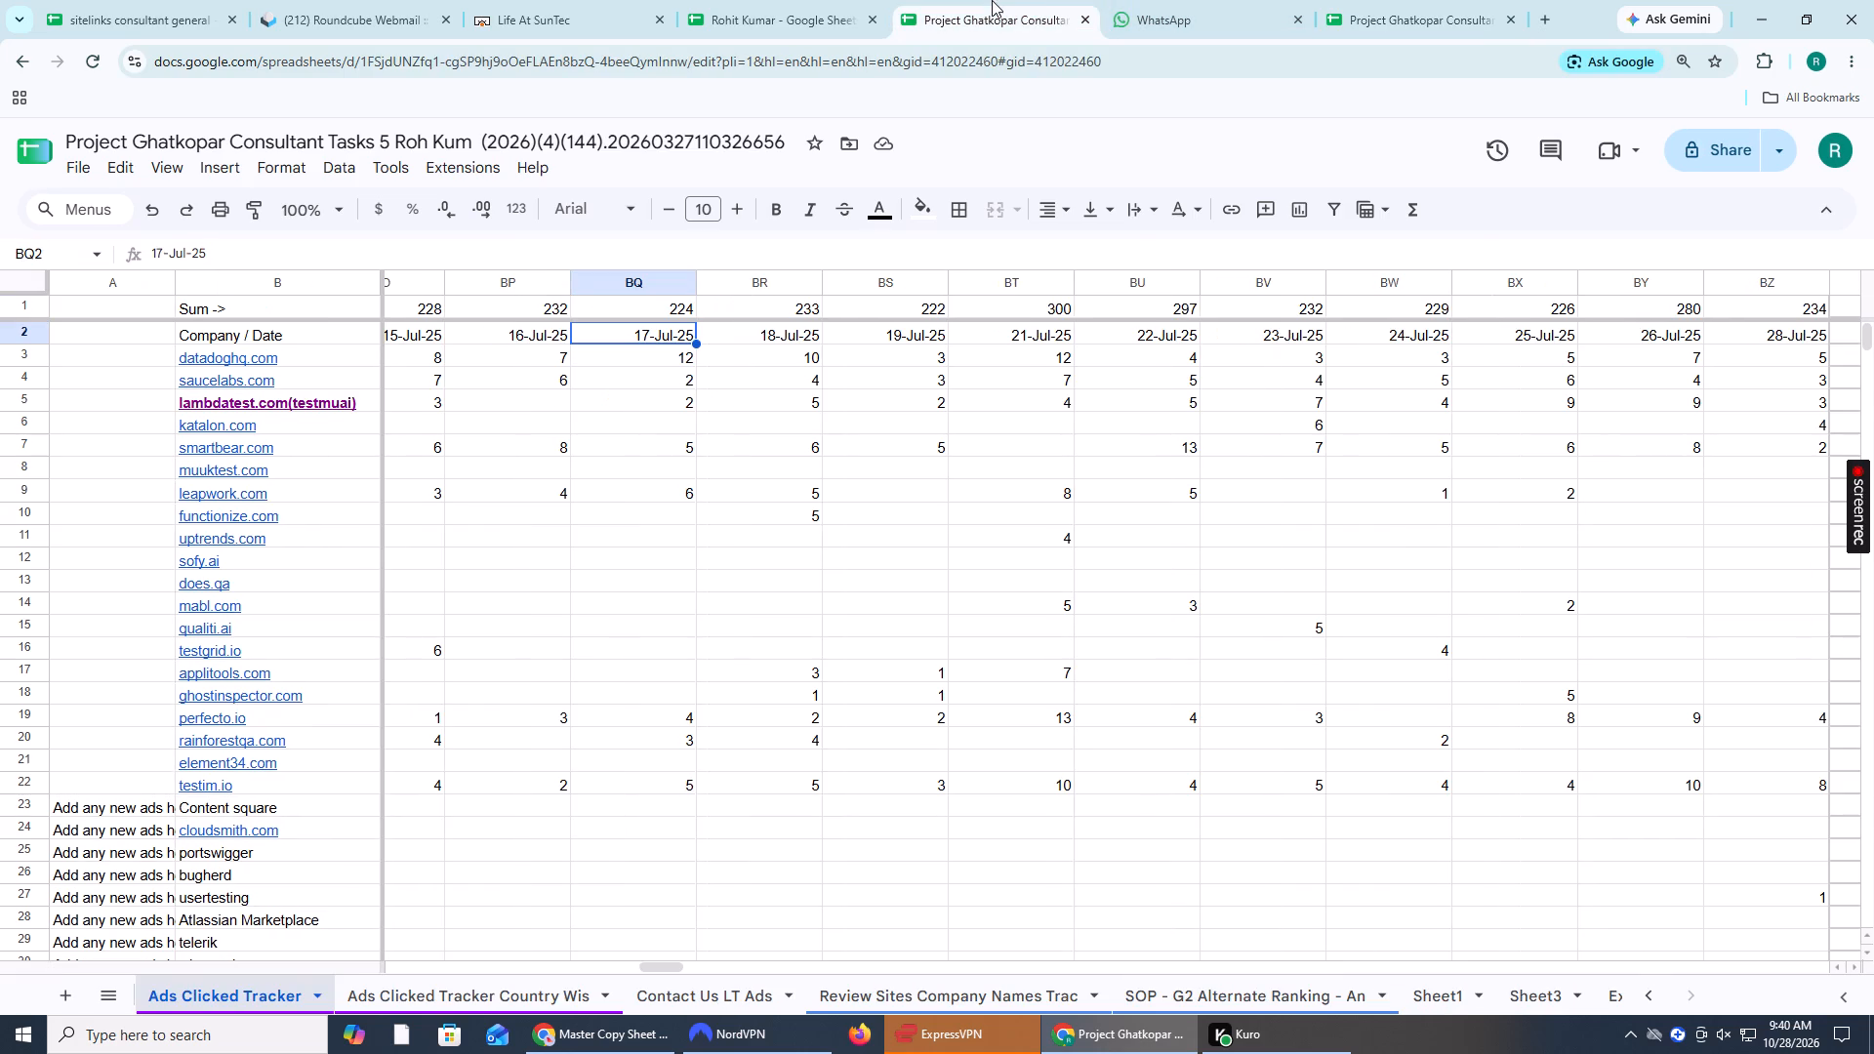
left_click(614, 280)
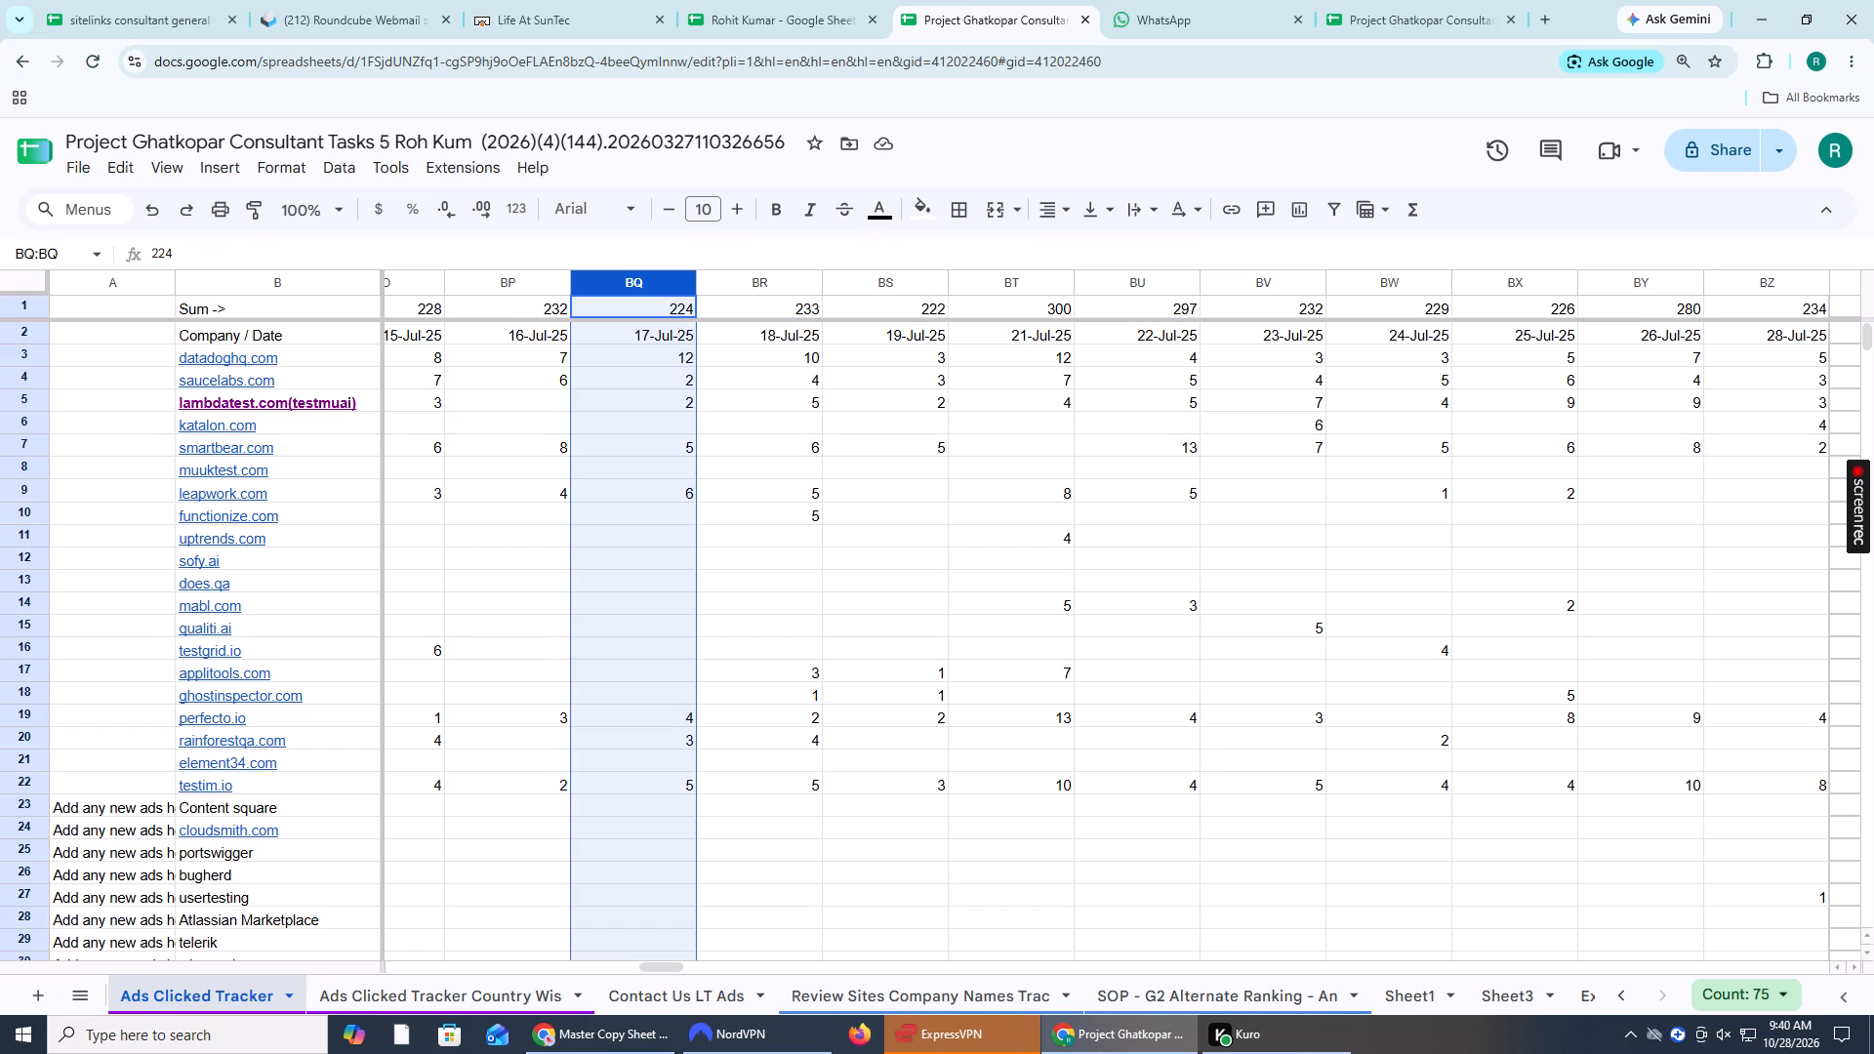
key("shift+Right")
key("shift+Right")
key("shift+Right")
key("shift+Right")
key("shift+Right")
key("shift+Right")
key("shift+Right")
key("shift+Right")
key("shift+Right")
key("shift+Right")
key("shift+Right")
key("shift+Right")
key("shift+Right")
key("shift+Right")
key("shift+Right")
key("shift+Right")
key("shift+Right")
key("shift+Right")
key("shift+Right")
key("shift+Right")
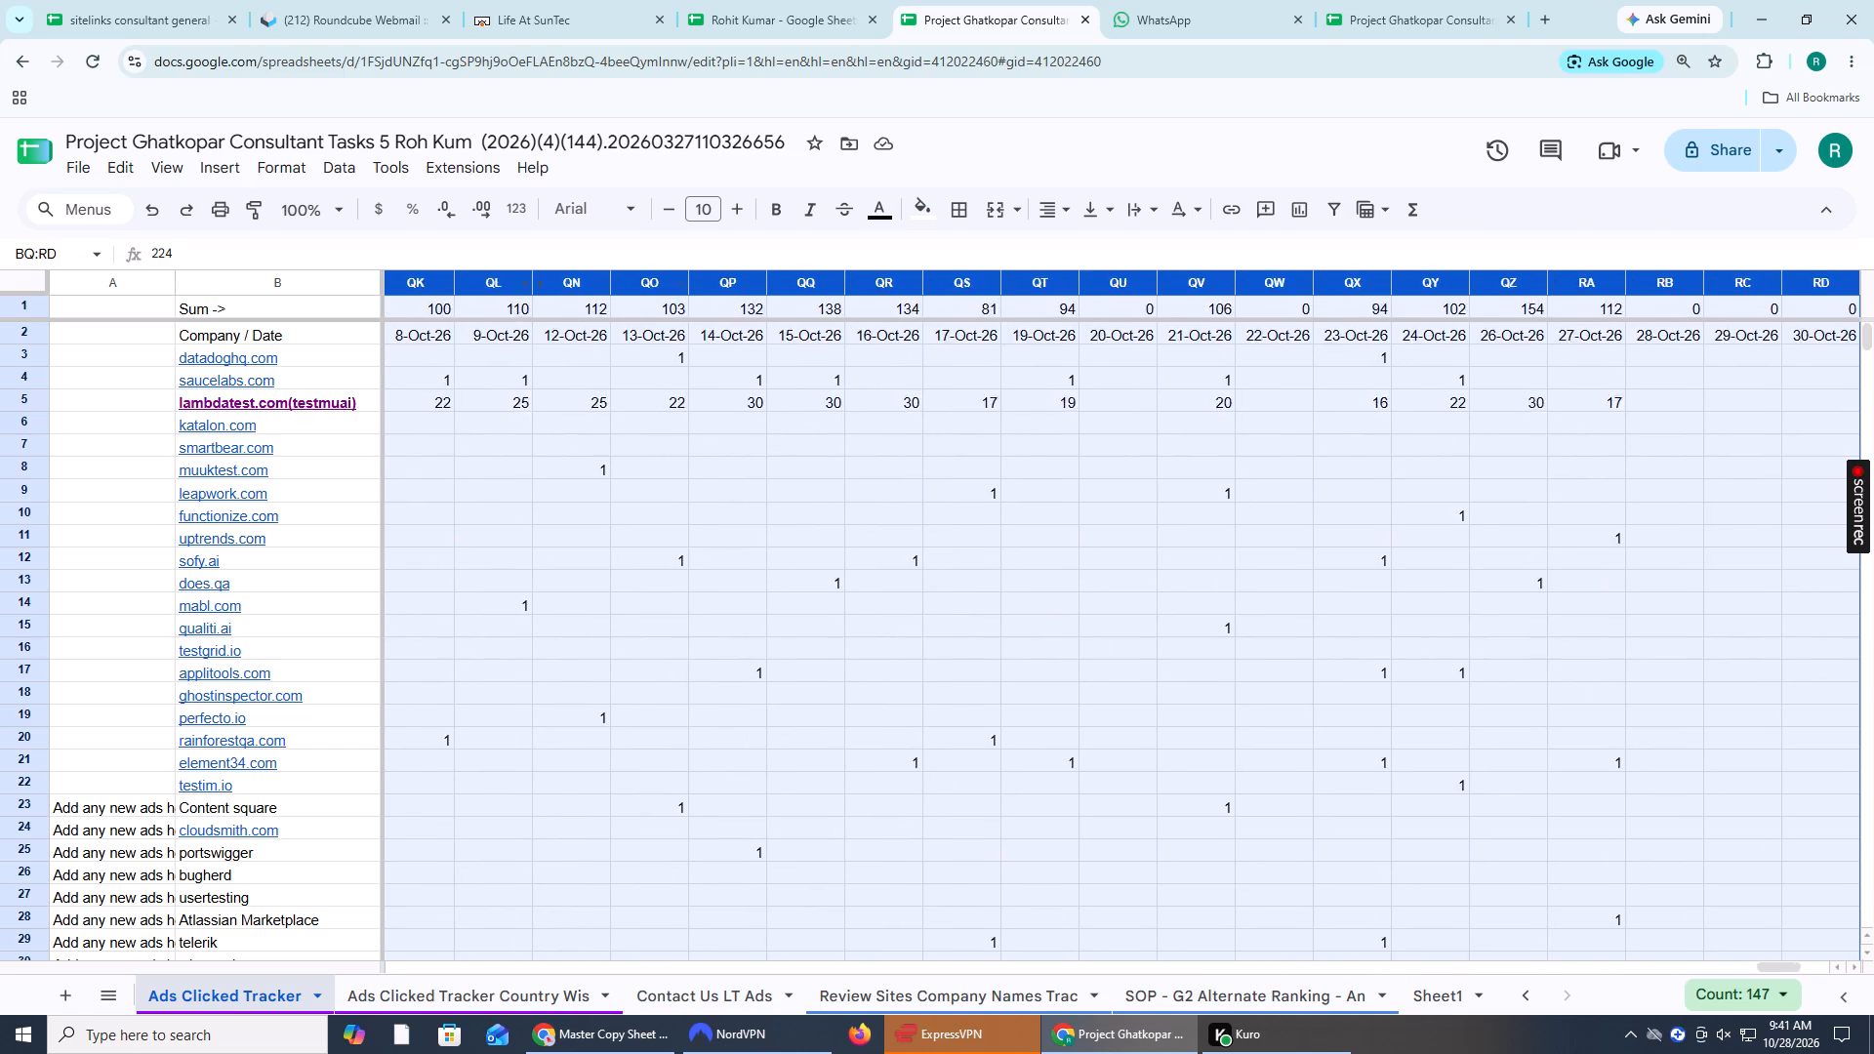
key("shift+Left")
key("shift+Left")
key("shift+Left")
key("shift+Left")
key("shift+Left")
key("shift+Left")
key("shift+Left")
key("shift+Left")
key("shift+Left")
key("shift+Left")
key("shift+Left")
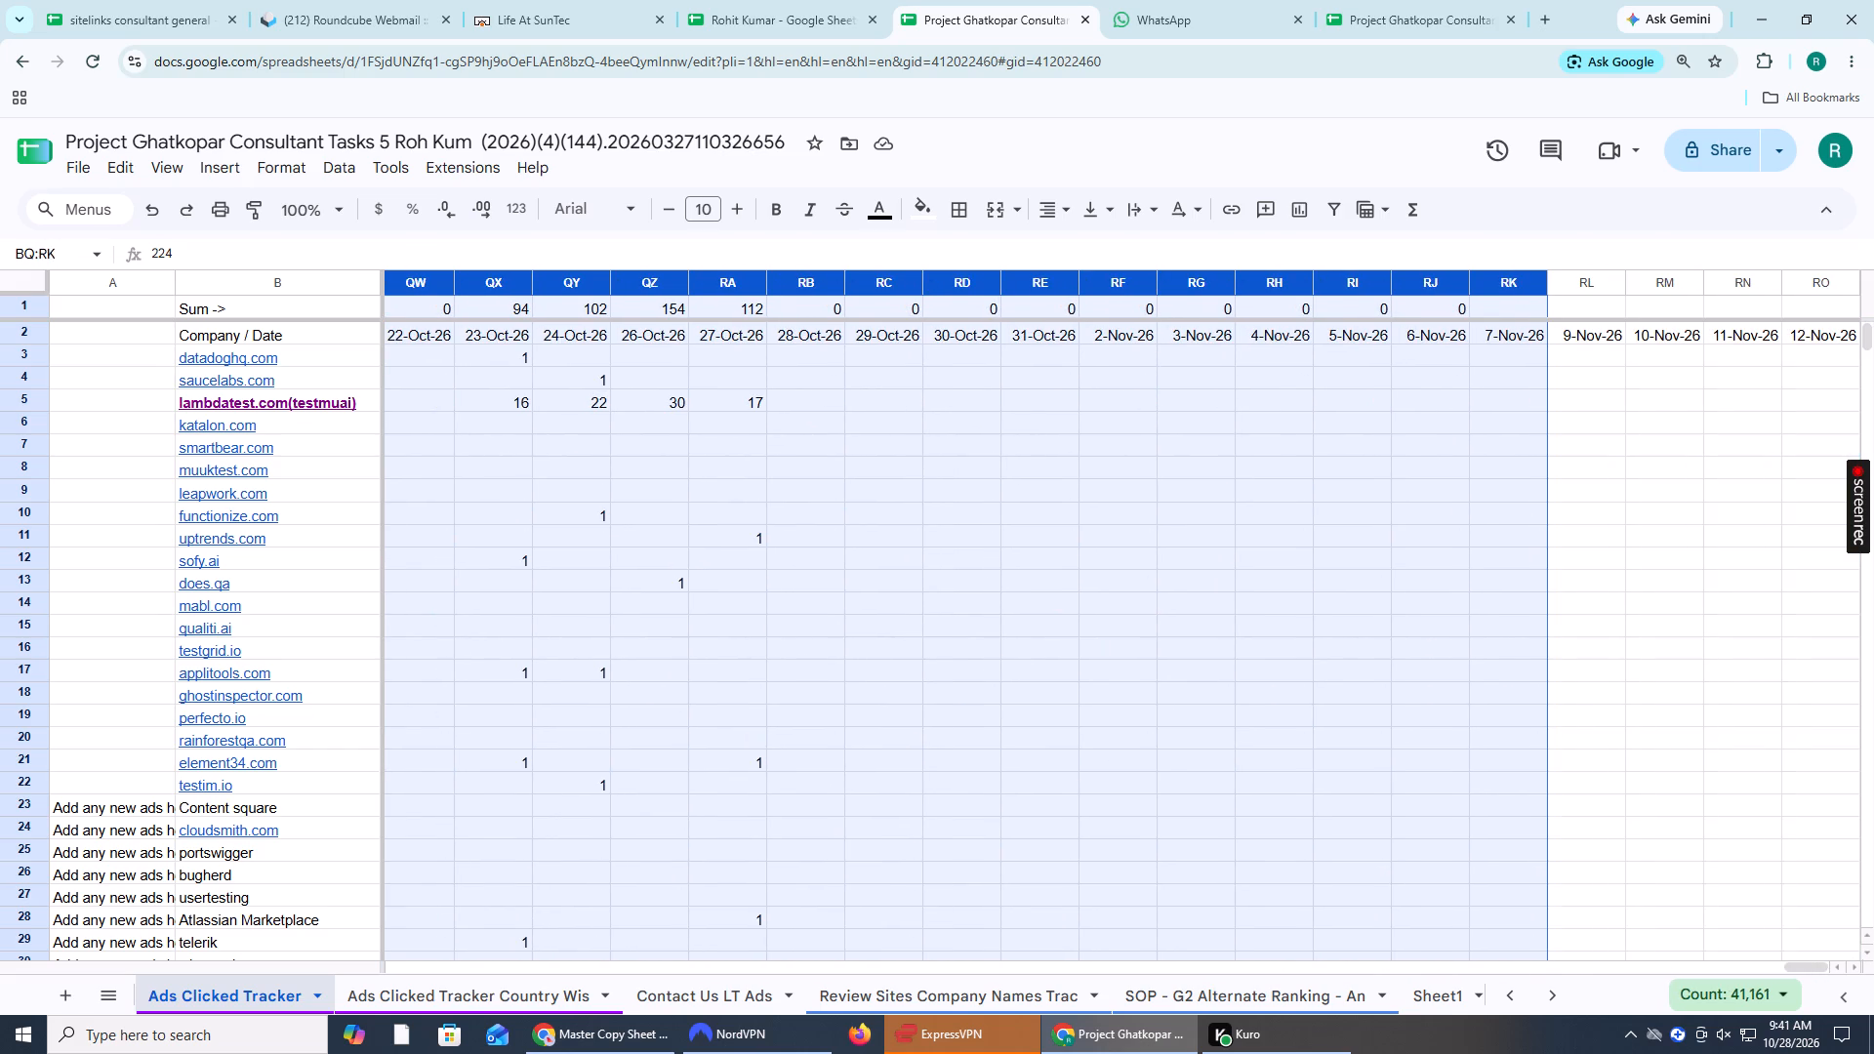
key("shift+Left")
key("shift+Left")
key("shift+Left")
key("shift+Left")
key("shift+Right")
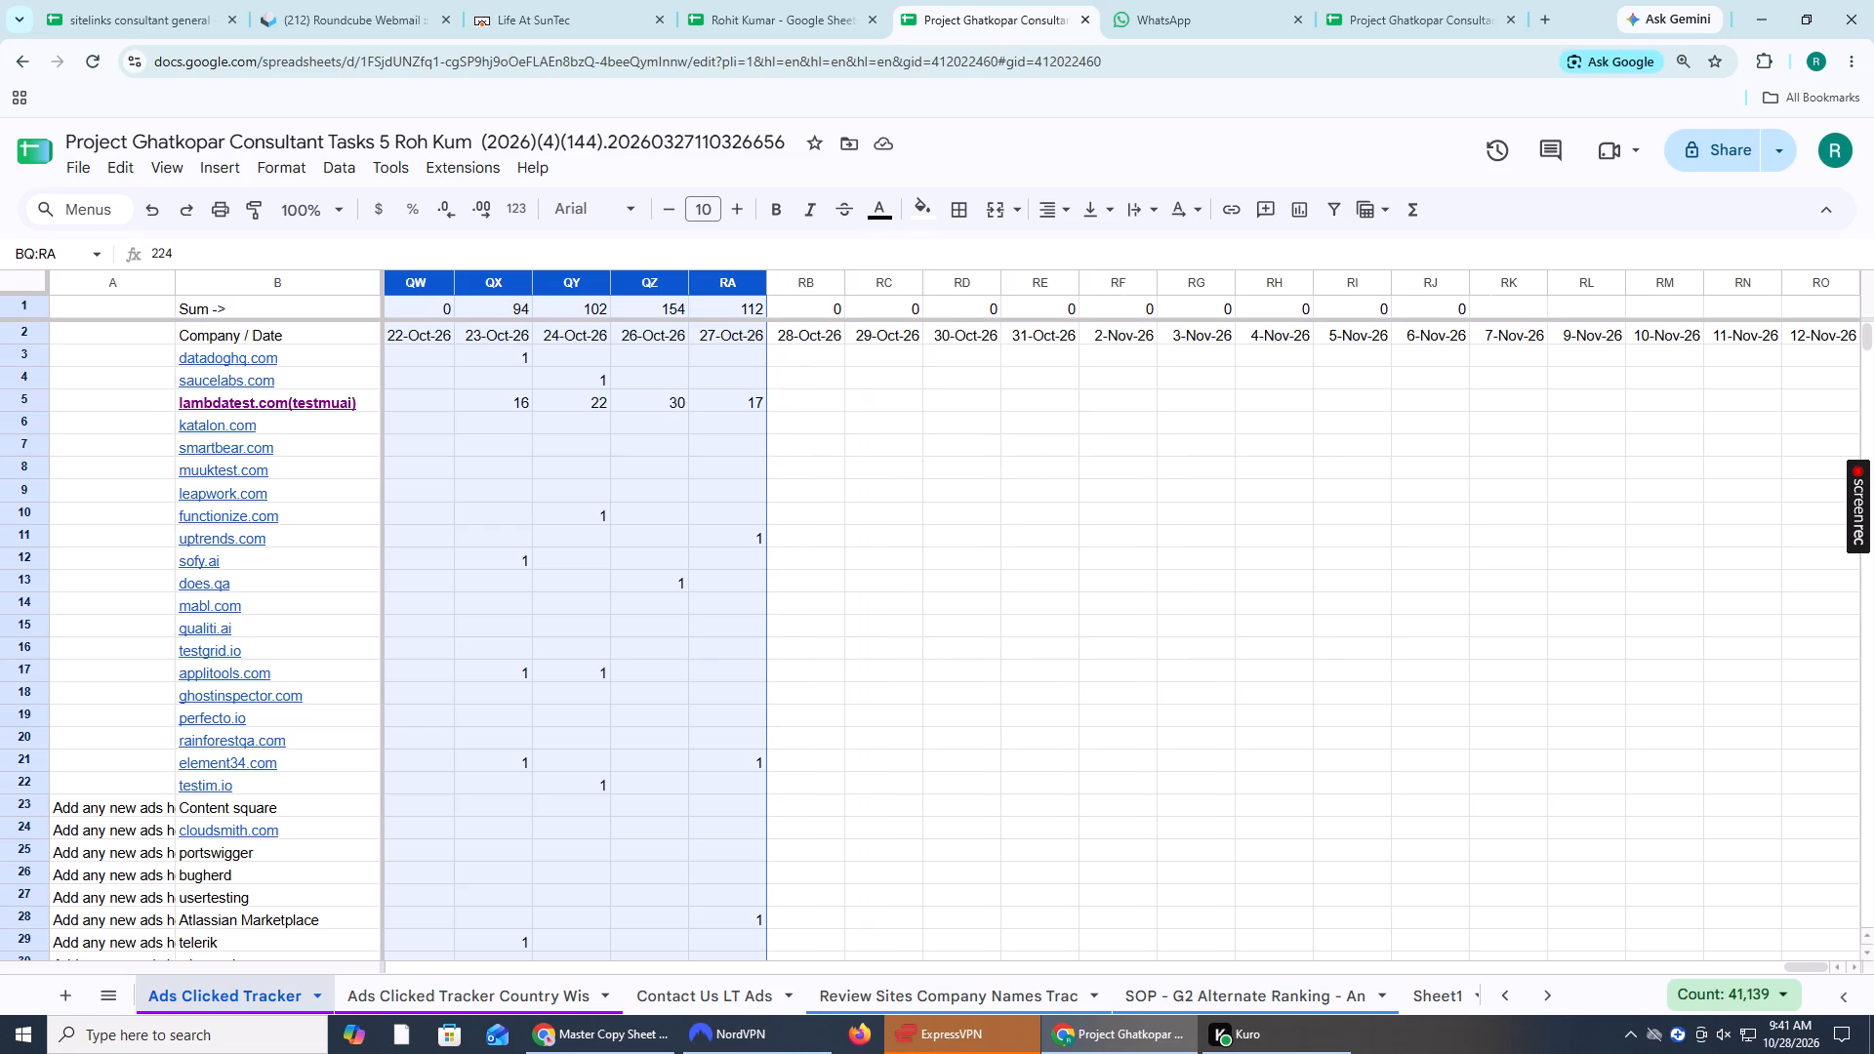
key("ctrl+c")
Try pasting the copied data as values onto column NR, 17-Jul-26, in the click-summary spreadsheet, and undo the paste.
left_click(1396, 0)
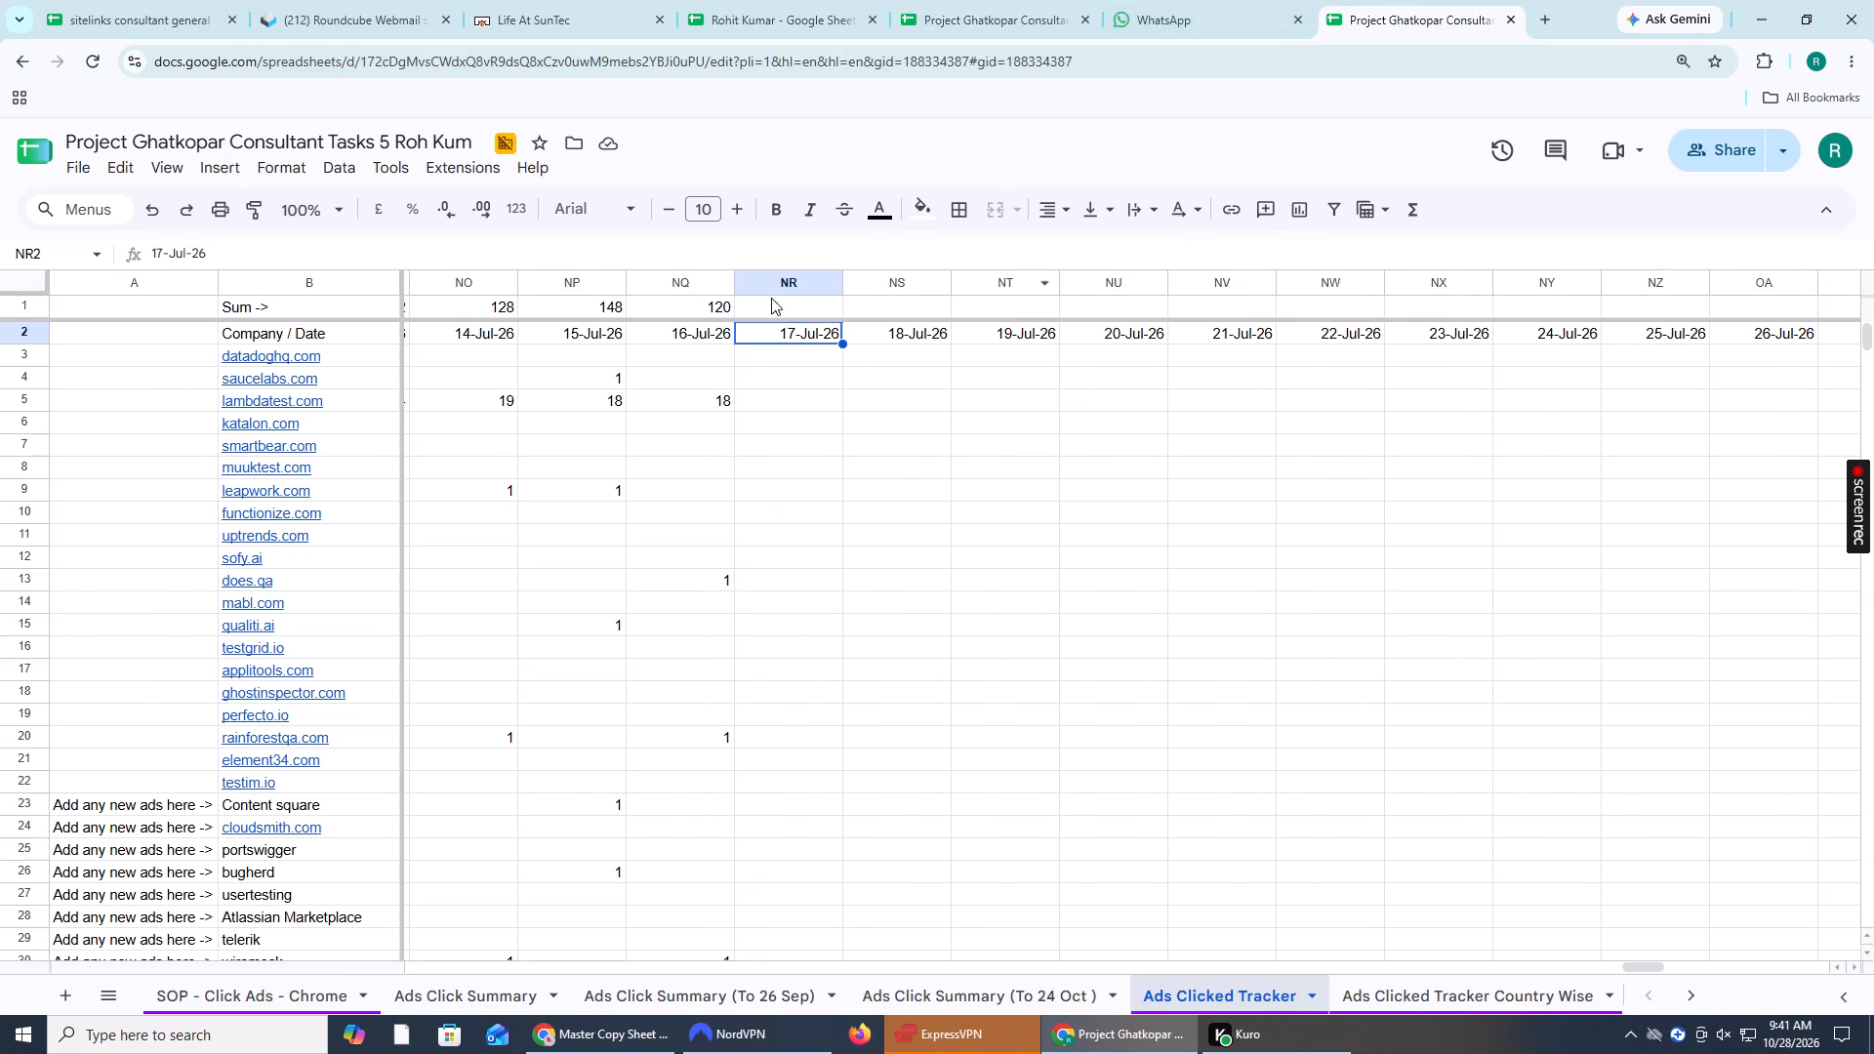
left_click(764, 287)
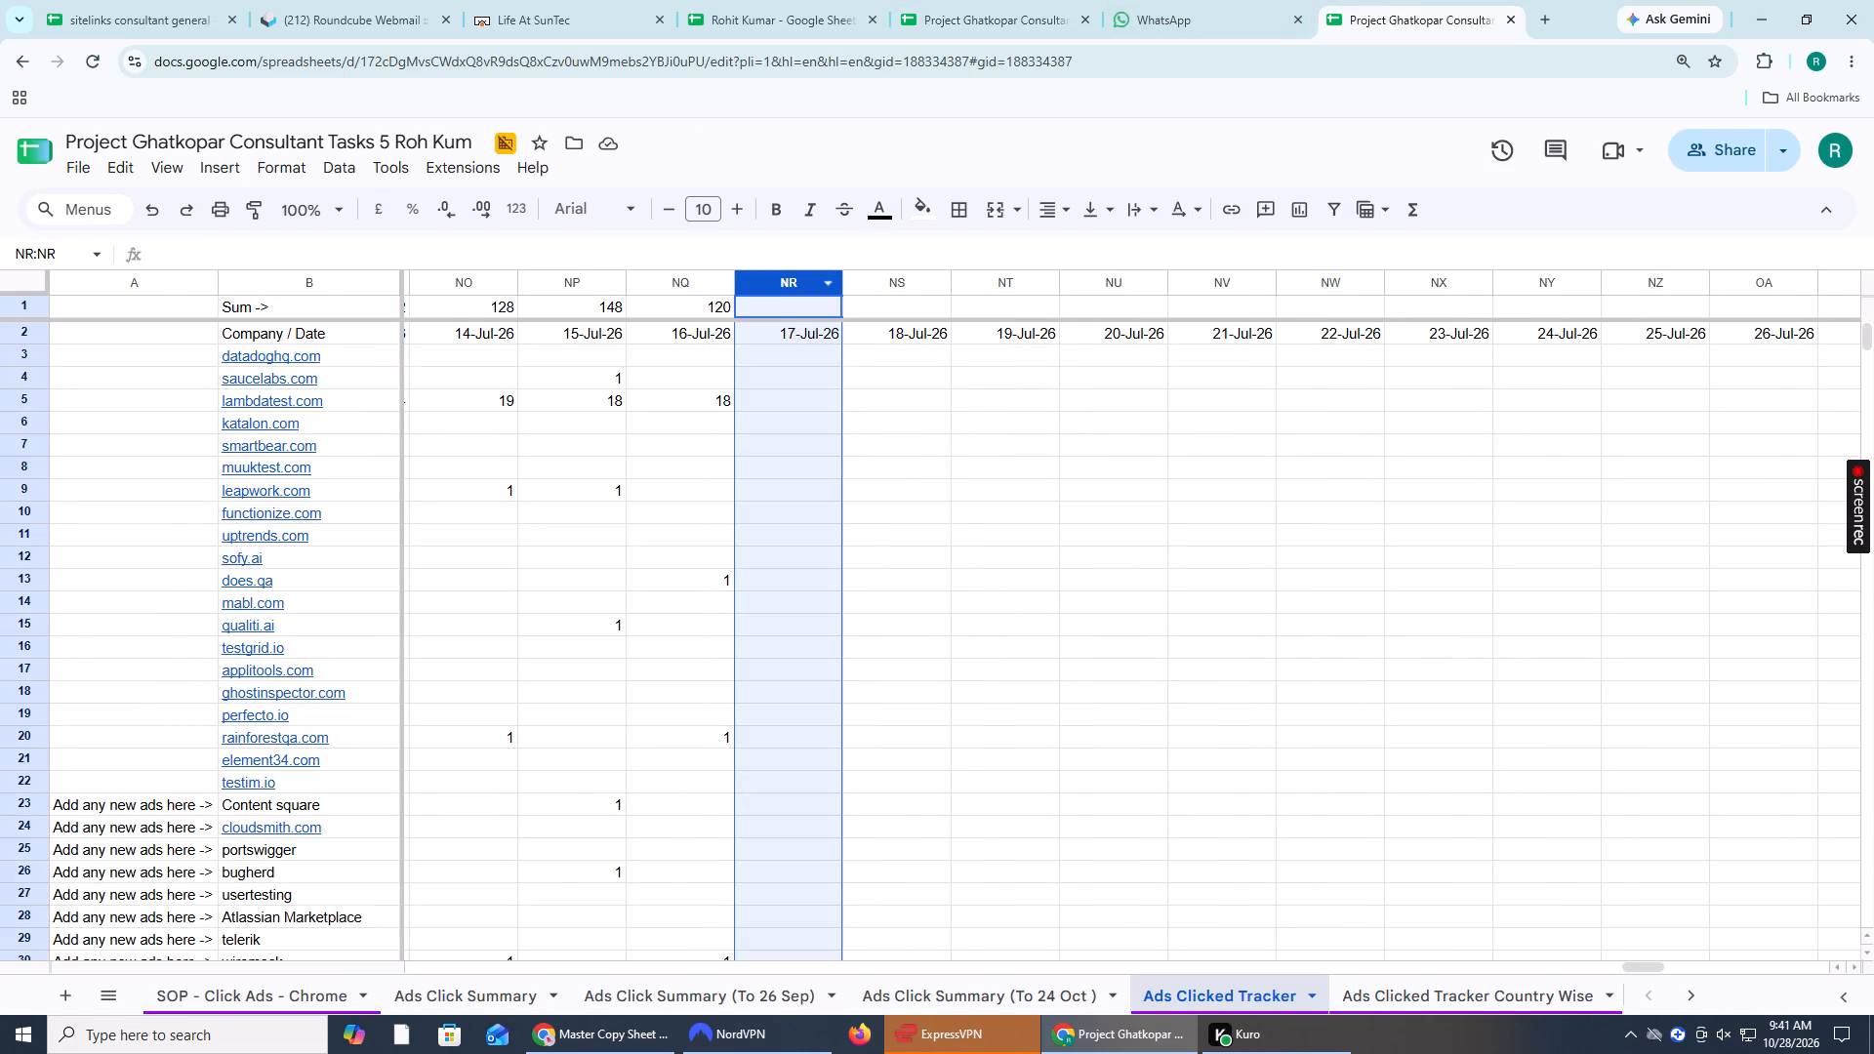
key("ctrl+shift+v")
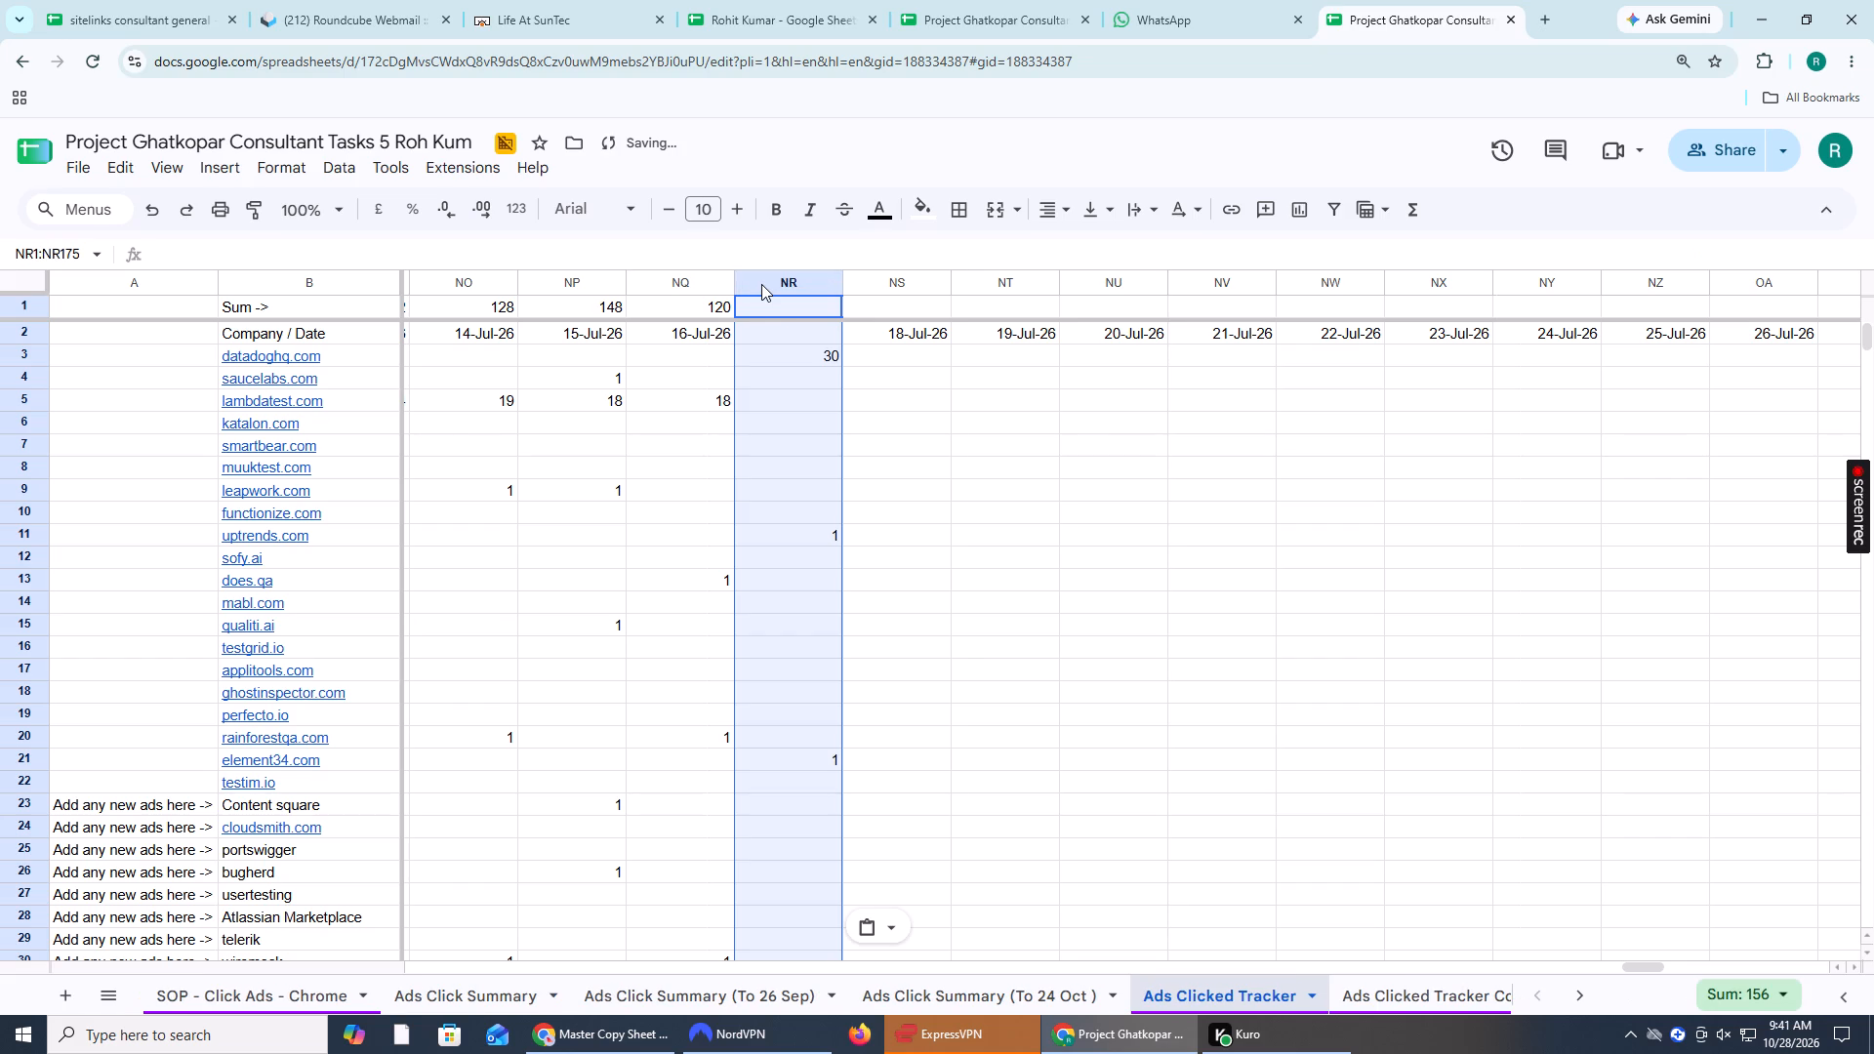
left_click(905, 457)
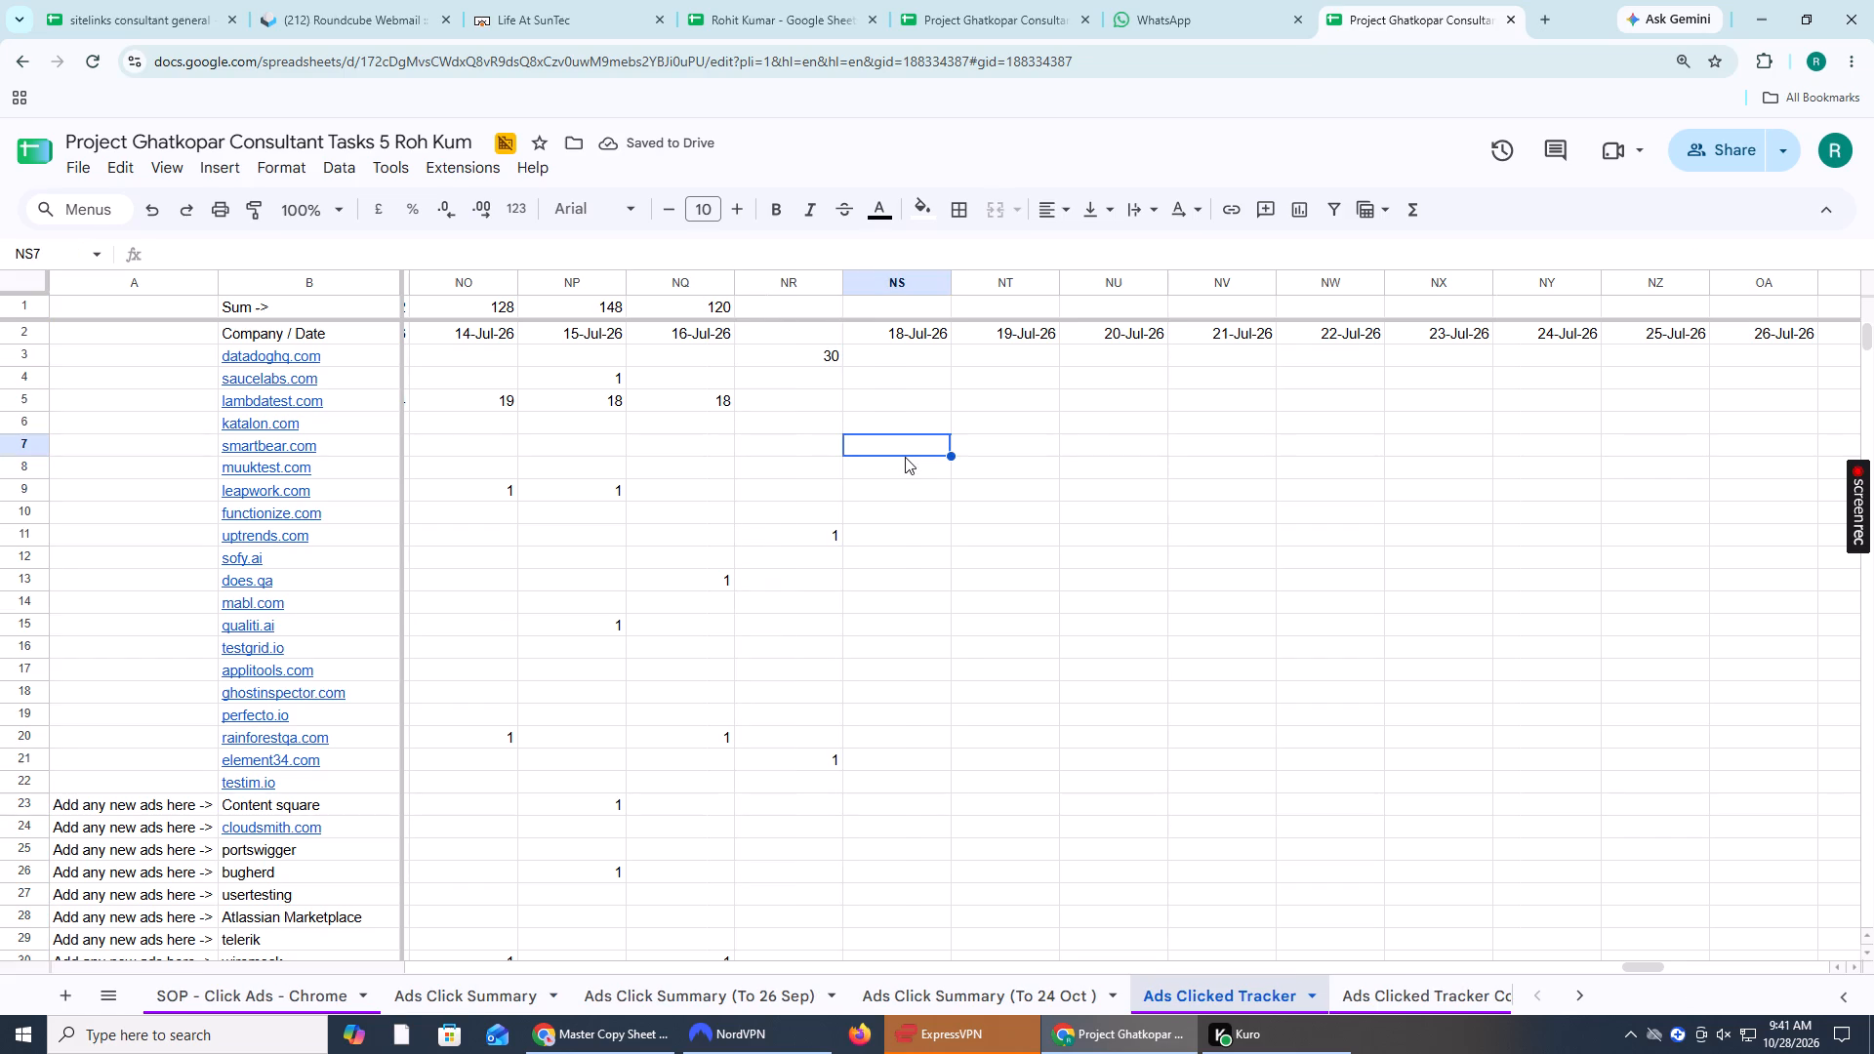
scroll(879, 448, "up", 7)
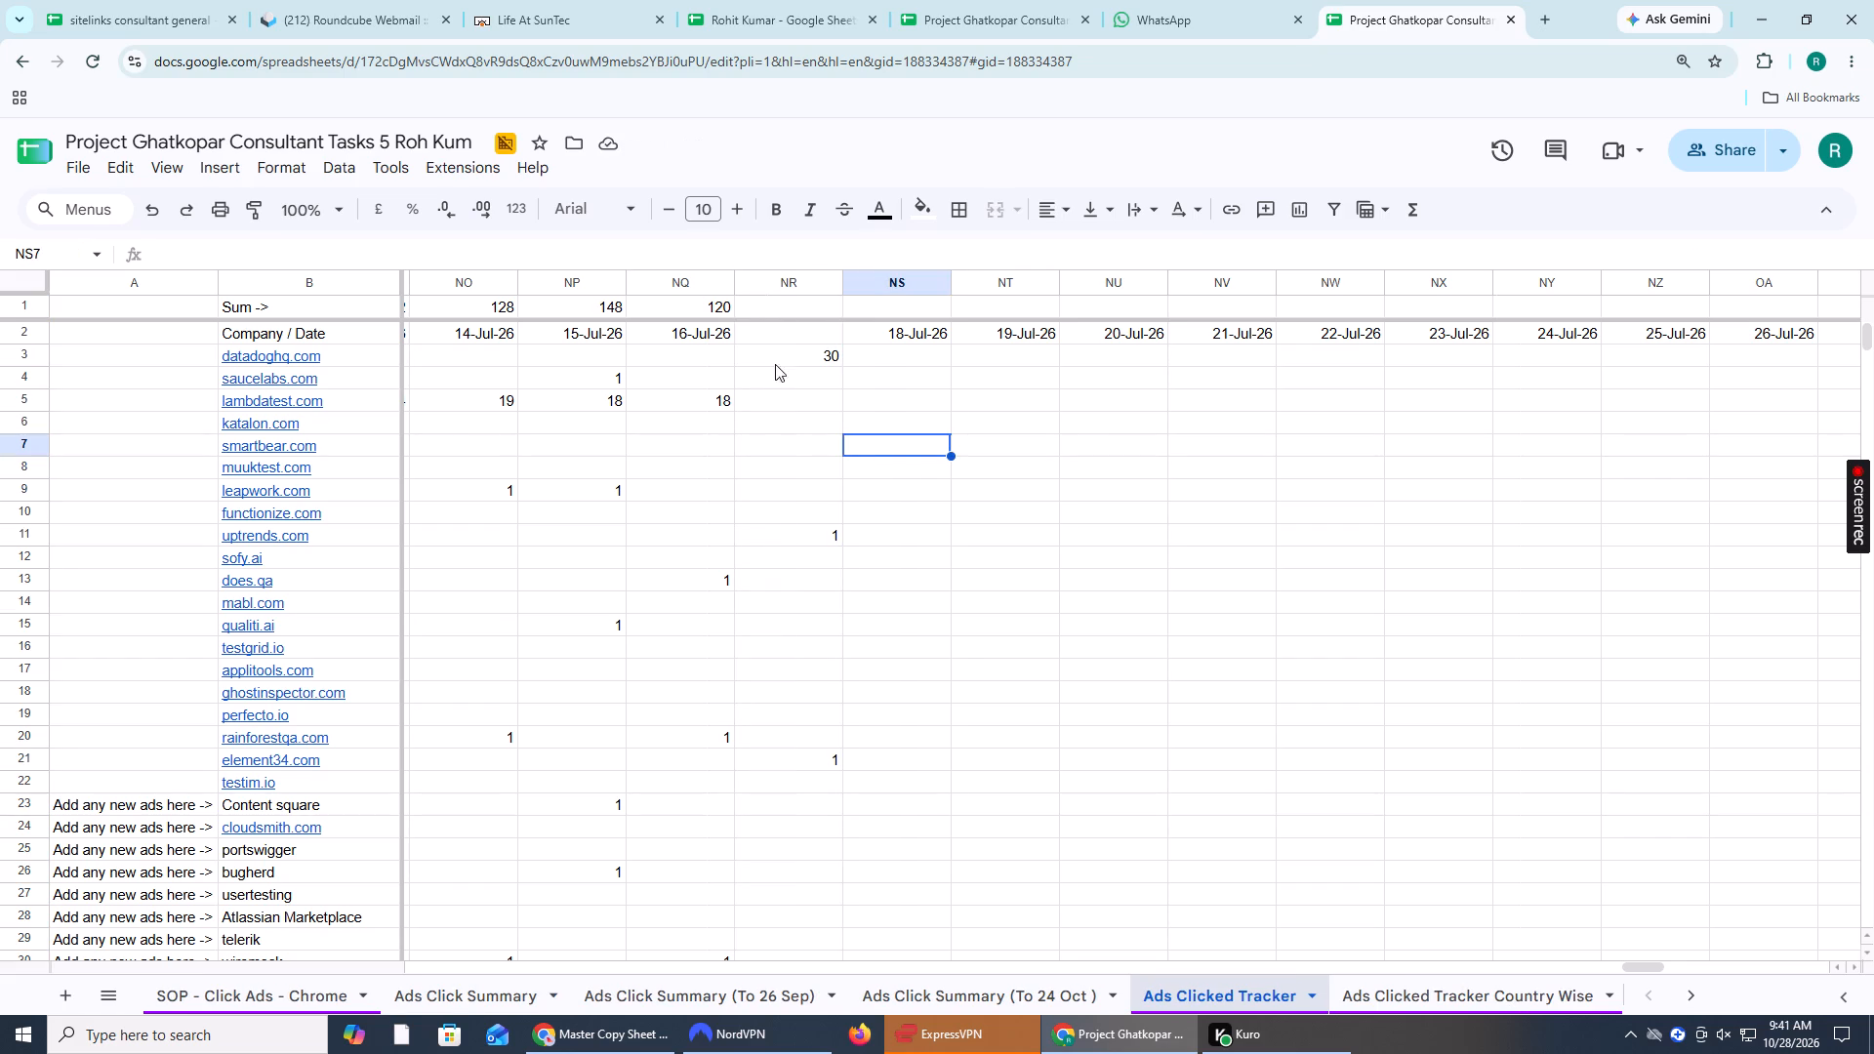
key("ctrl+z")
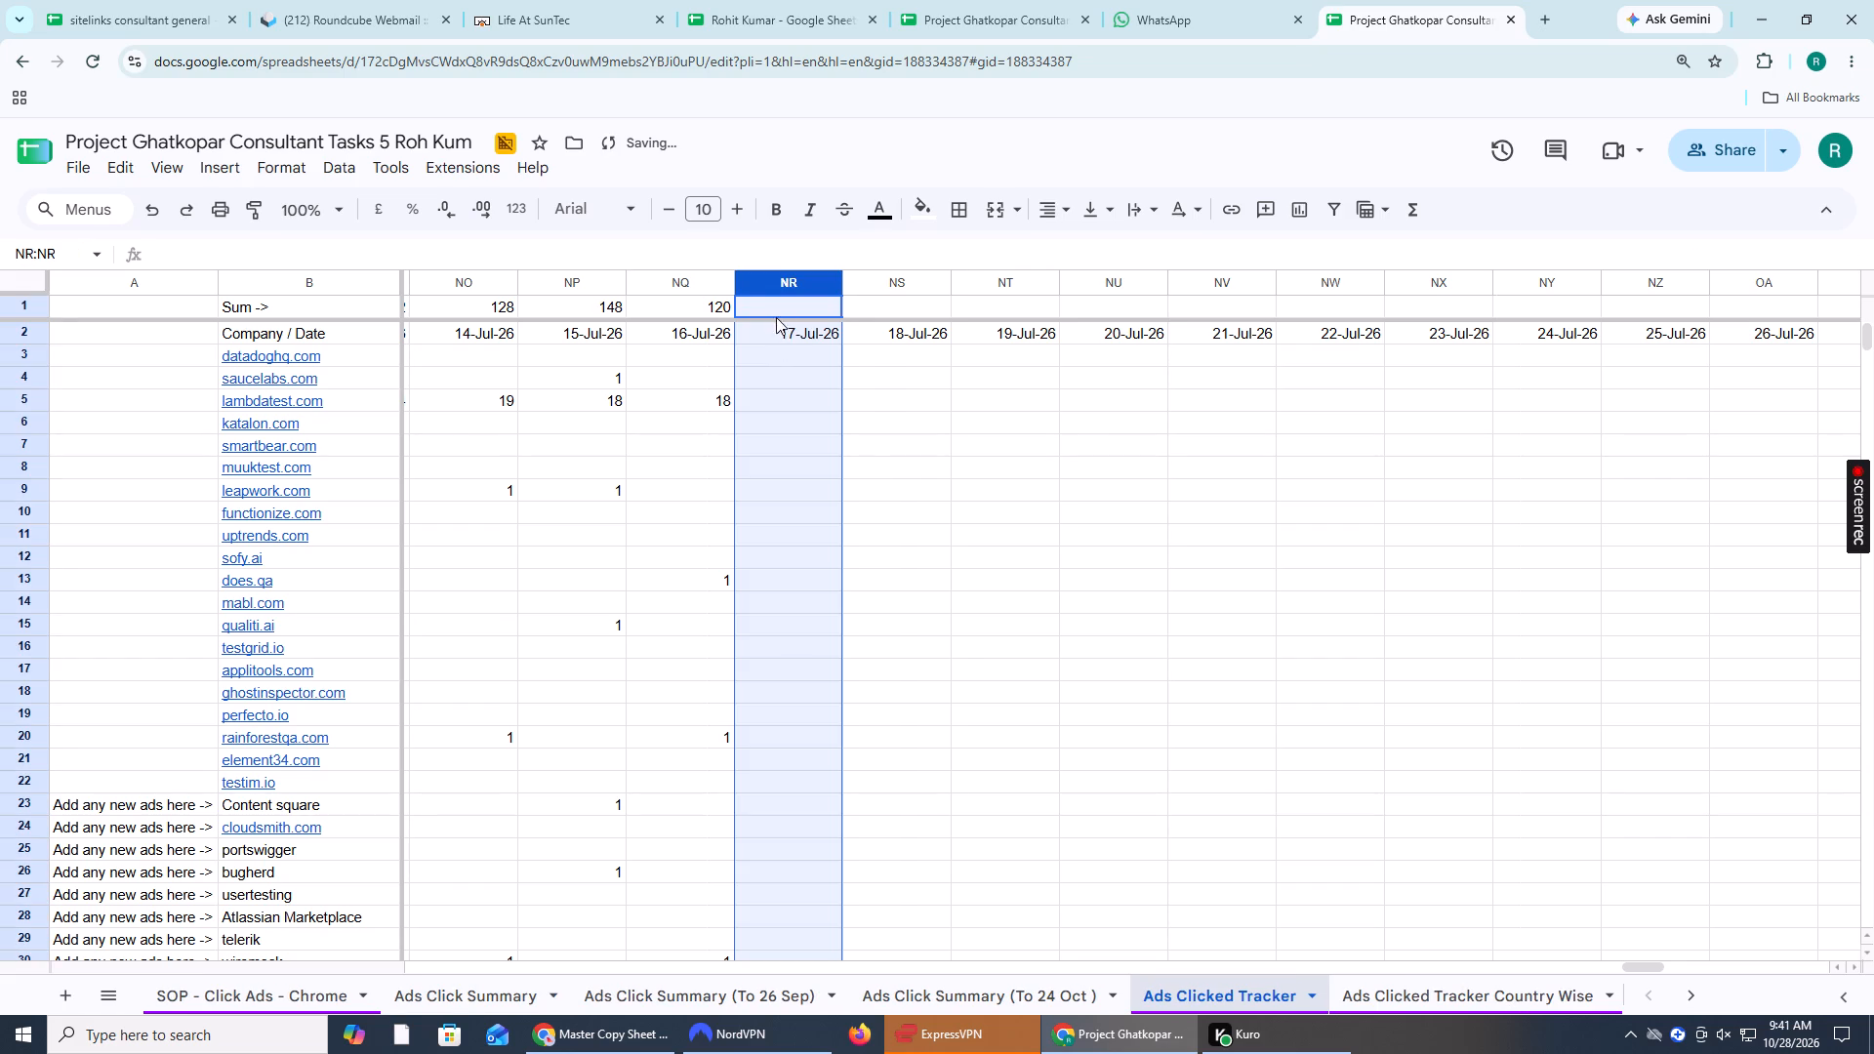
Paste the copied data as values from cell NR1, and retry on the whole NR column as values and as a regular paste.
left_click(764, 308)
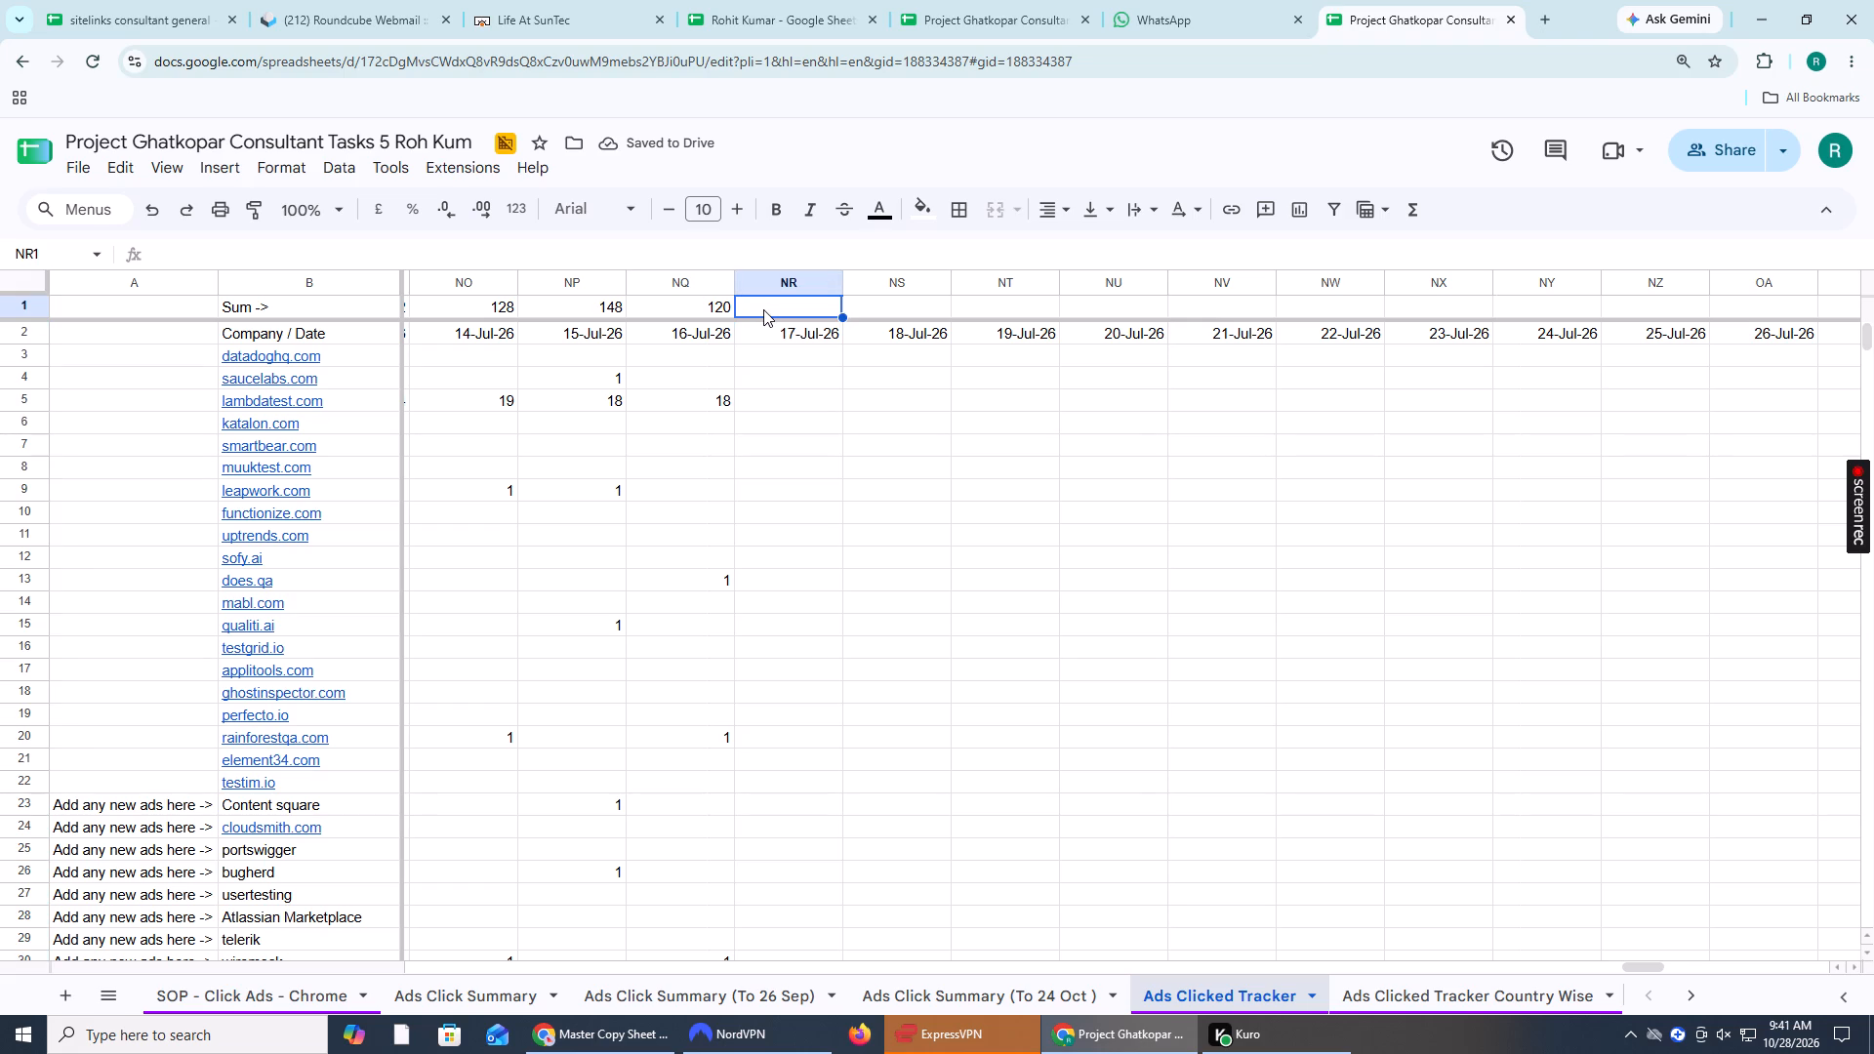
key("ctrl+shift+v")
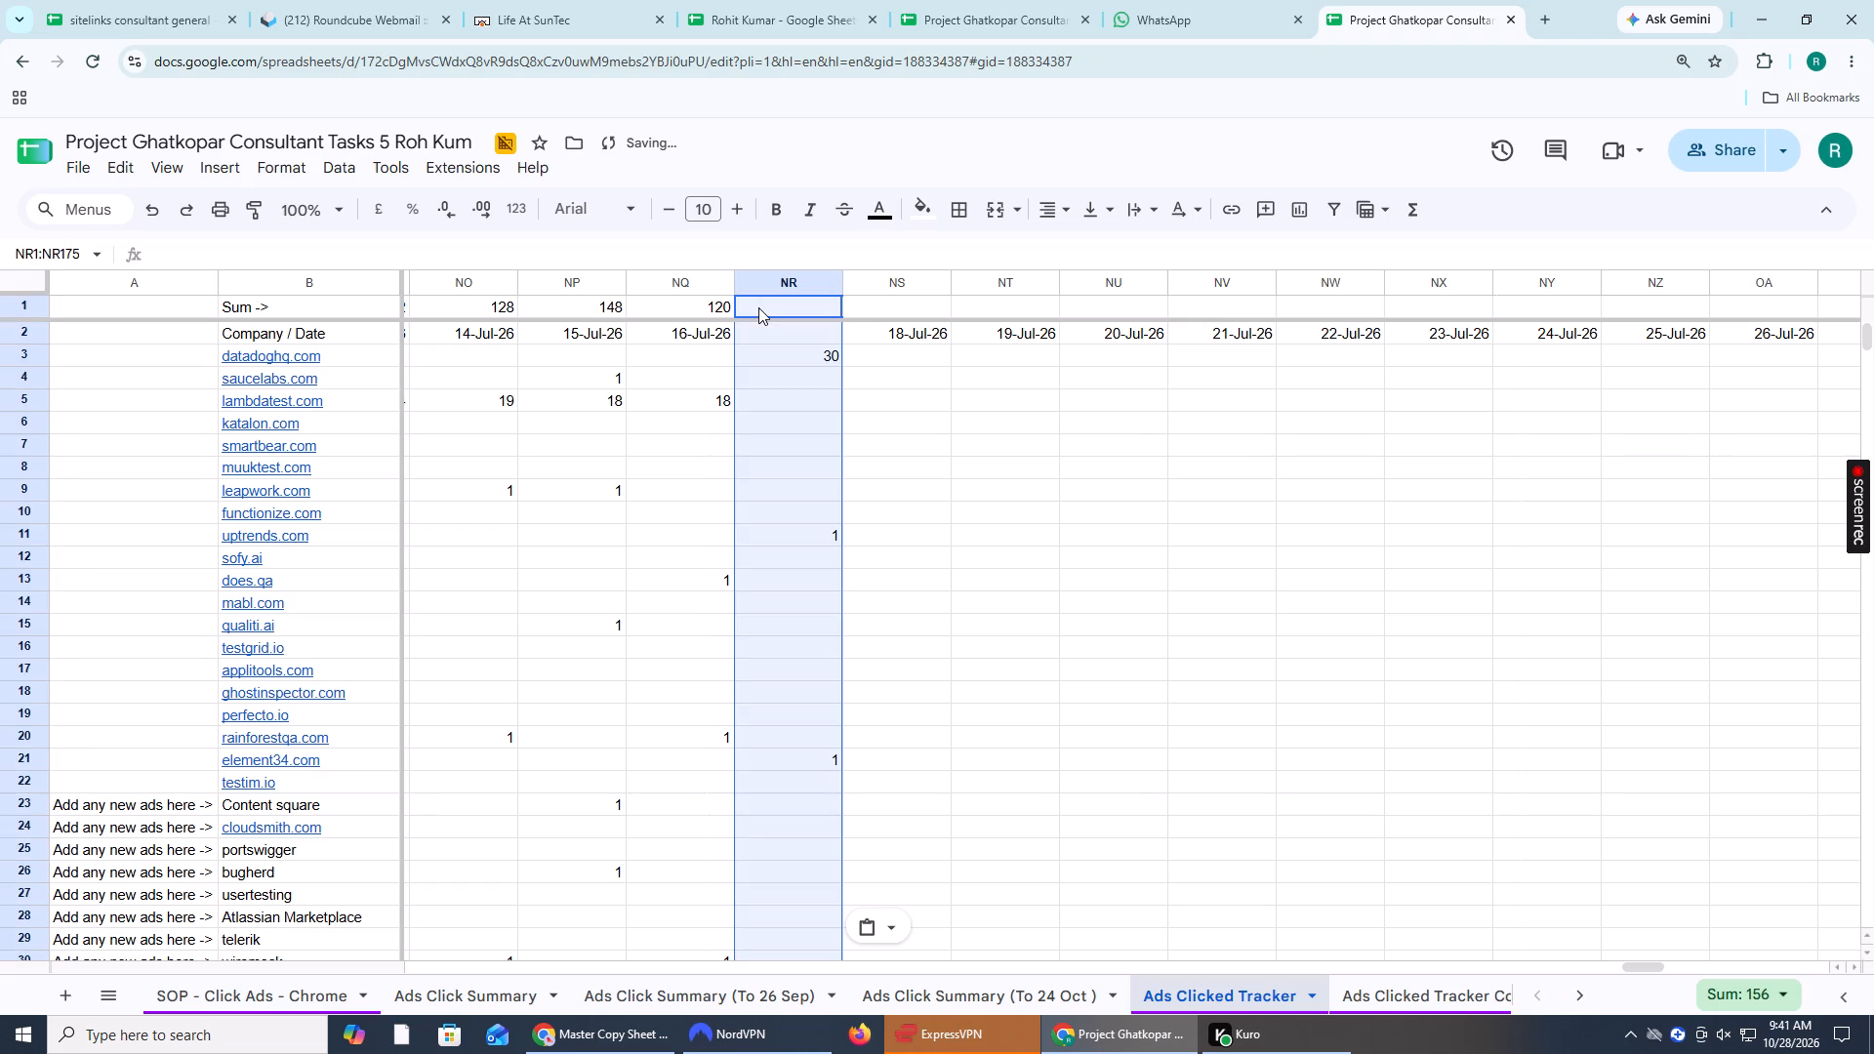
left_click(993, 500)
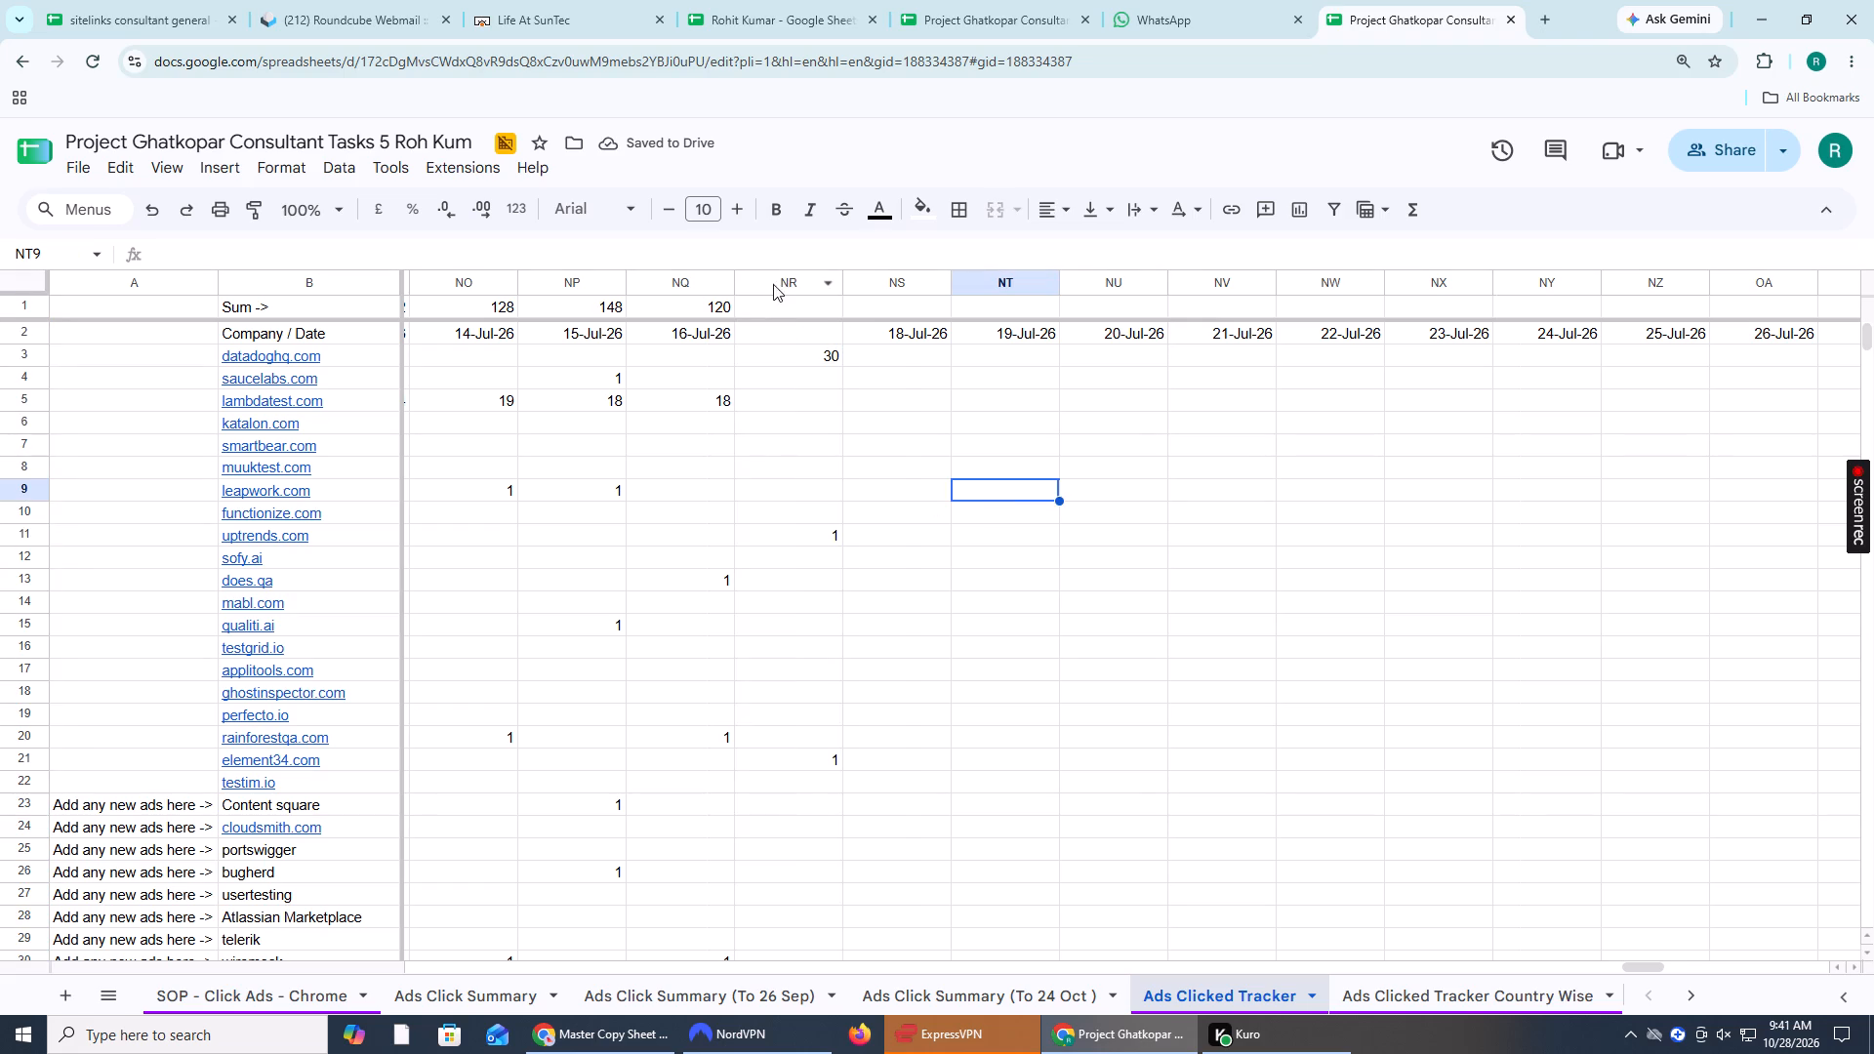
left_click(773, 284)
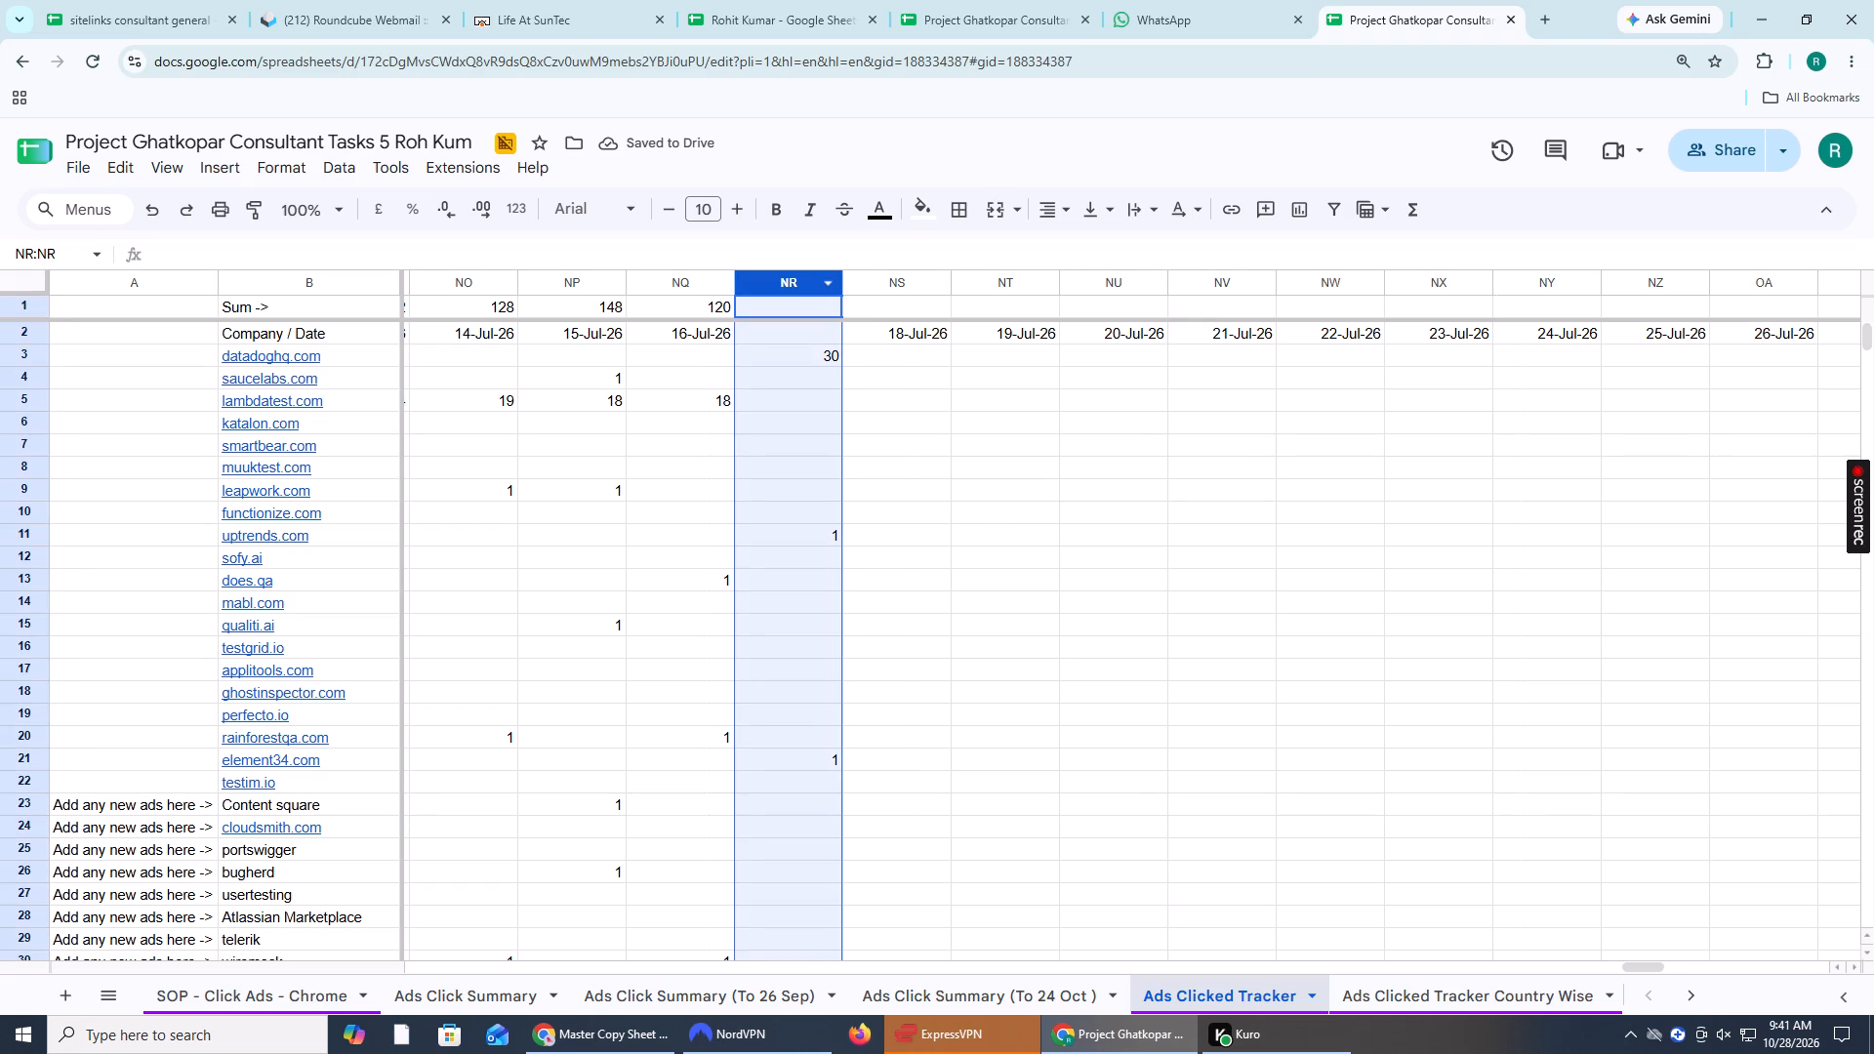
key("ctrl+shift+v")
left_click(771, 285)
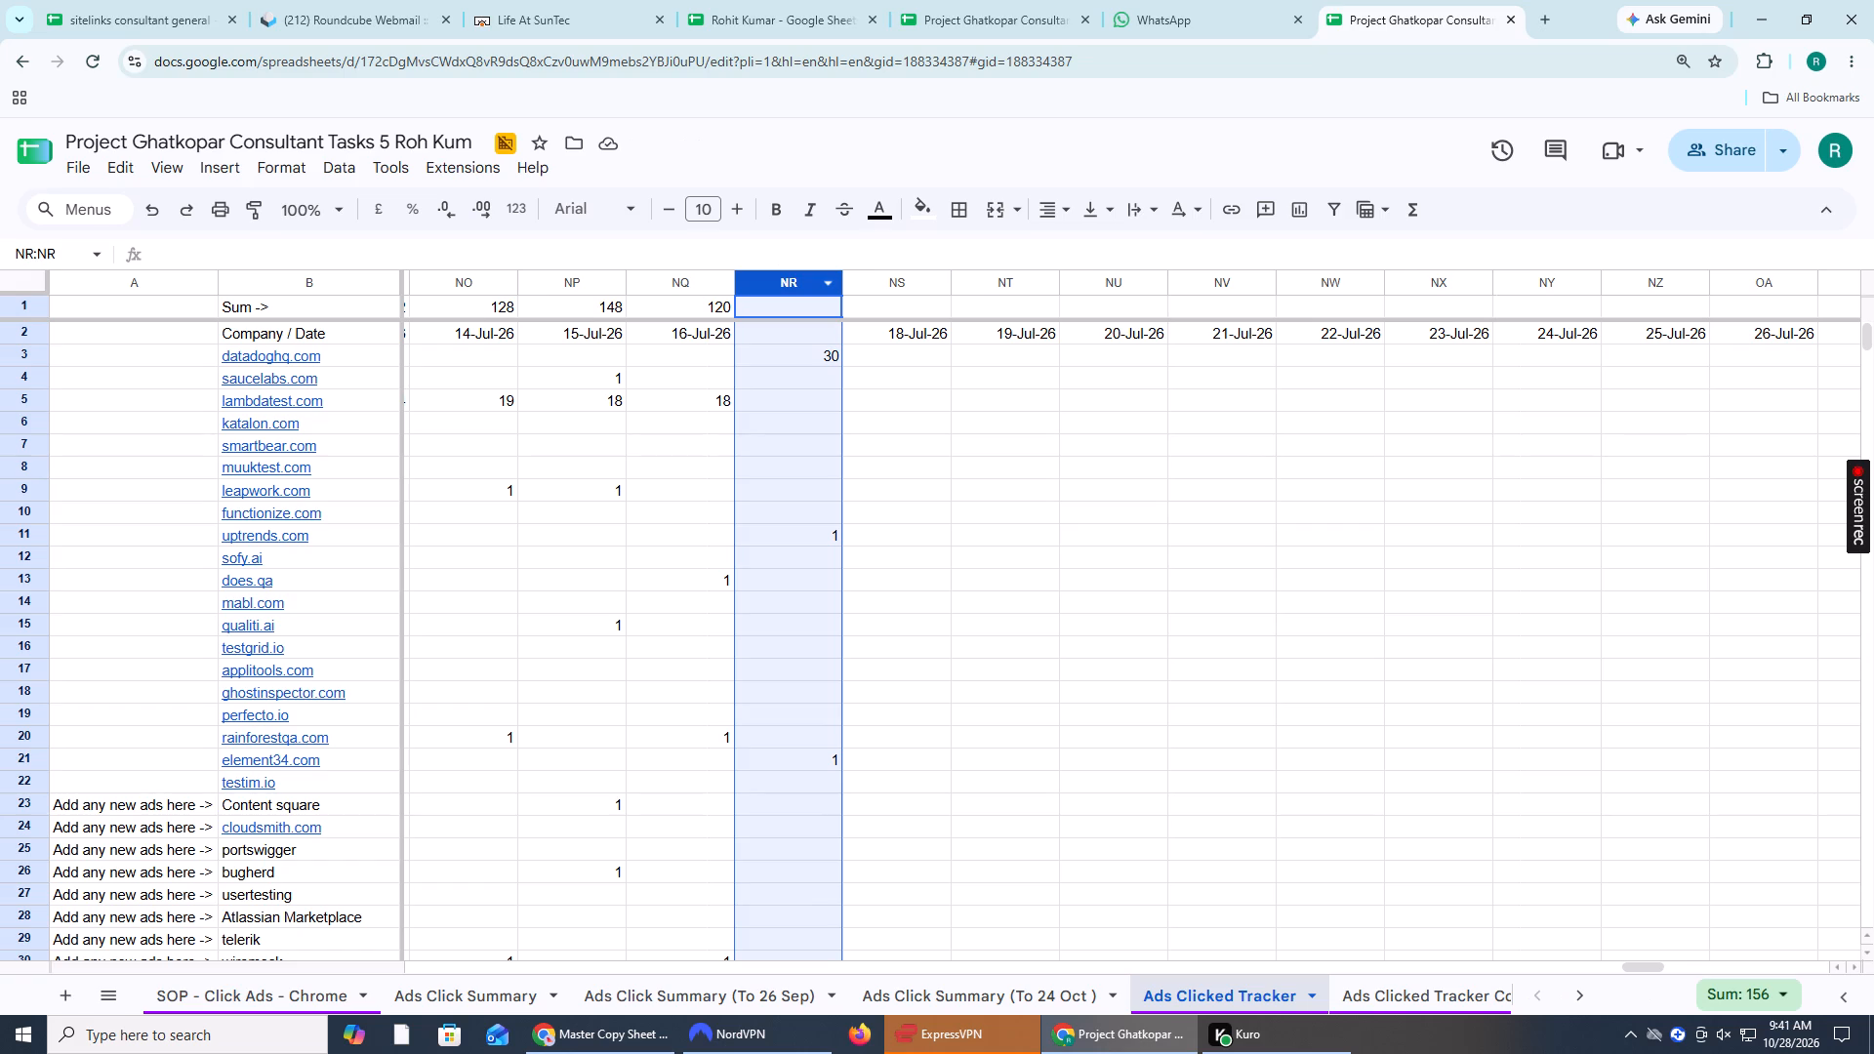
key("ctrl+v")
left_click(813, 395)
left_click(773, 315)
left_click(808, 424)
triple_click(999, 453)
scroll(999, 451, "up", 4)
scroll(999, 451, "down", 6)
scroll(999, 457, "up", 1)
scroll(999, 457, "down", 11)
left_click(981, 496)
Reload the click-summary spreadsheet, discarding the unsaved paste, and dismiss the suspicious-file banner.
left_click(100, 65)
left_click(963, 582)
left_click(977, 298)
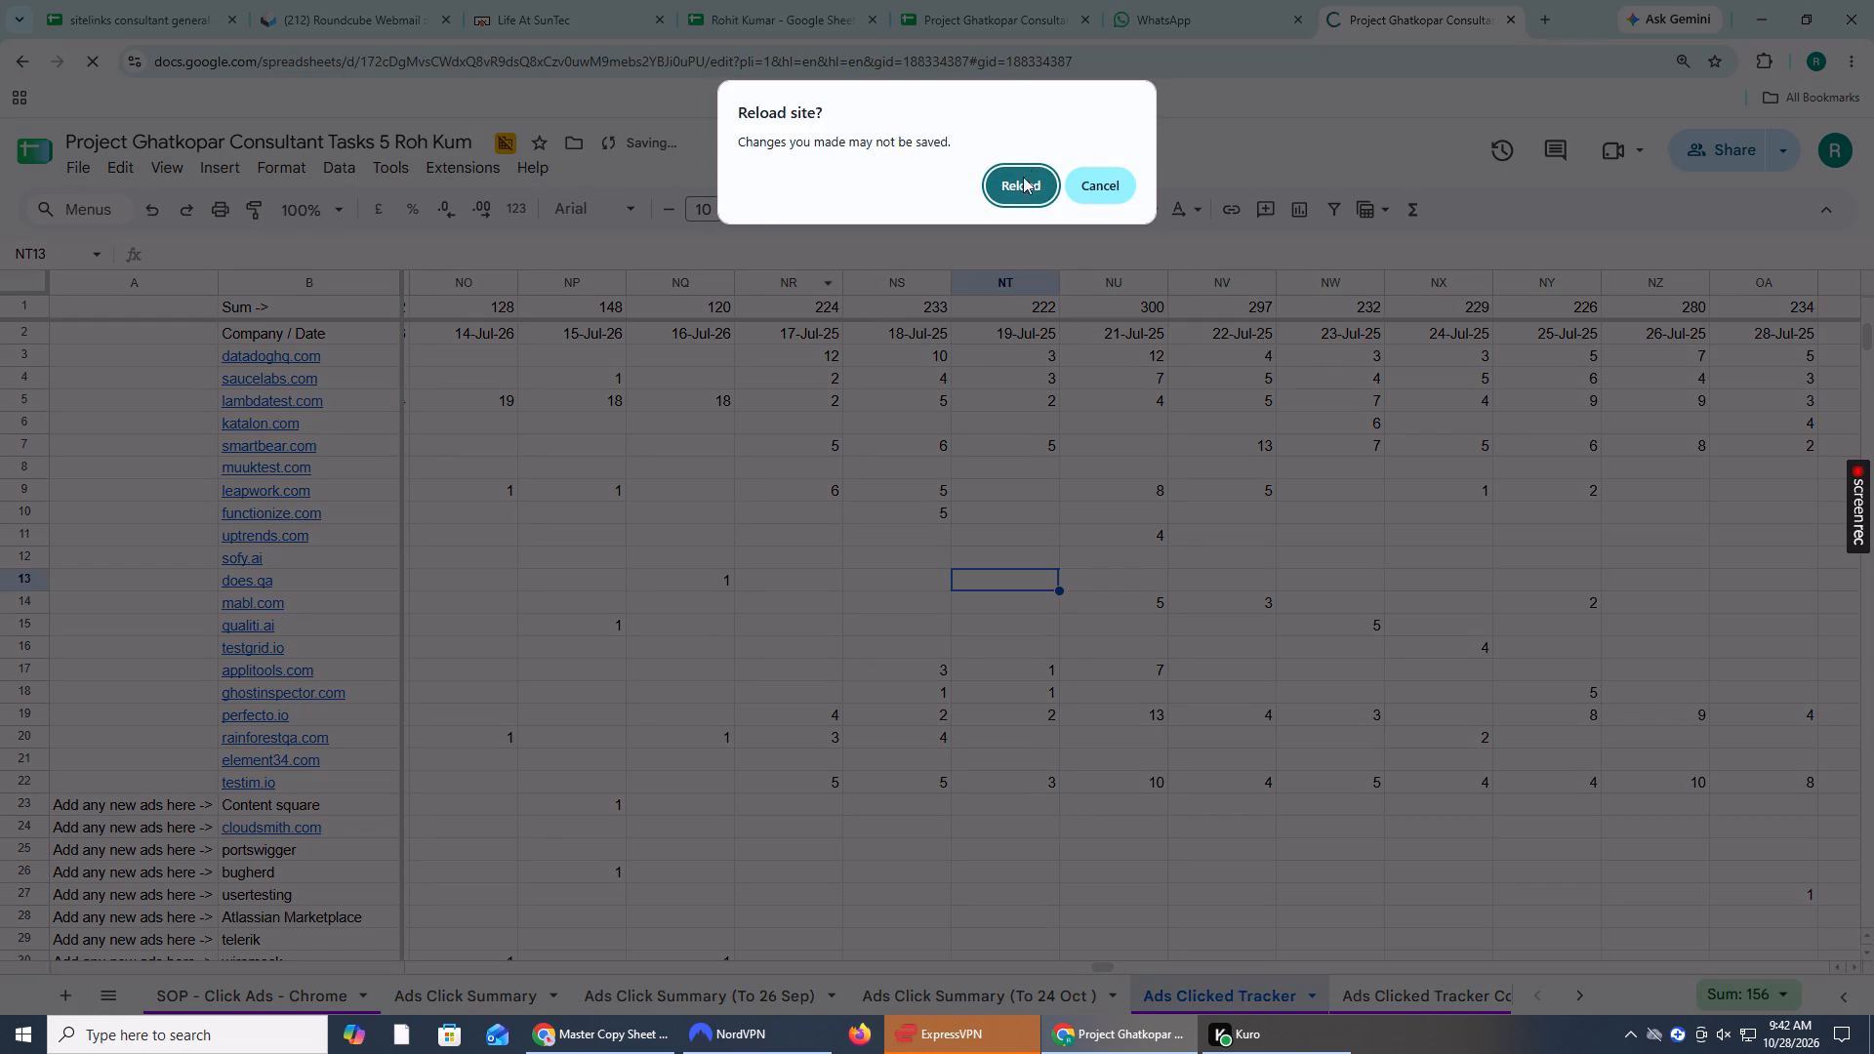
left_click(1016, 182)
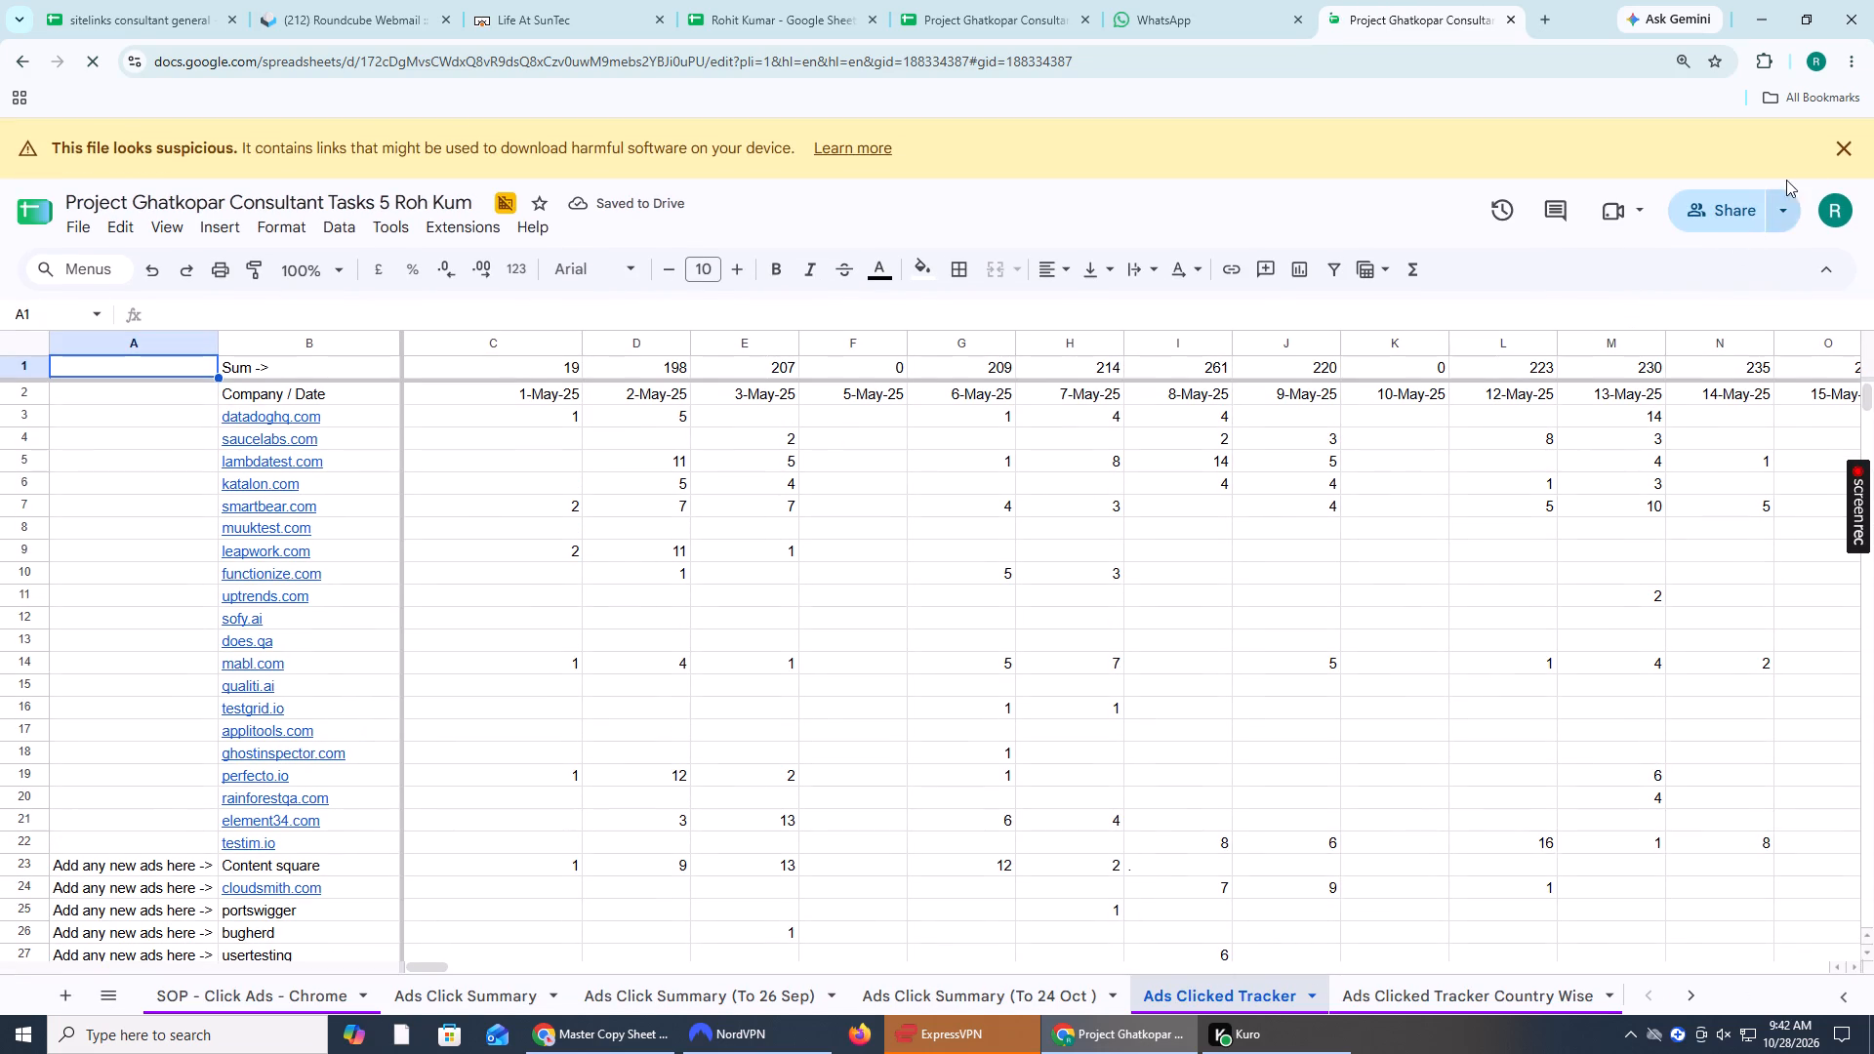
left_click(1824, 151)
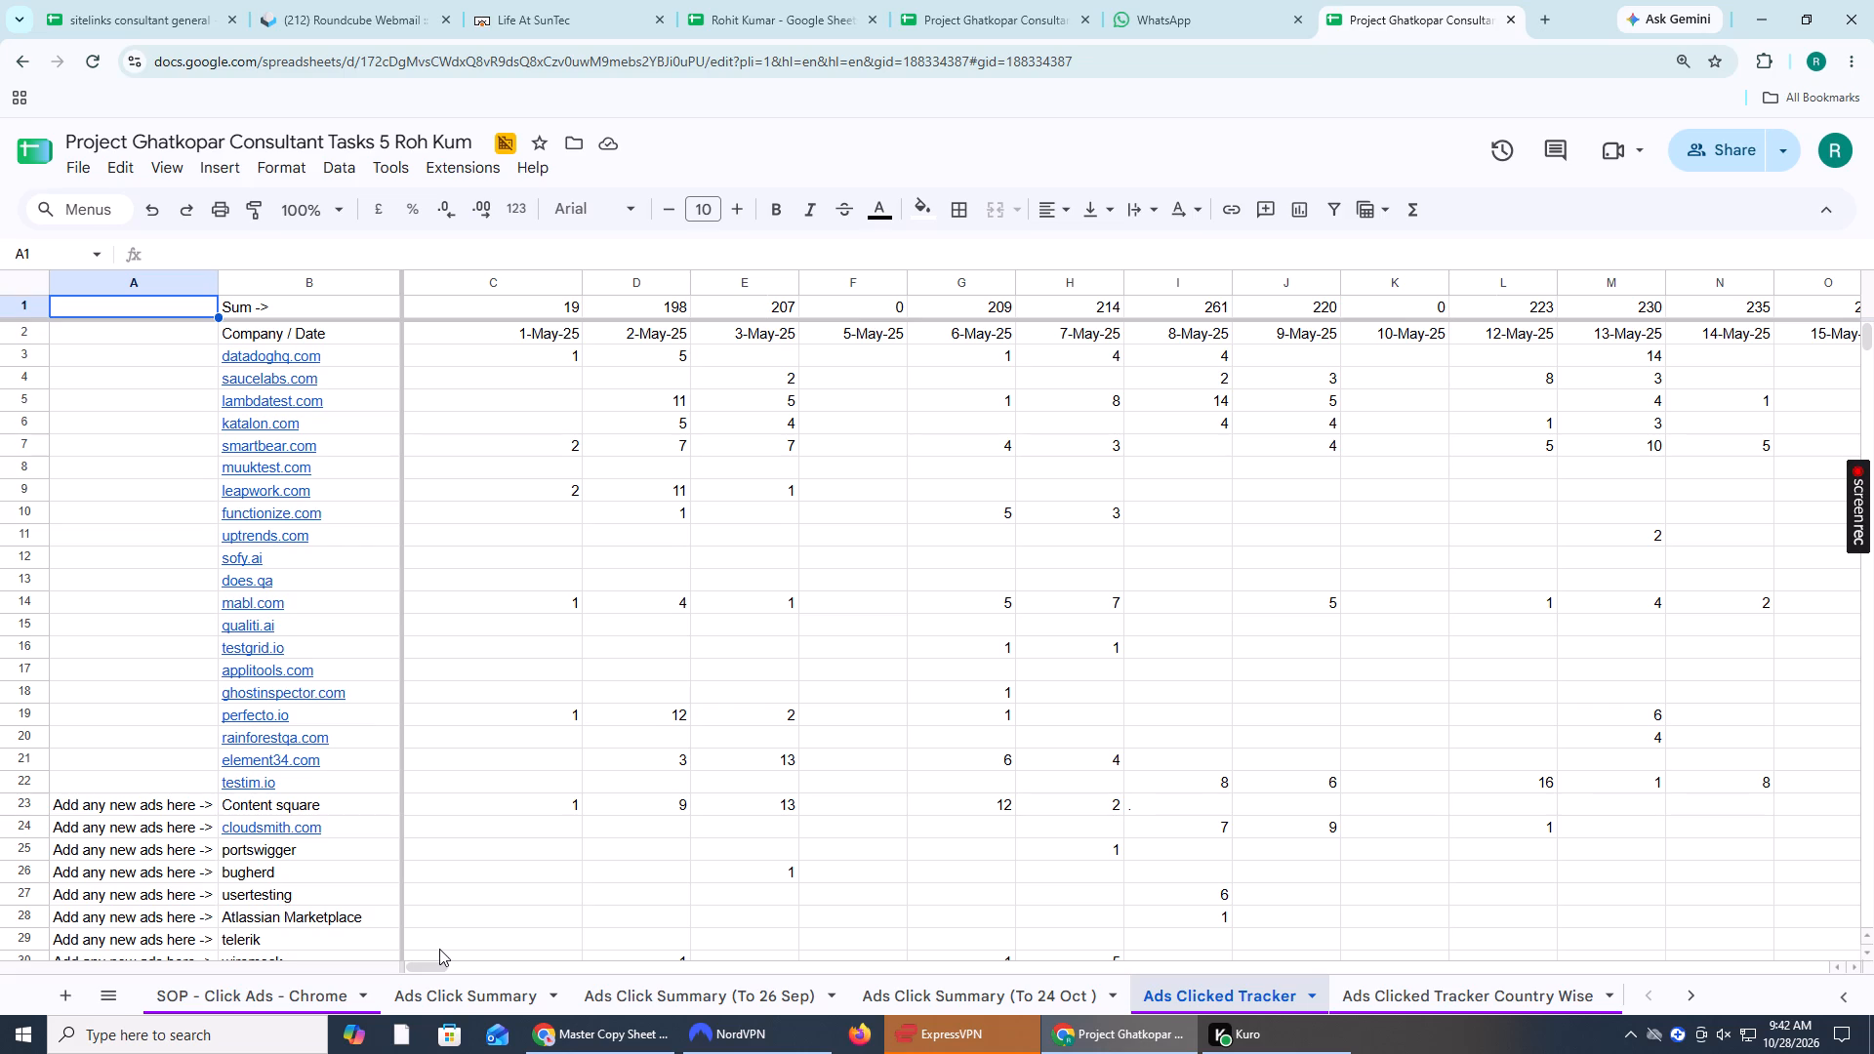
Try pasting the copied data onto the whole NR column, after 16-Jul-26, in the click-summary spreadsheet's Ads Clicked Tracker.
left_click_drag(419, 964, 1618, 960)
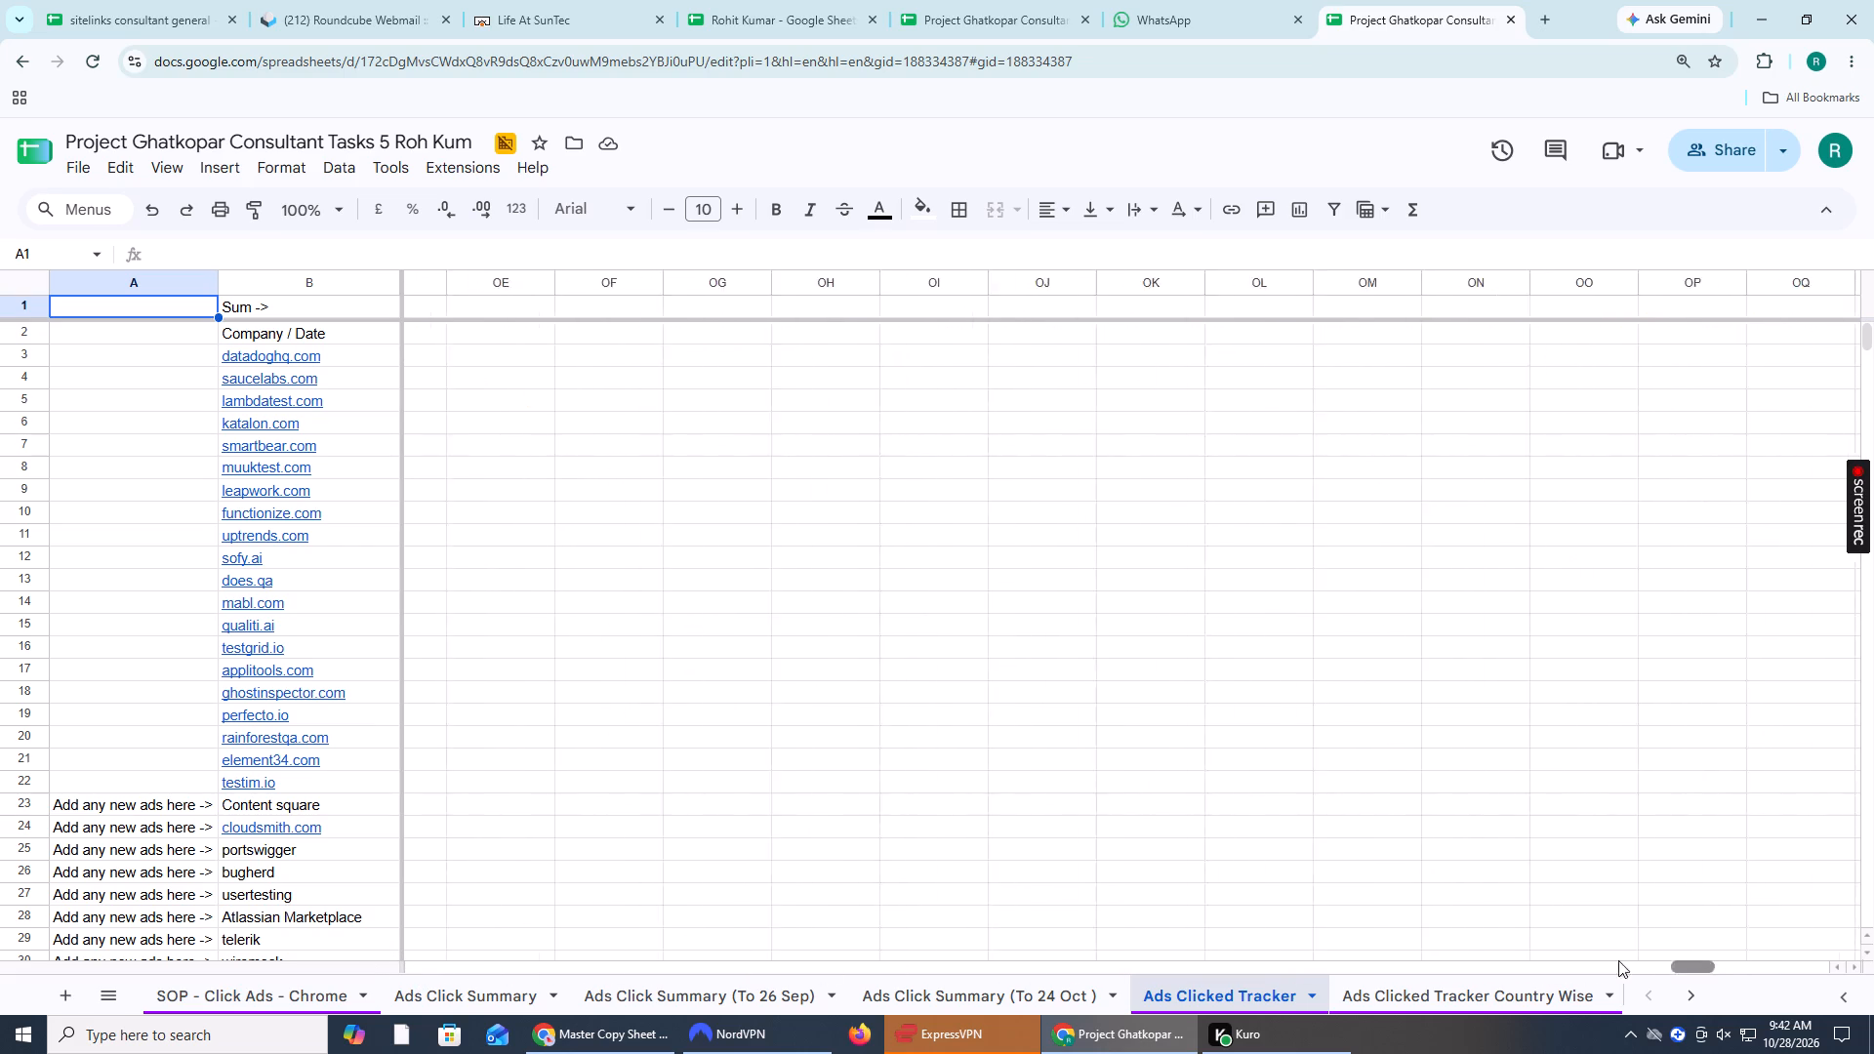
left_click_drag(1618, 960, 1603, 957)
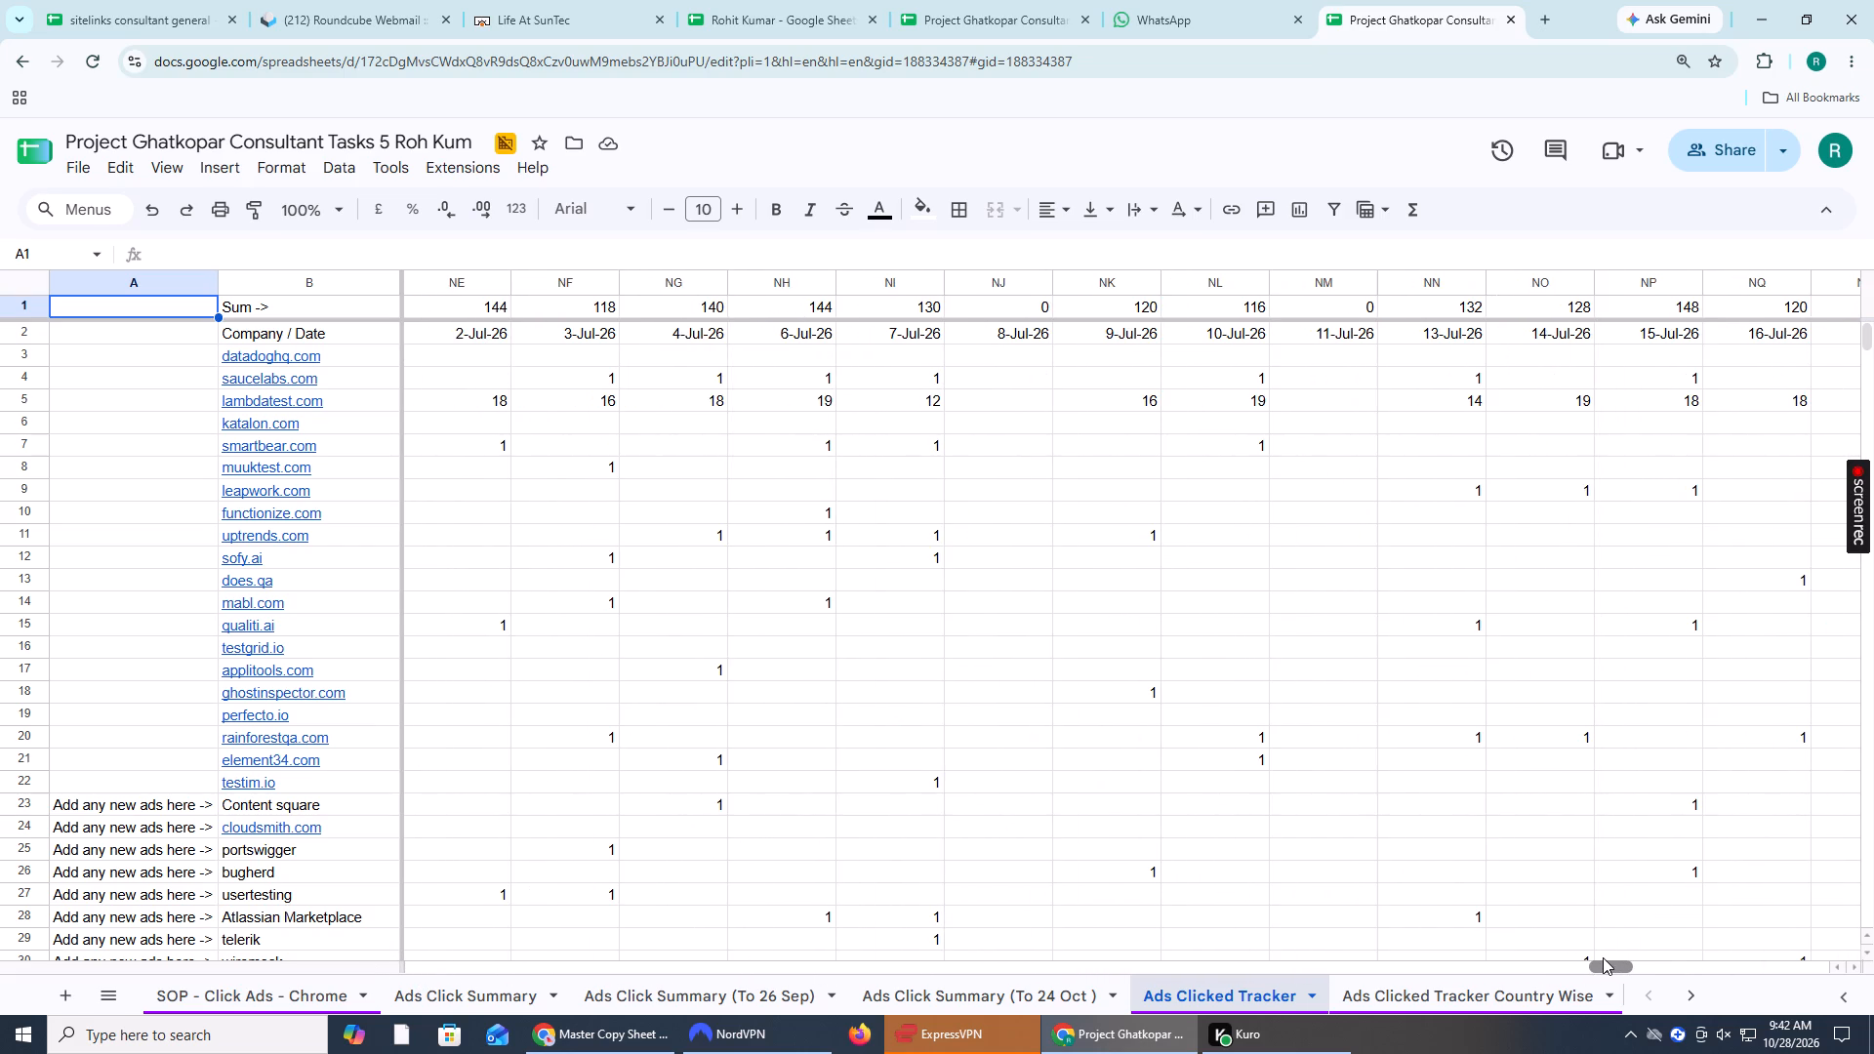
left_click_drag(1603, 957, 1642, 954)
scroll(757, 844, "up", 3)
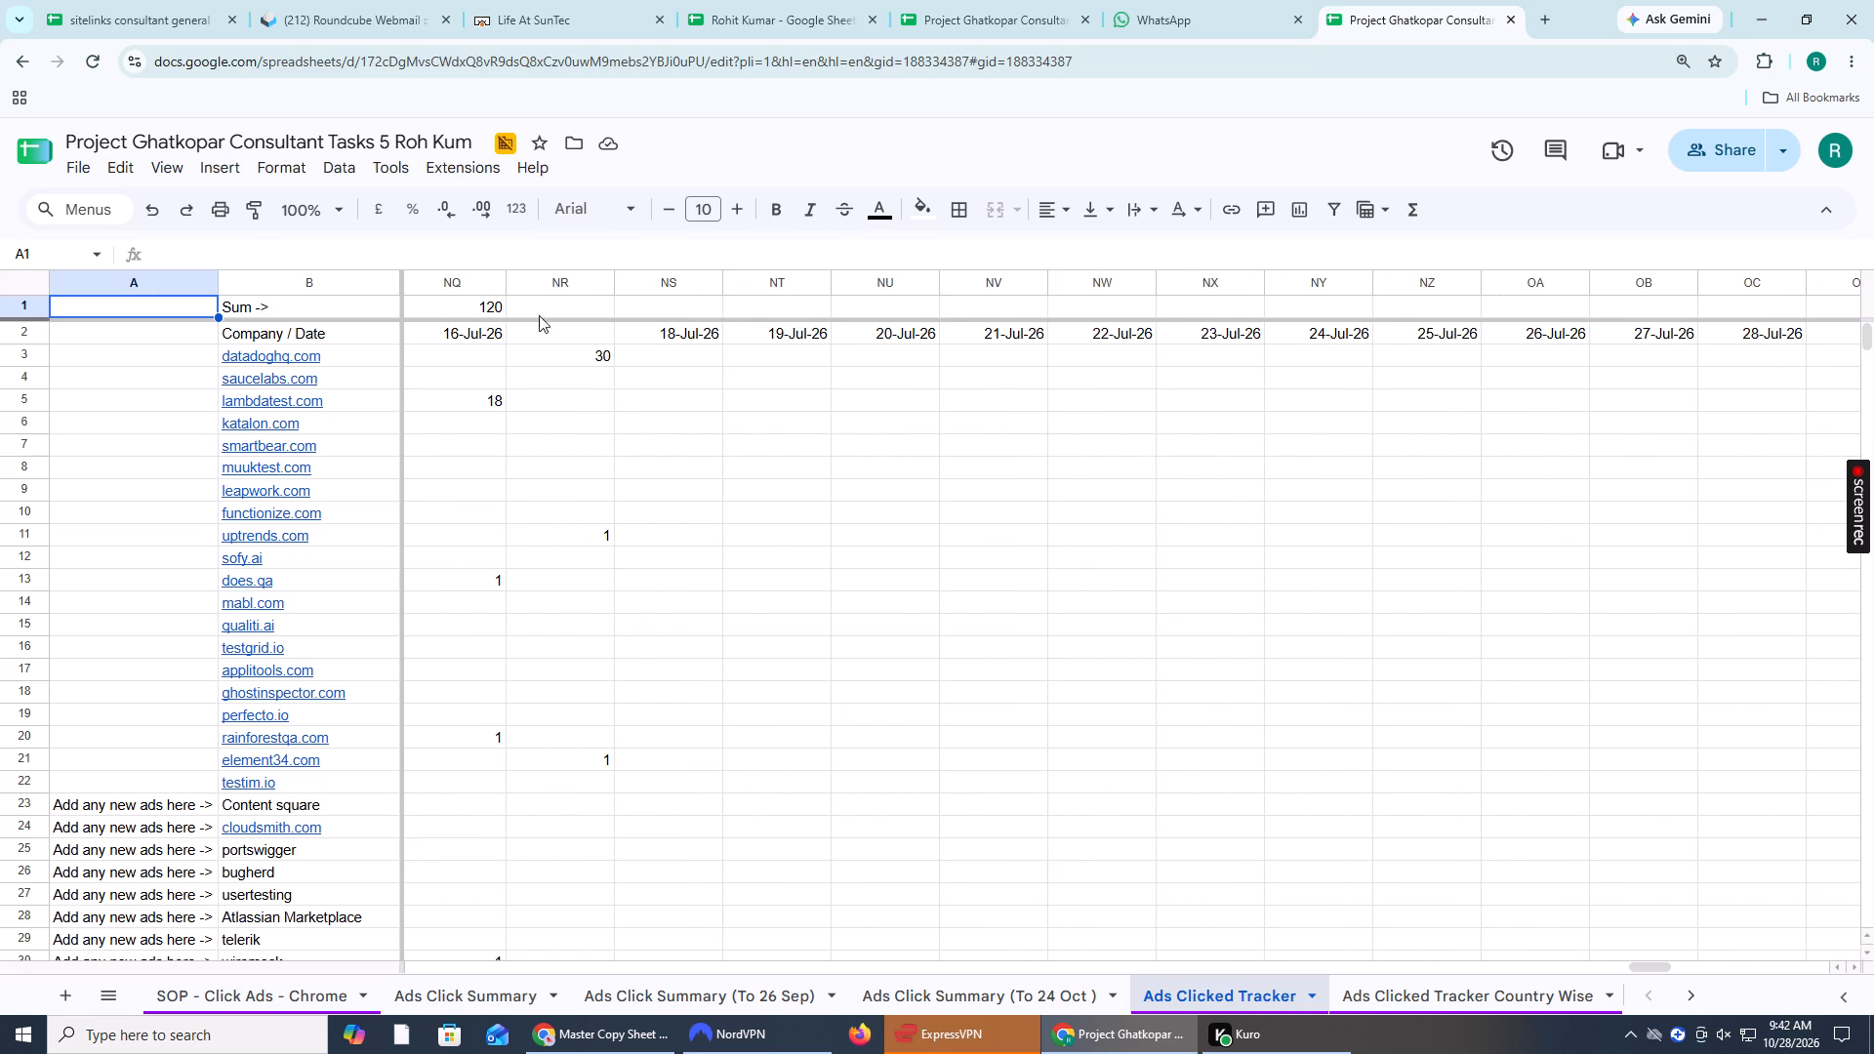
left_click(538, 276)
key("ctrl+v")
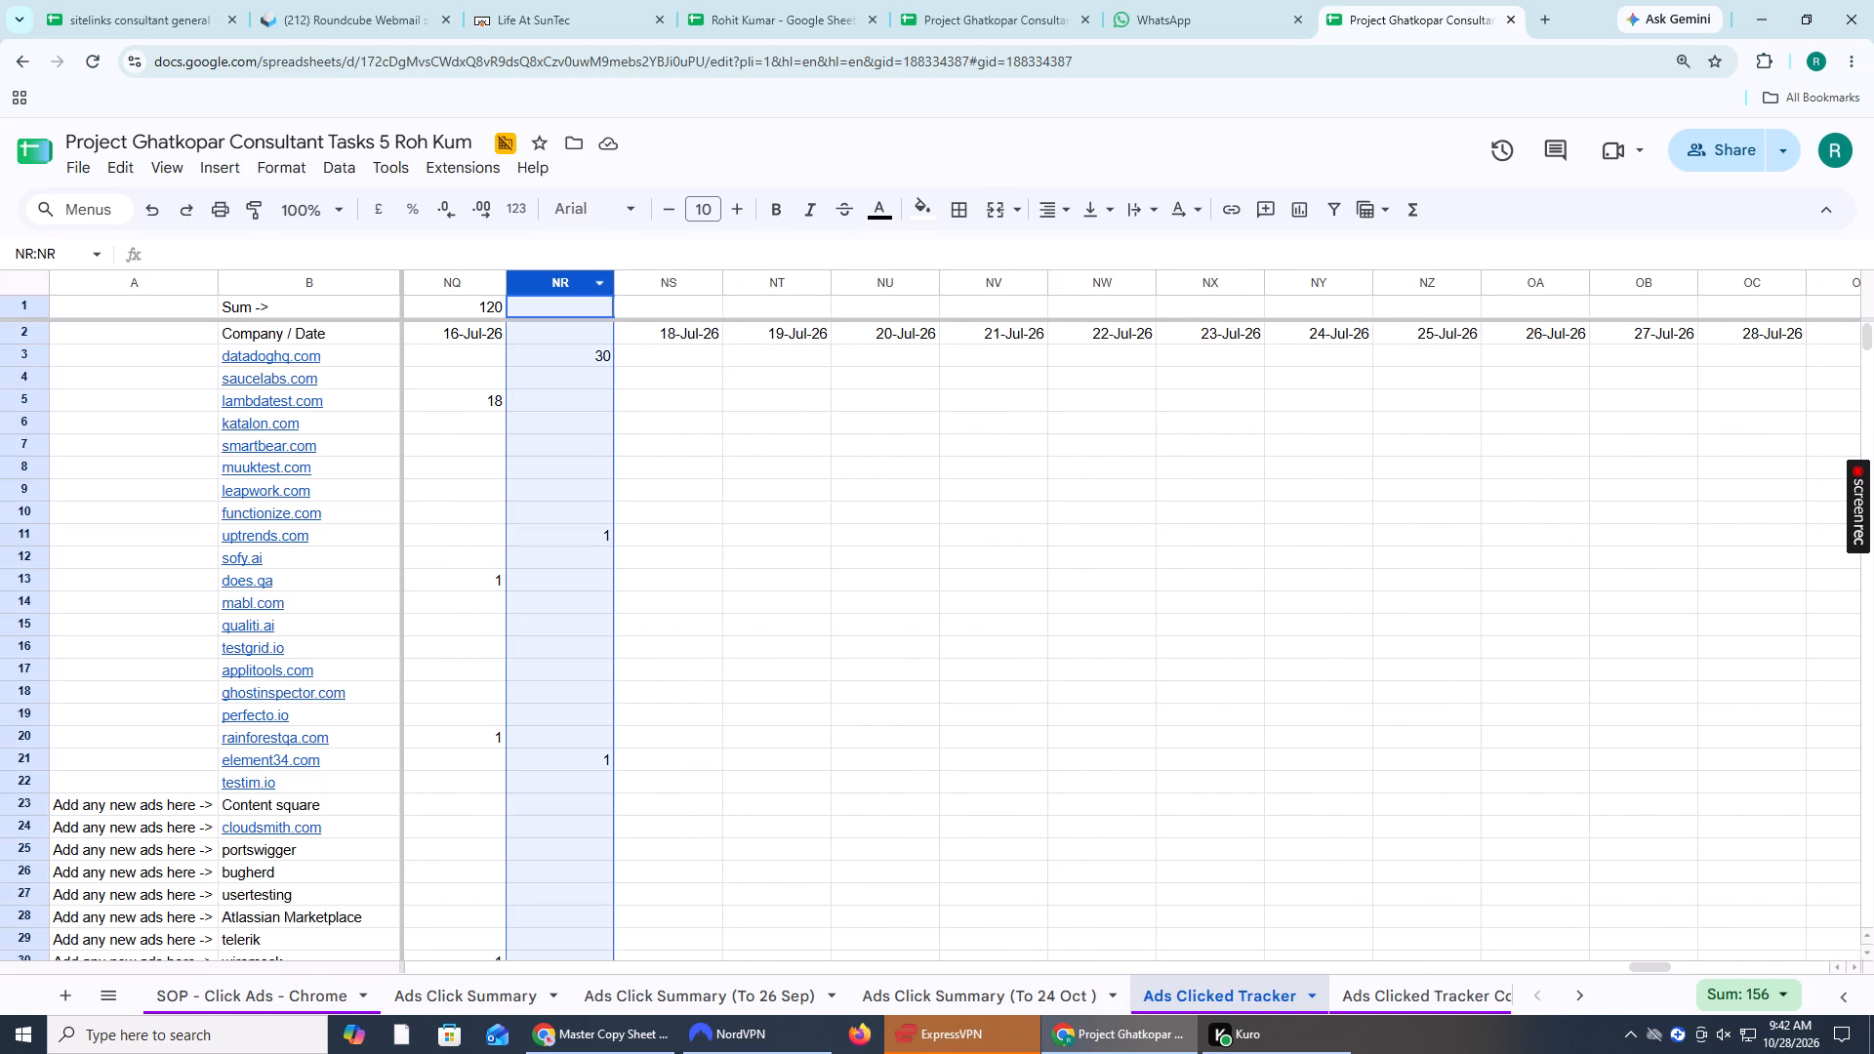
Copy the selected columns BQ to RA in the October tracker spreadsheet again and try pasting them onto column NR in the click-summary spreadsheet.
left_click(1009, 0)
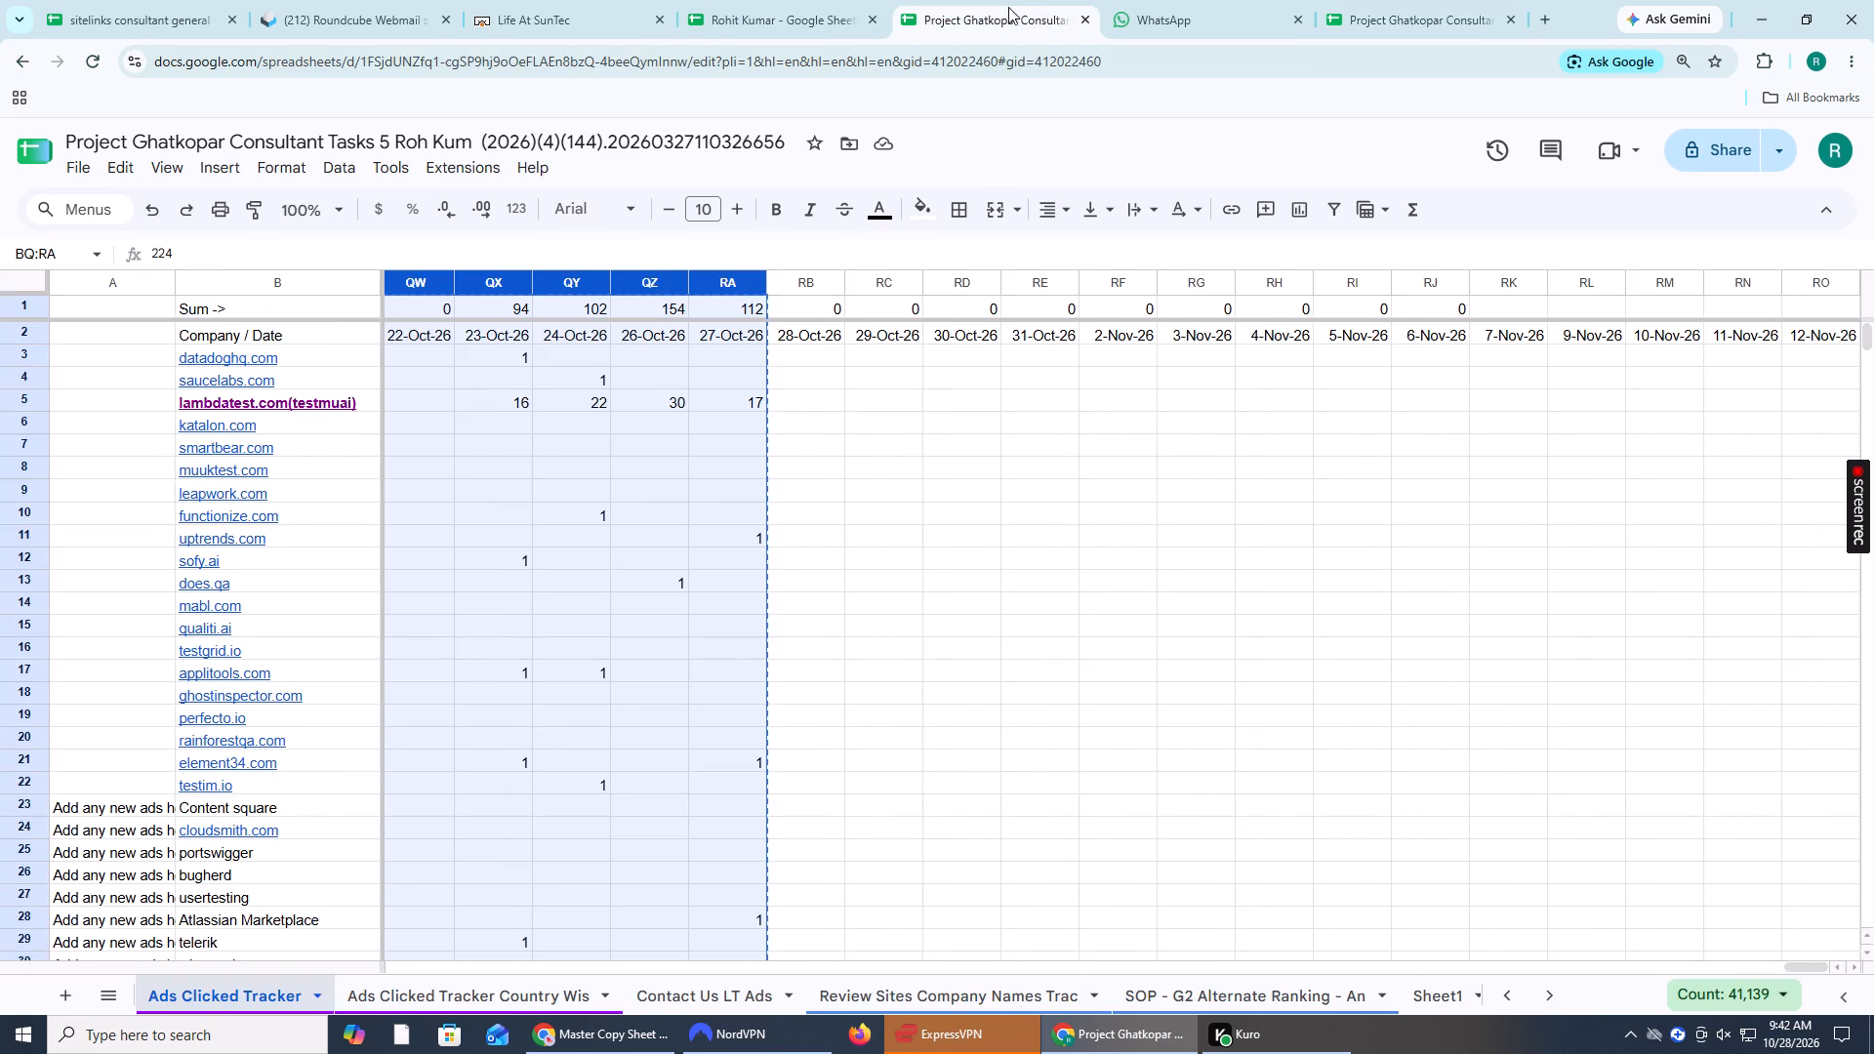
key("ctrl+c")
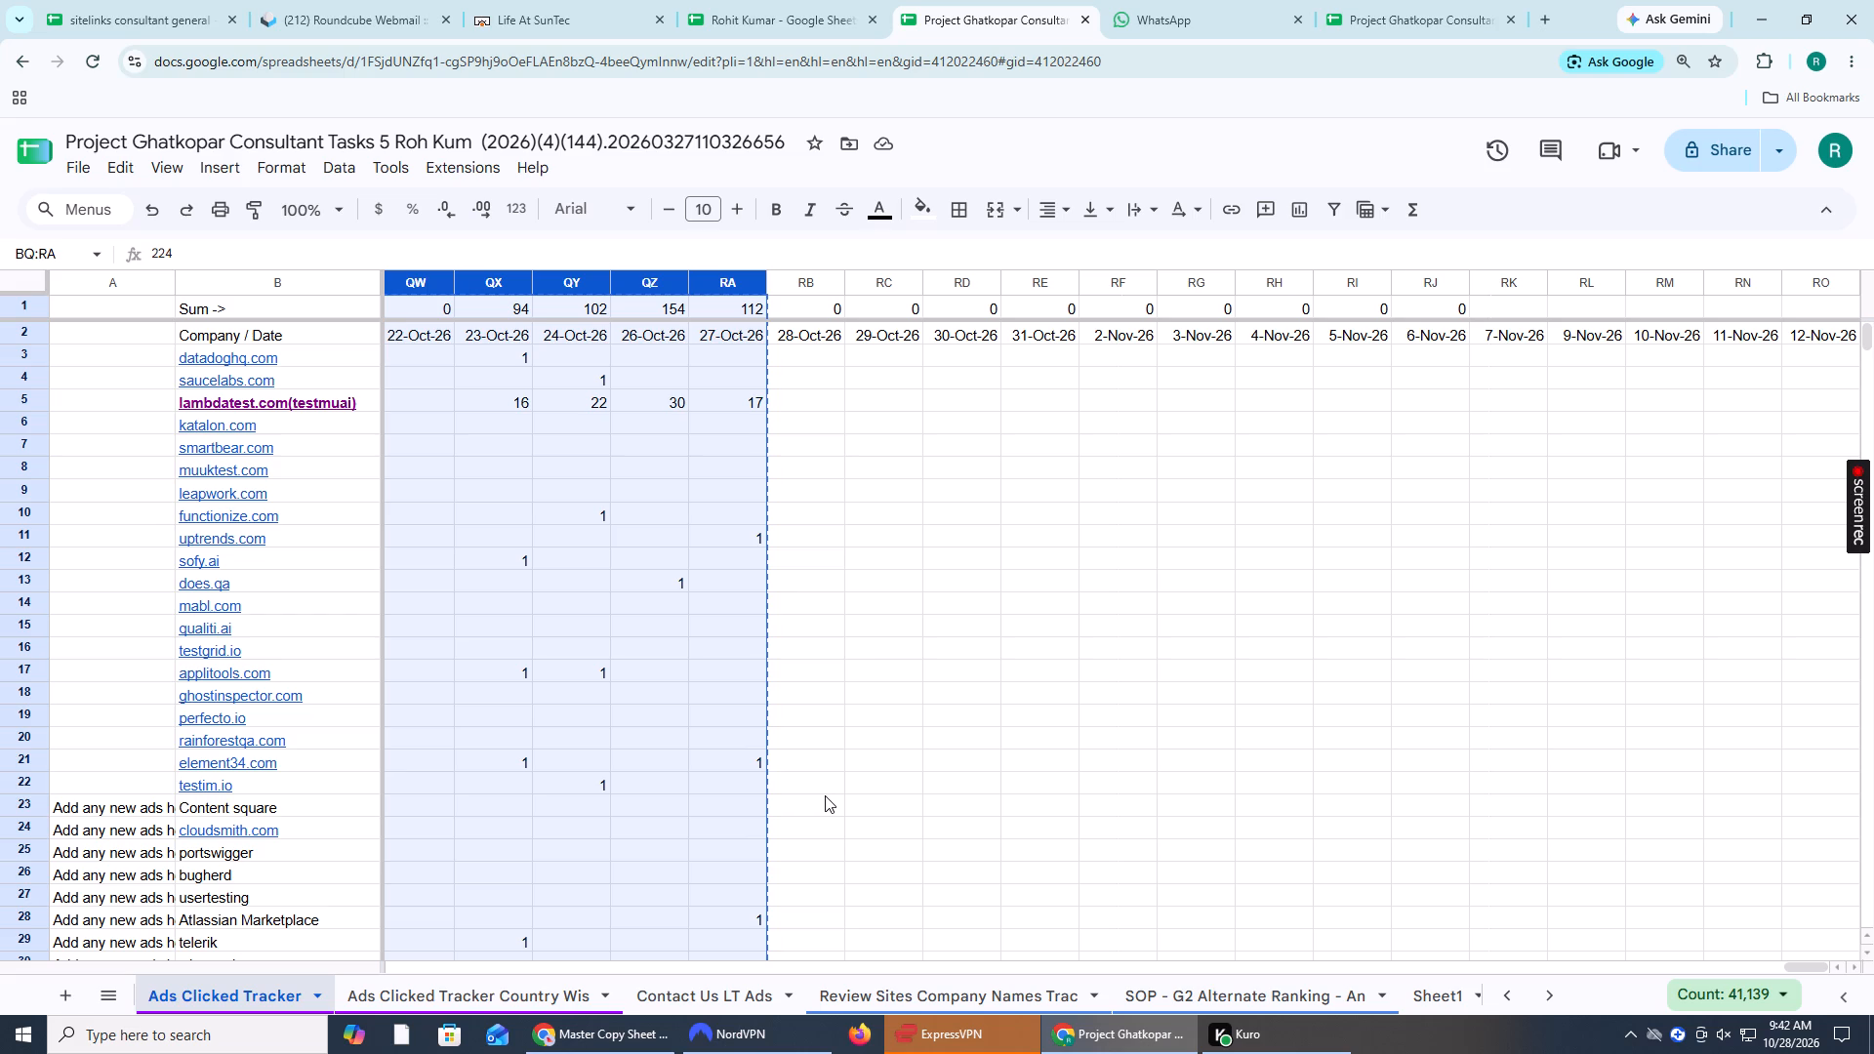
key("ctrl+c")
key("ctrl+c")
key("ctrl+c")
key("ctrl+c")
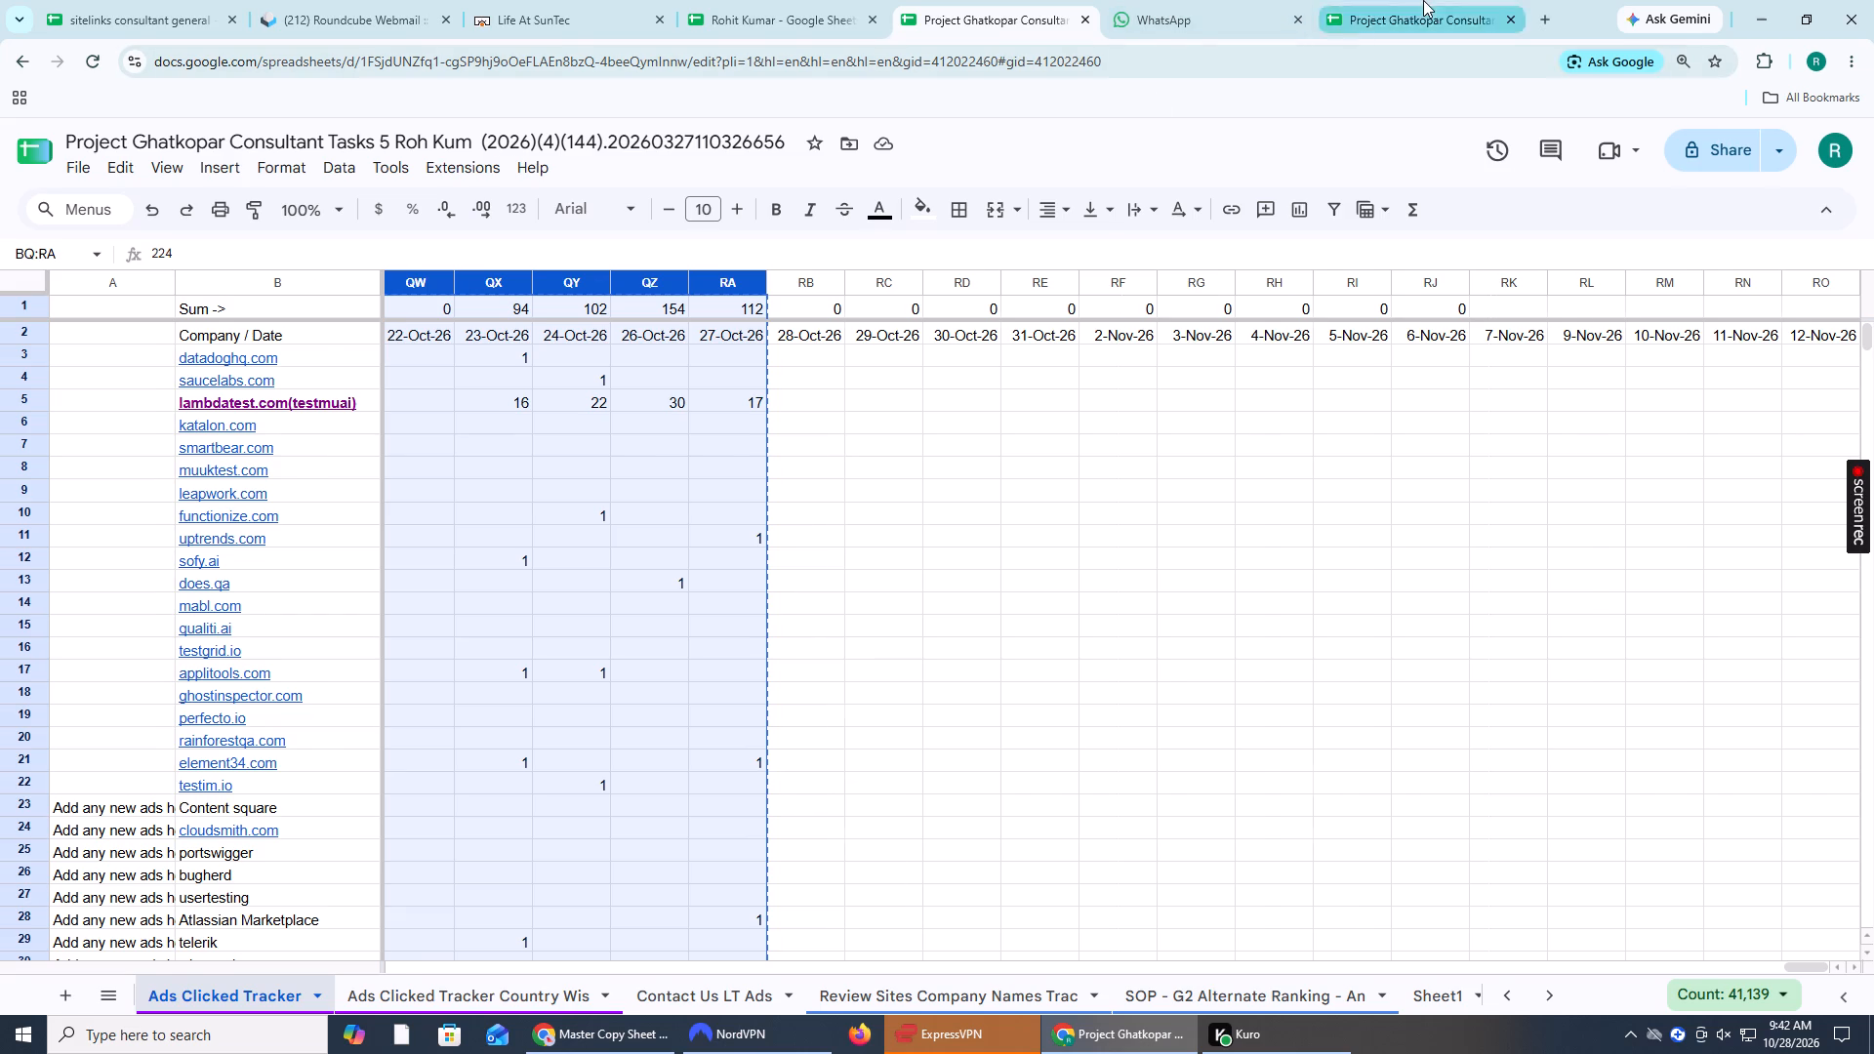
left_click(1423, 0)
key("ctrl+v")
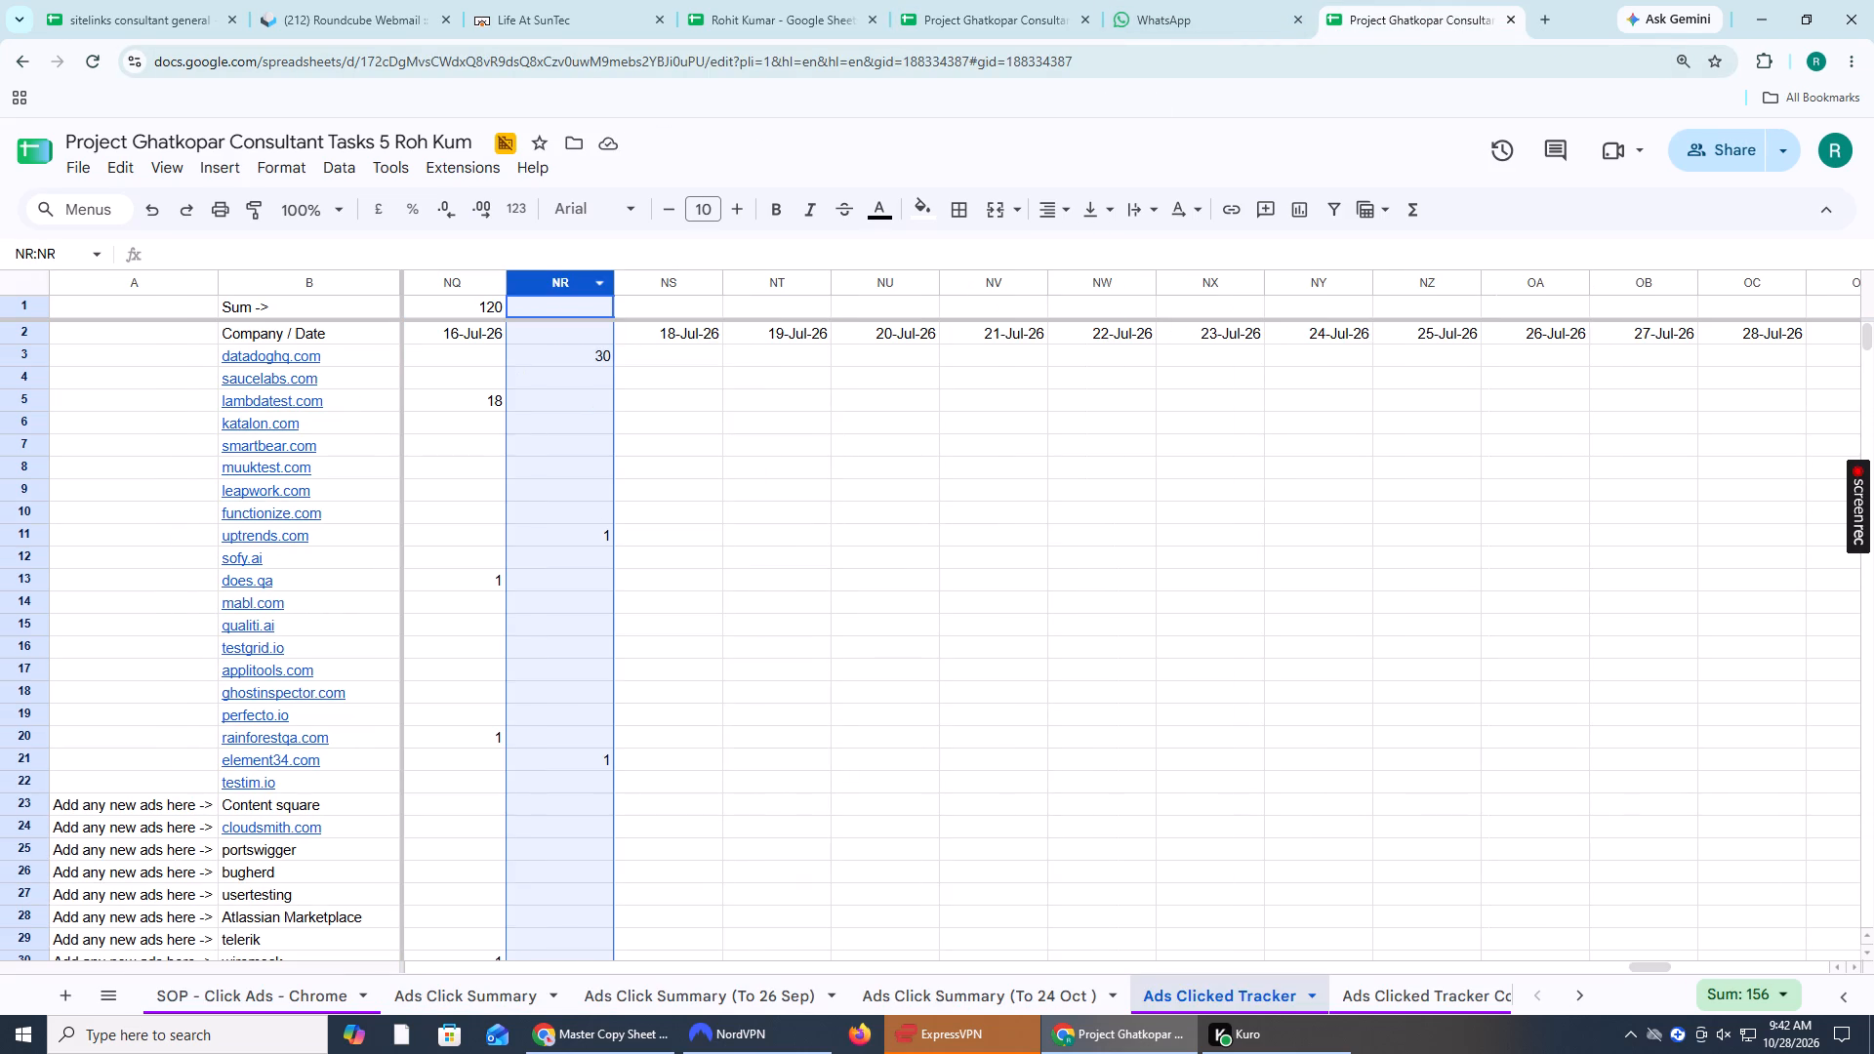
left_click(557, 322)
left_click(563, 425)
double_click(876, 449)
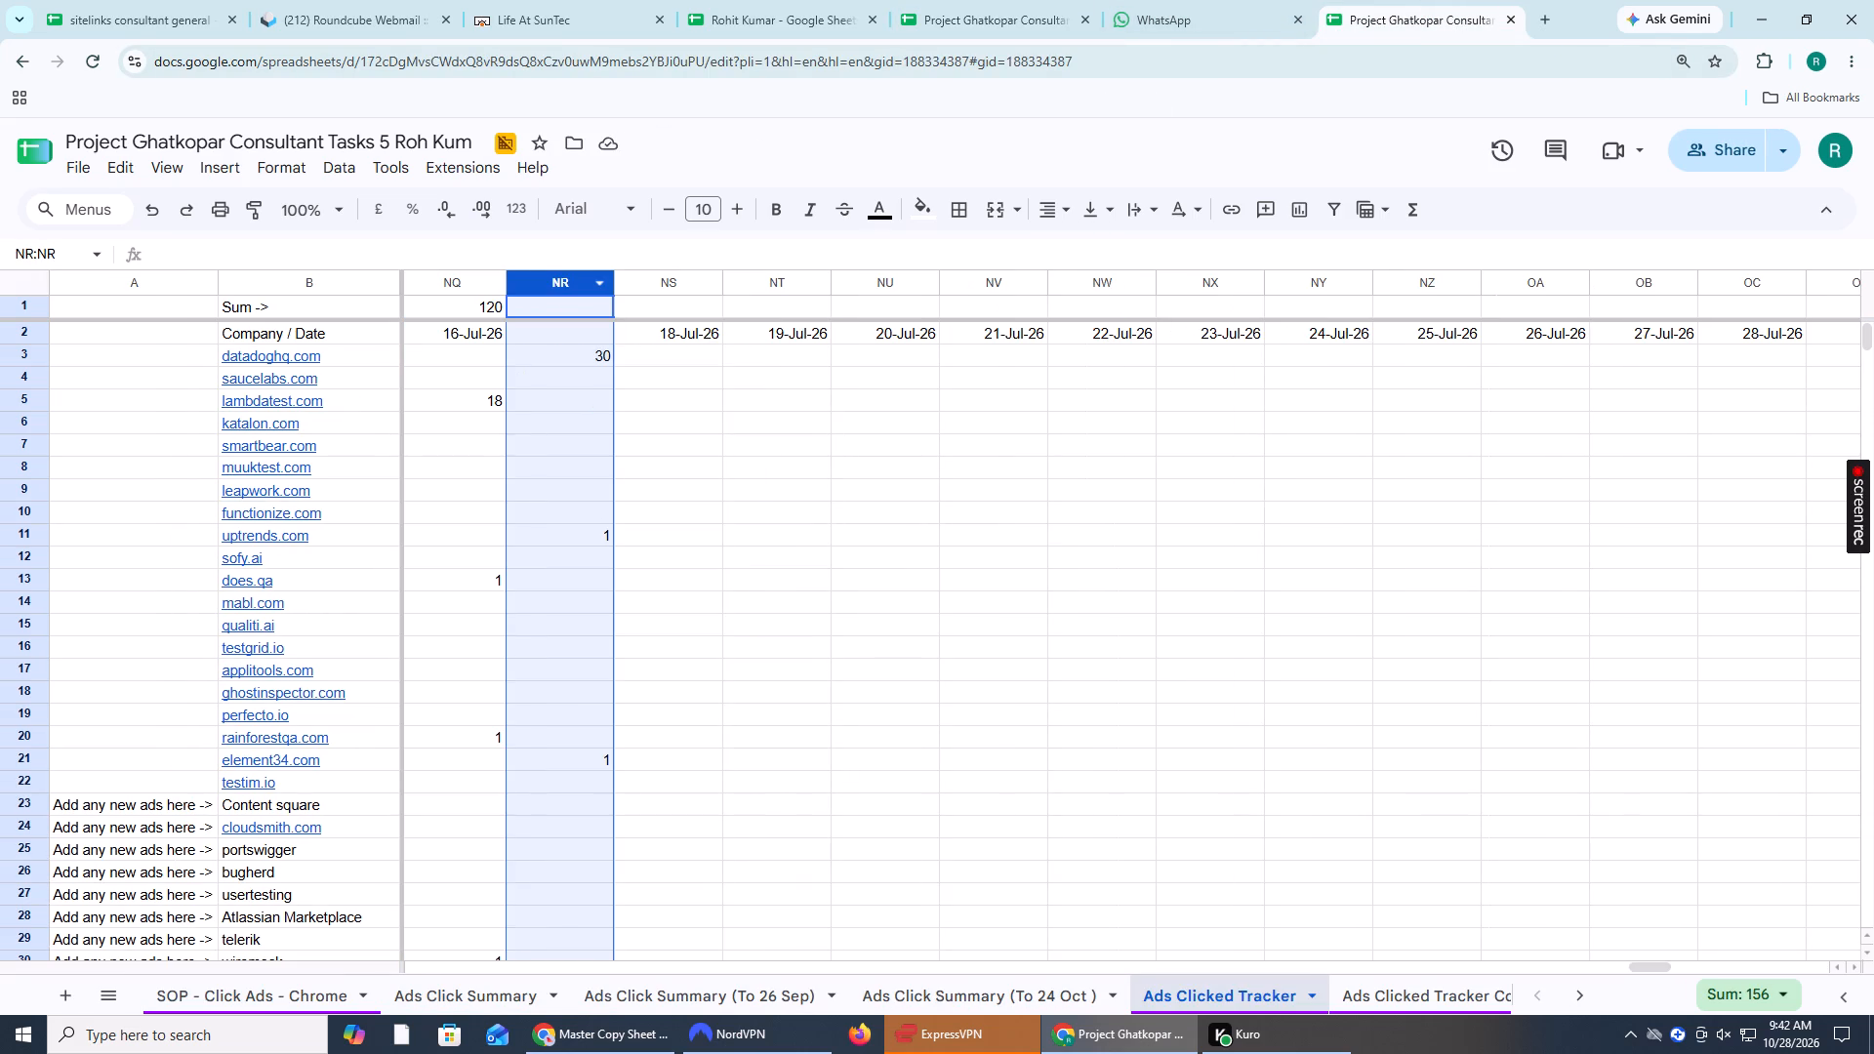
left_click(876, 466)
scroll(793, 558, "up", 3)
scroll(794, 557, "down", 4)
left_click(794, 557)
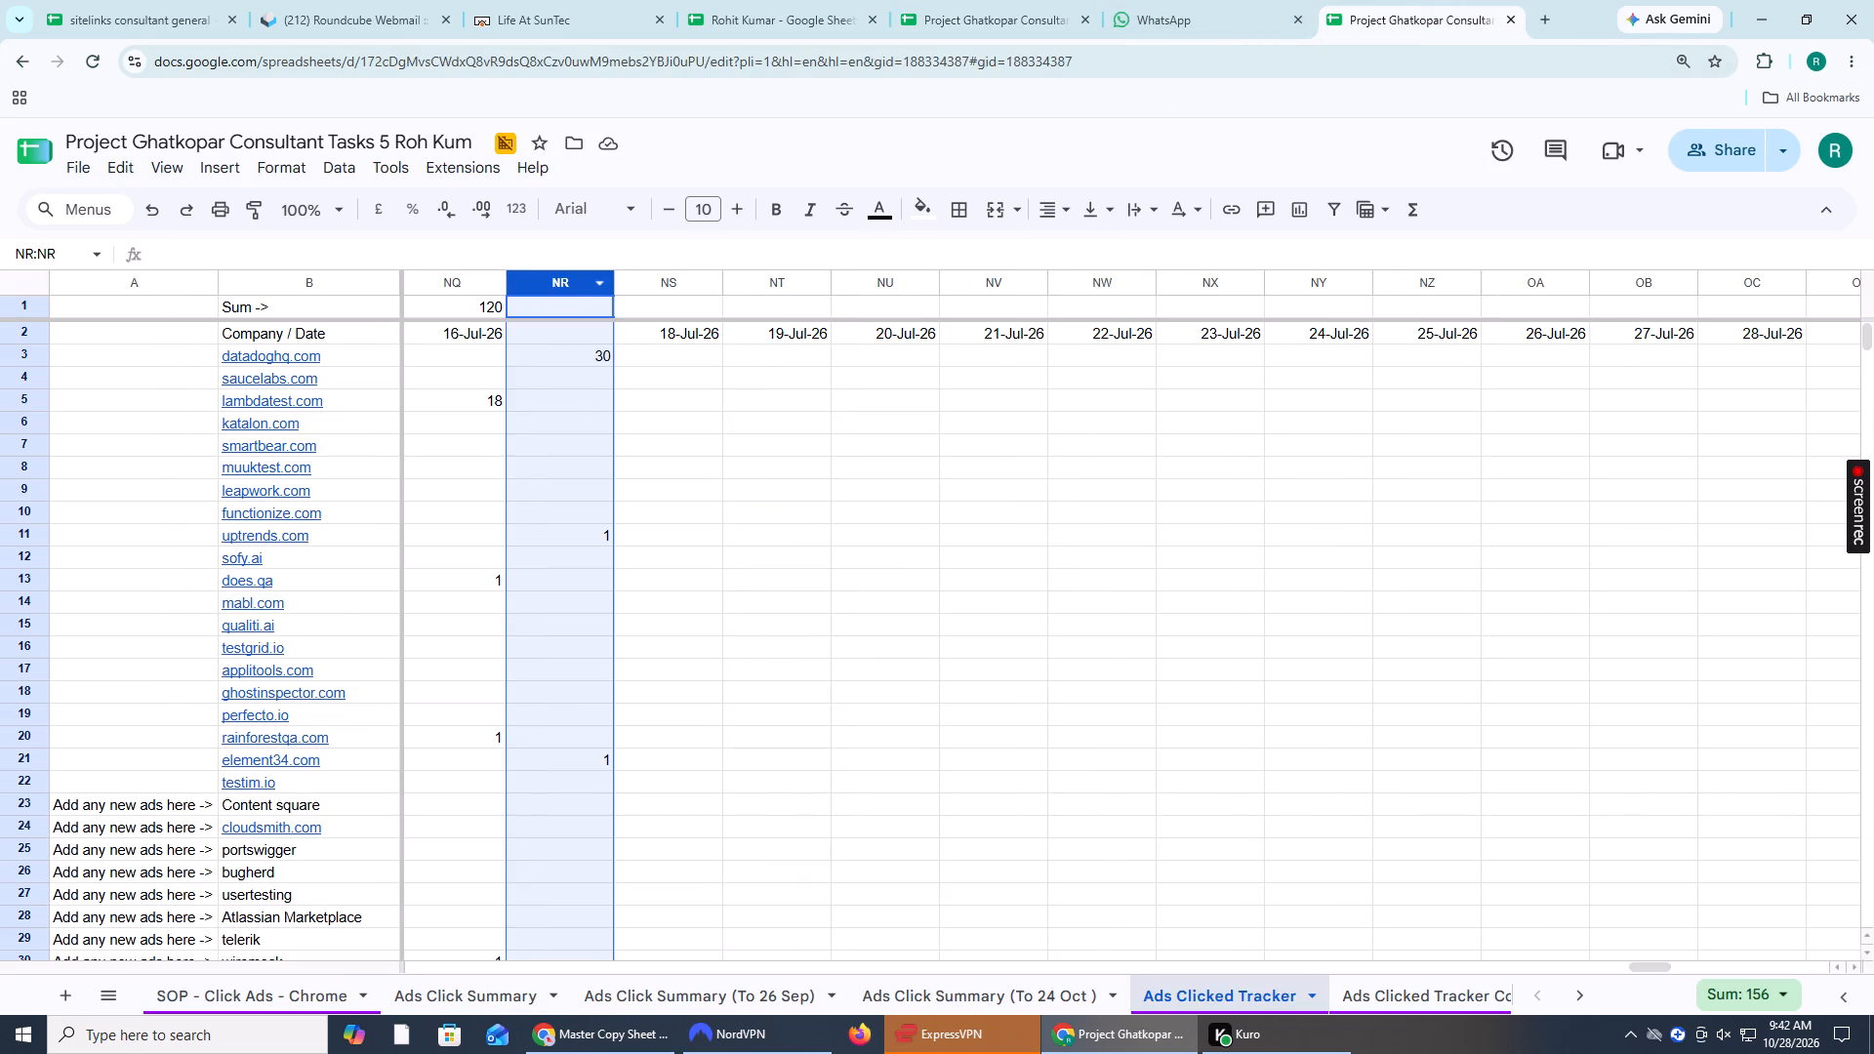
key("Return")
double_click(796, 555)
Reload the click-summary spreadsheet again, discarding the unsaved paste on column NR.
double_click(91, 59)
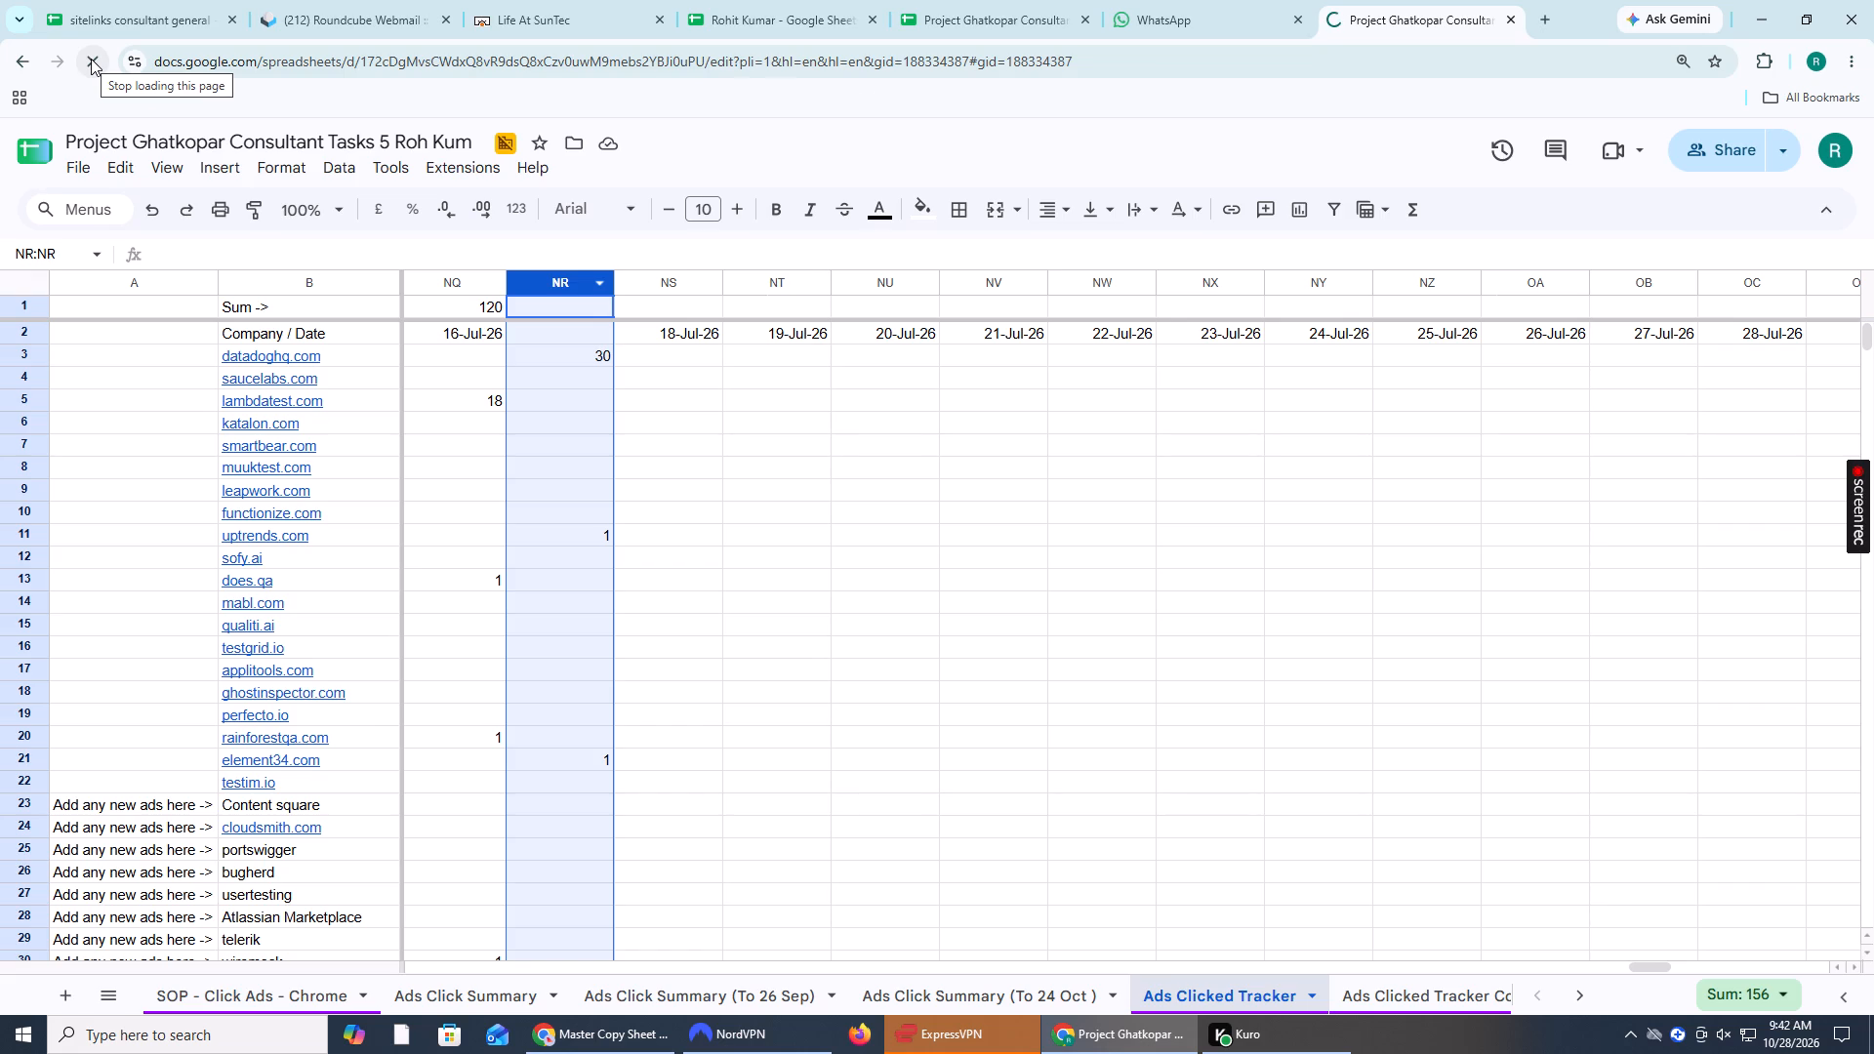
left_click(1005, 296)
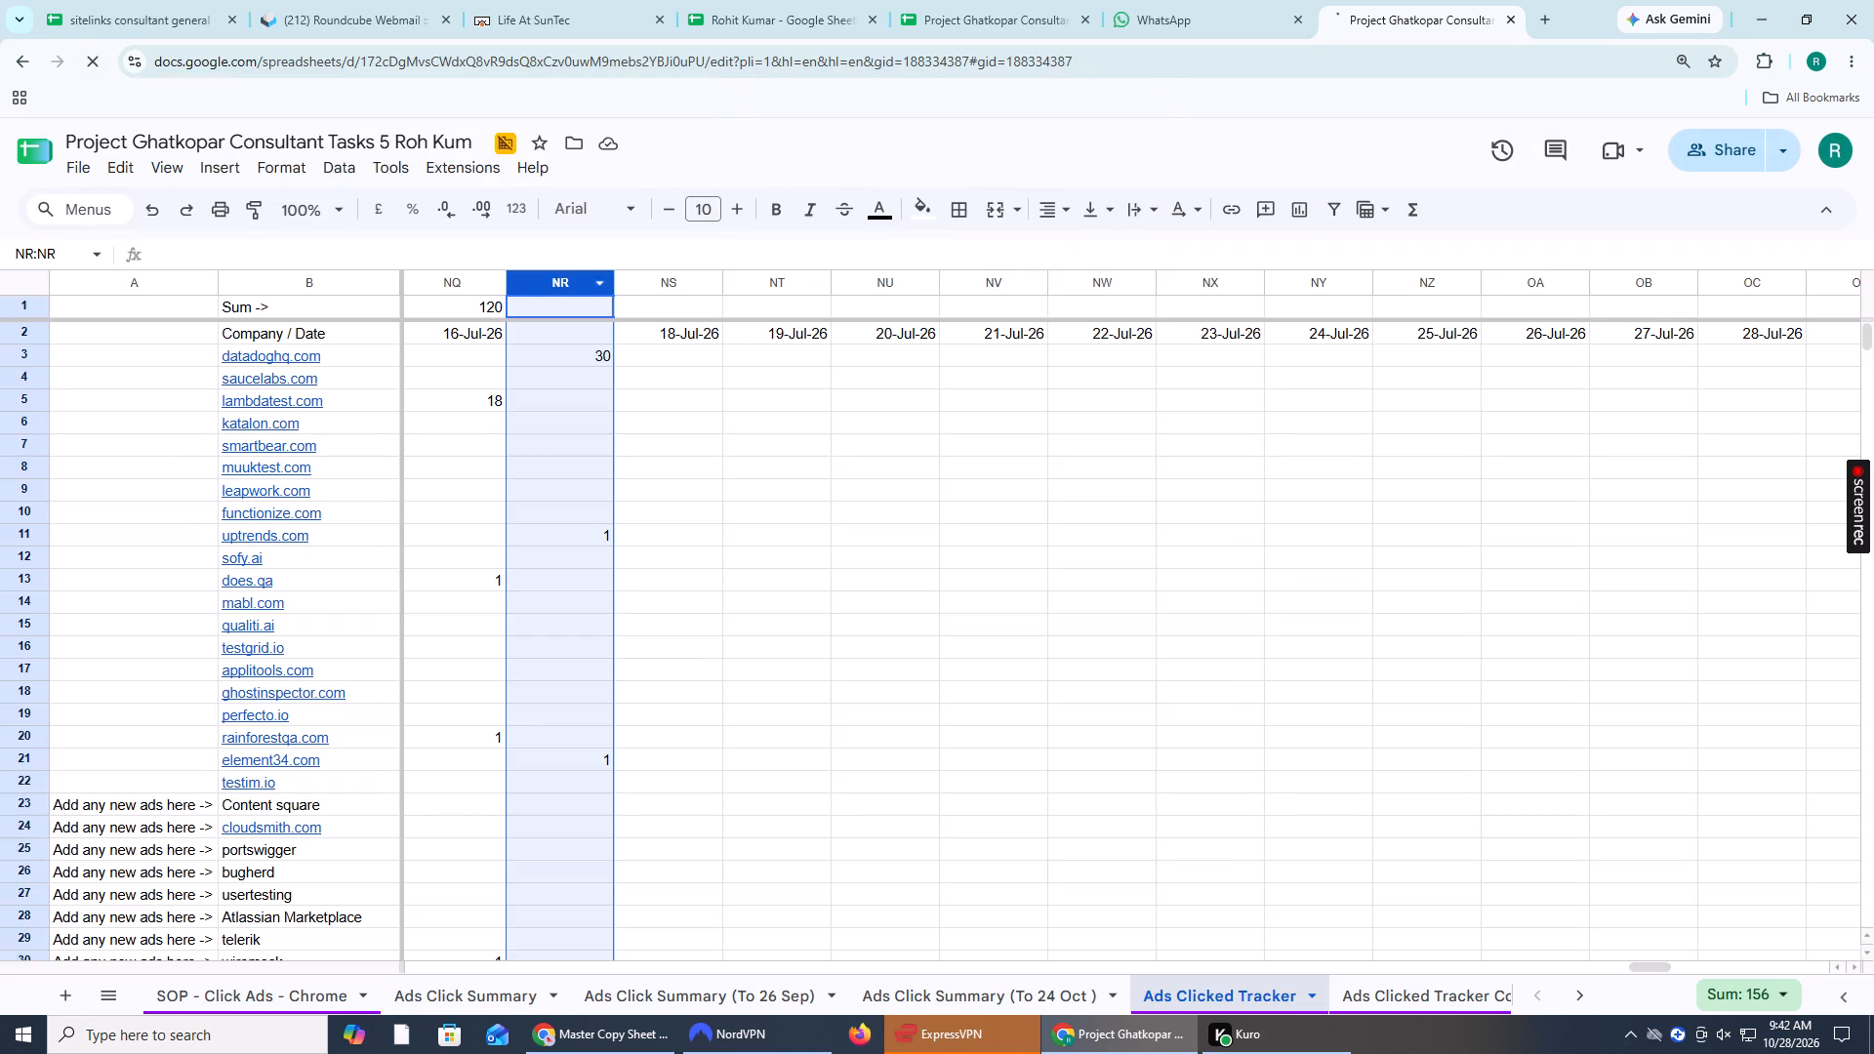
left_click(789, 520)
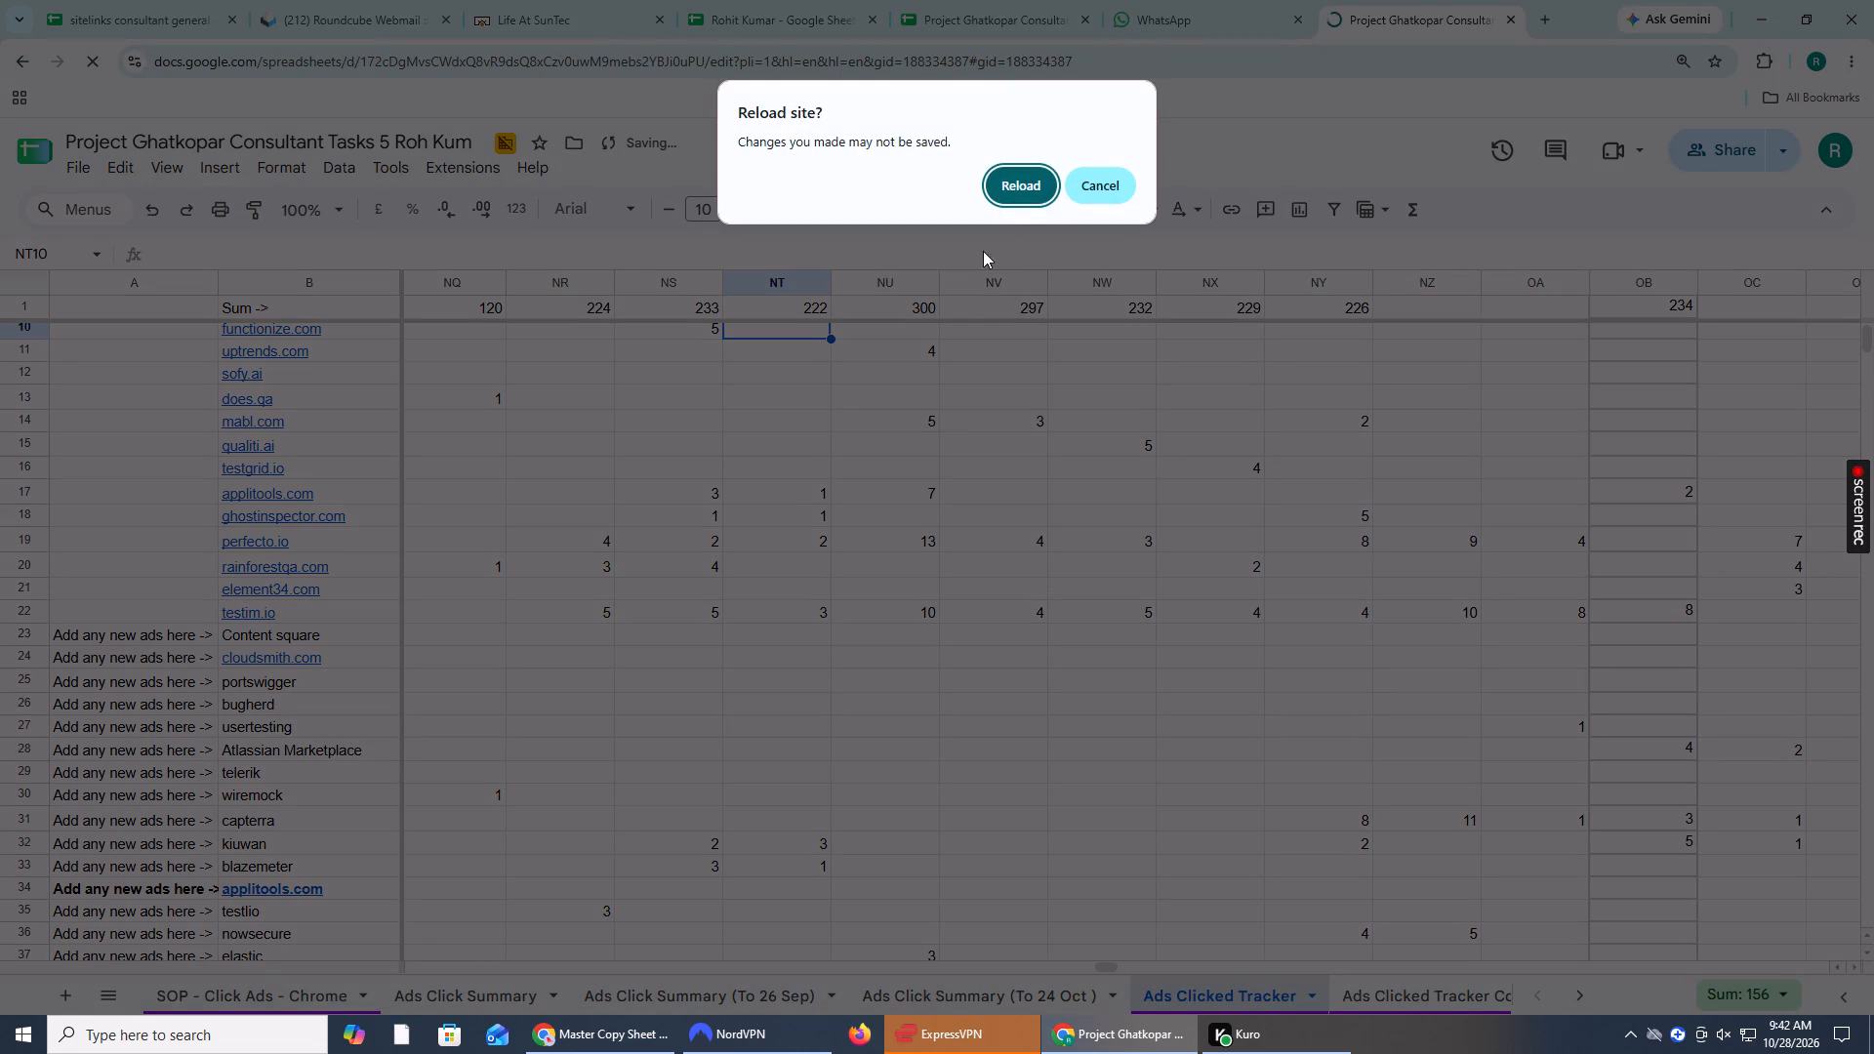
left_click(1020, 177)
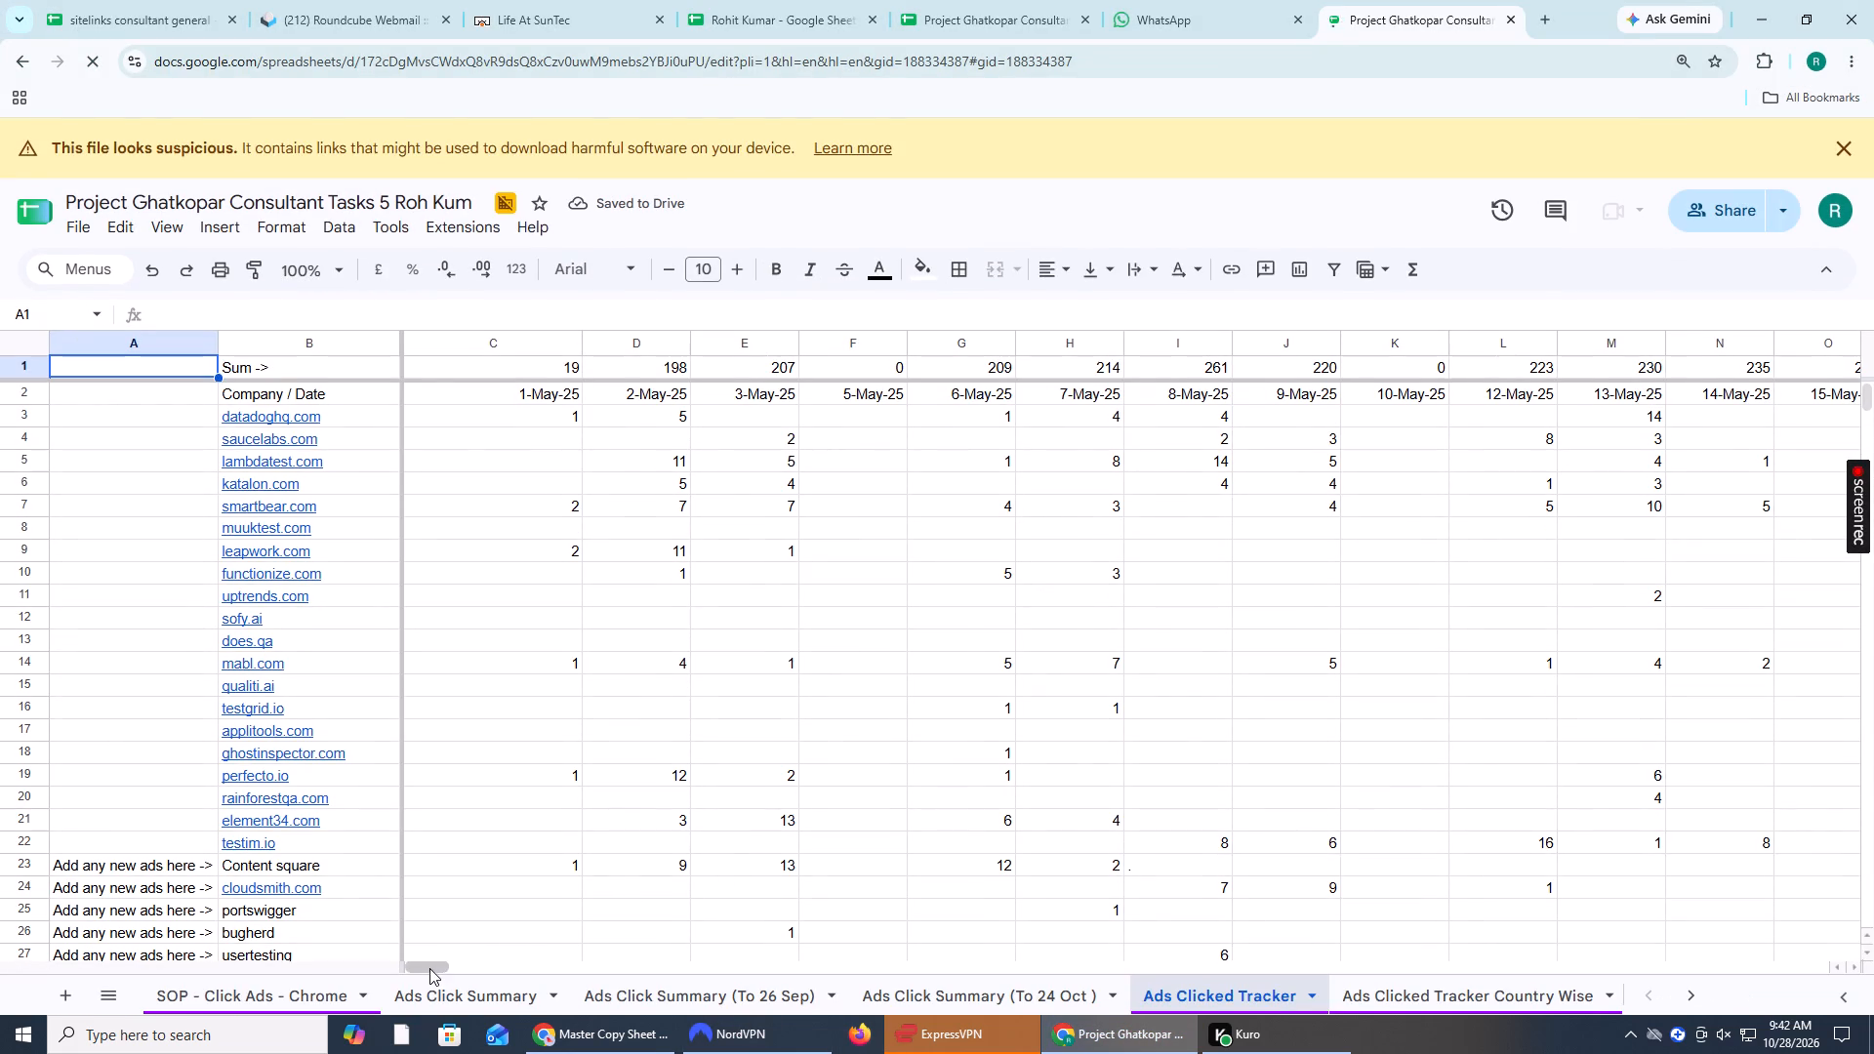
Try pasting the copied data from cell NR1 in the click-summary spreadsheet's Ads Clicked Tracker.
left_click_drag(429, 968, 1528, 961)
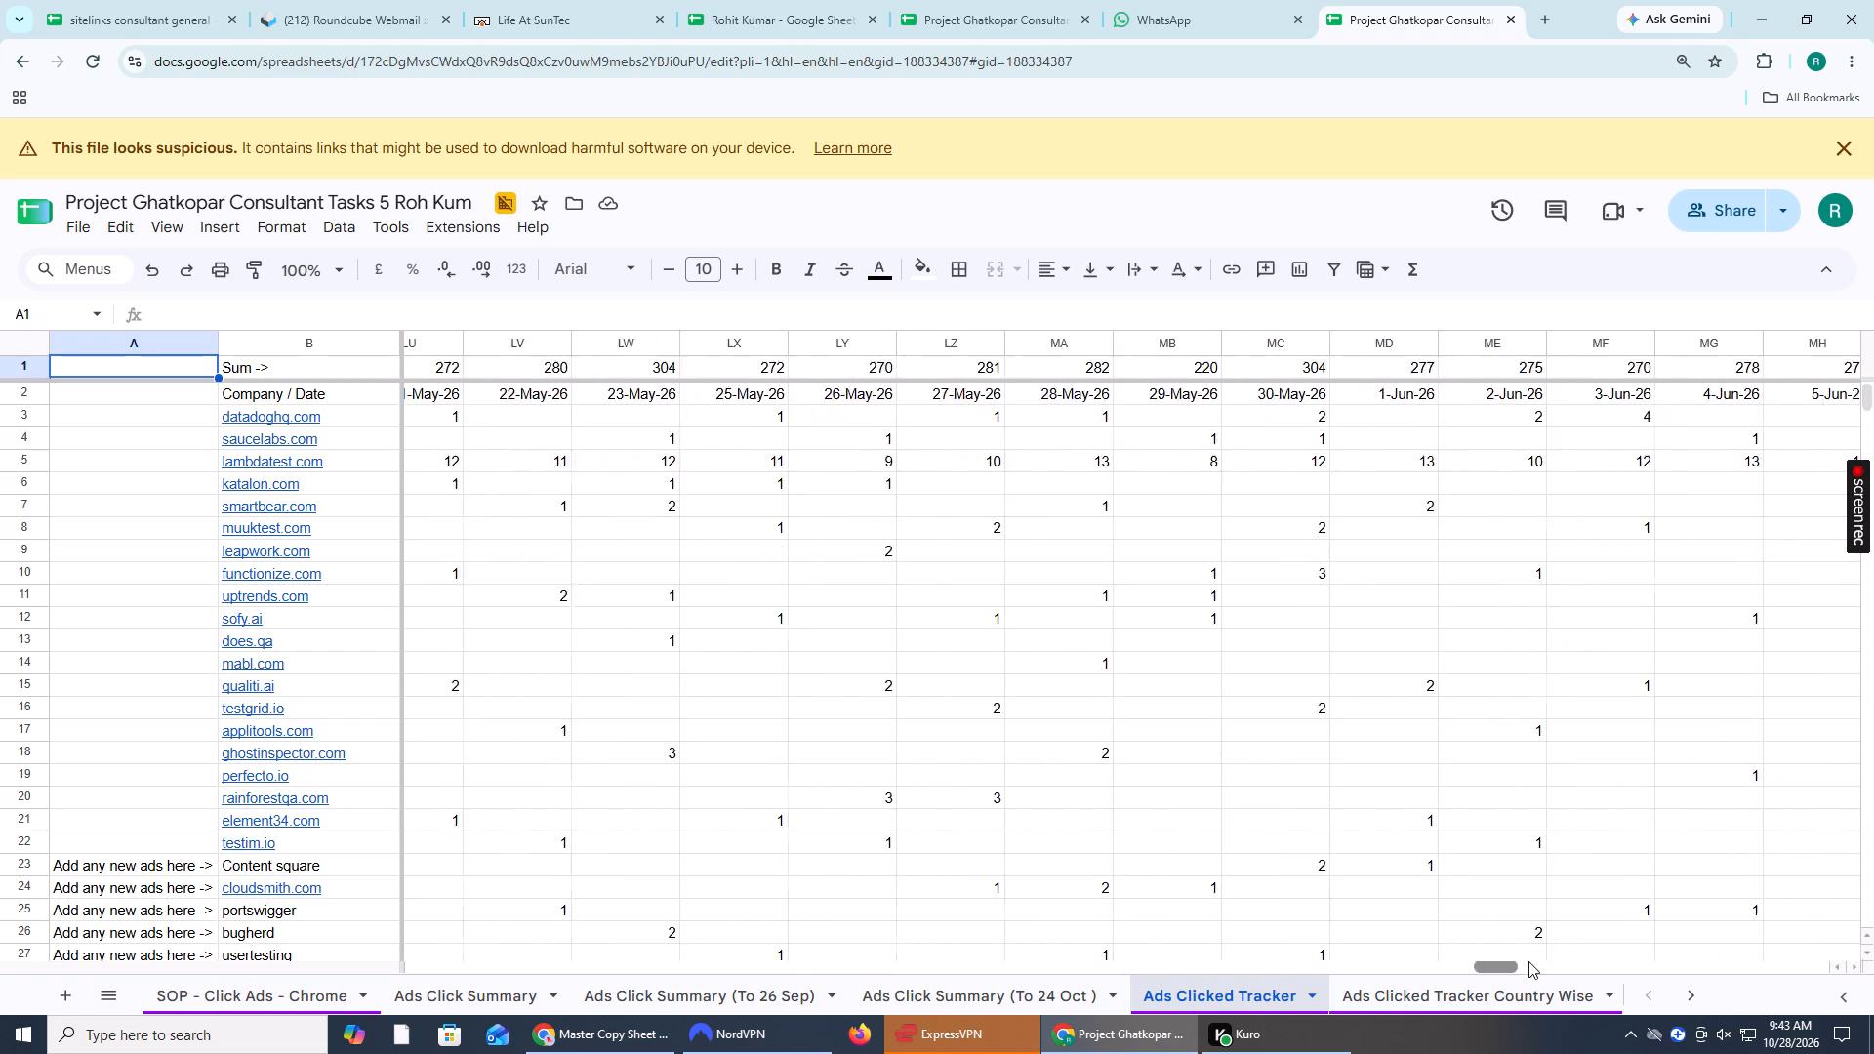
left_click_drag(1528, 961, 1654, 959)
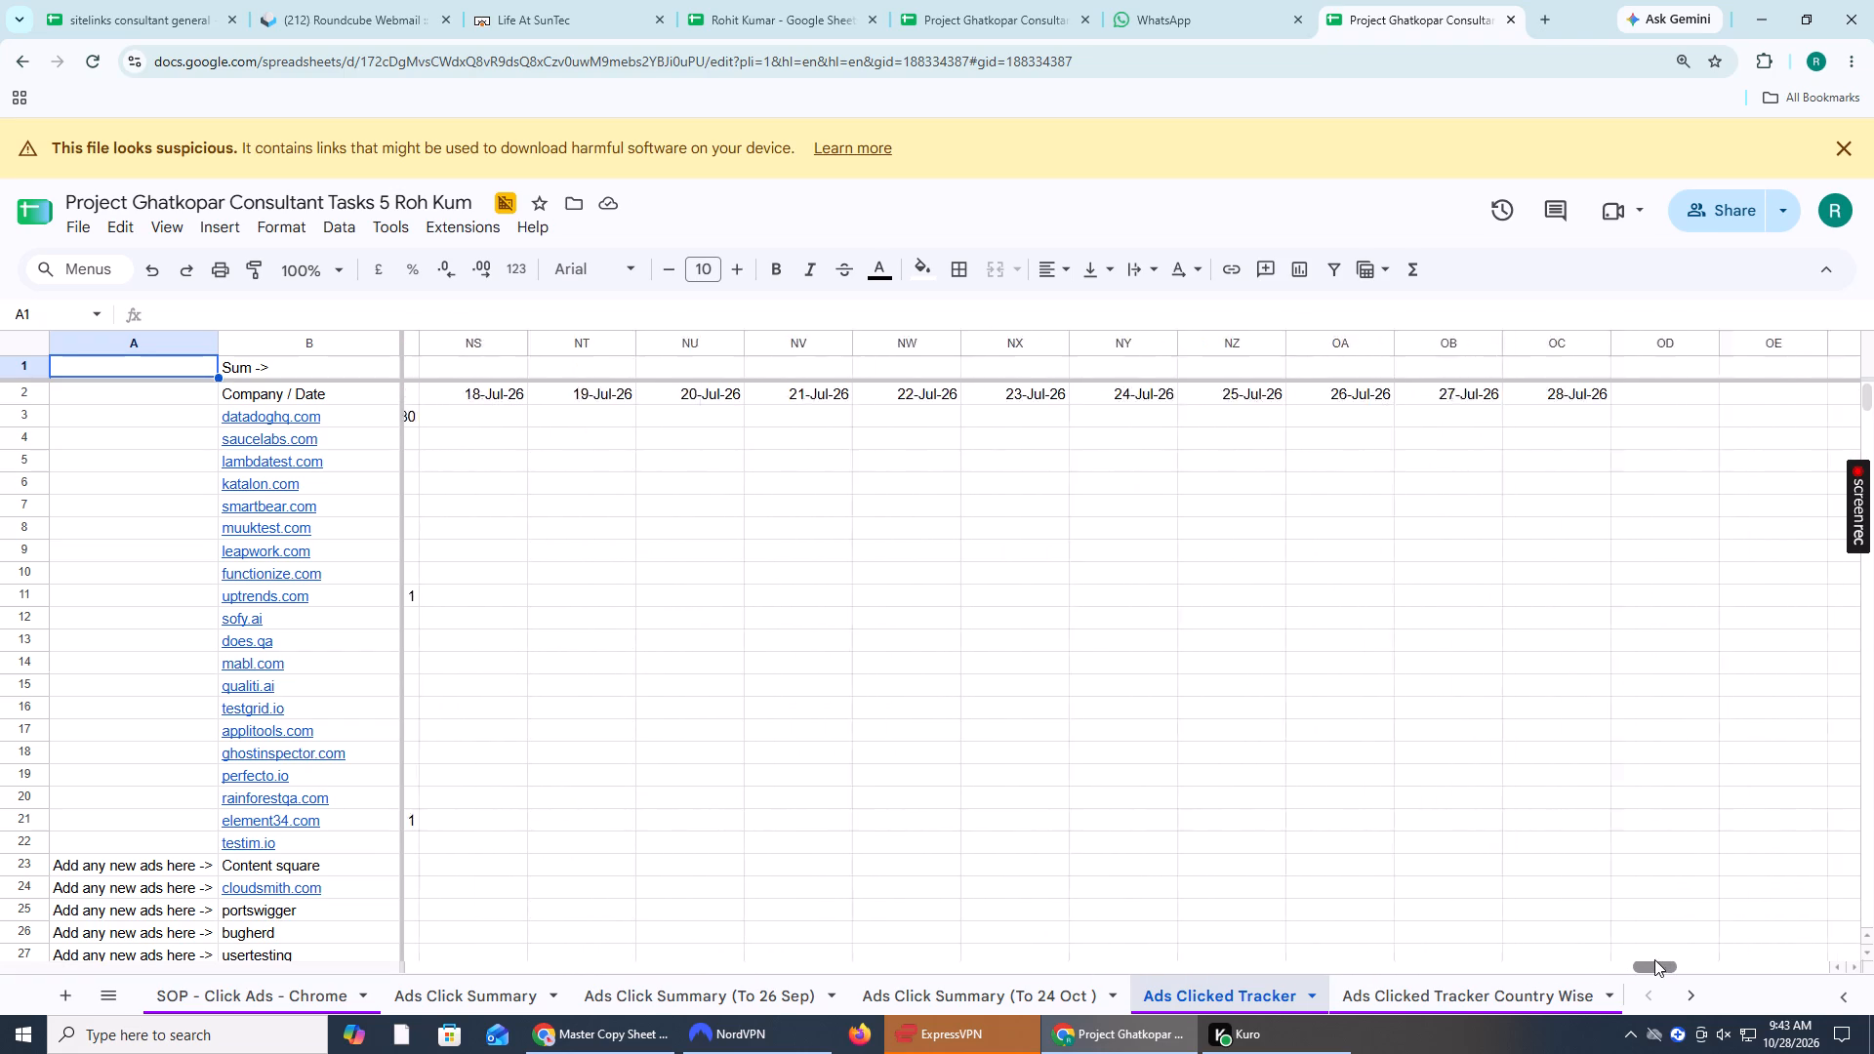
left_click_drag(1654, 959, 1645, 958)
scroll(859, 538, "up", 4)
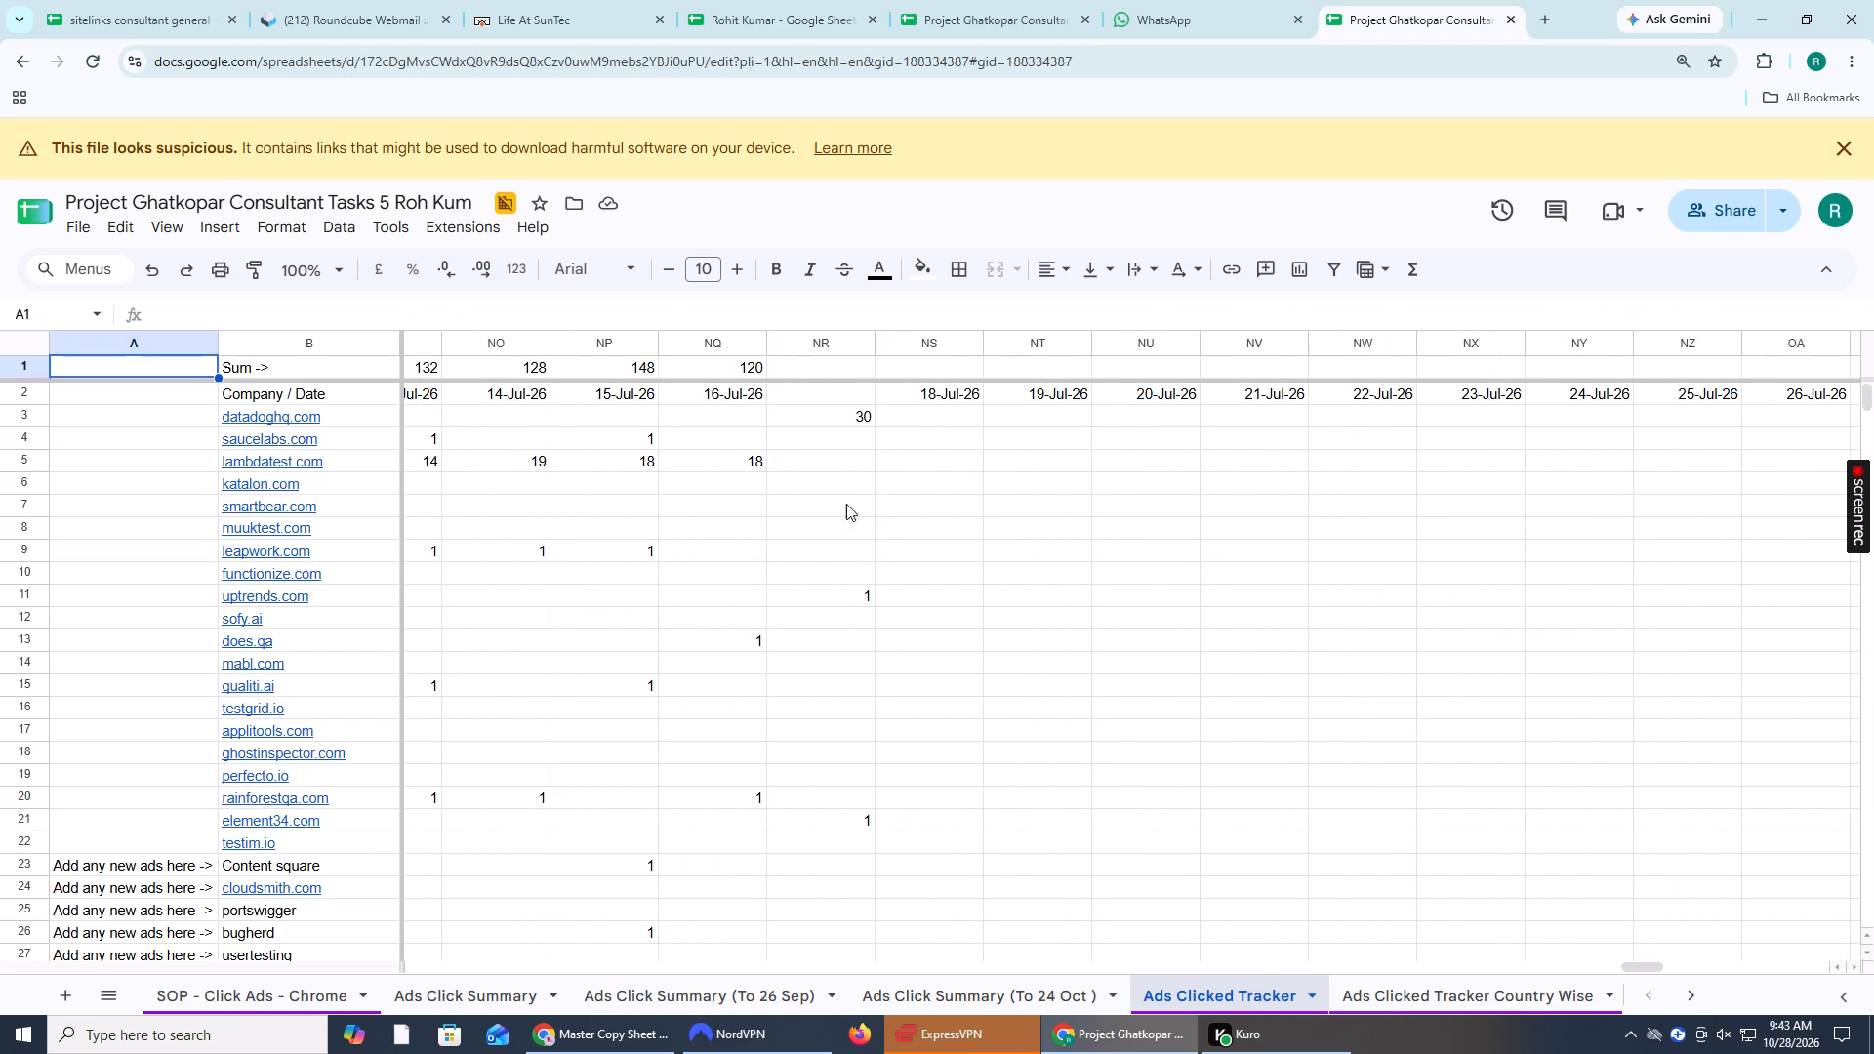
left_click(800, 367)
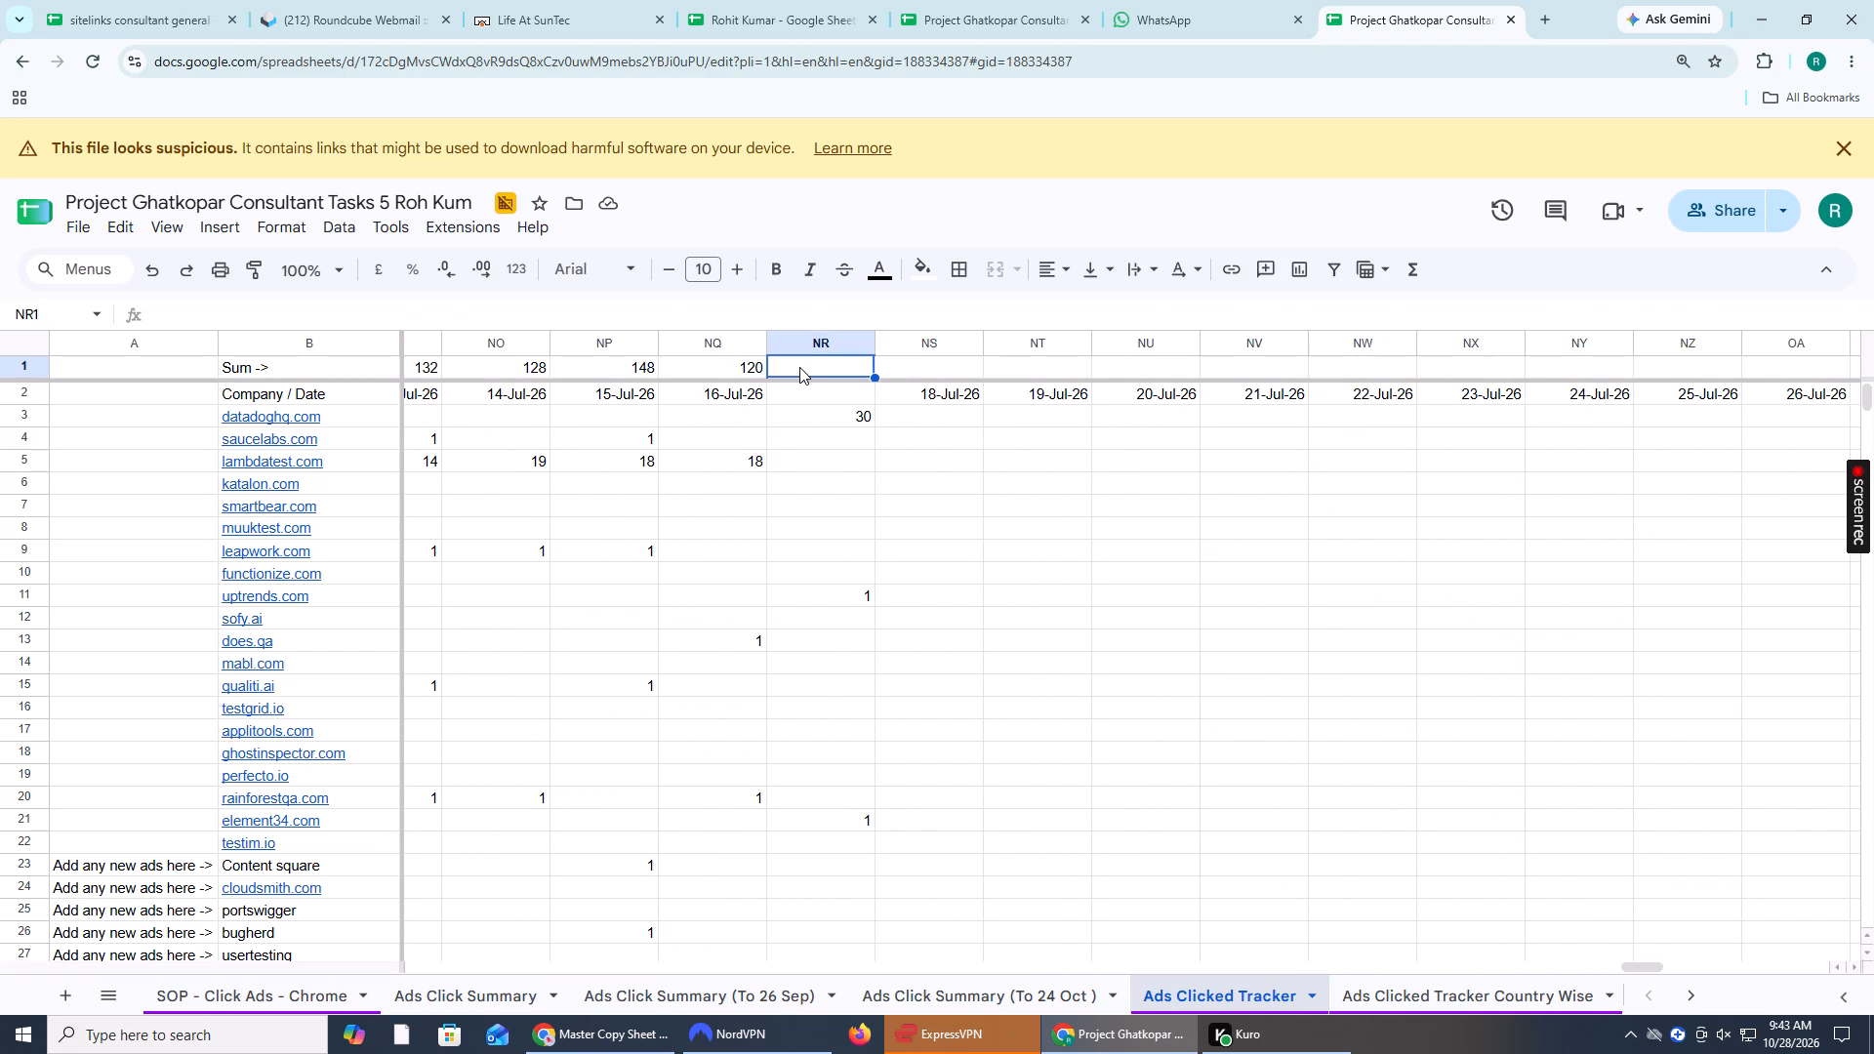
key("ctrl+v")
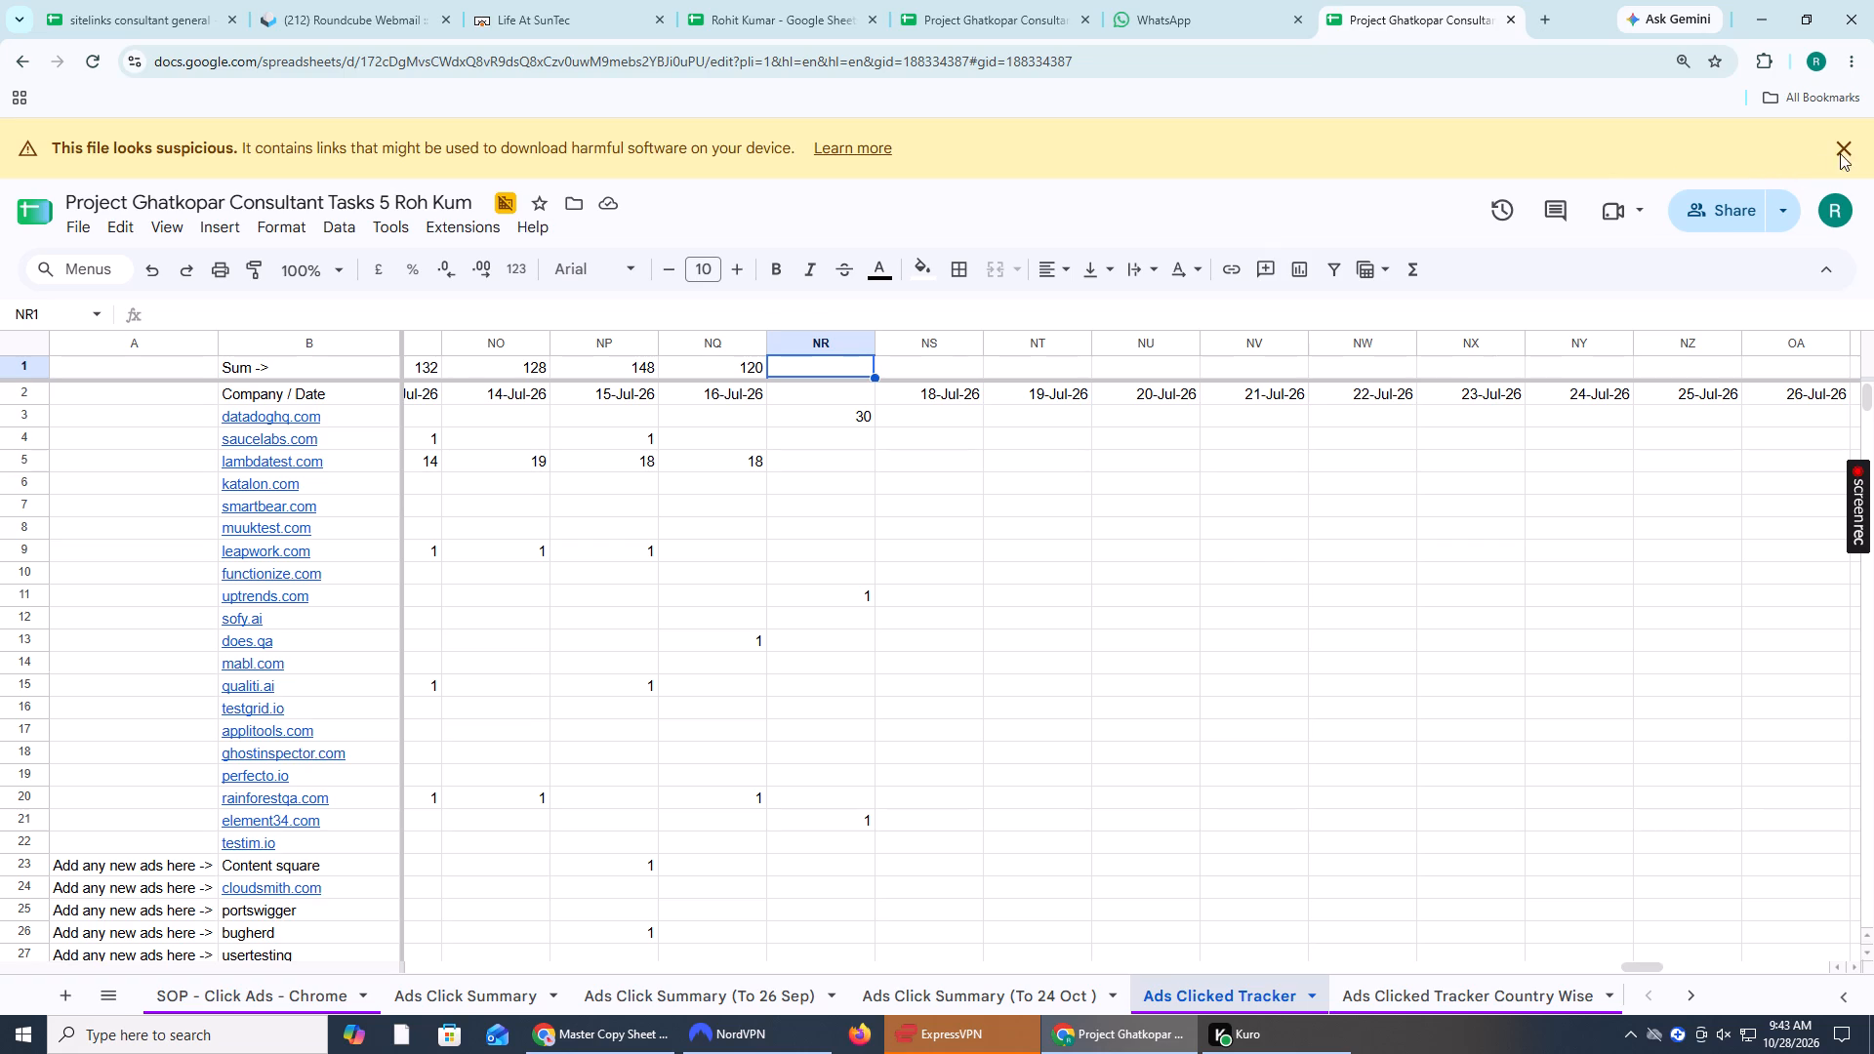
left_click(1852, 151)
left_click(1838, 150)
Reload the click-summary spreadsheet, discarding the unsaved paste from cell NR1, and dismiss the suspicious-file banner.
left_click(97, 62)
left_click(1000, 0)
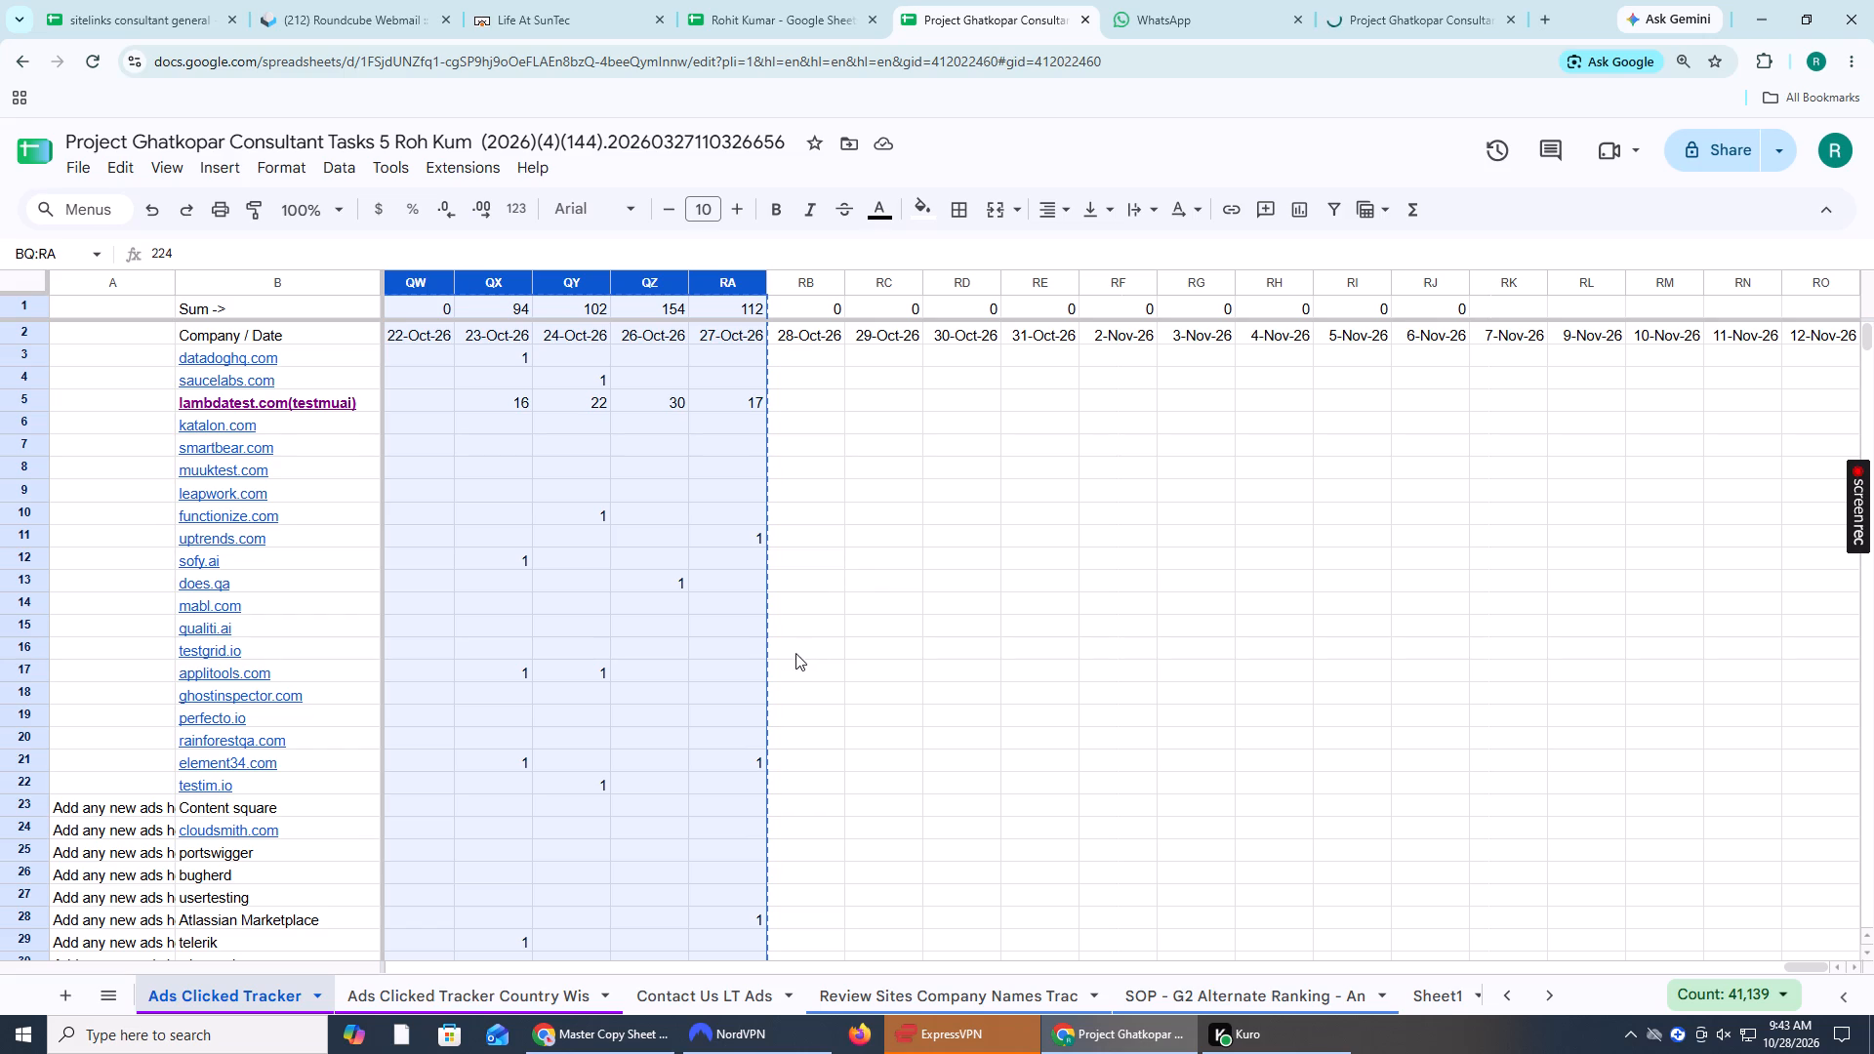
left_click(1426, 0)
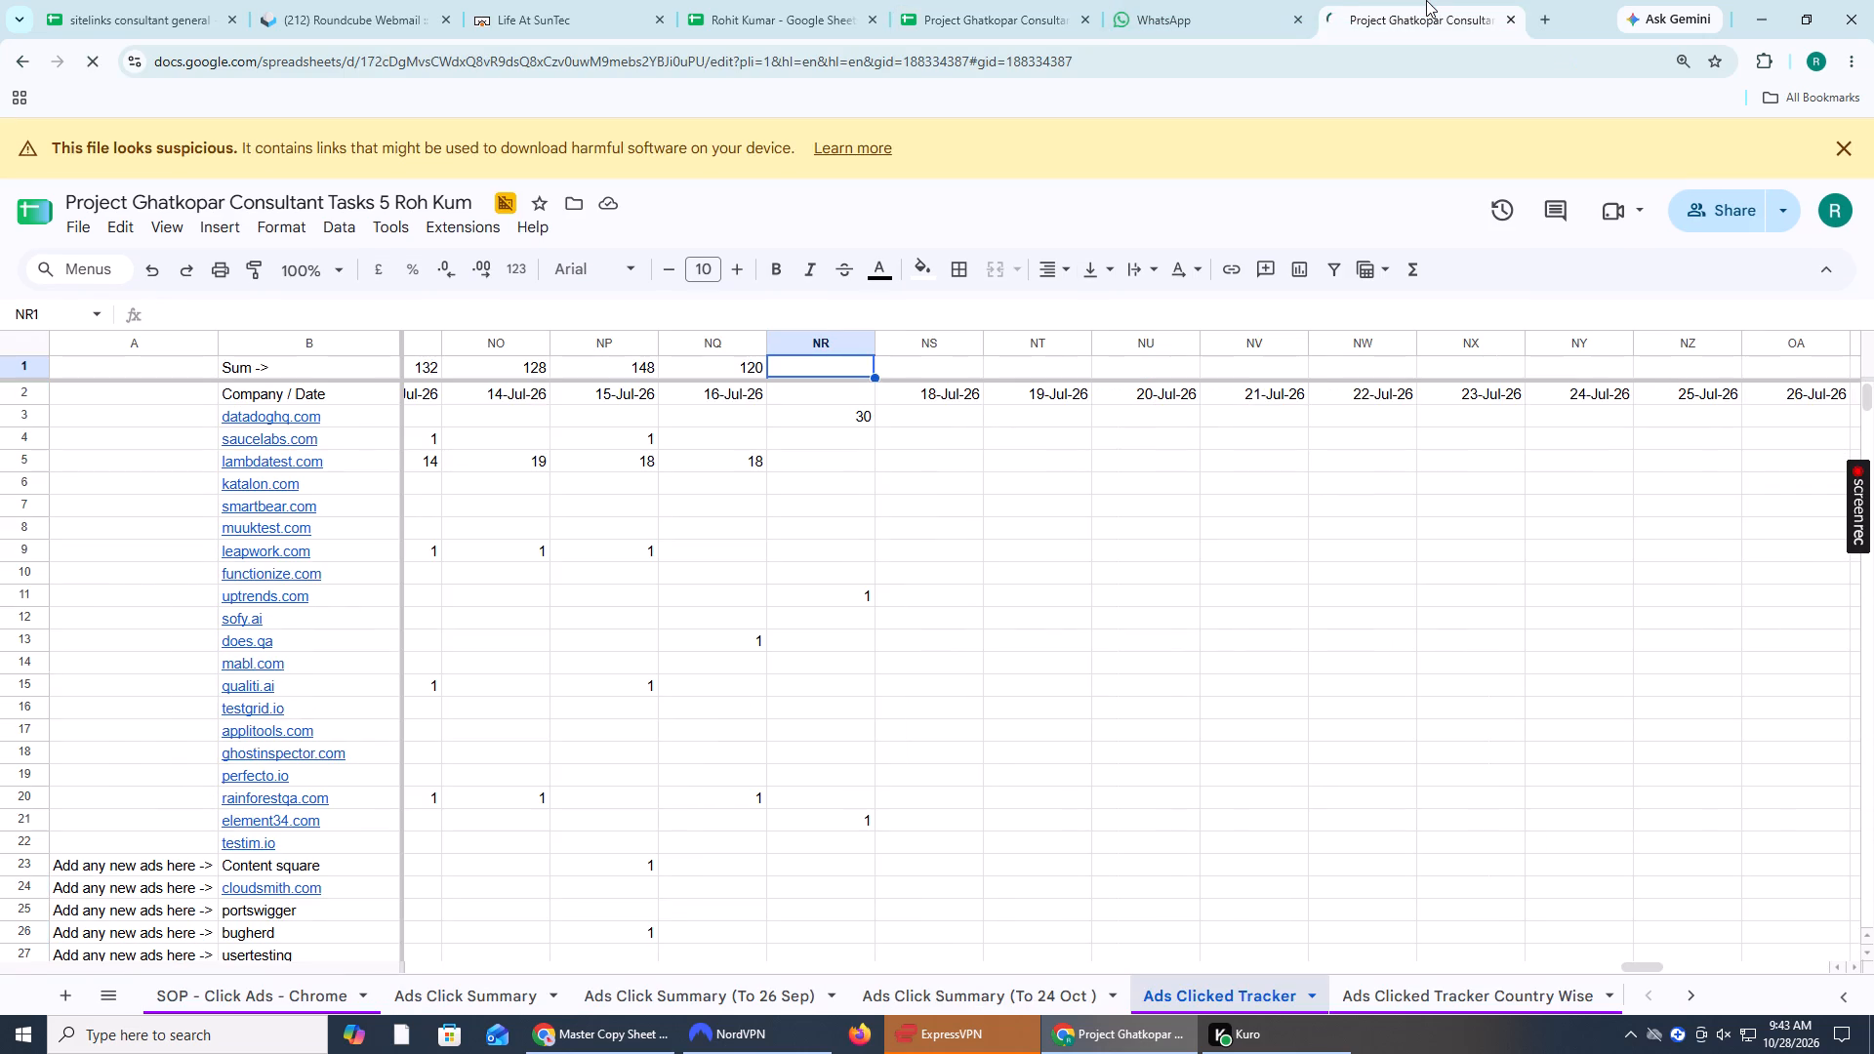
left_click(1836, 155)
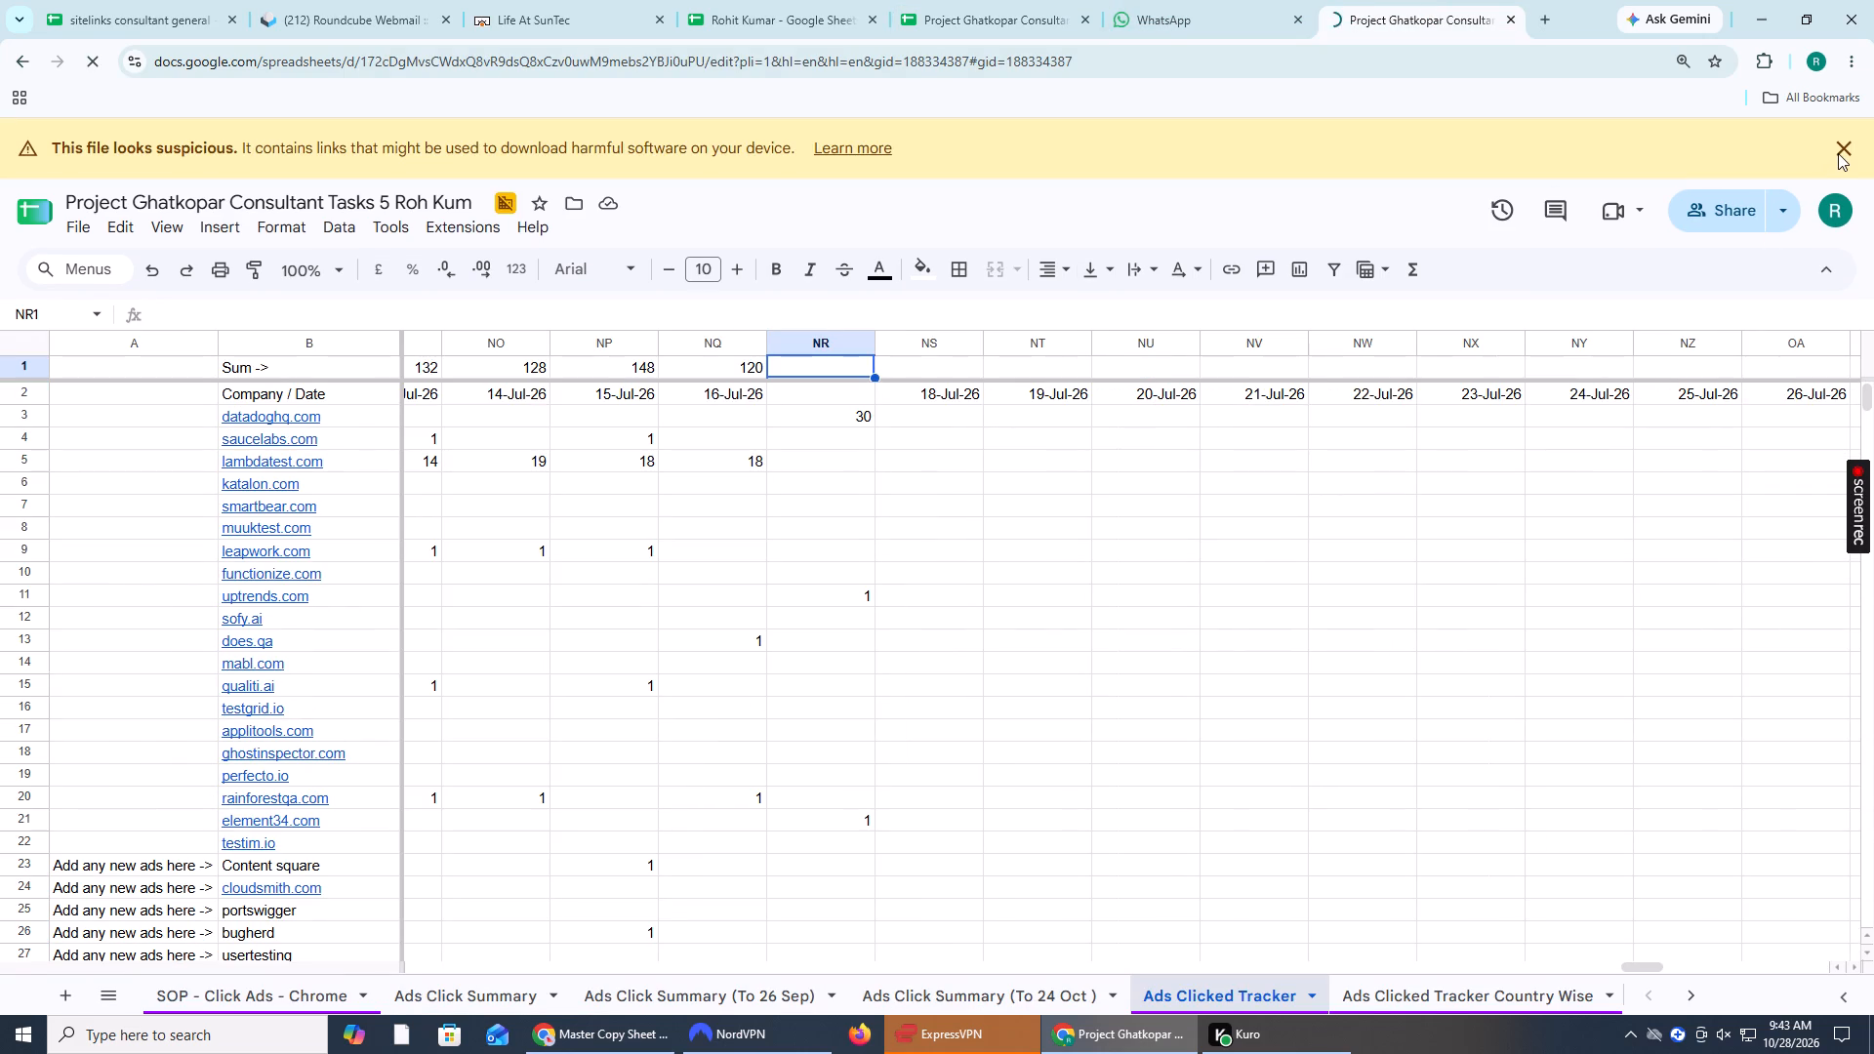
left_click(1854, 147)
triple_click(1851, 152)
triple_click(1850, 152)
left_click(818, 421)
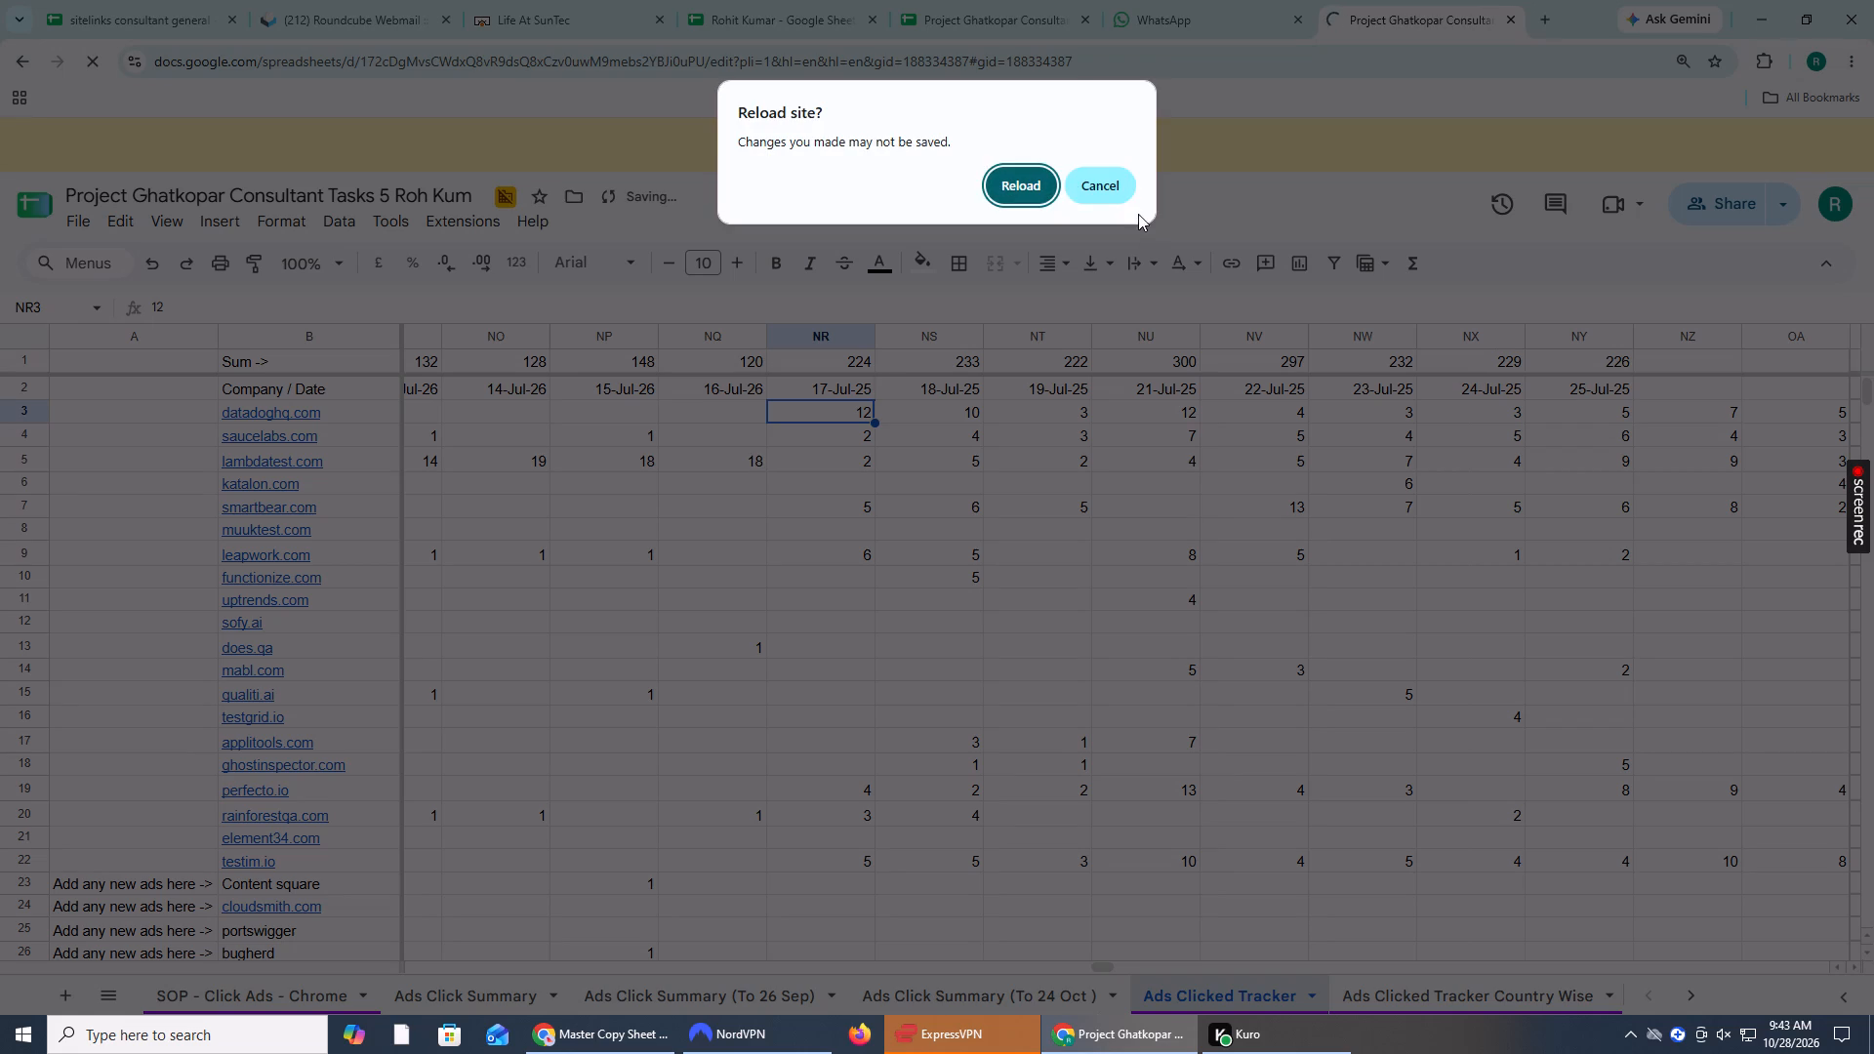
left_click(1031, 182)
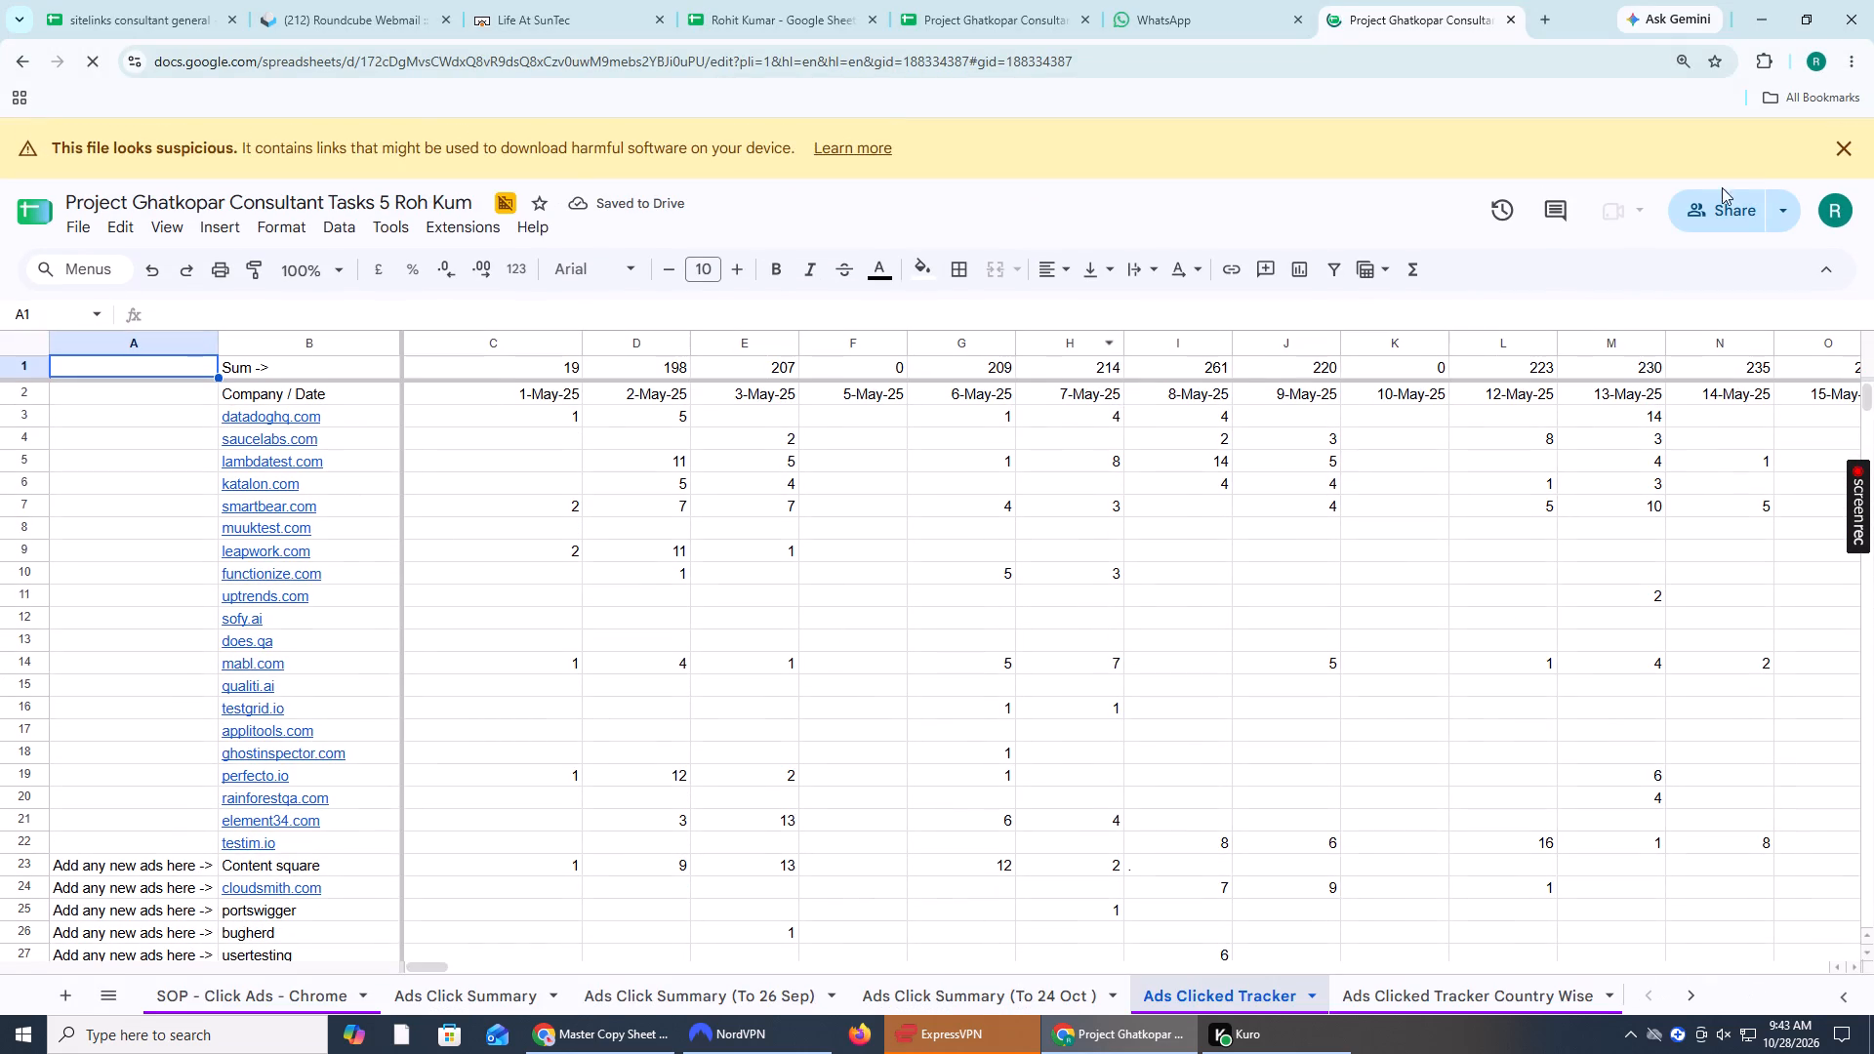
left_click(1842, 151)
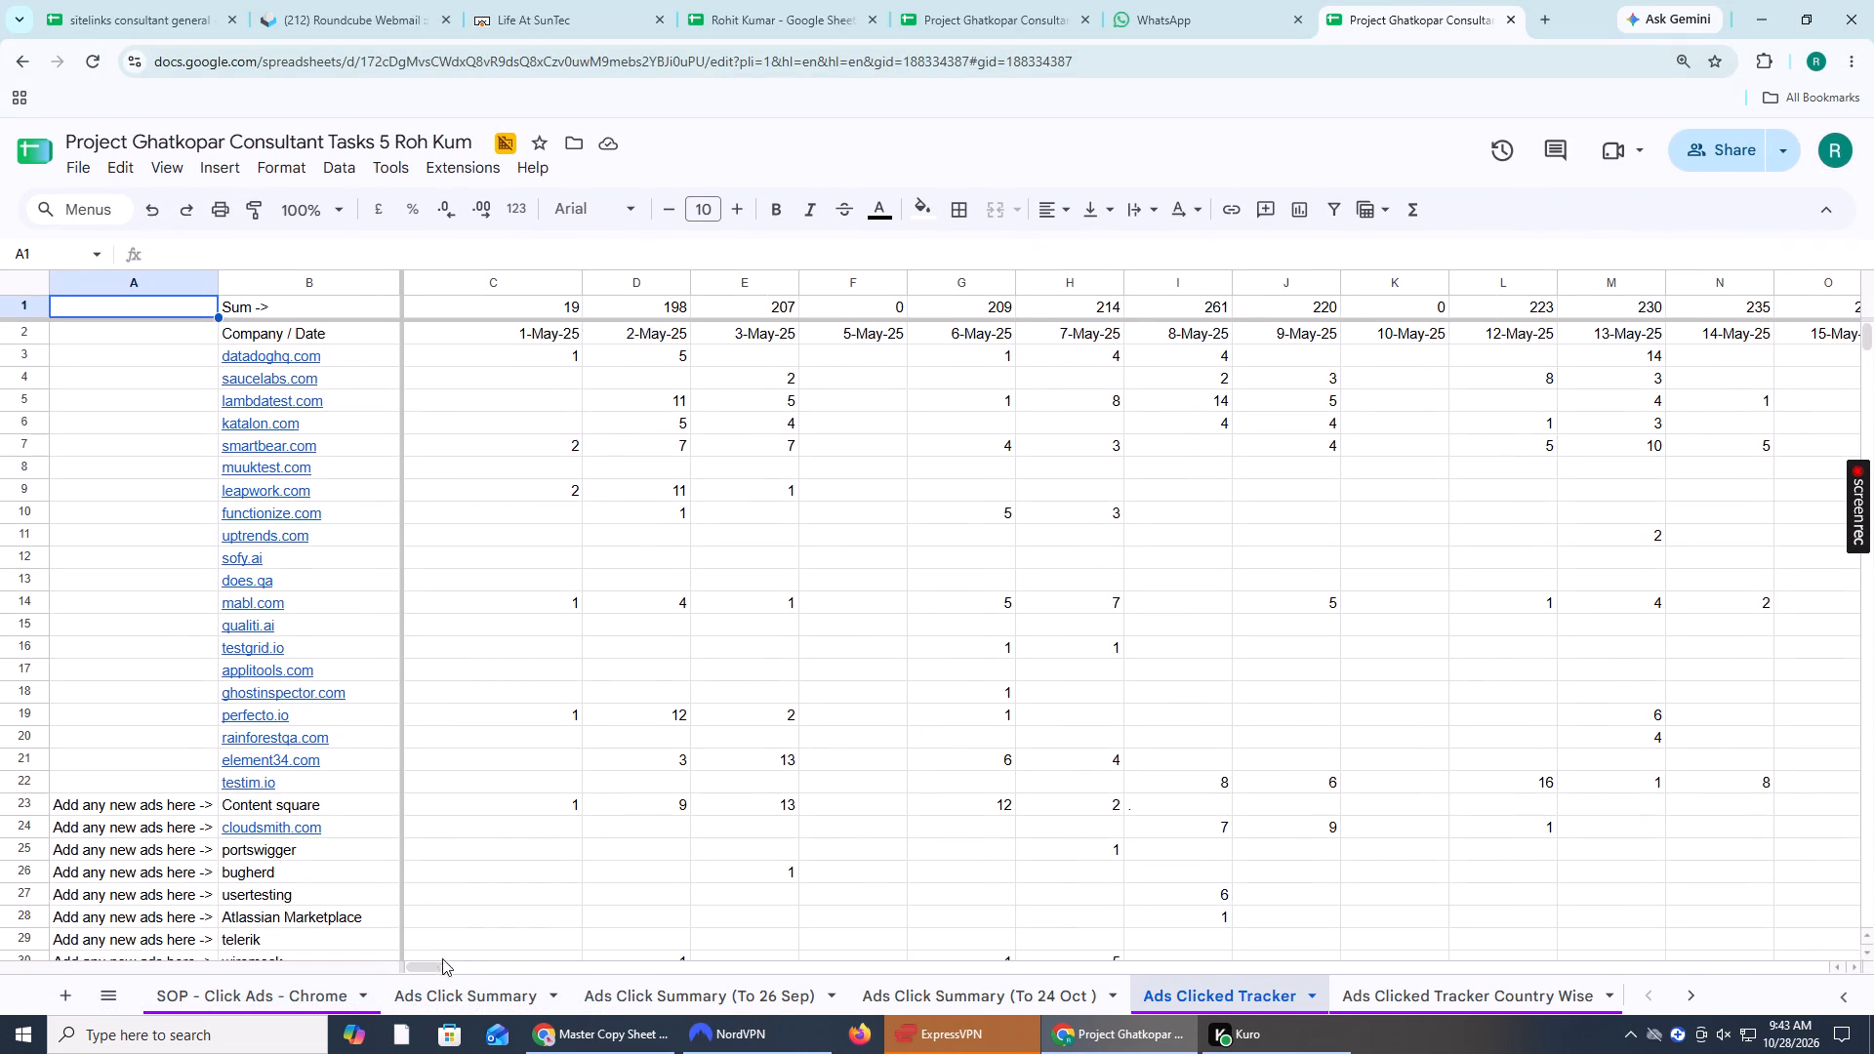
Paste the copied October tracker columns as values only onto column NR in the click-summary spreadsheet's Ads Clicked Tracker.
left_click_drag(433, 965, 1731, 977)
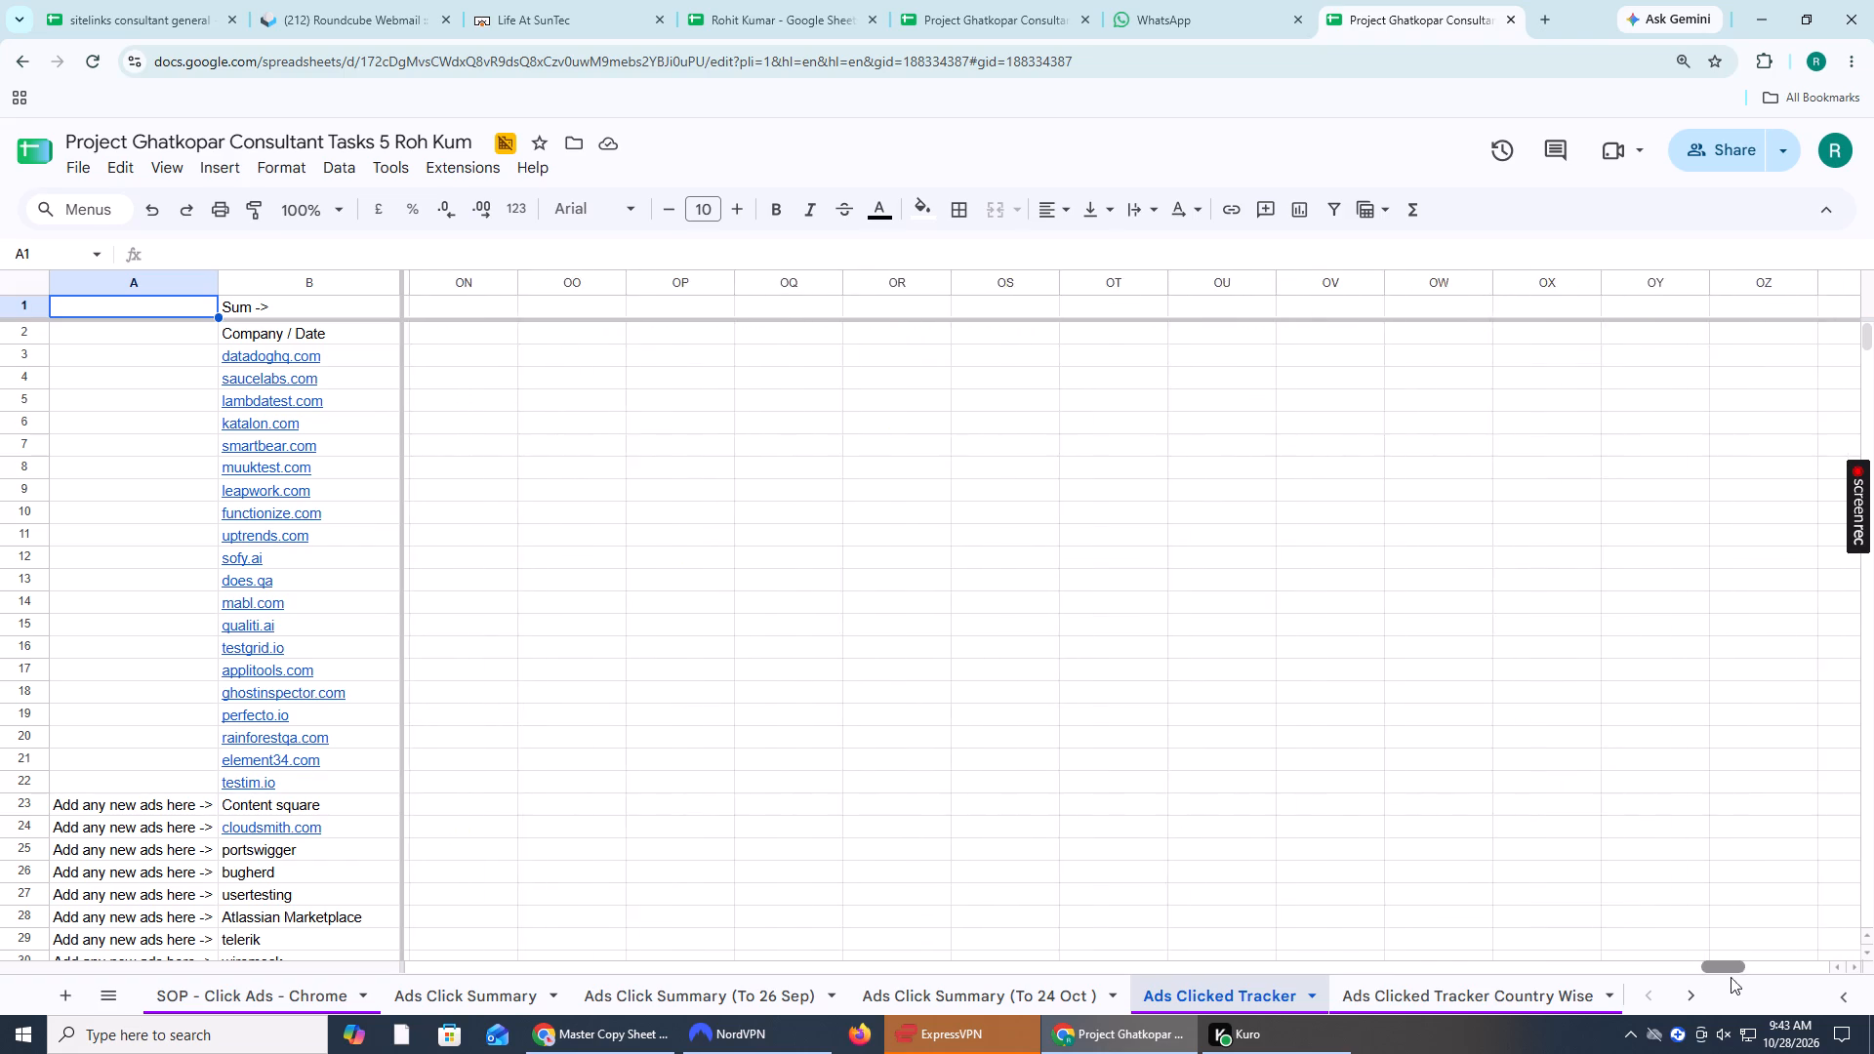
left_click_drag(1731, 977, 1656, 963)
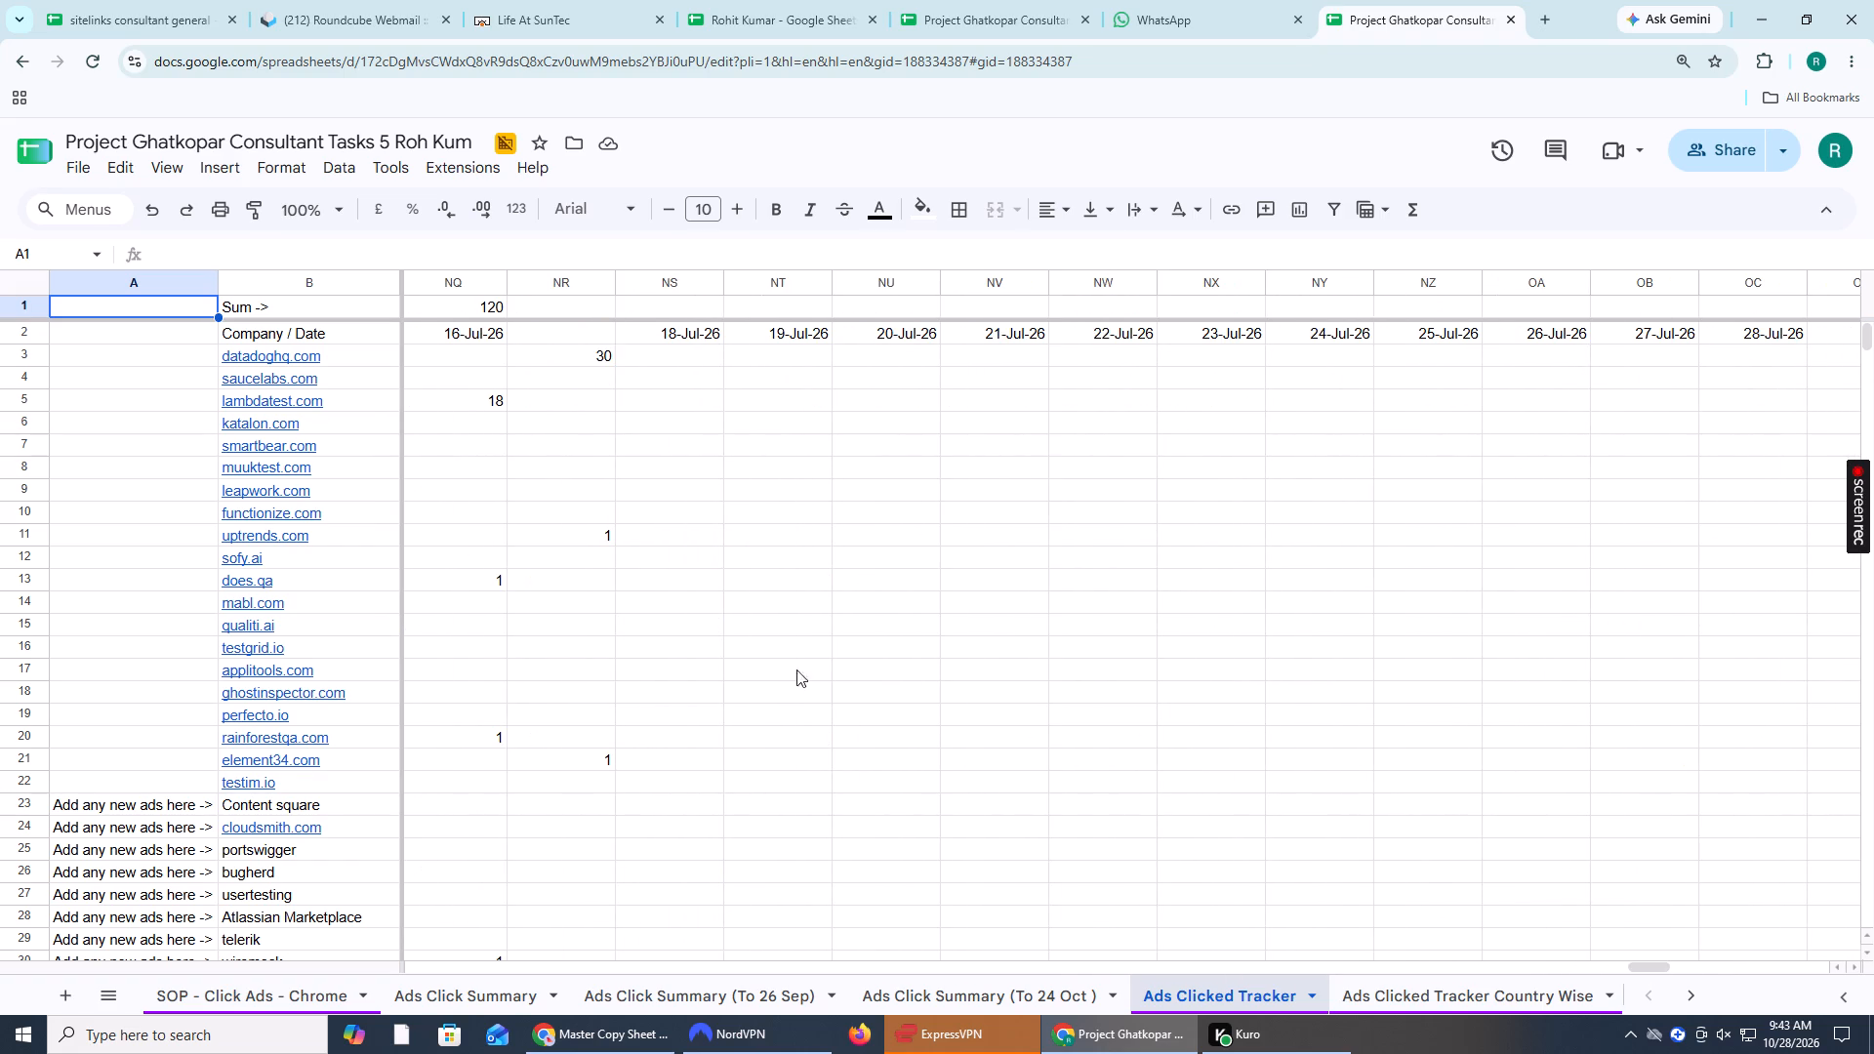
left_click(538, 277)
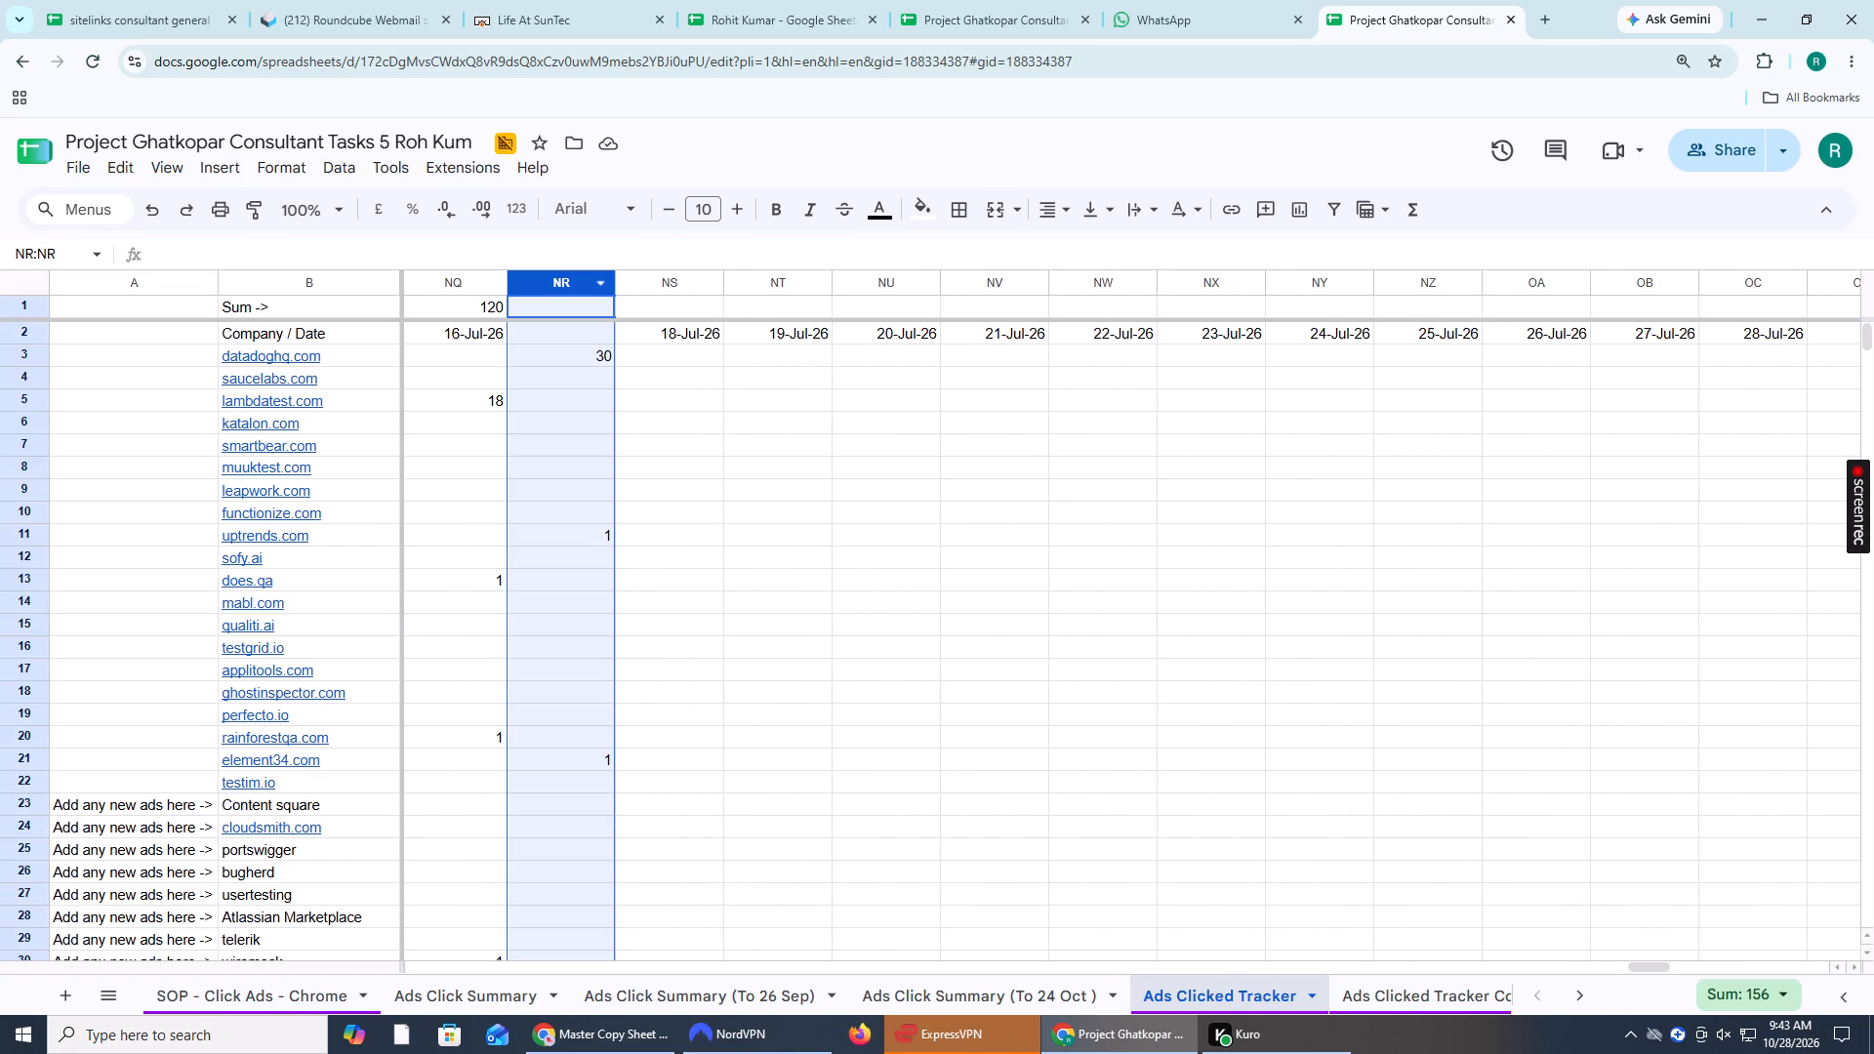
key("ctrl+shift+v")
left_click(535, 311)
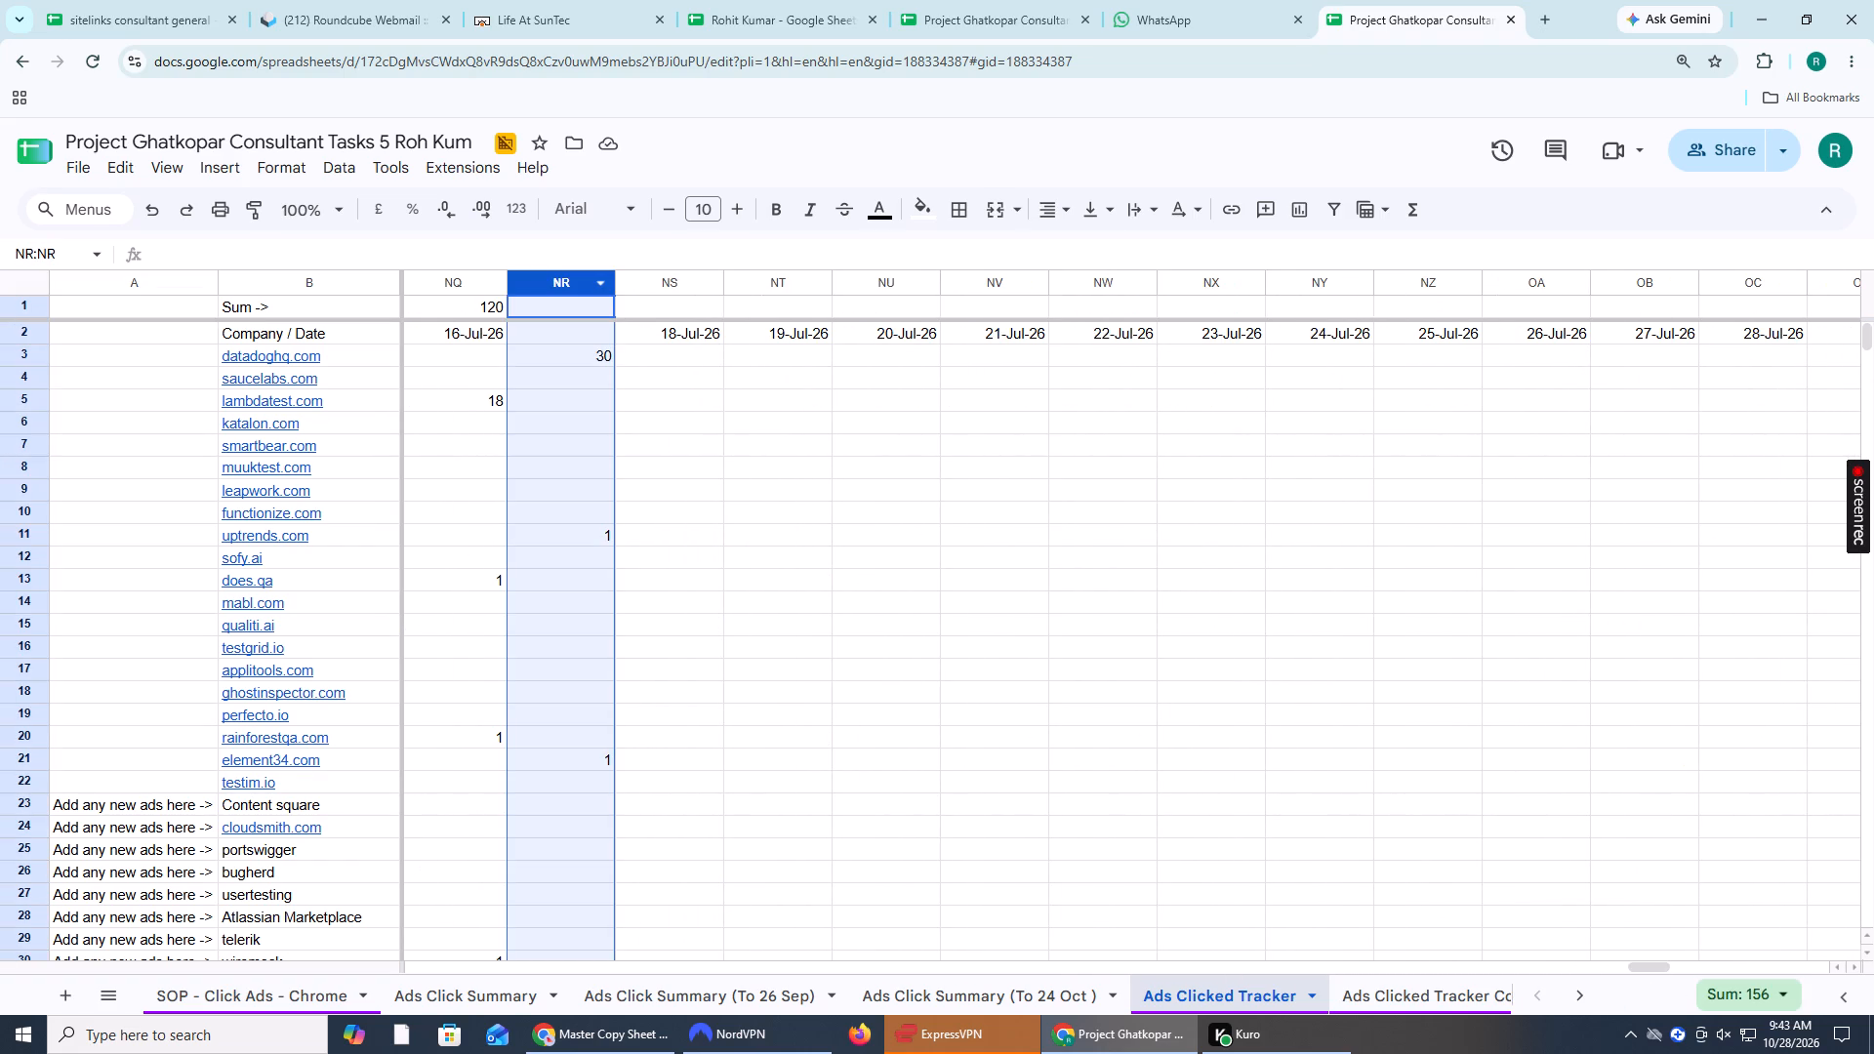
left_click(748, 419)
left_click(740, 457)
Examine the SOP - G2 Alternate Ranking and Review Sites Company Names Tracker sheets in the October tracker spreadsheet.
left_click(1048, 0)
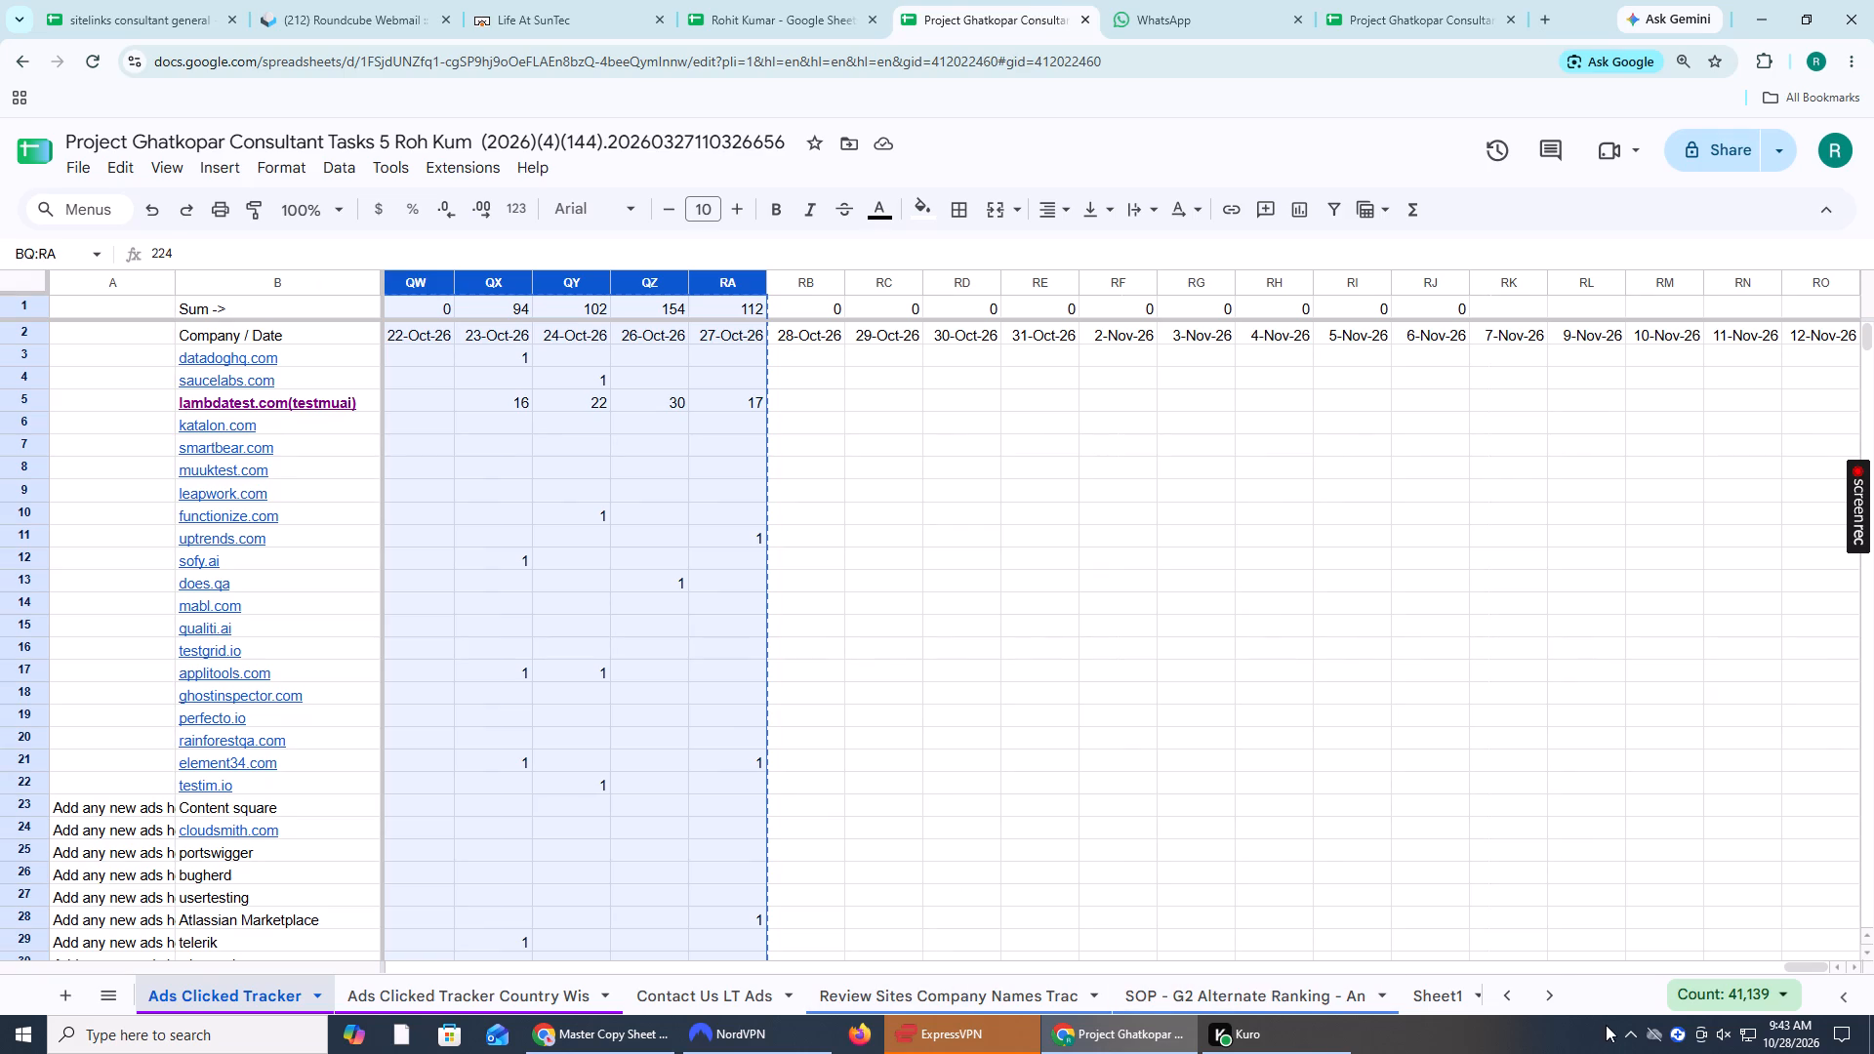
left_click(1536, 993)
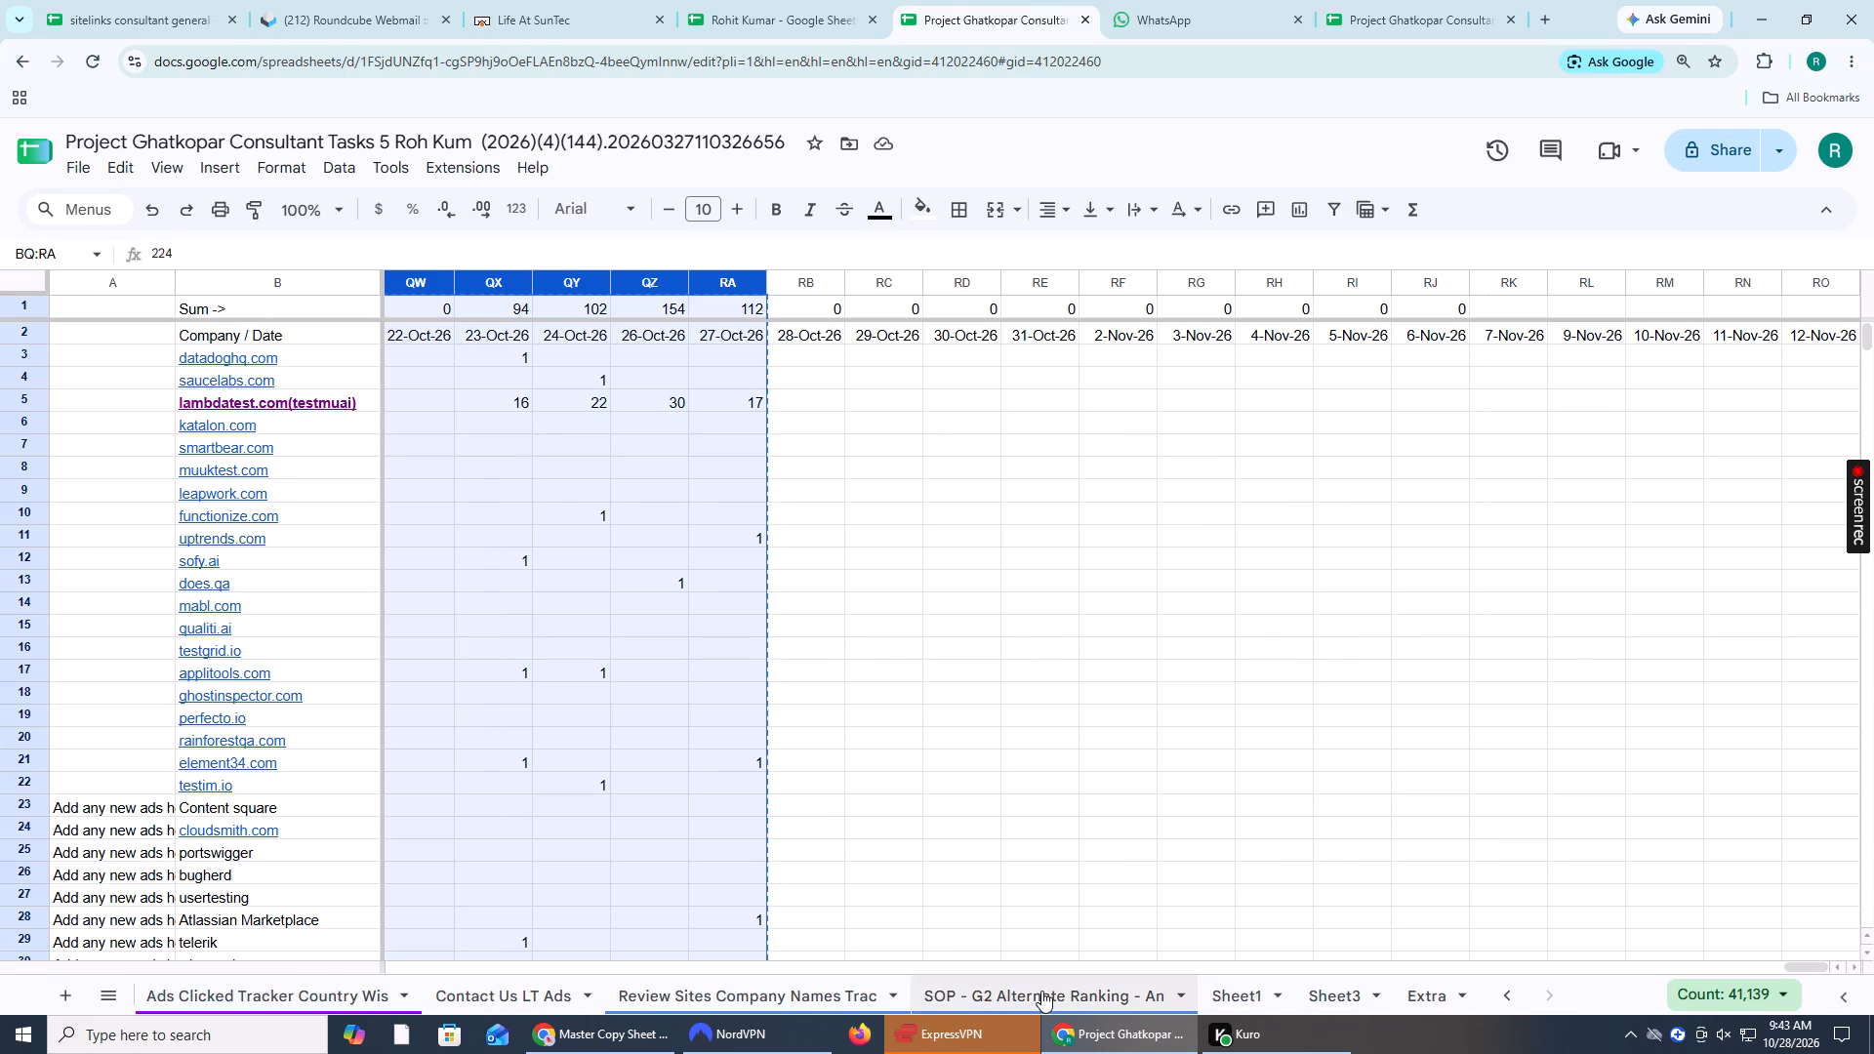
left_click(1041, 991)
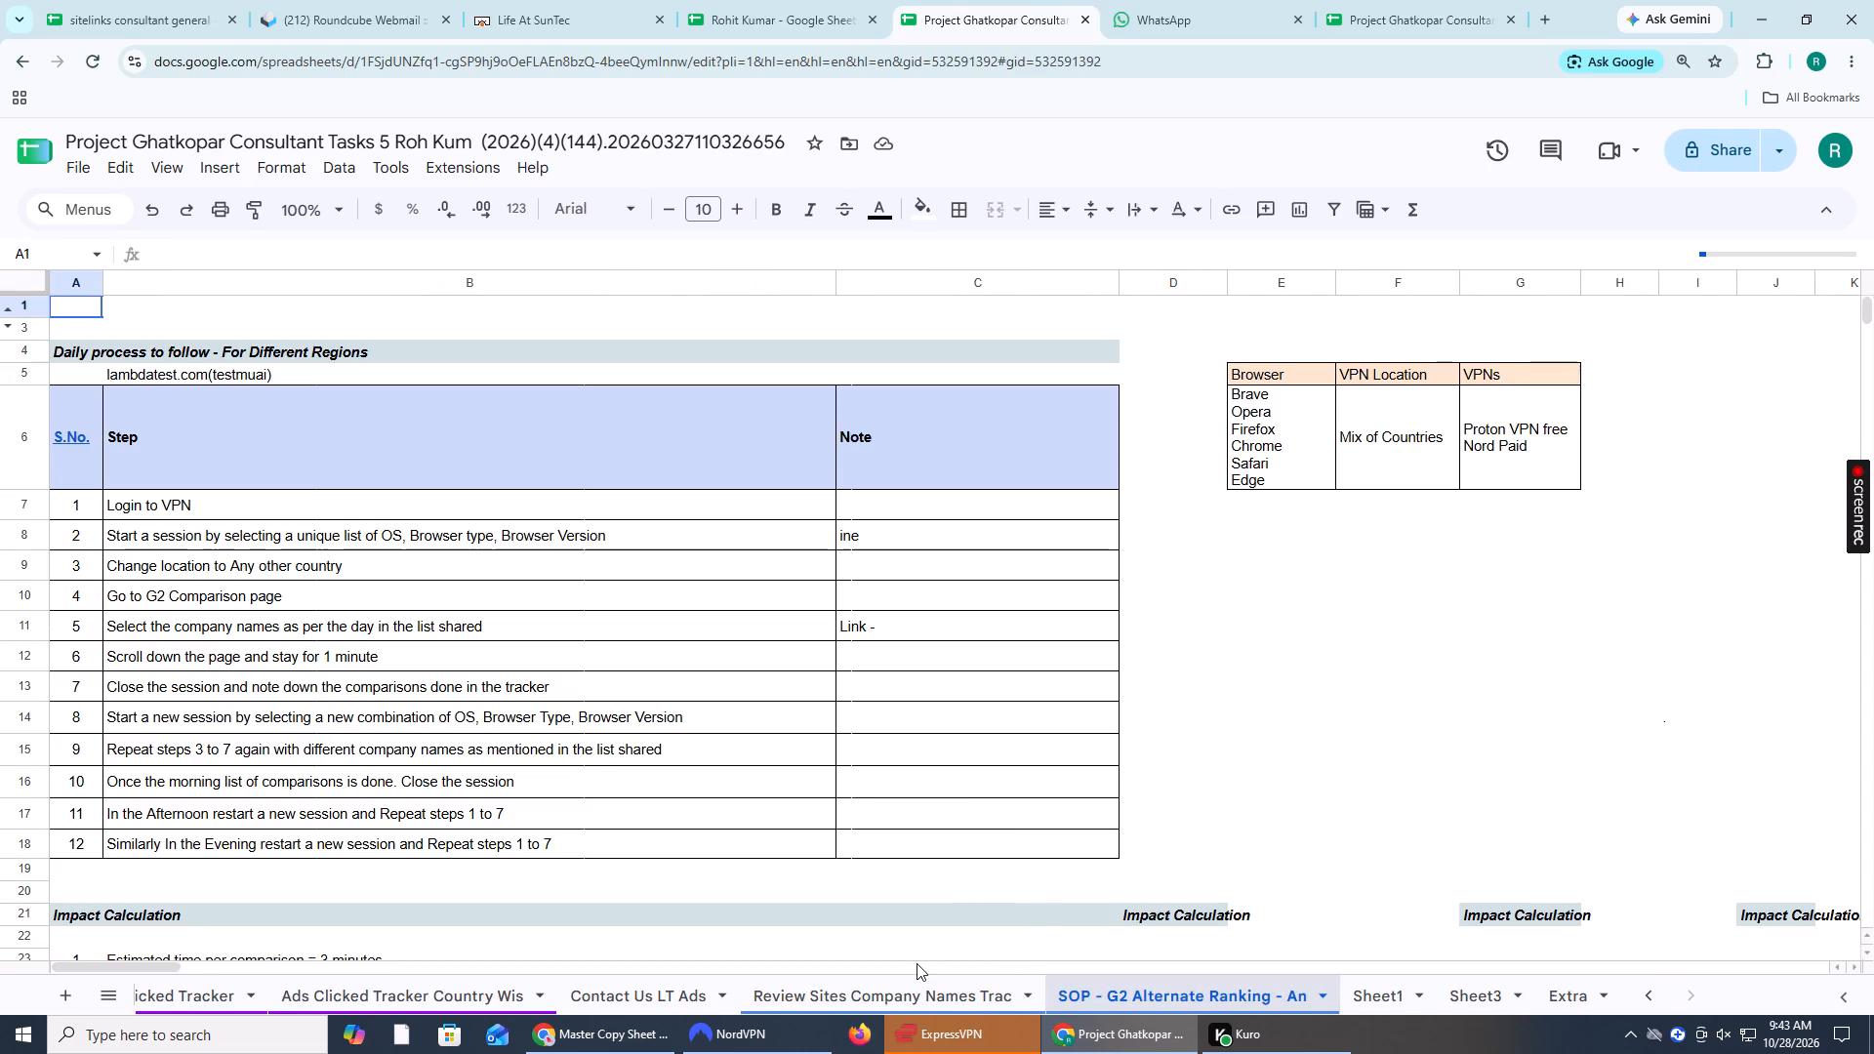
left_click(908, 989)
scroll(956, 836, "down", 8)
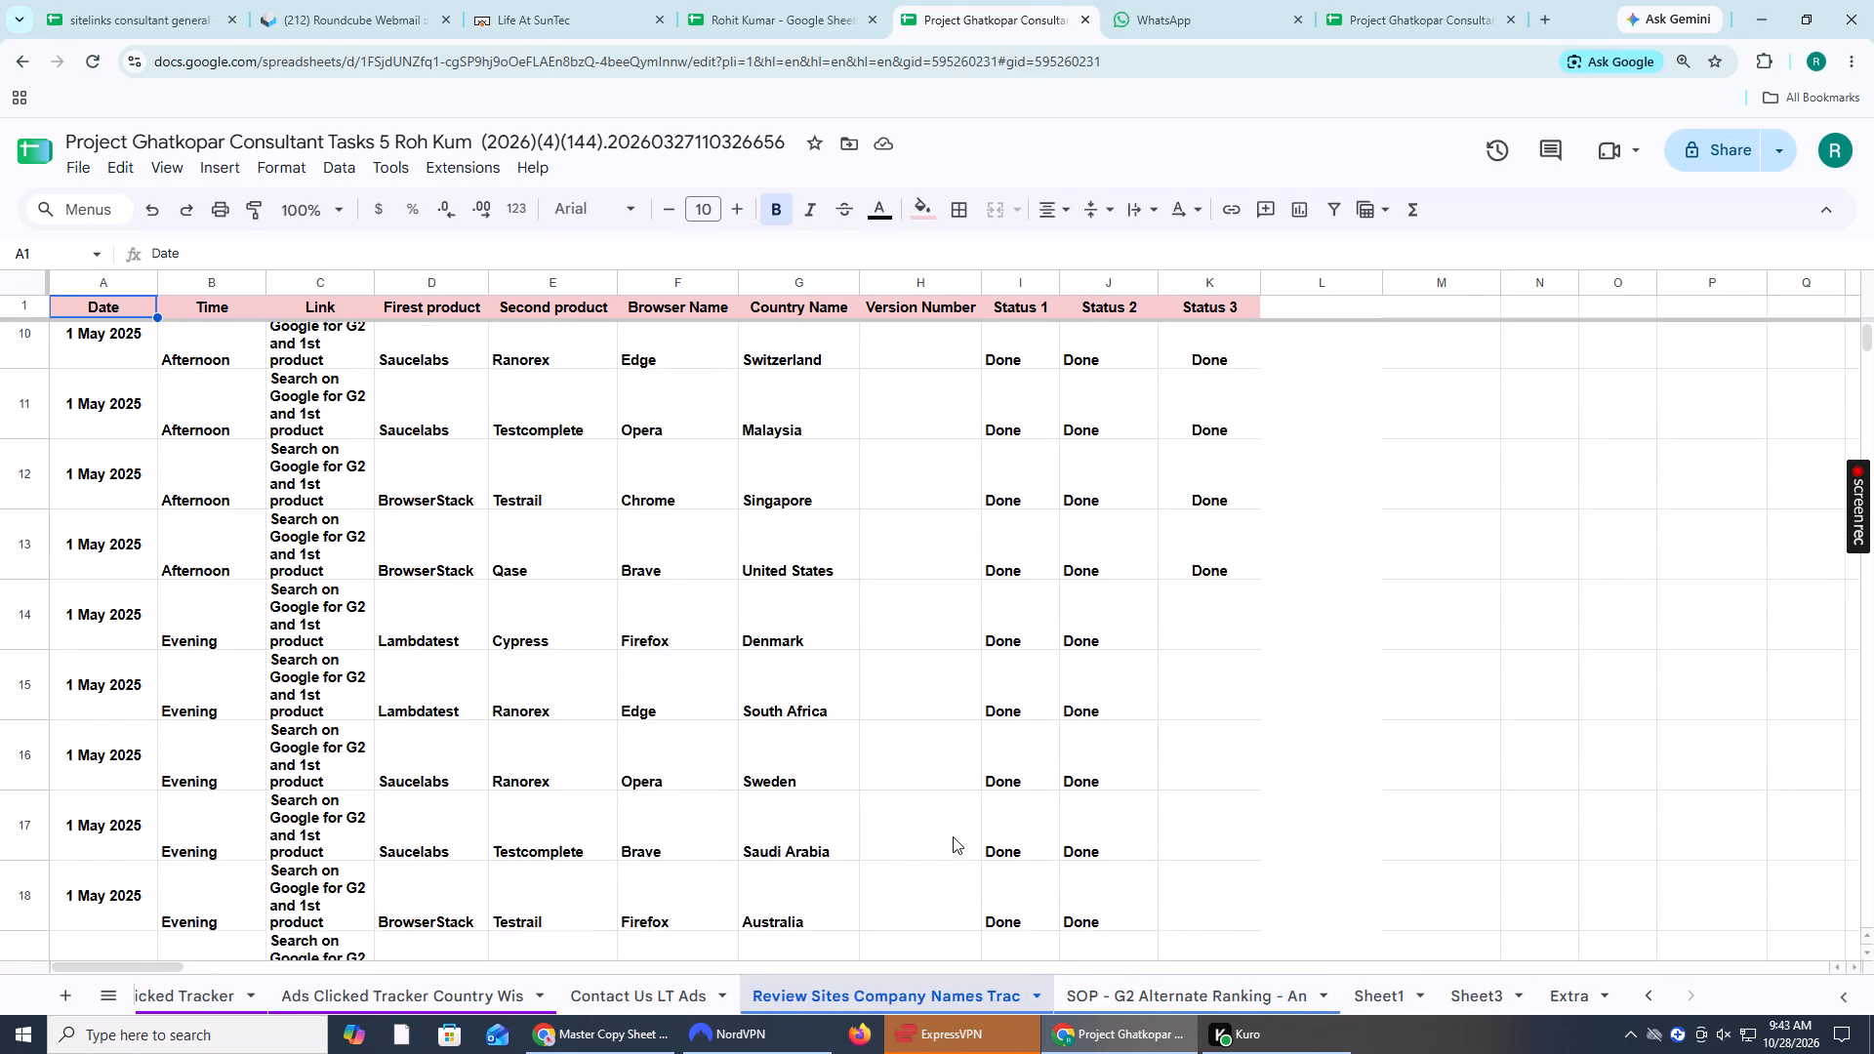
scroll(953, 836, "down", 5)
scroll(953, 838, "up", 1)
scroll(953, 838, "down", 5)
Return to the click-summary spreadsheet and check the pasted columns from NR onward in Ads Clicked Tracker.
left_click(1396, 0)
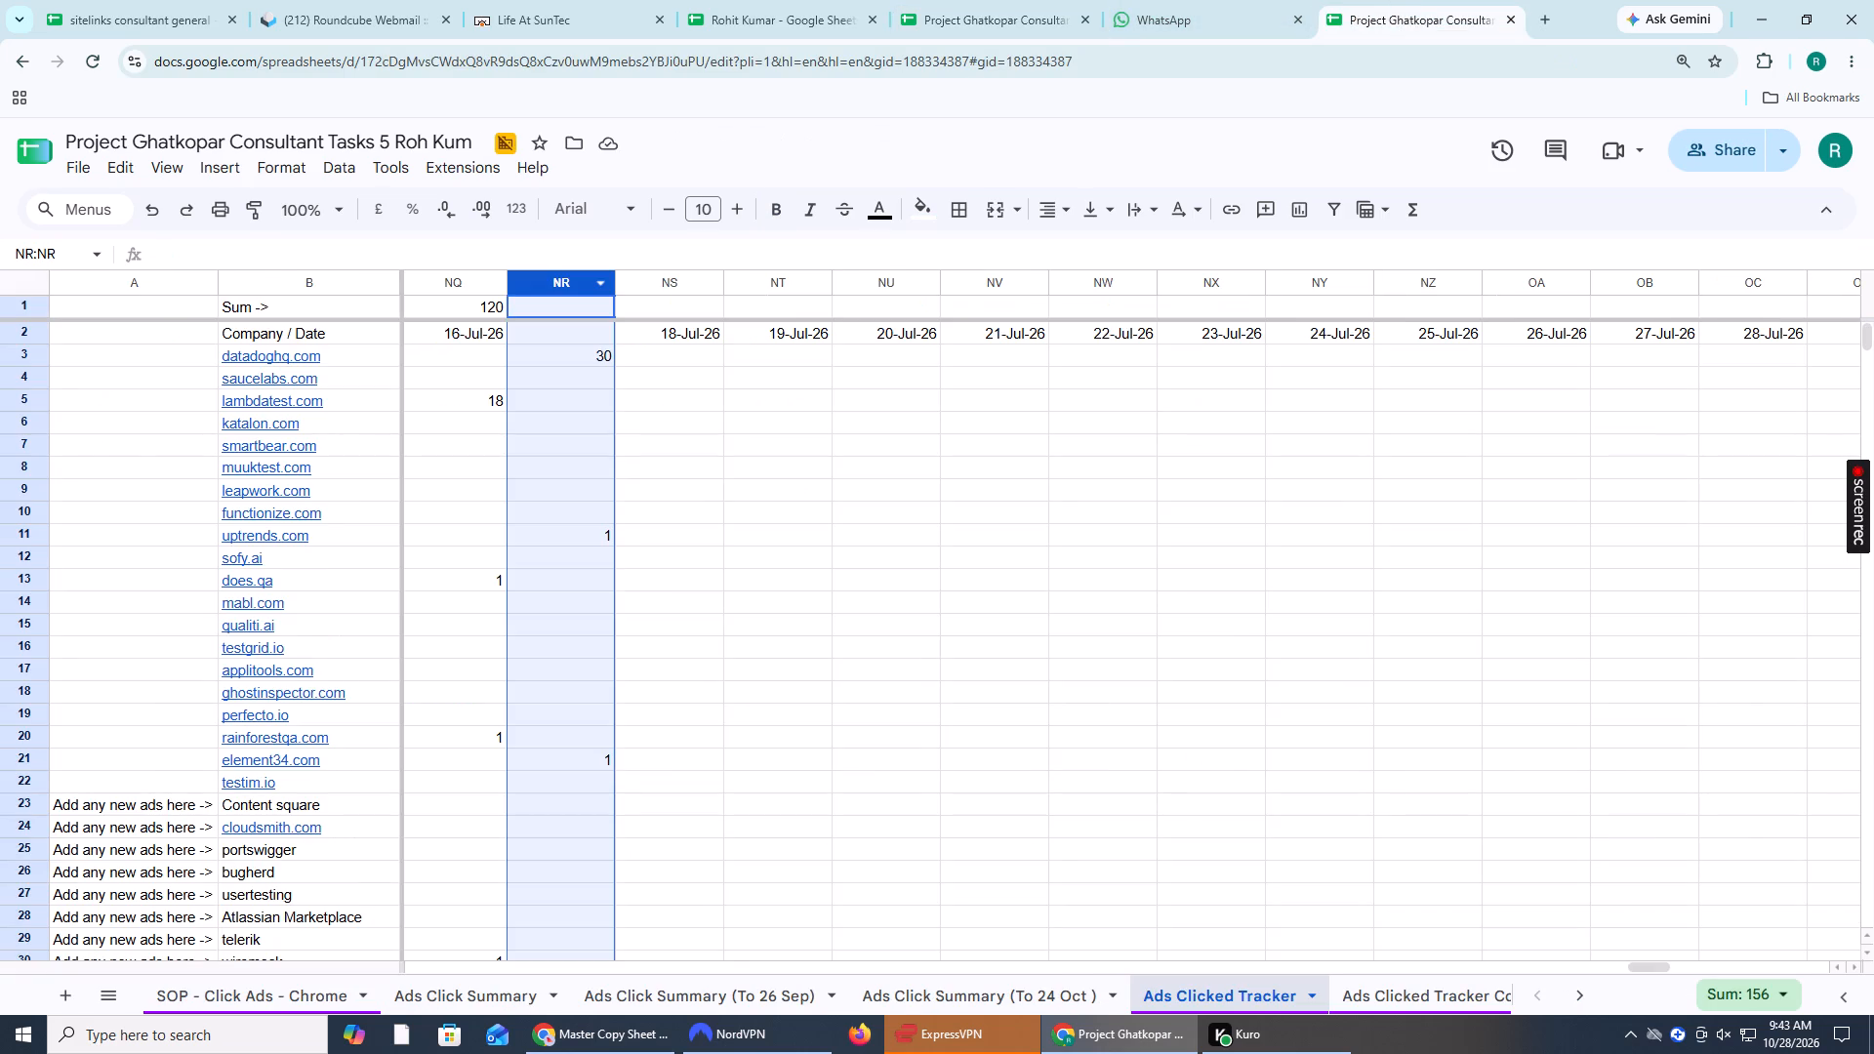
left_click(1368, 880)
left_click_drag(1646, 977, 1731, 977)
left_click_drag(1731, 977, 1731, 976)
left_click(1291, 767)
key("Return")
key("Return")
key("Return")
key("Return")
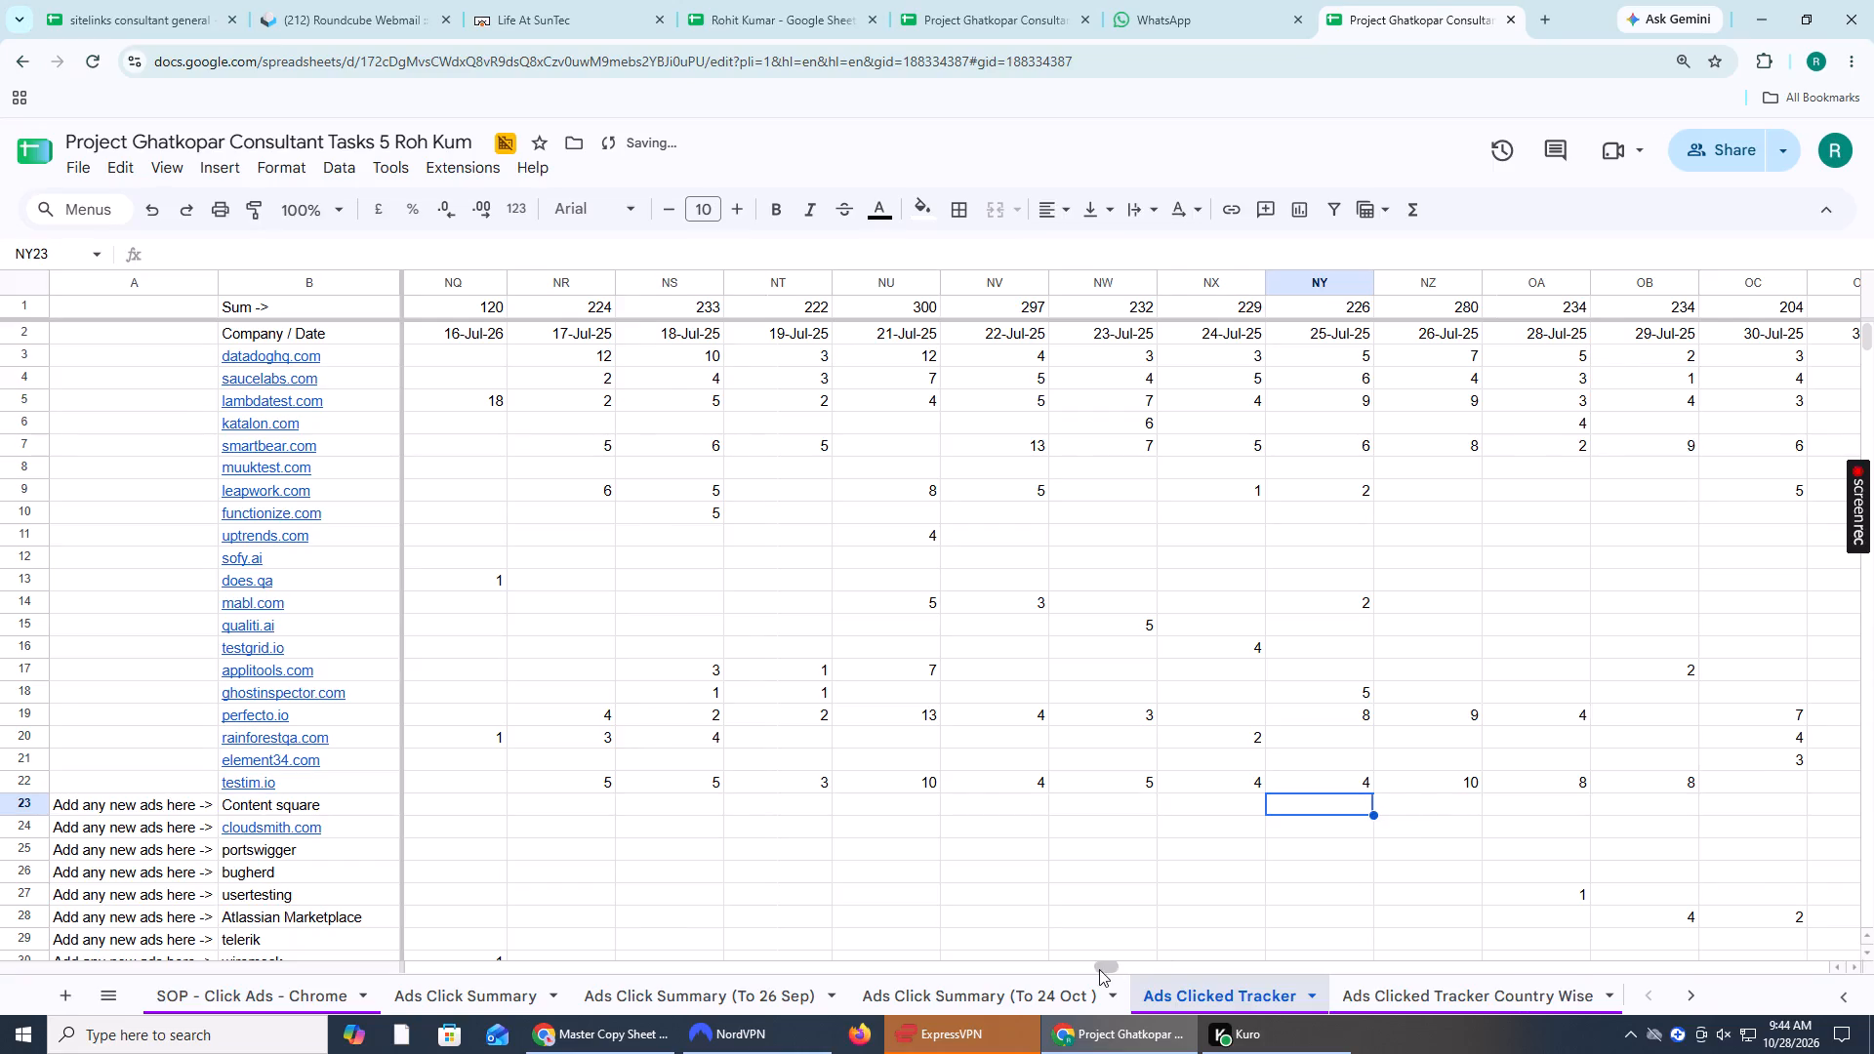
left_click_drag(1099, 967, 1504, 967)
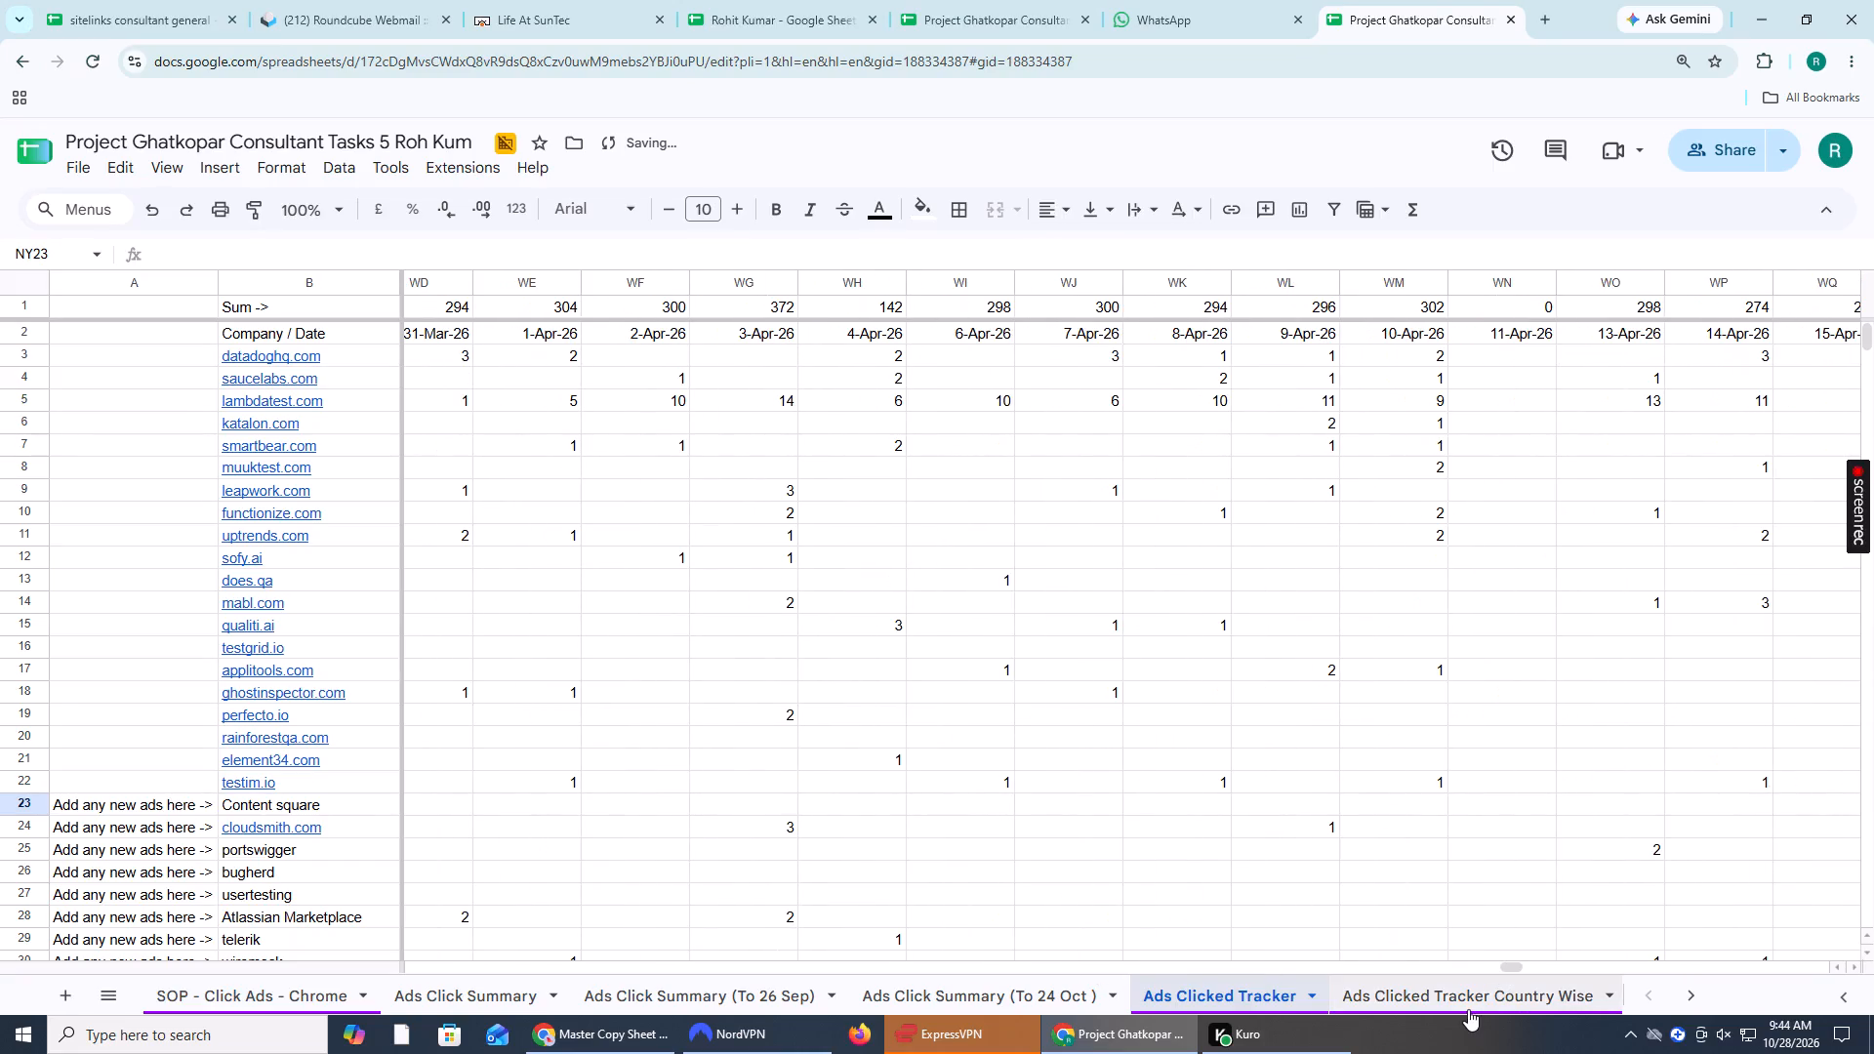
Look through the click-summary spreadsheet's following sheets and find the last filled row in Review Sites Company Names Tracker.
left_click(1460, 999)
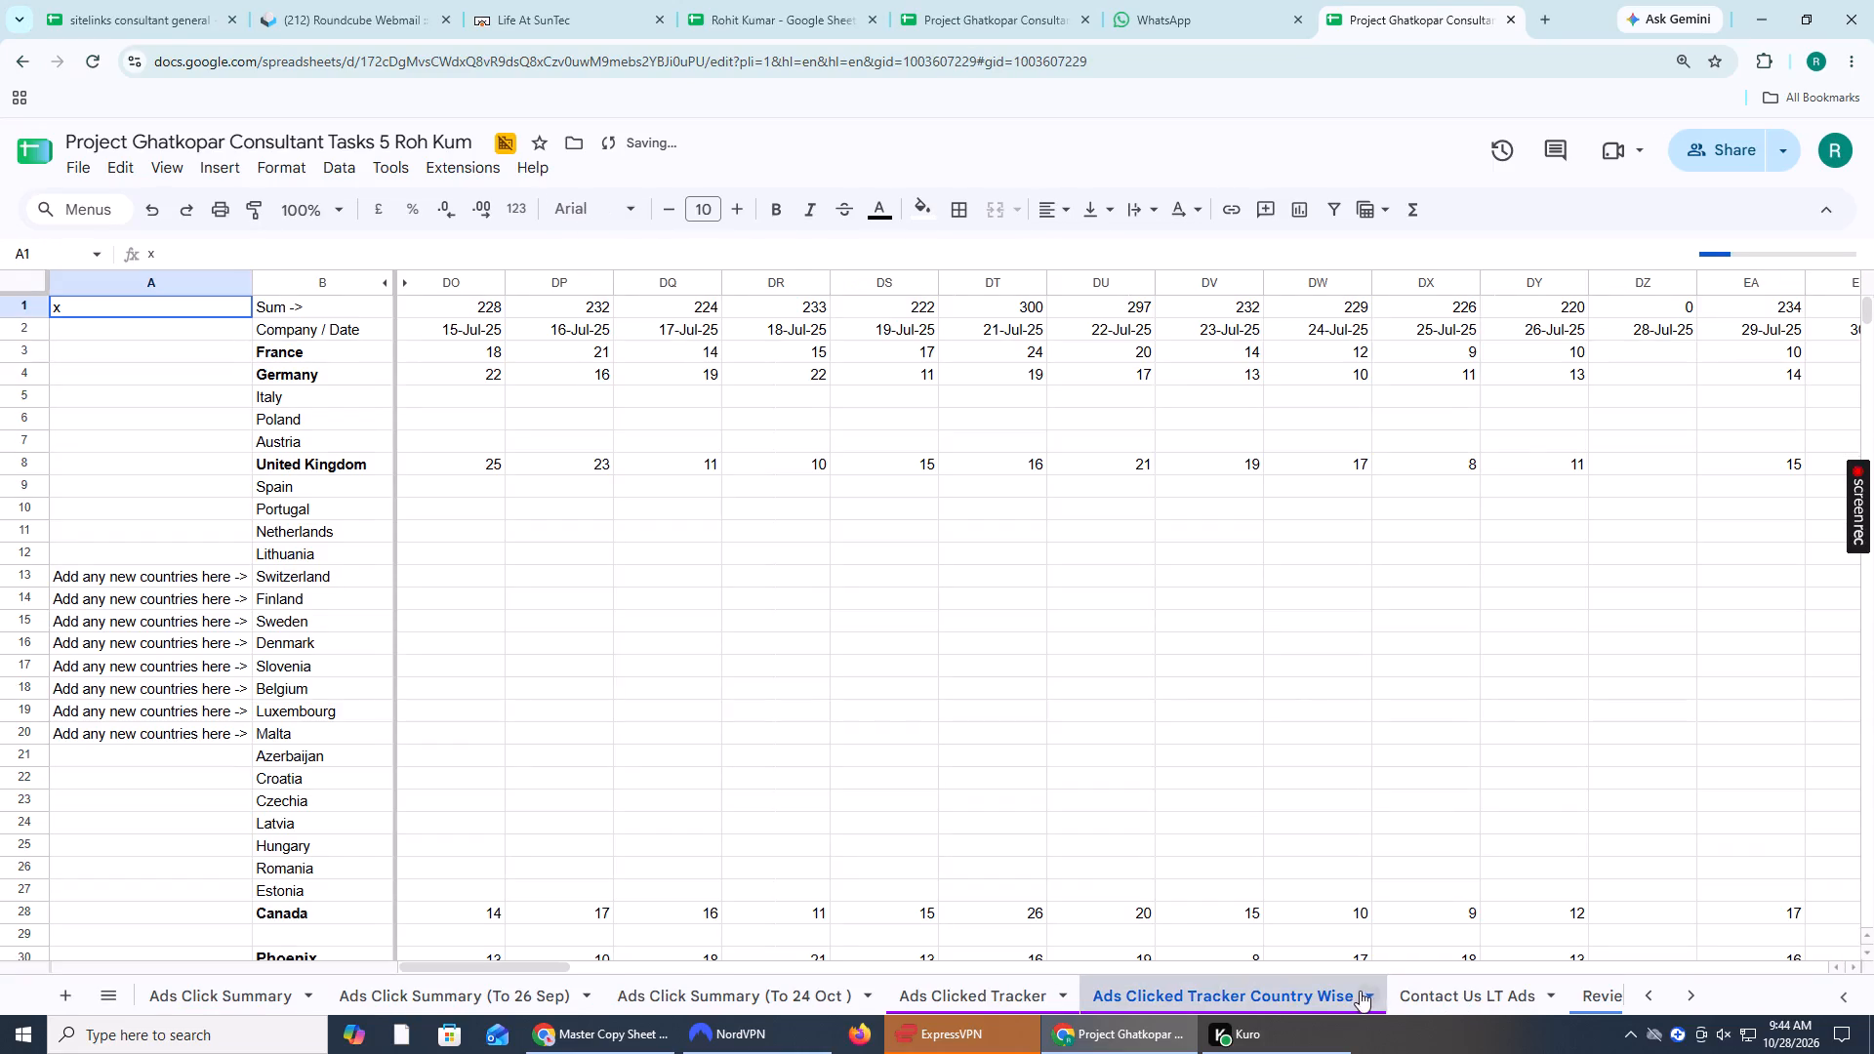
left_click(1433, 995)
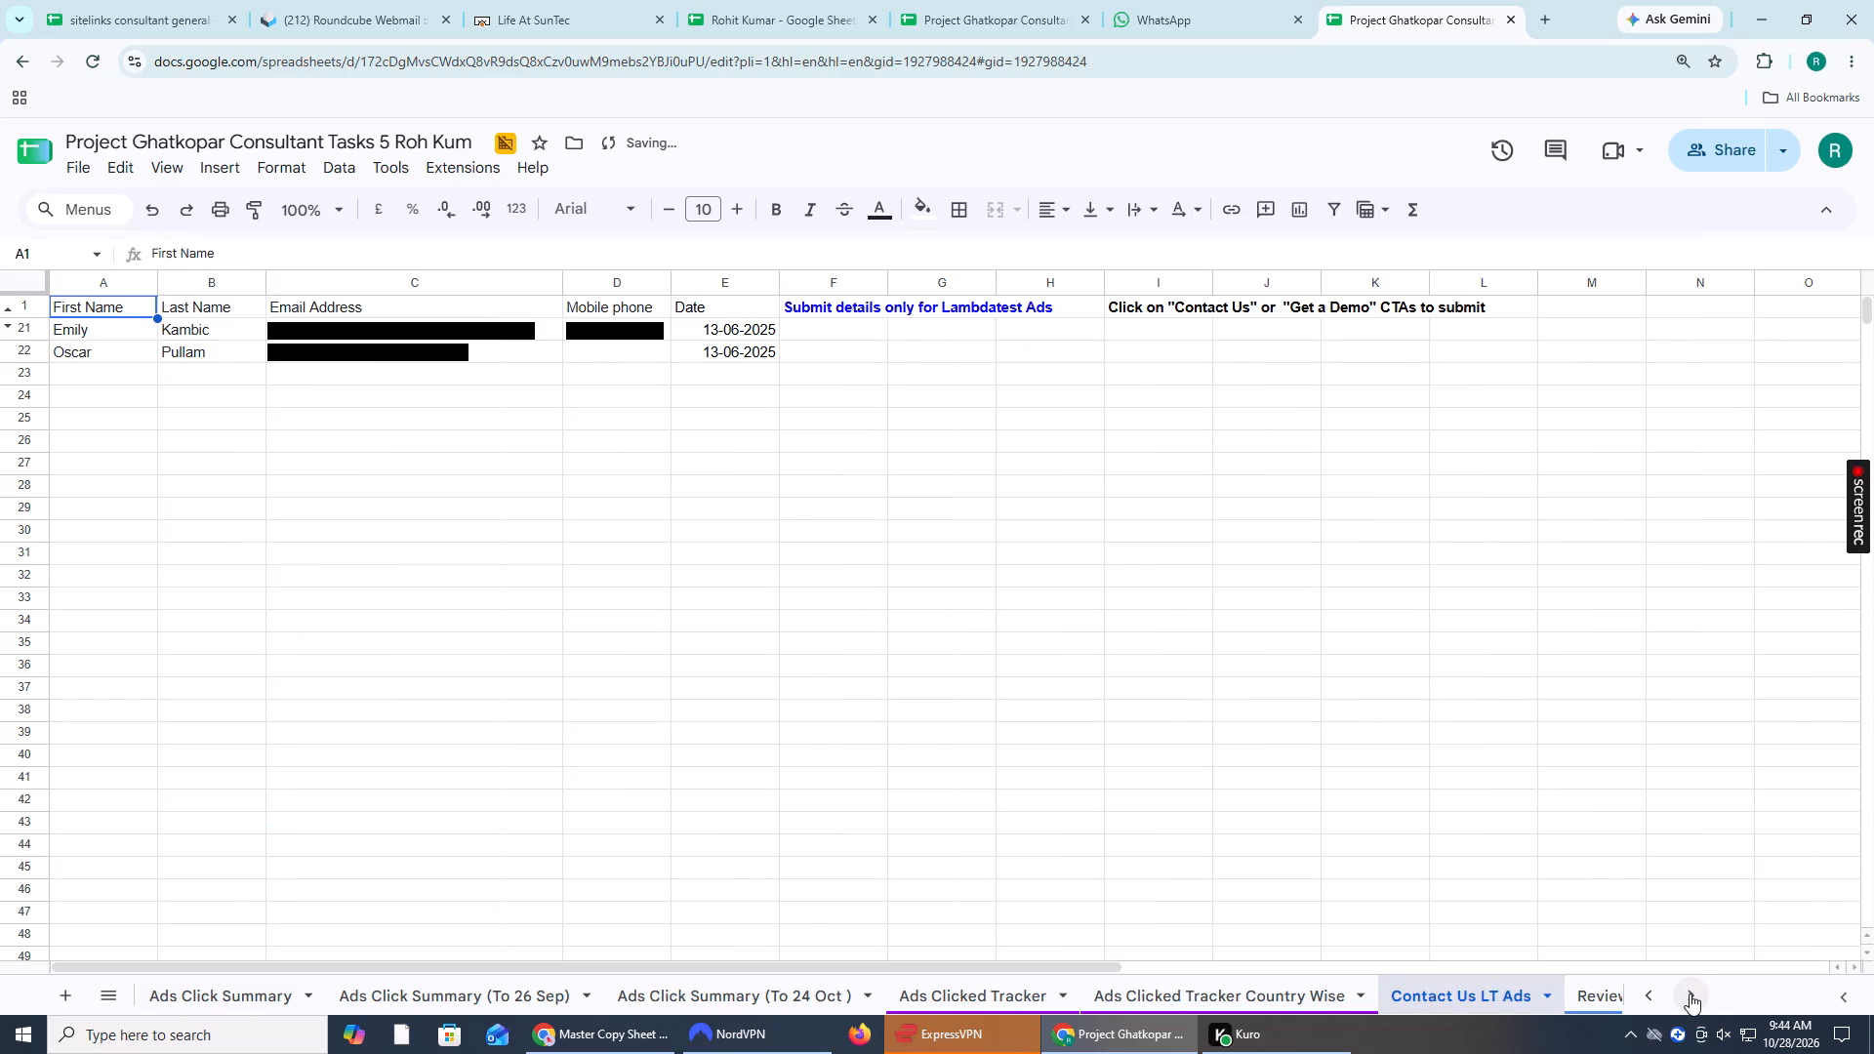
left_click(1690, 993)
left_click(962, 992)
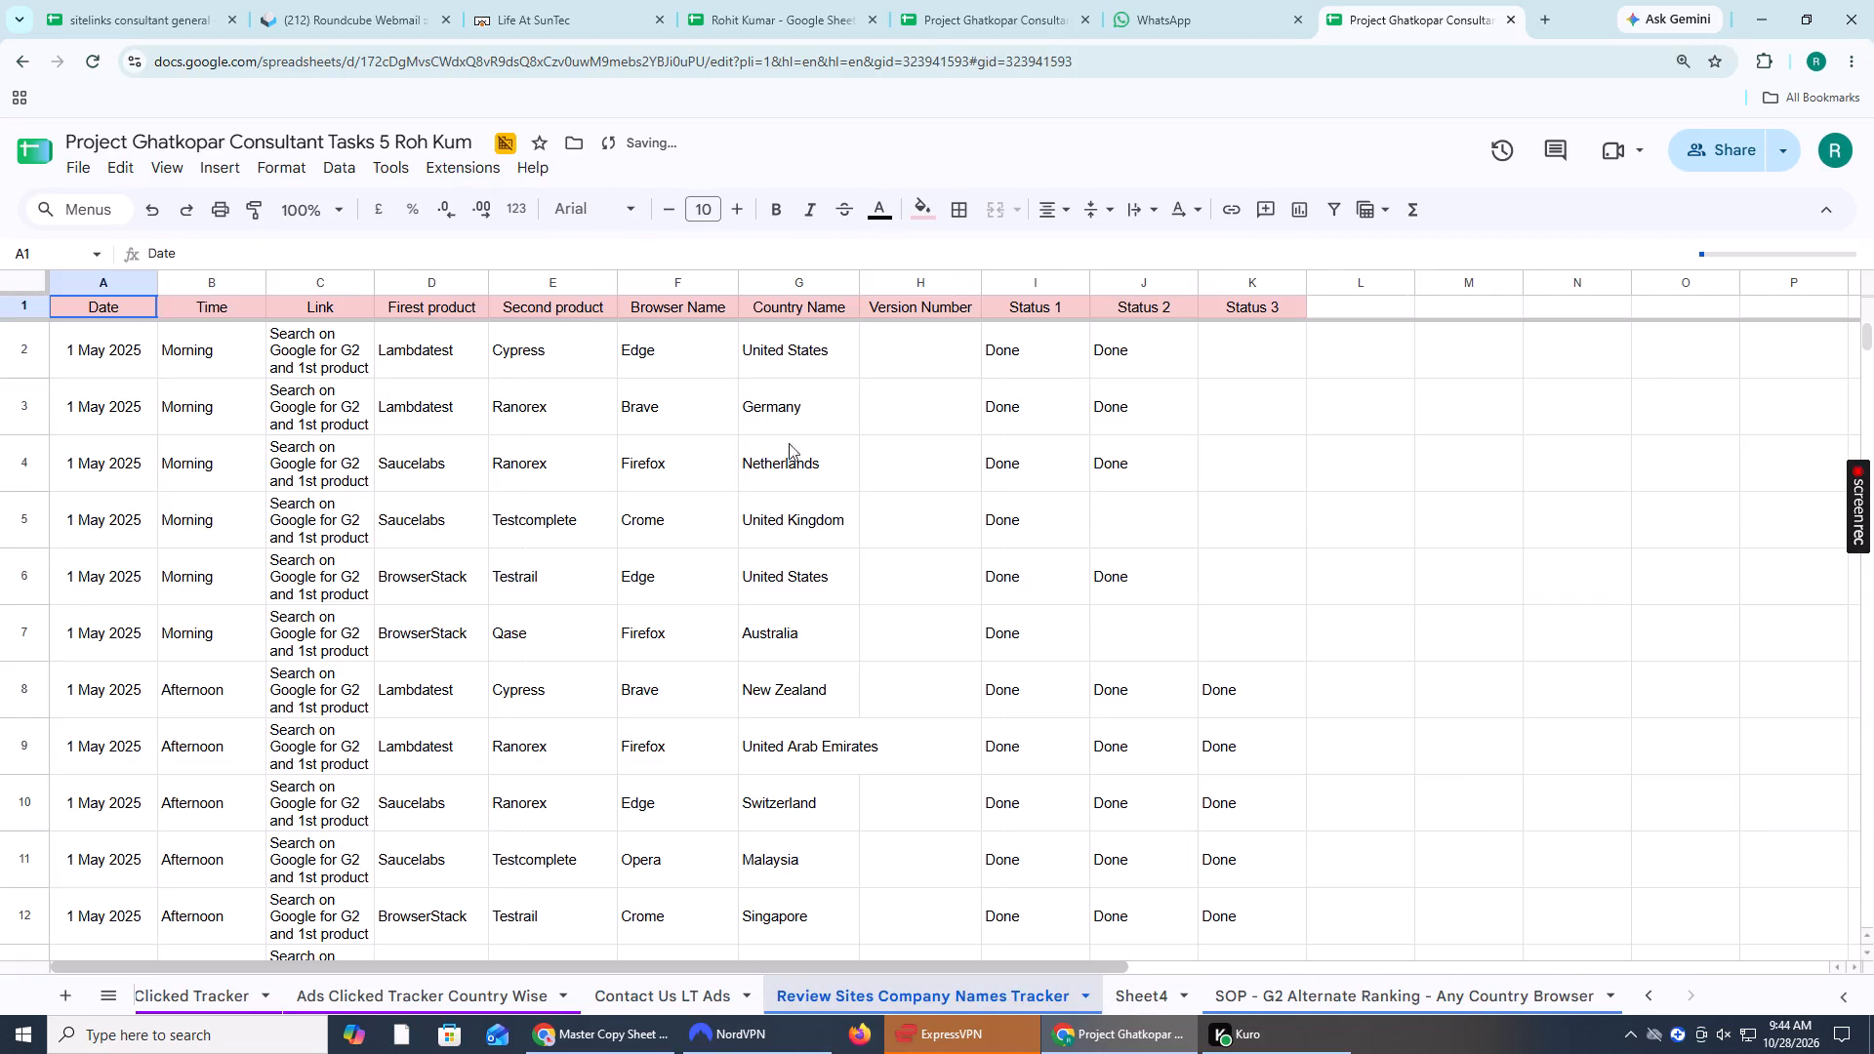
scroll(672, 598, "down", 15)
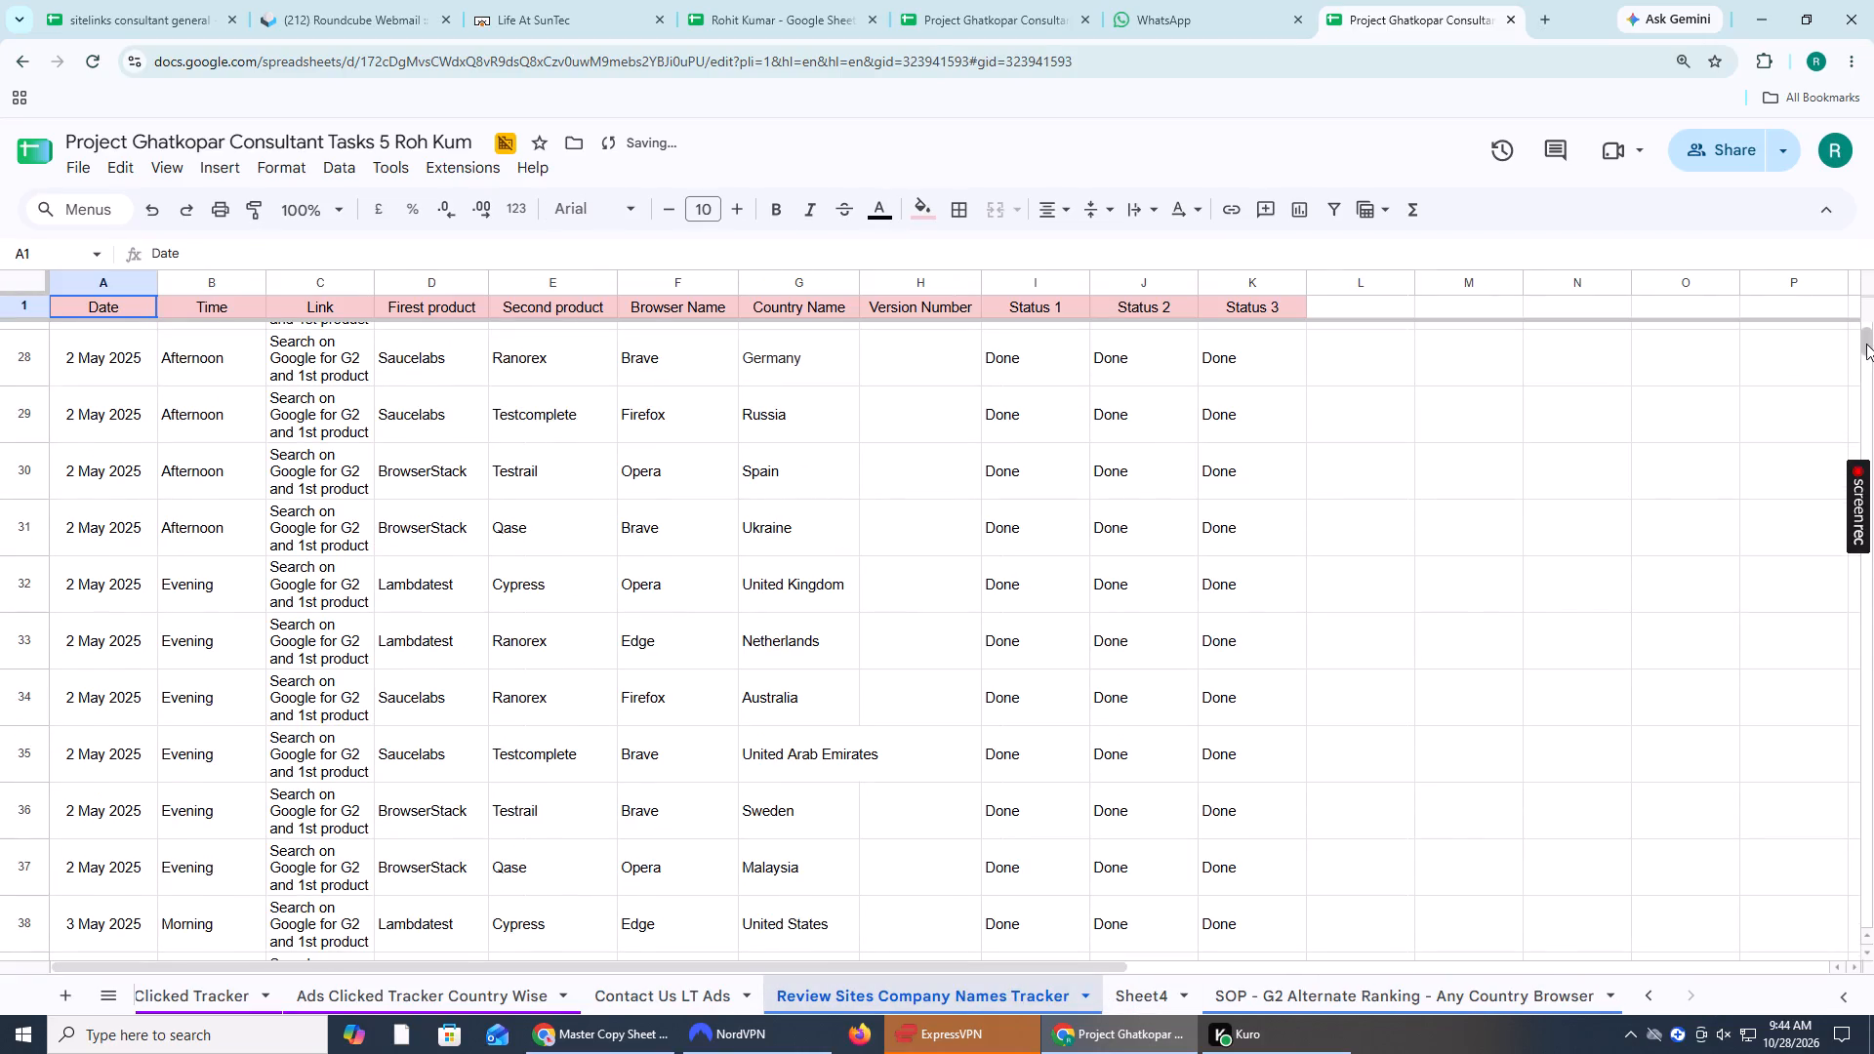
left_click_drag(1866, 344, 1873, 650)
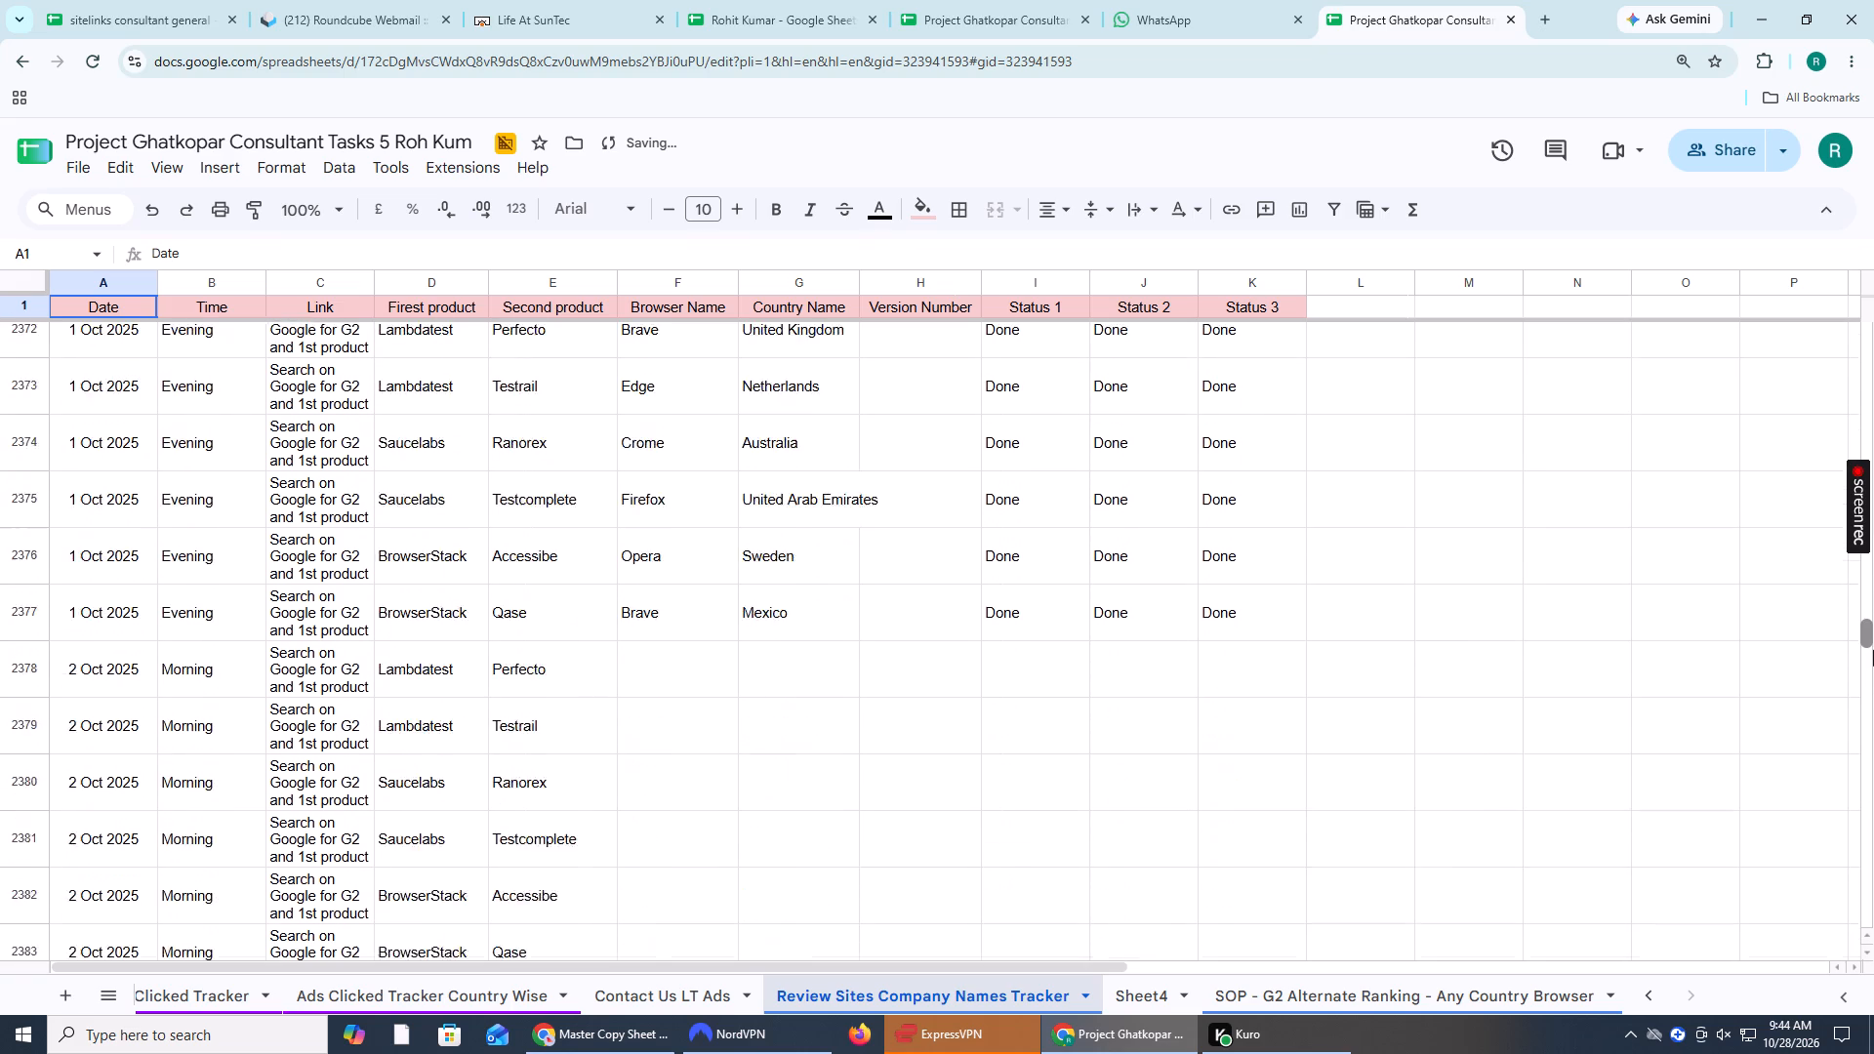
left_click_drag(1873, 650, 1873, 797)
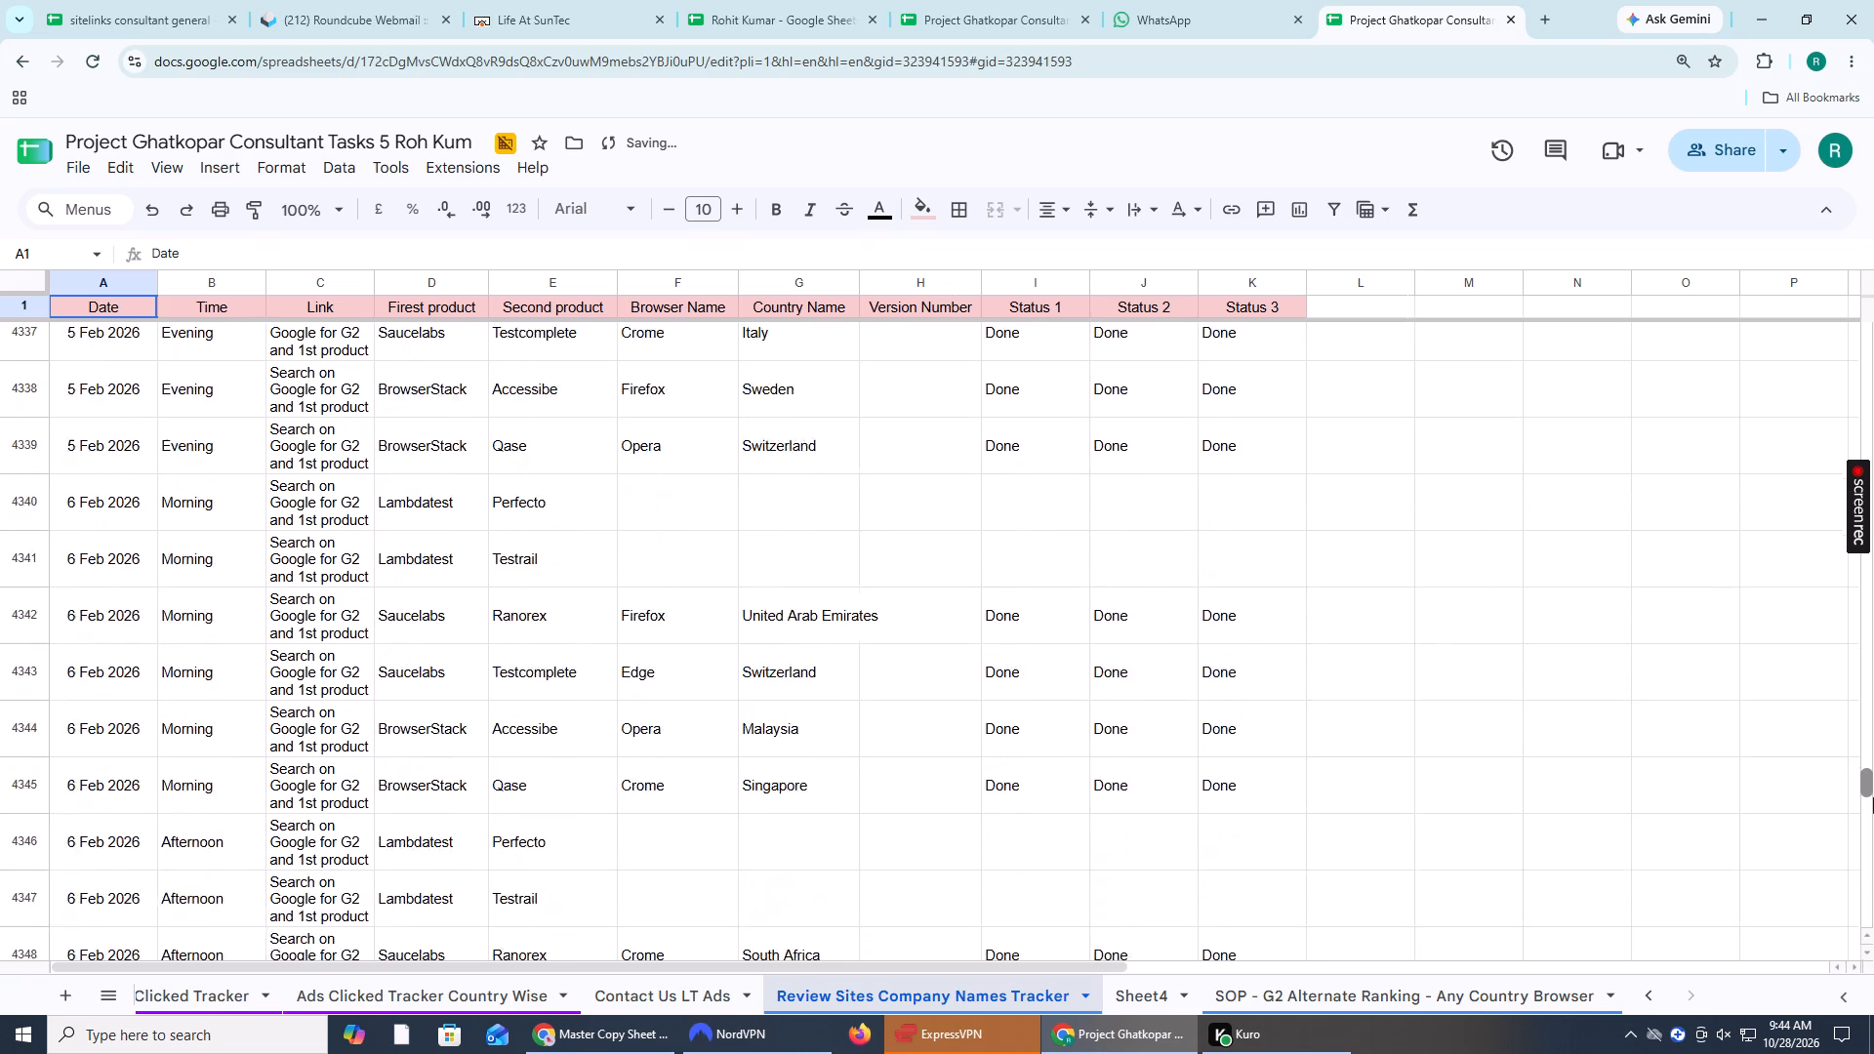
left_click_drag(1873, 797, 1873, 872)
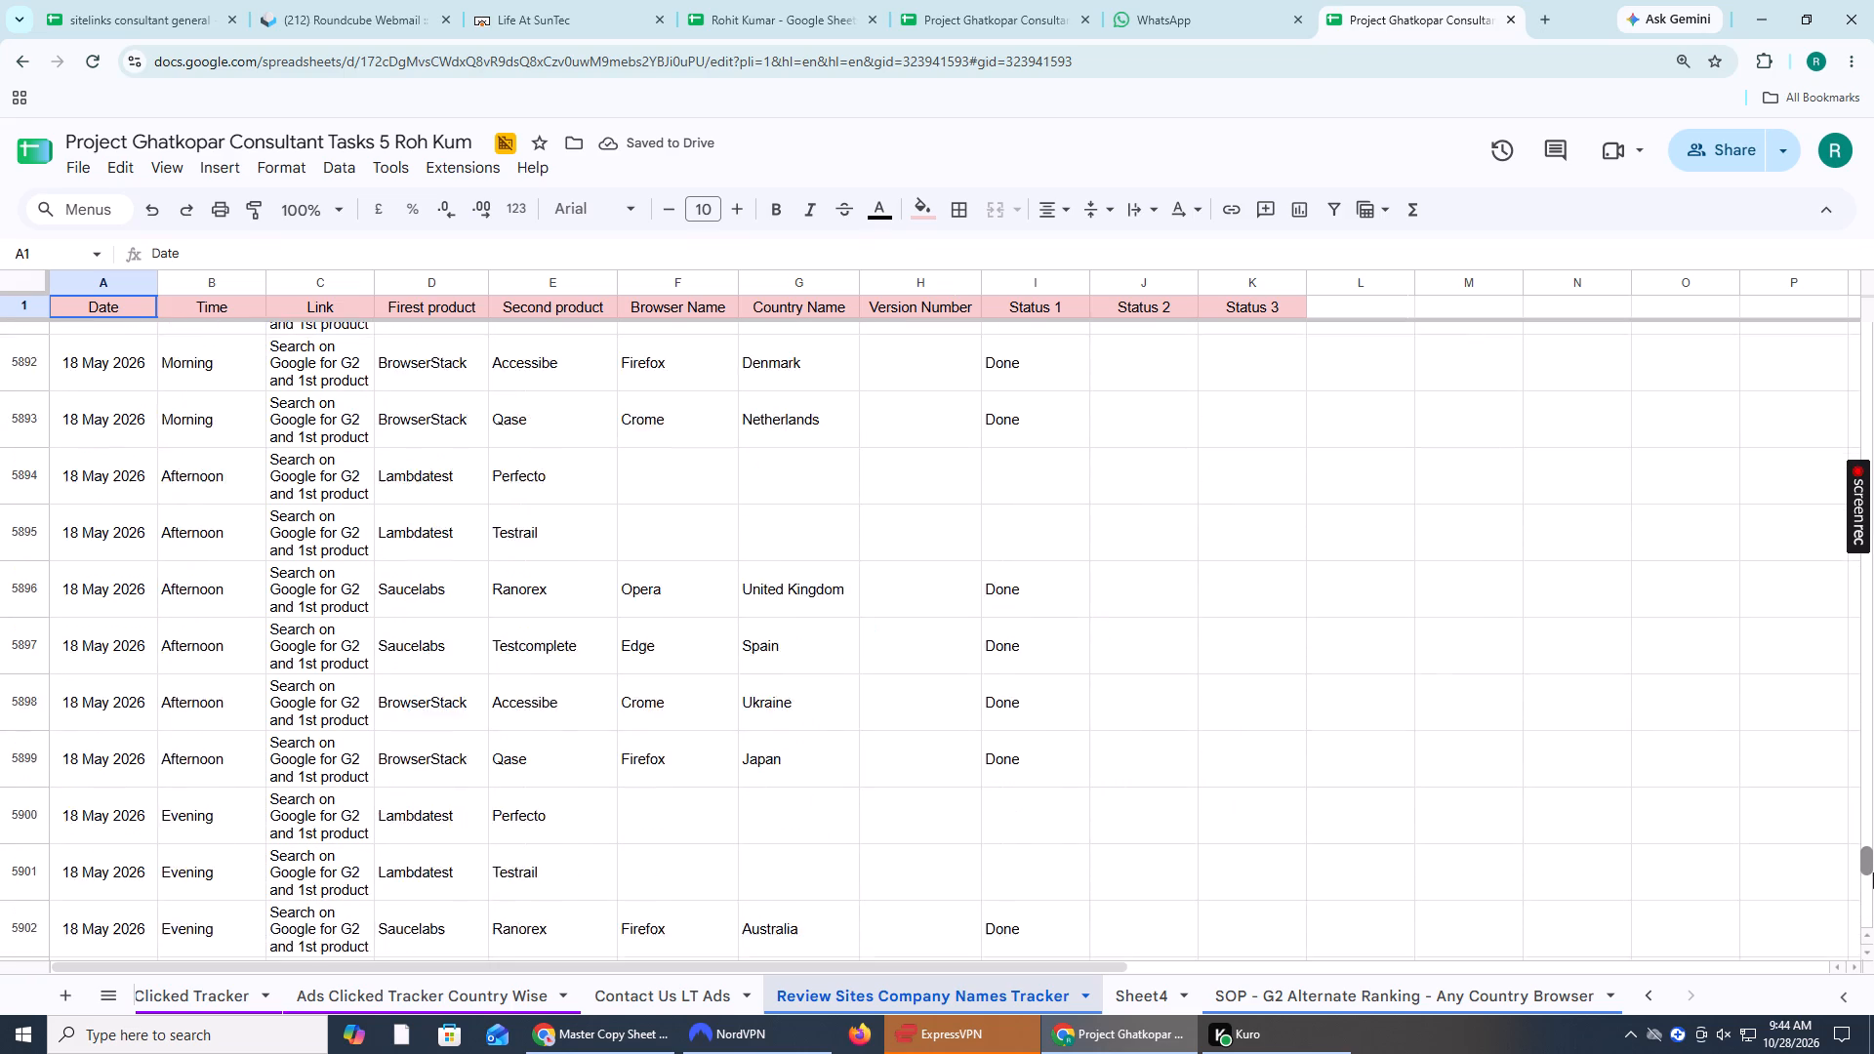
left_click_drag(1873, 872, 1873, 914)
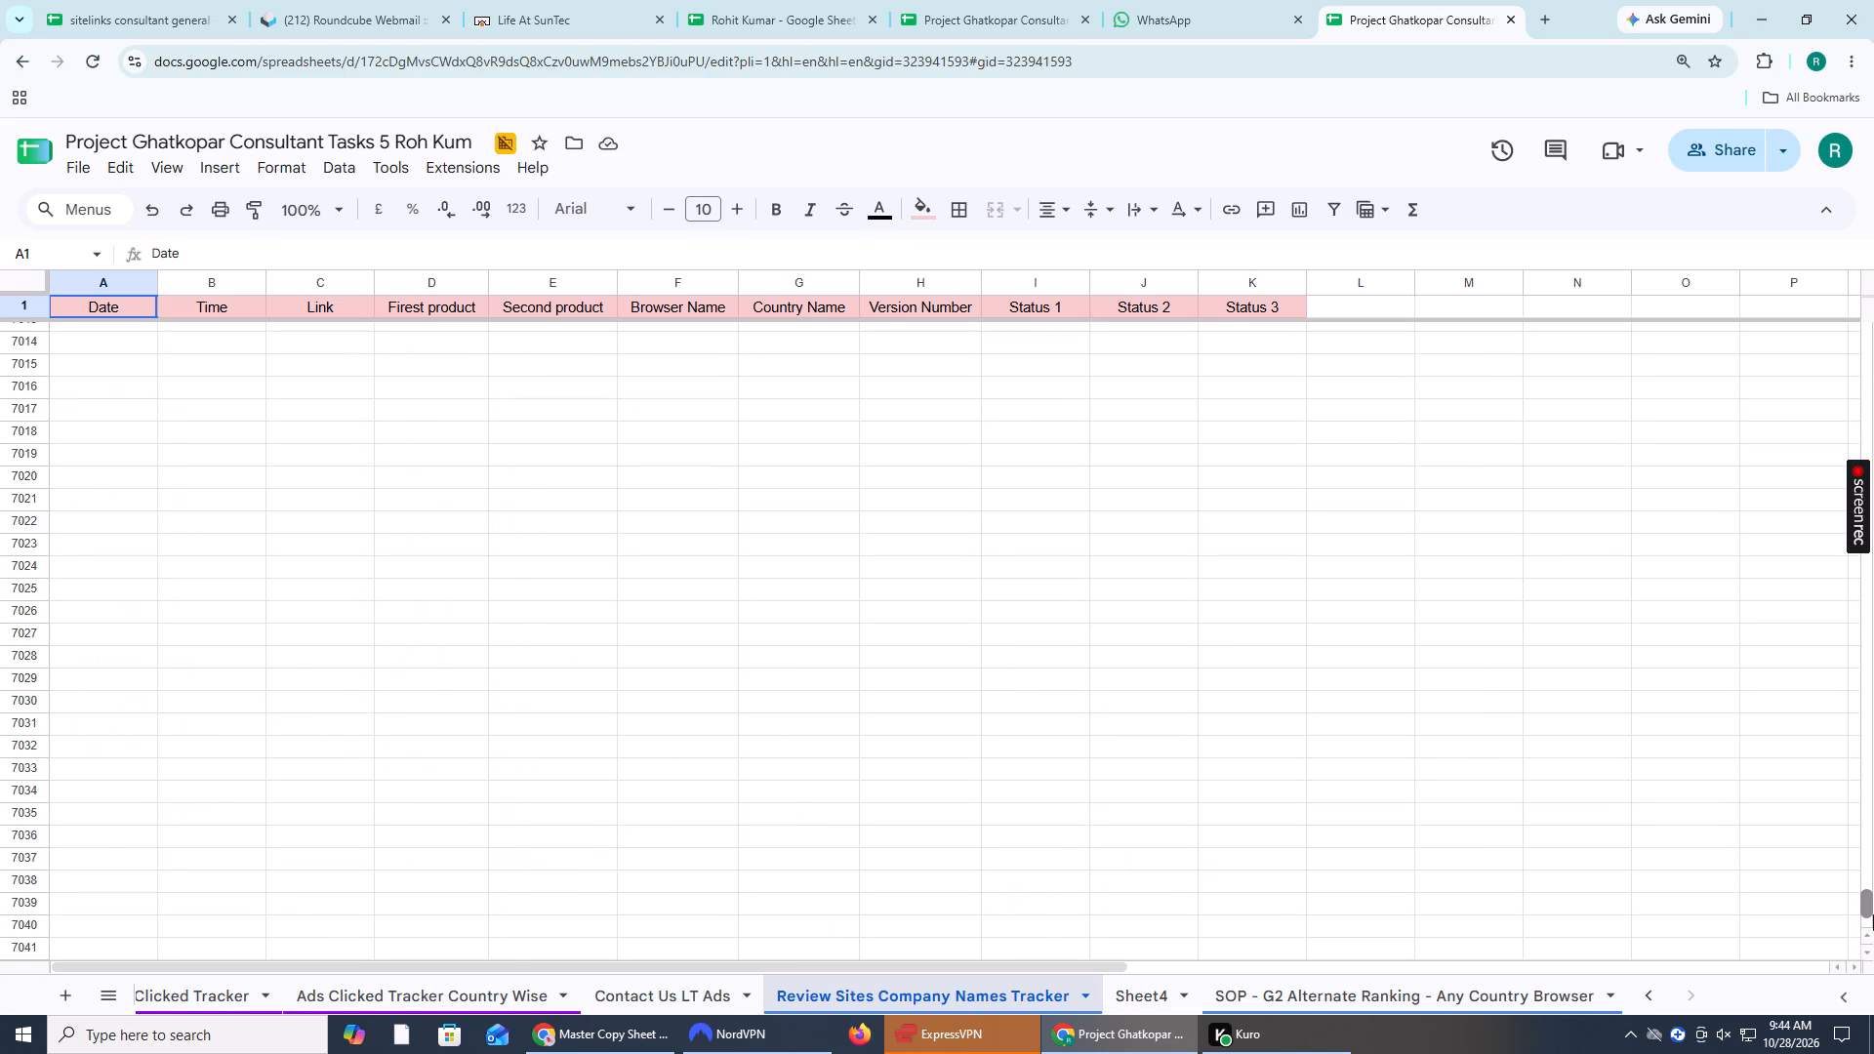
left_click_drag(1873, 914, 1873, 903)
scroll(747, 549, "down", 12)
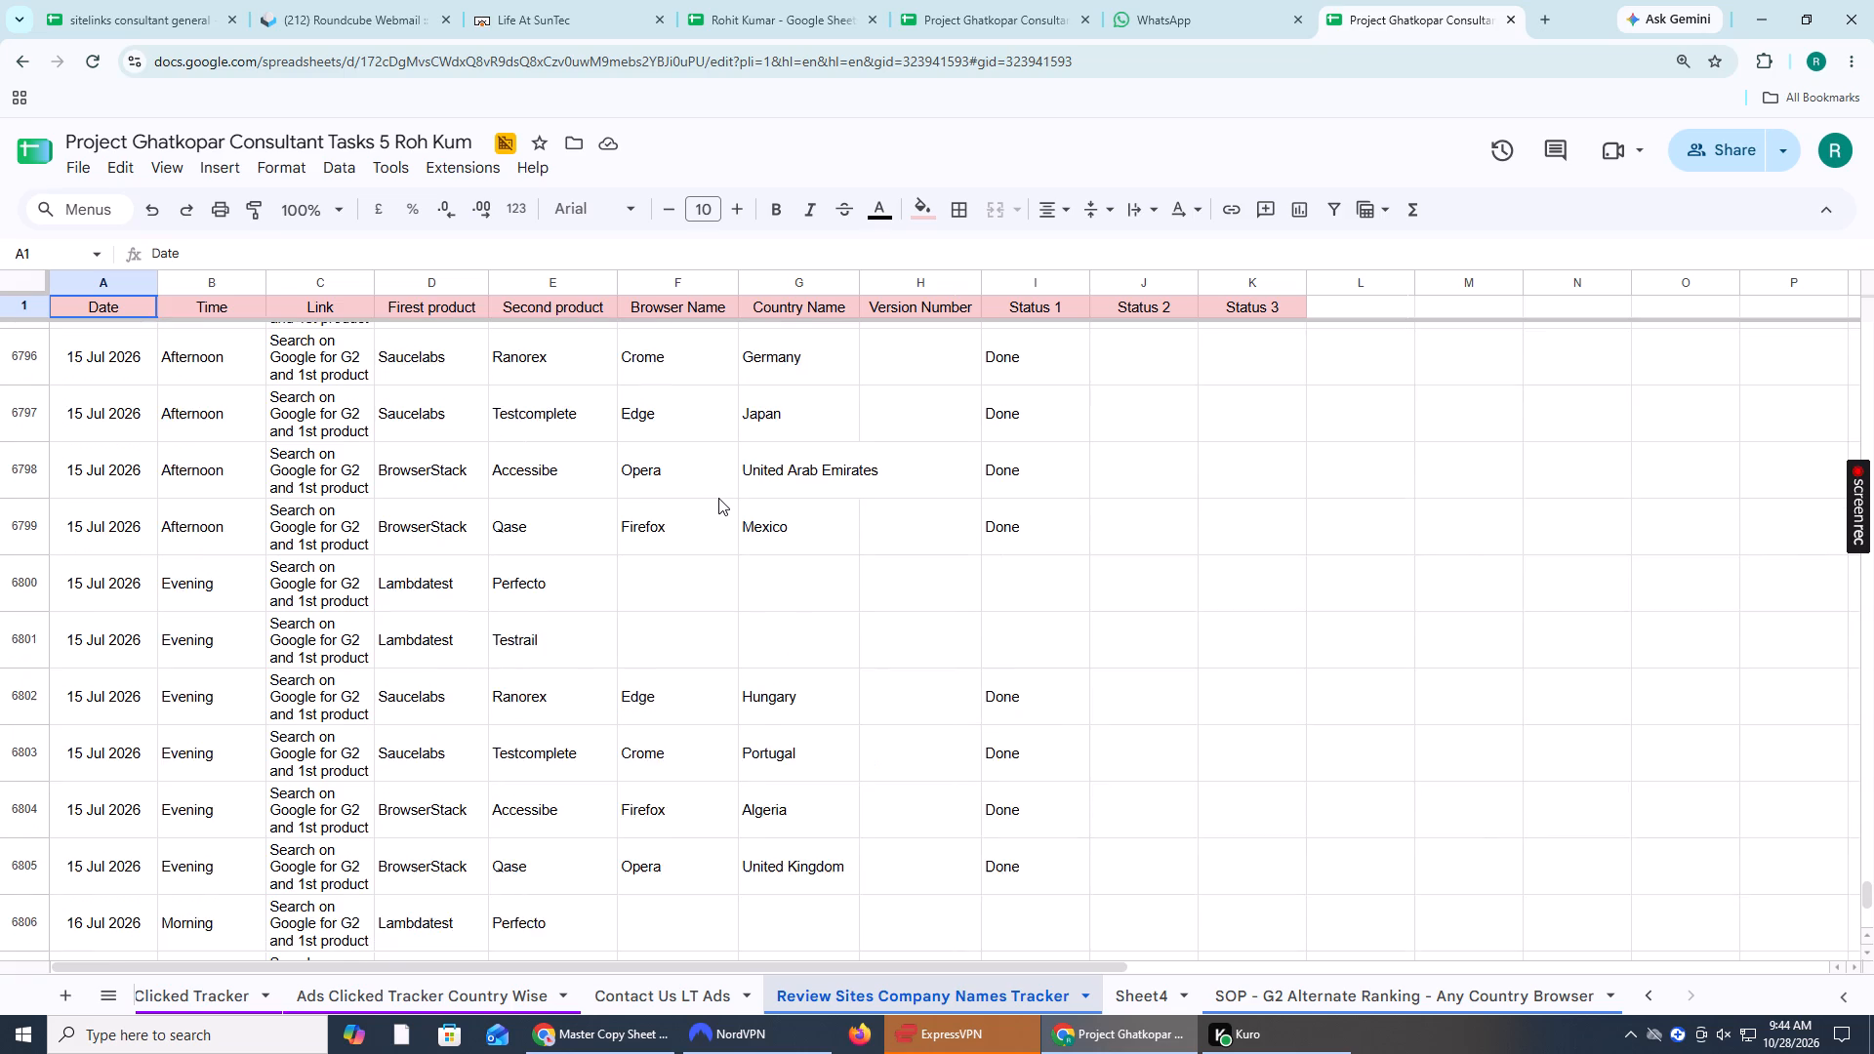
scroll(718, 498, "down", 17)
scroll(718, 498, "up", 3)
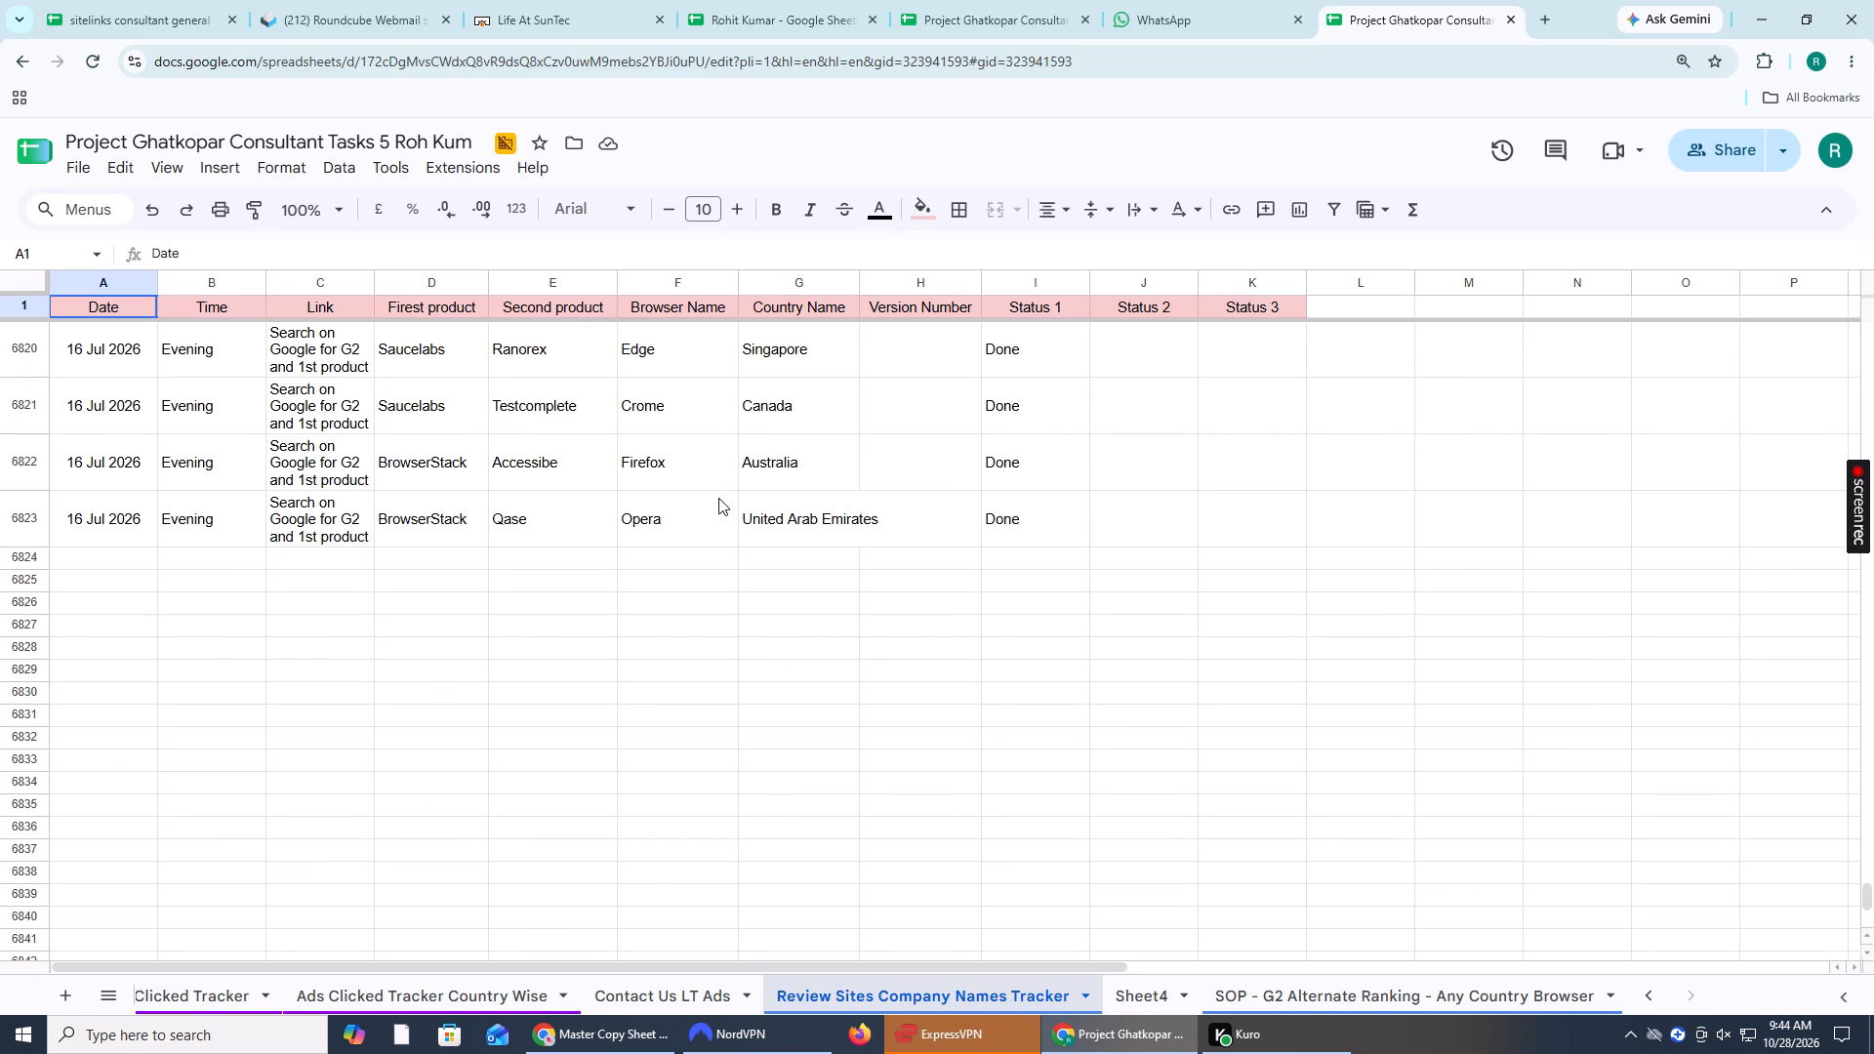
Search the October tracker's Review Sites Company Names Tracker for the date where the click-summary spreadsheet's review entries end.
left_click(947, 0)
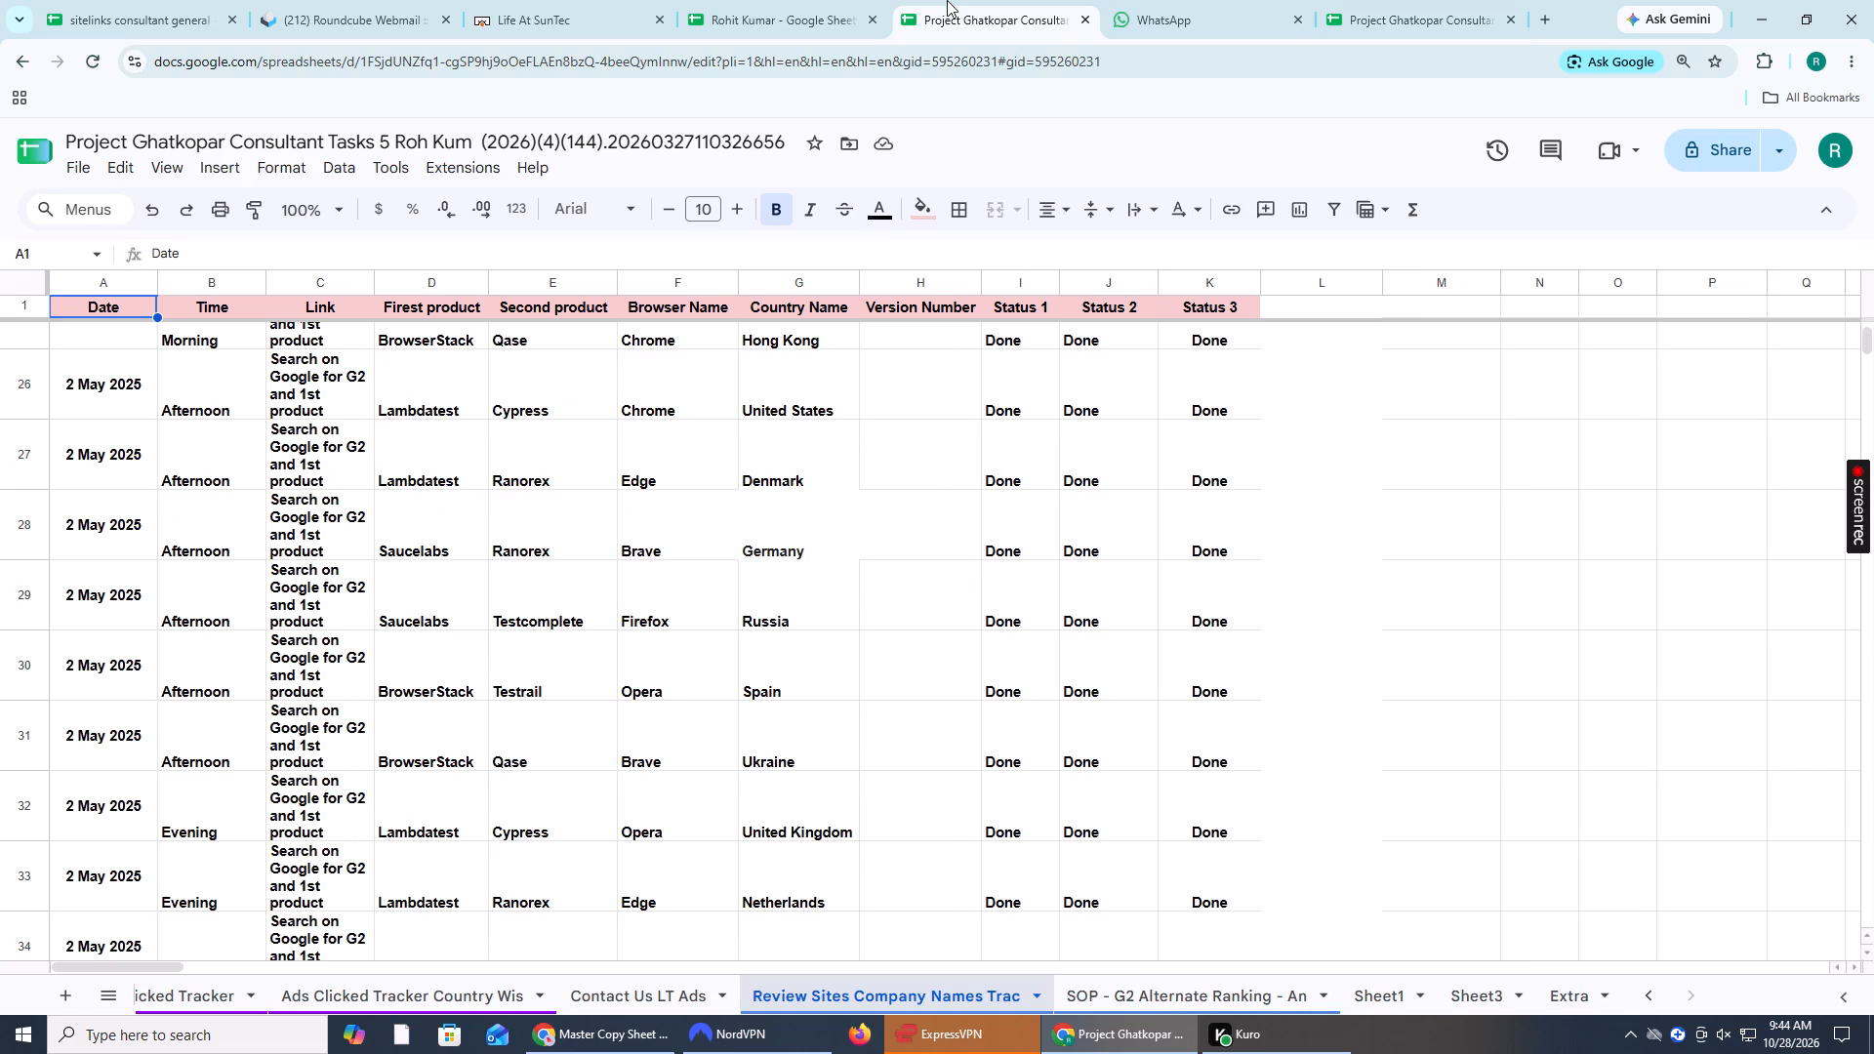
scroll(623, 720, "down", 16)
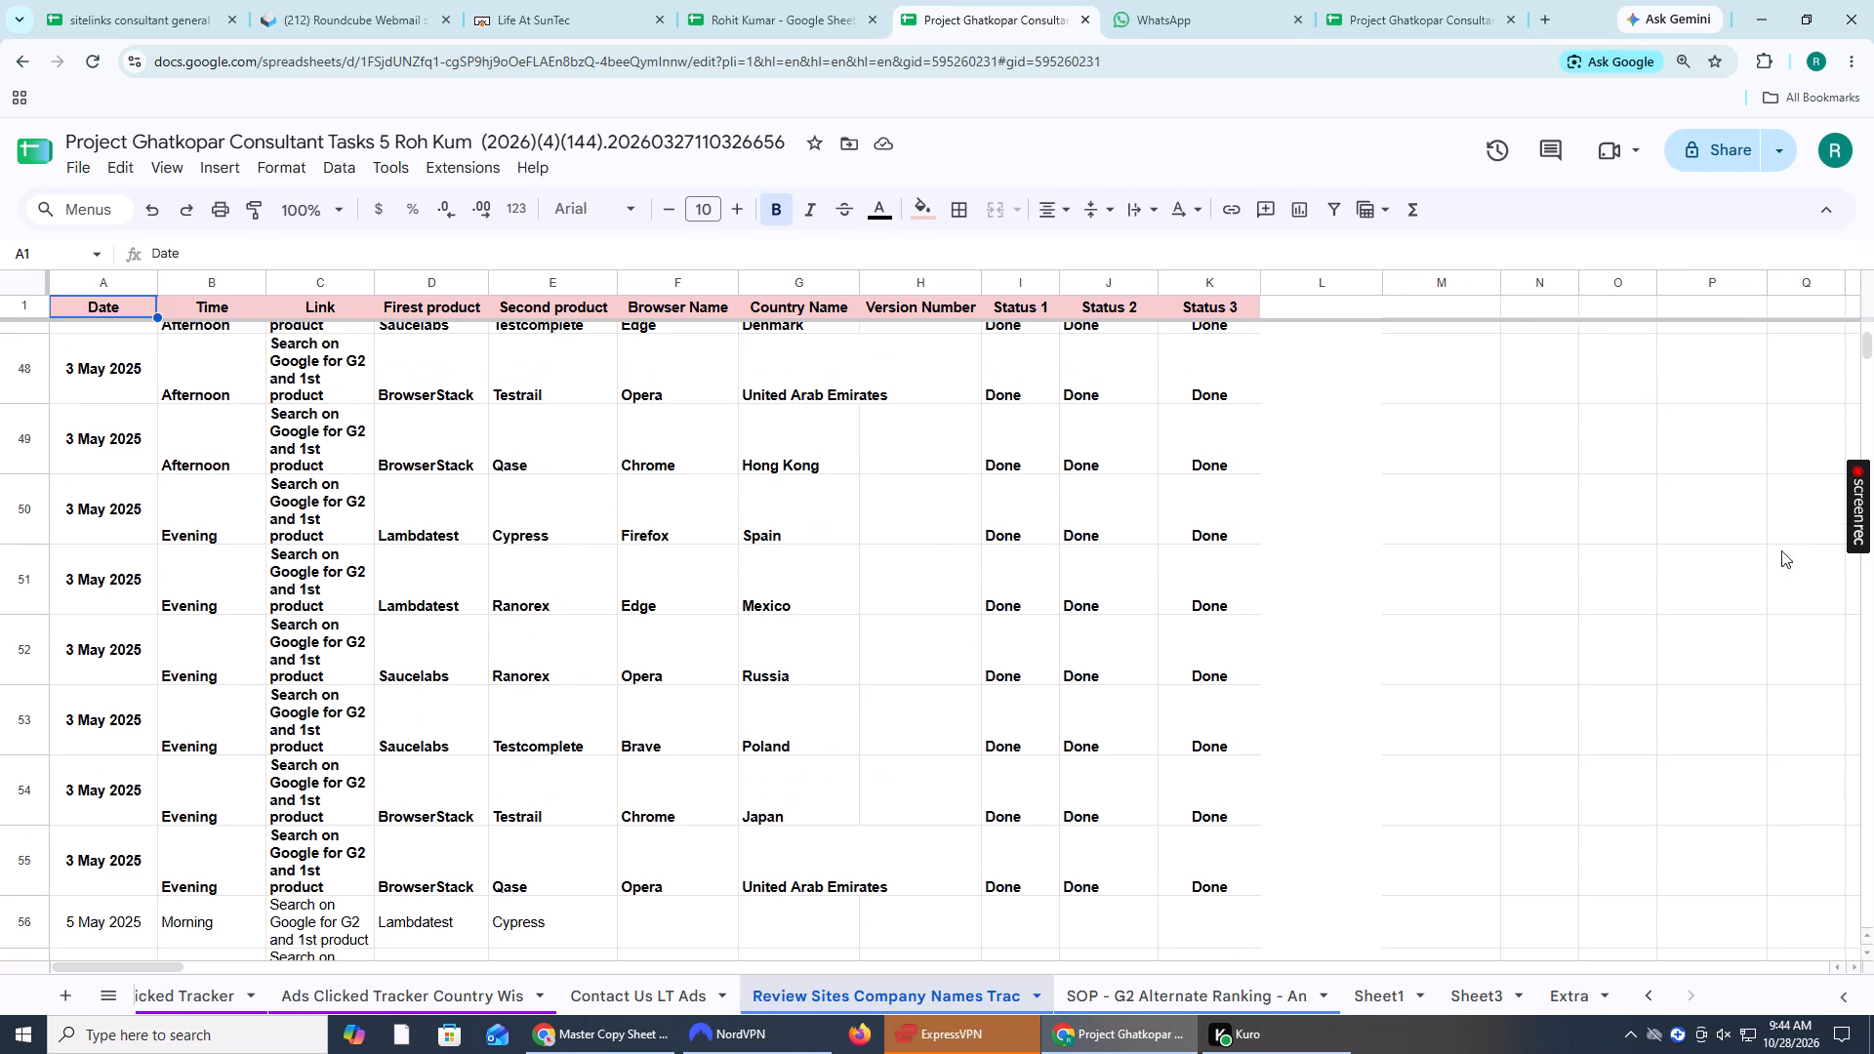
left_click_drag(1865, 337, 1873, 623)
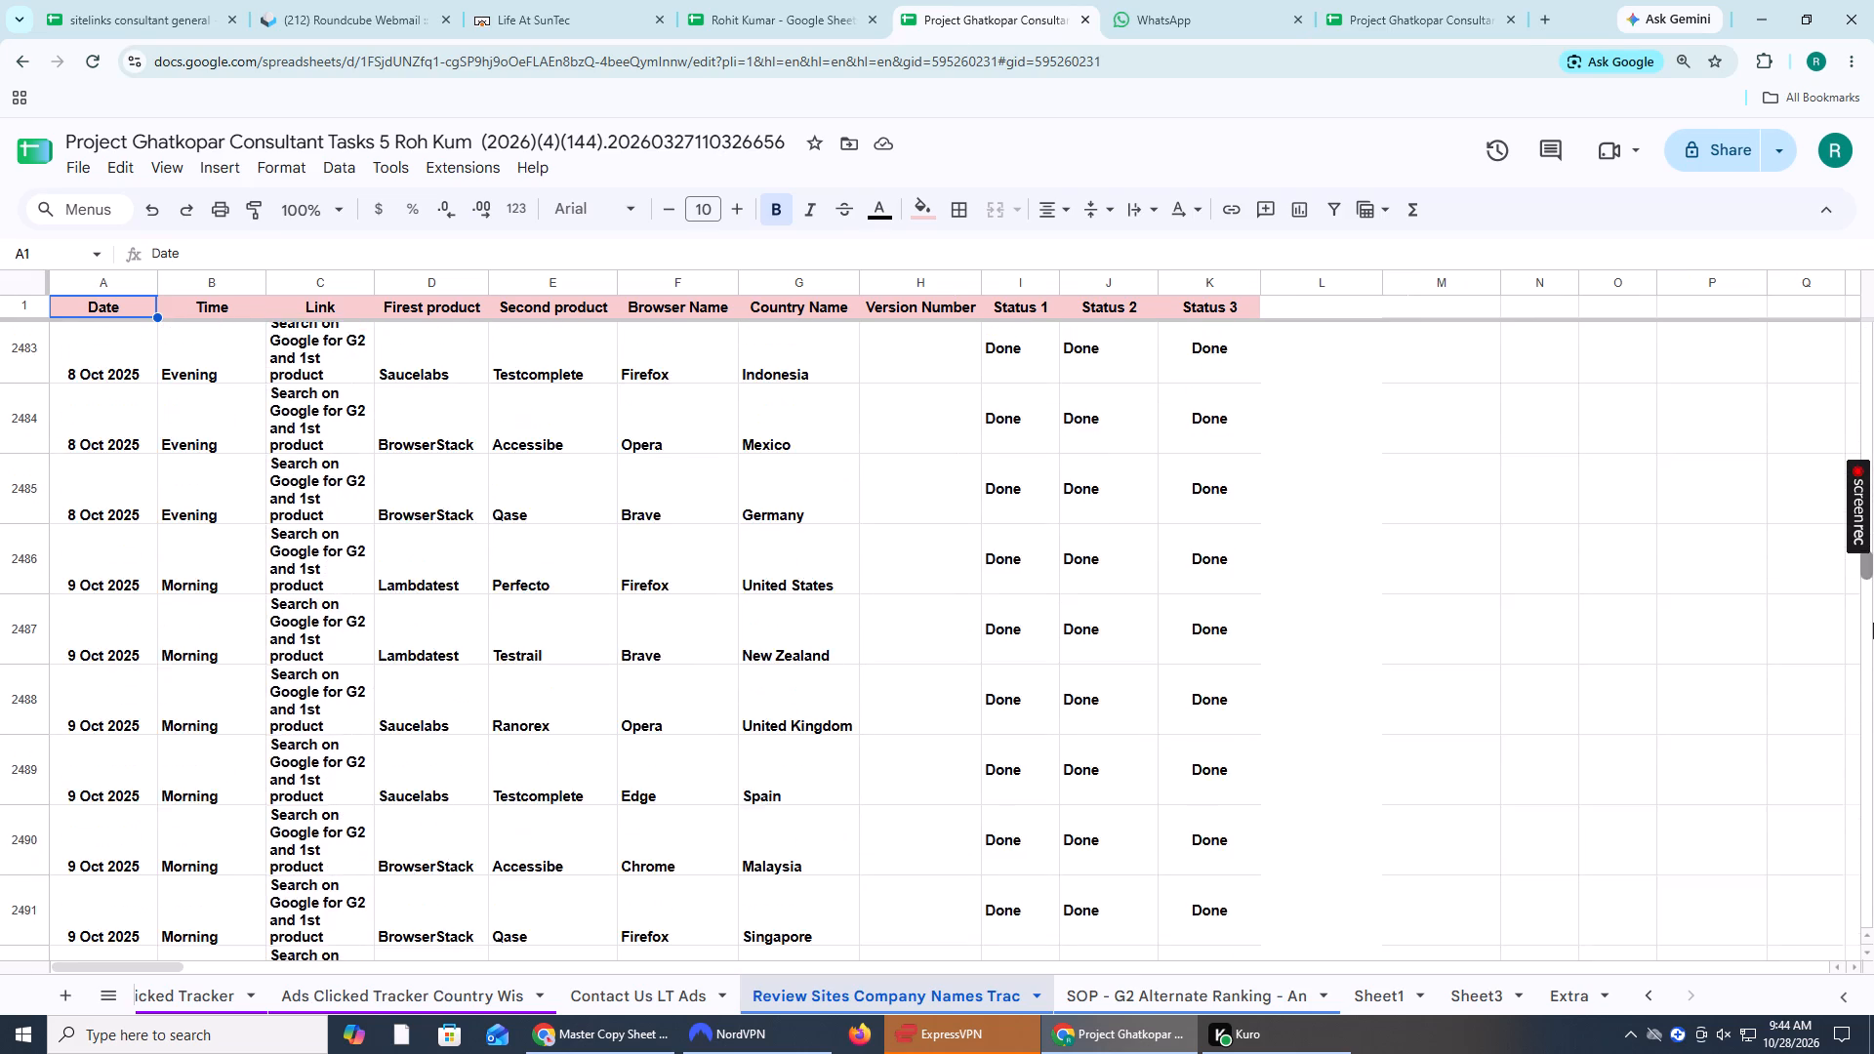
left_click_drag(1873, 623, 1873, 632)
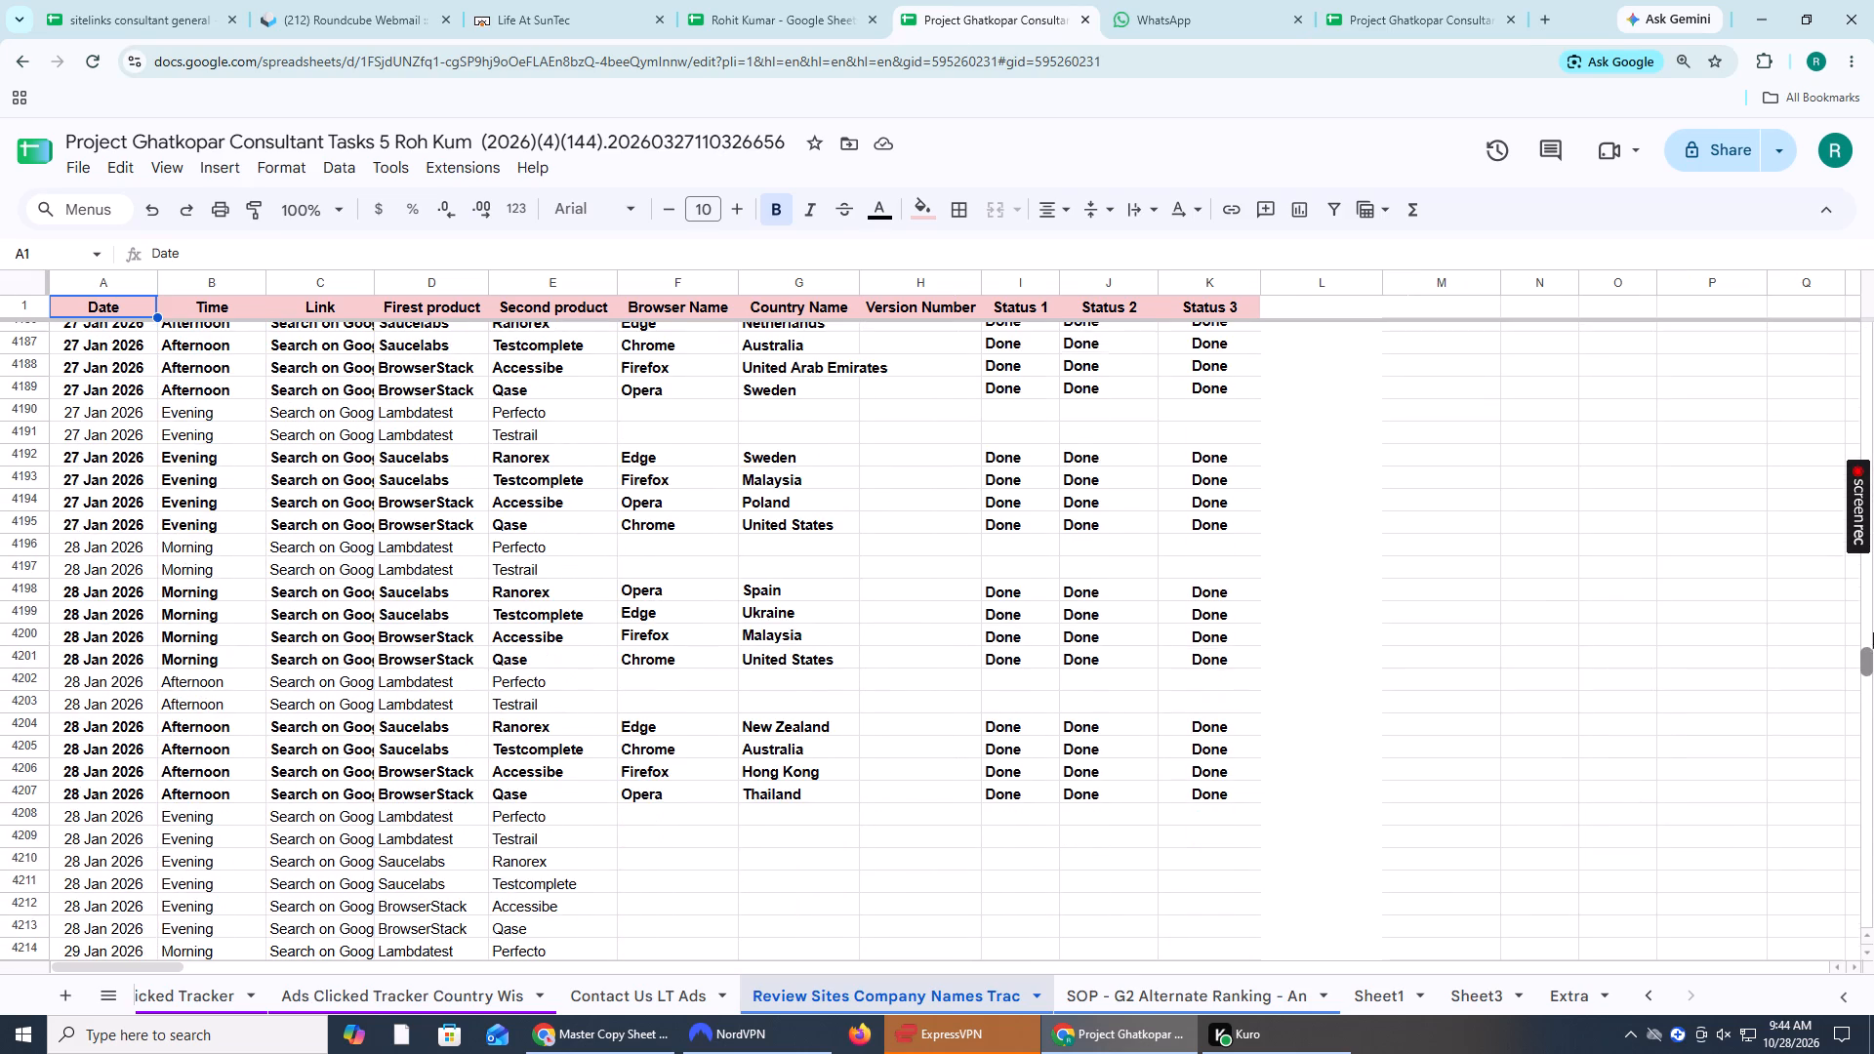
left_click_drag(1873, 632, 1873, 588)
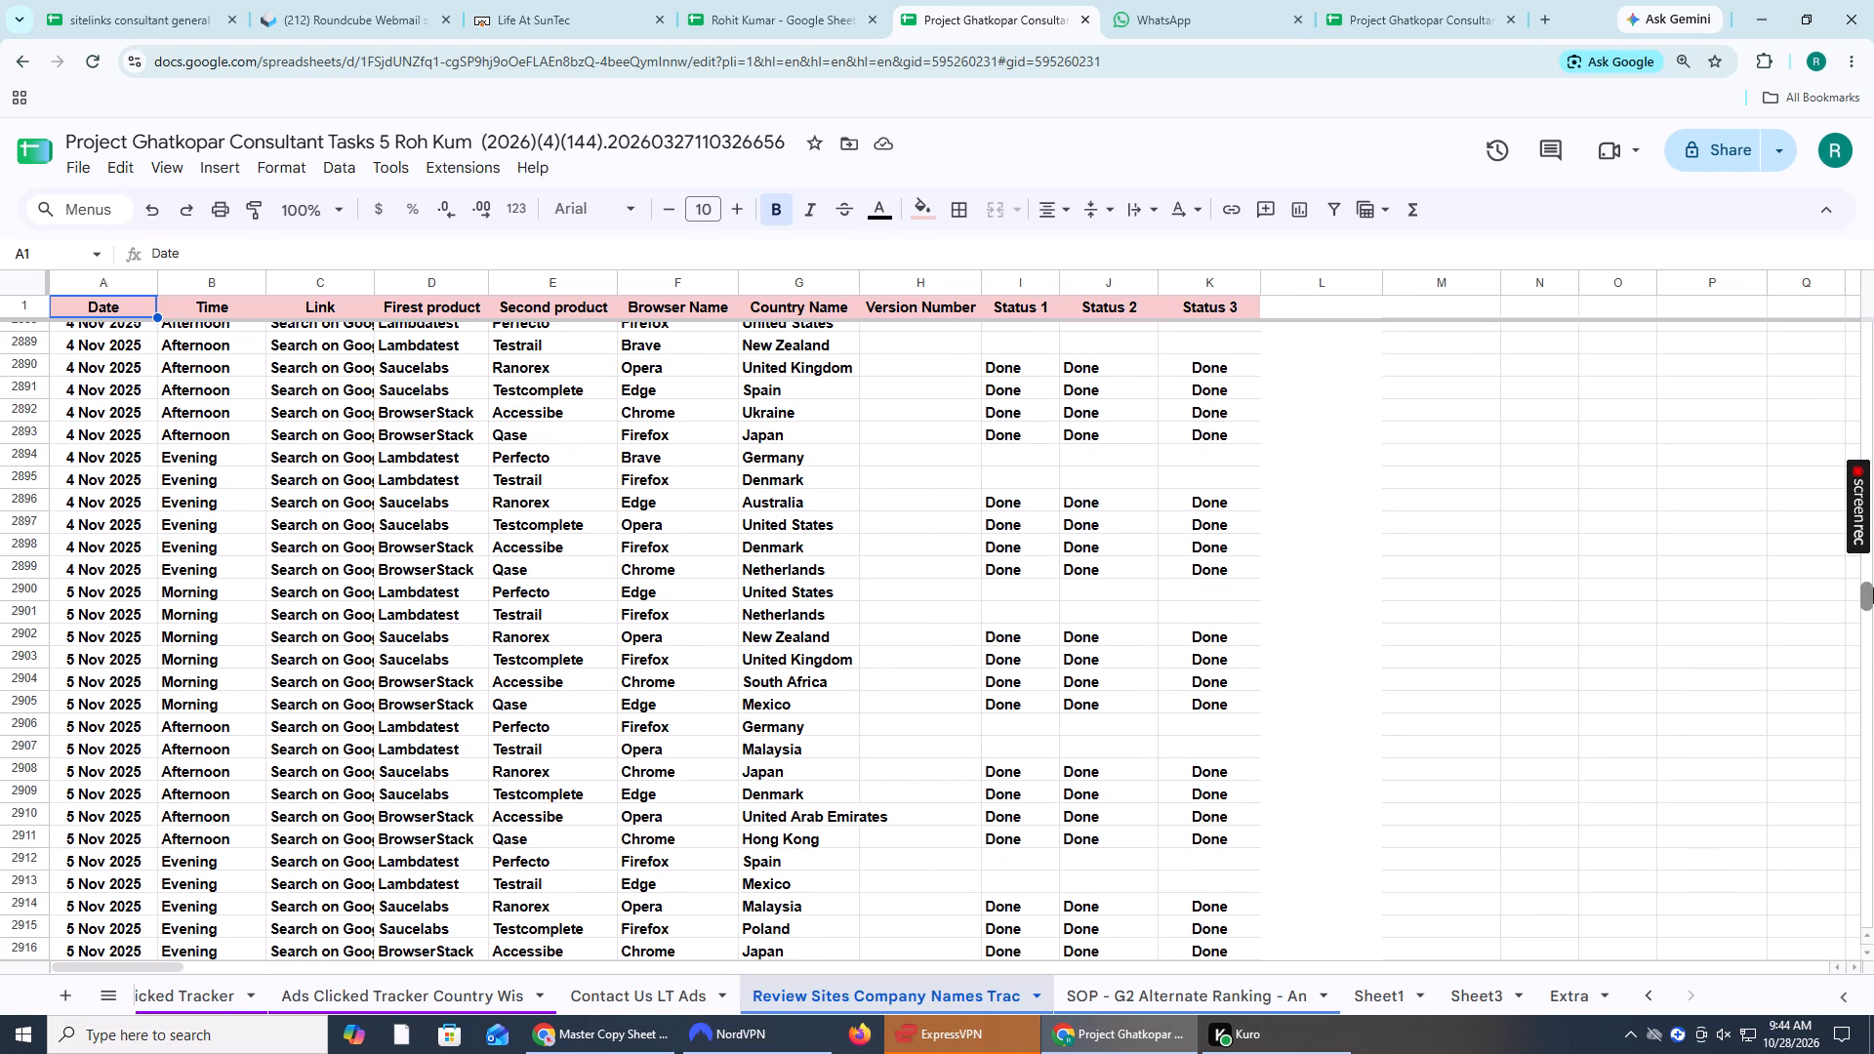
left_click_drag(1873, 588, 1870, 568)
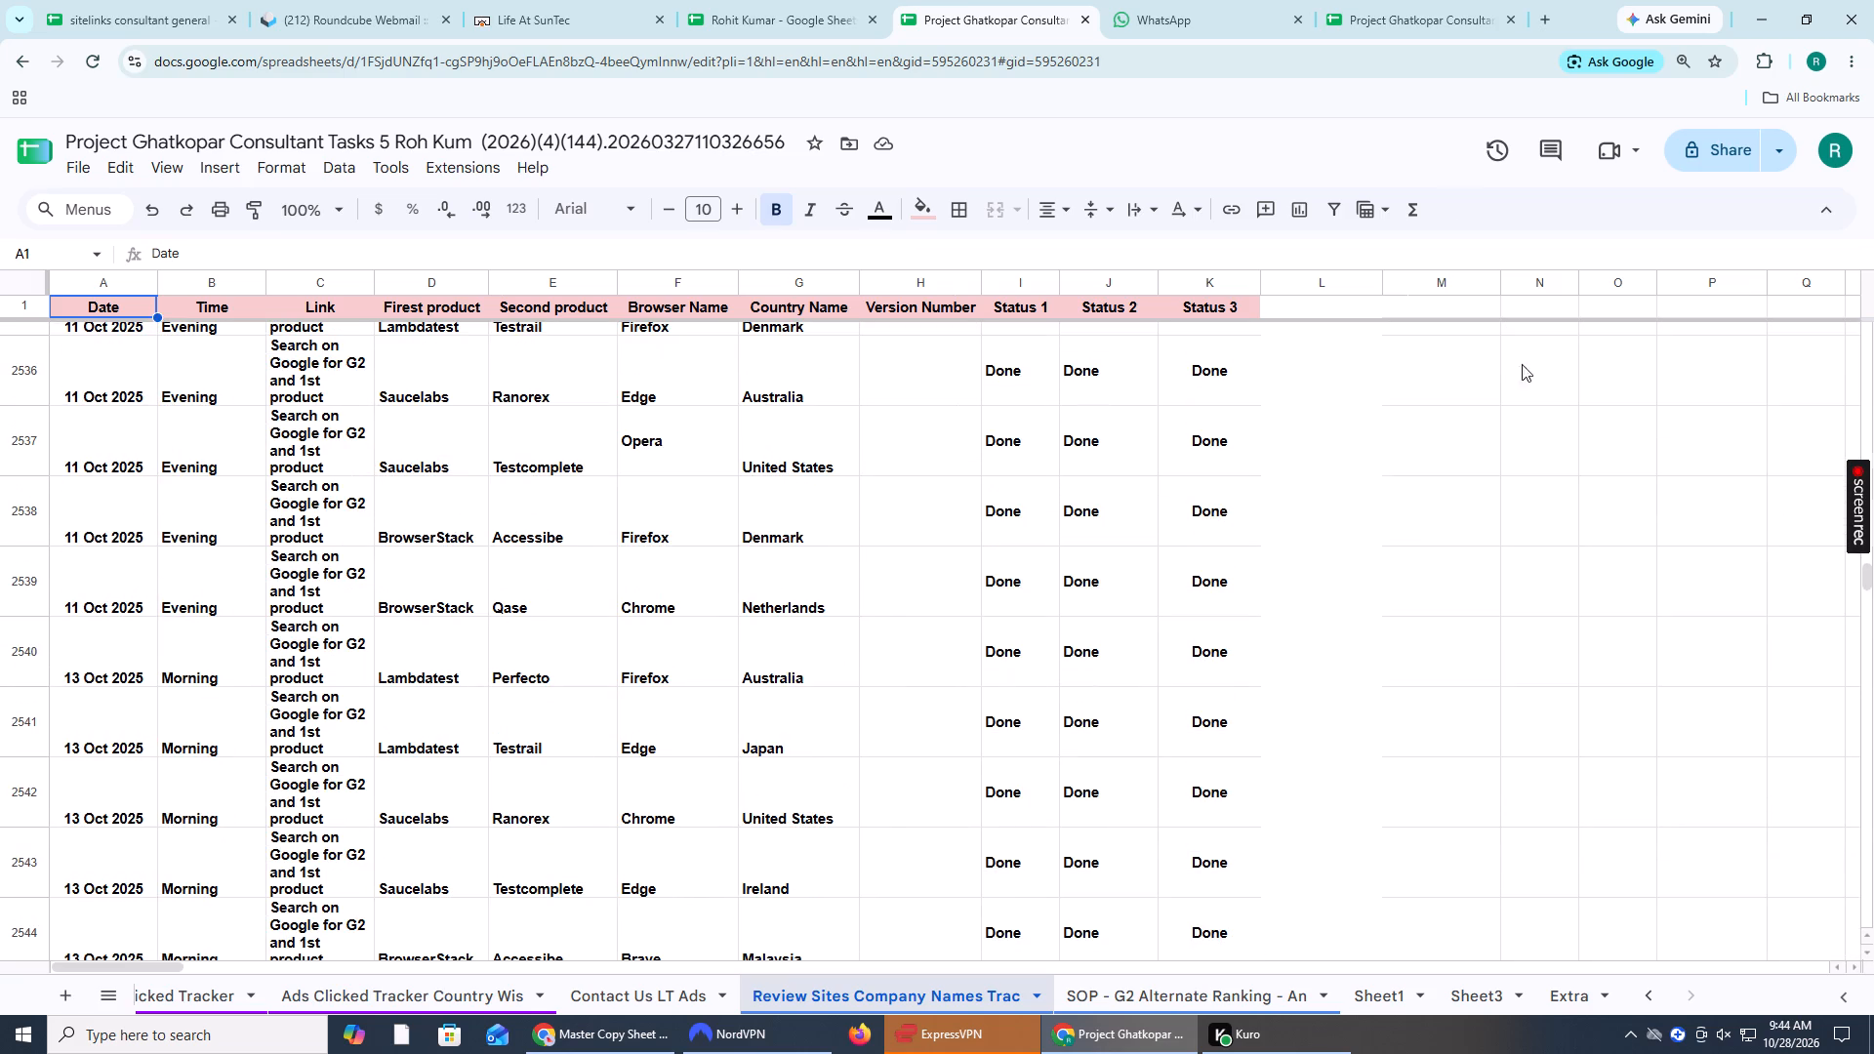
left_click(1417, 0)
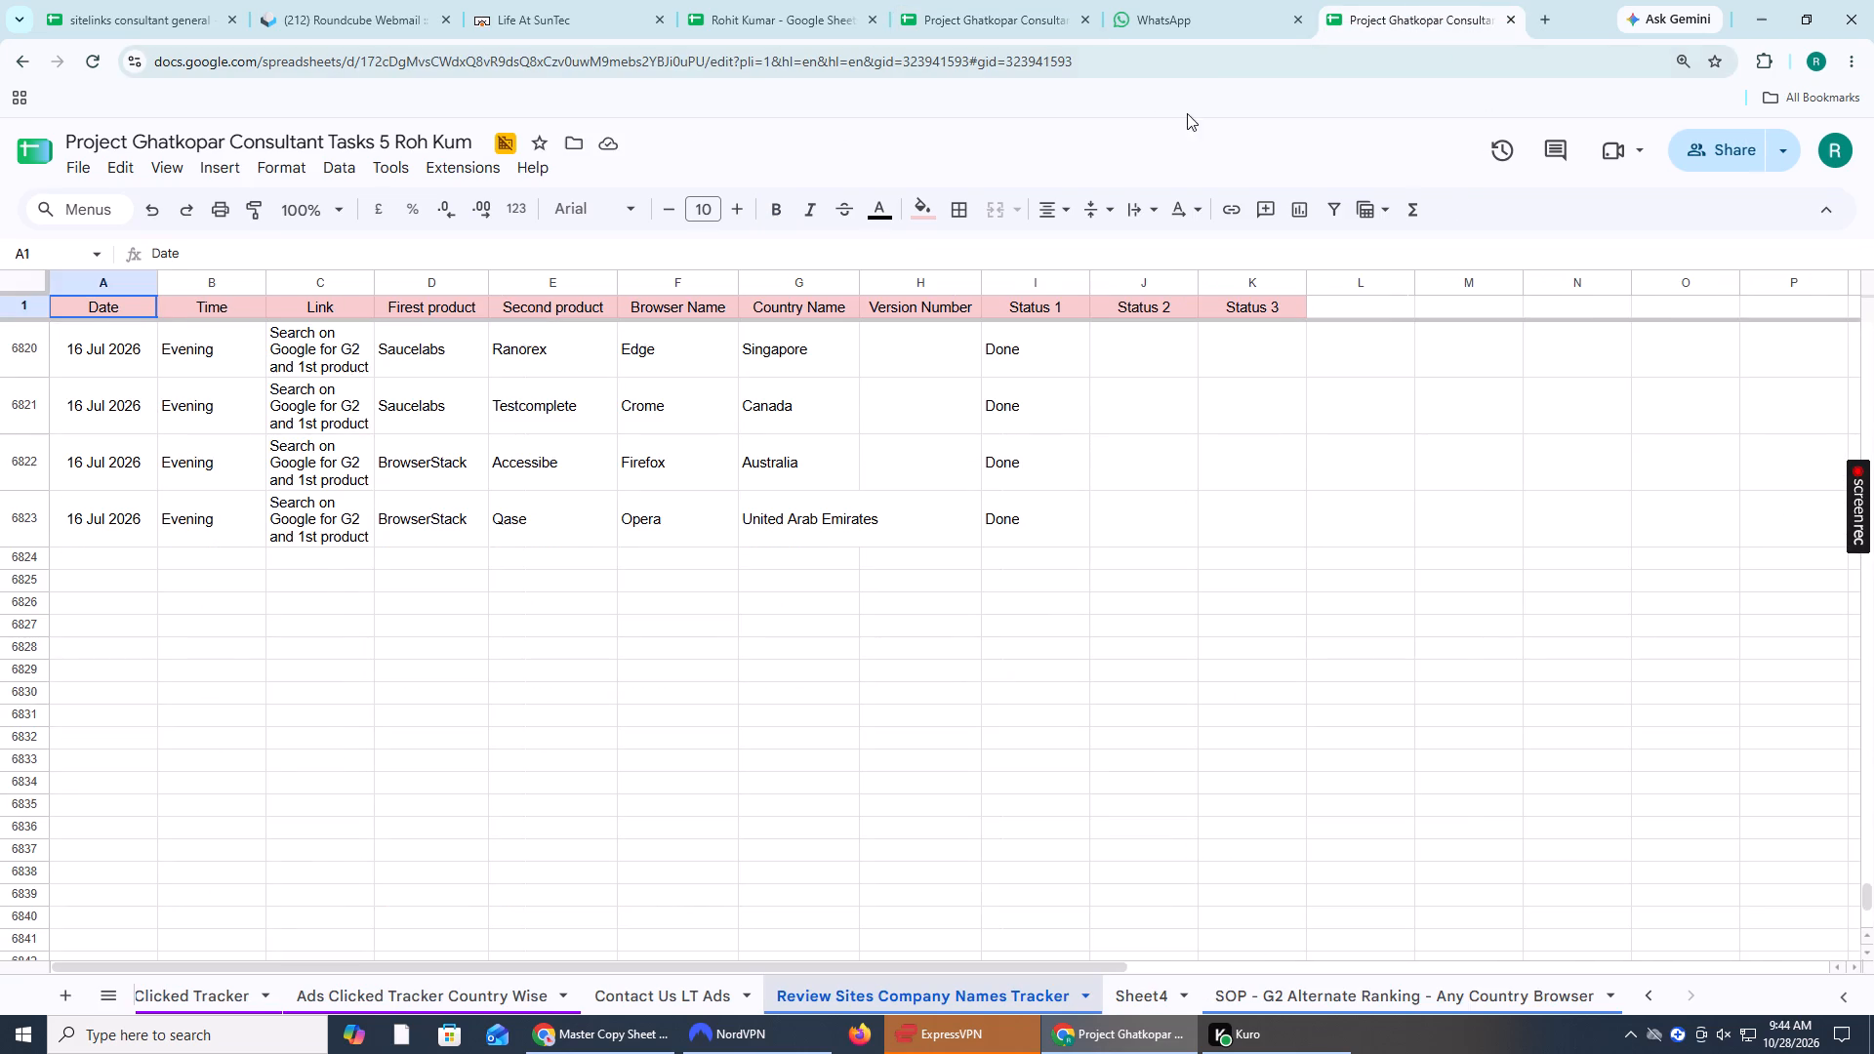
left_click(1003, 0)
scroll(1199, 660, "down", 13)
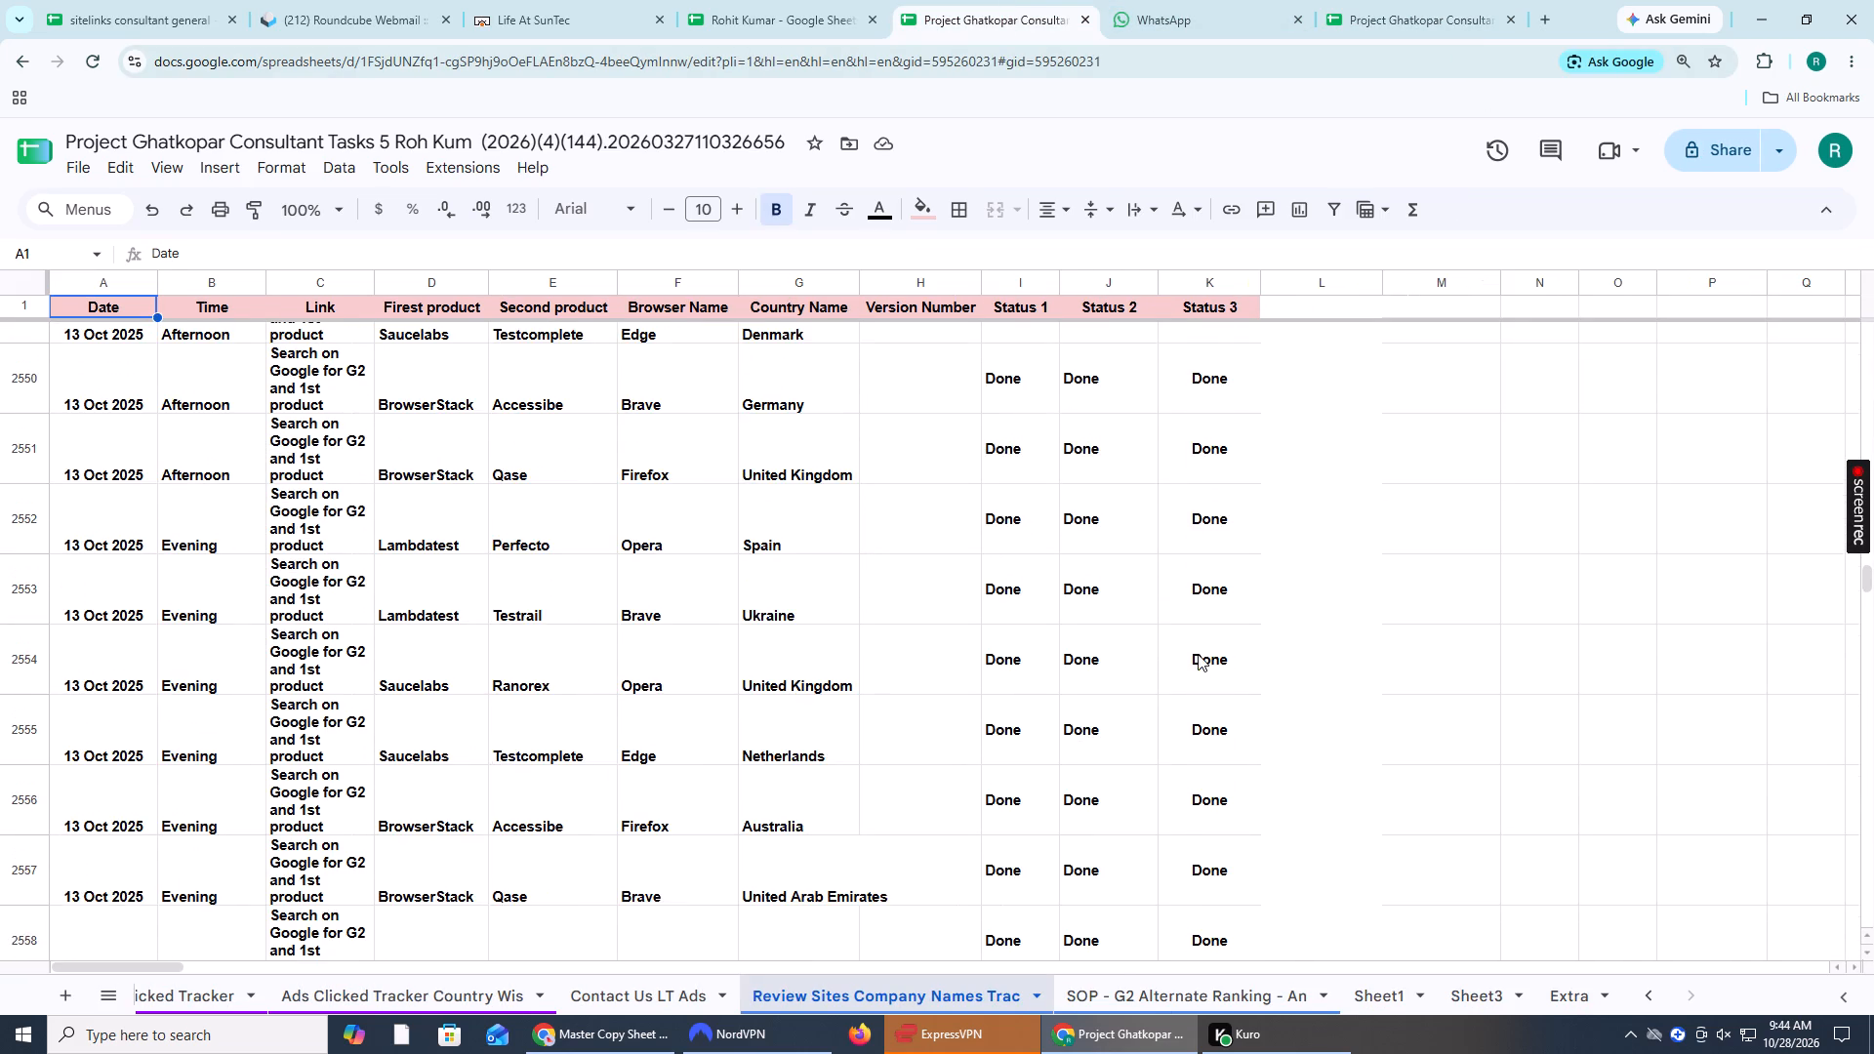
scroll(1198, 654, "down", 11)
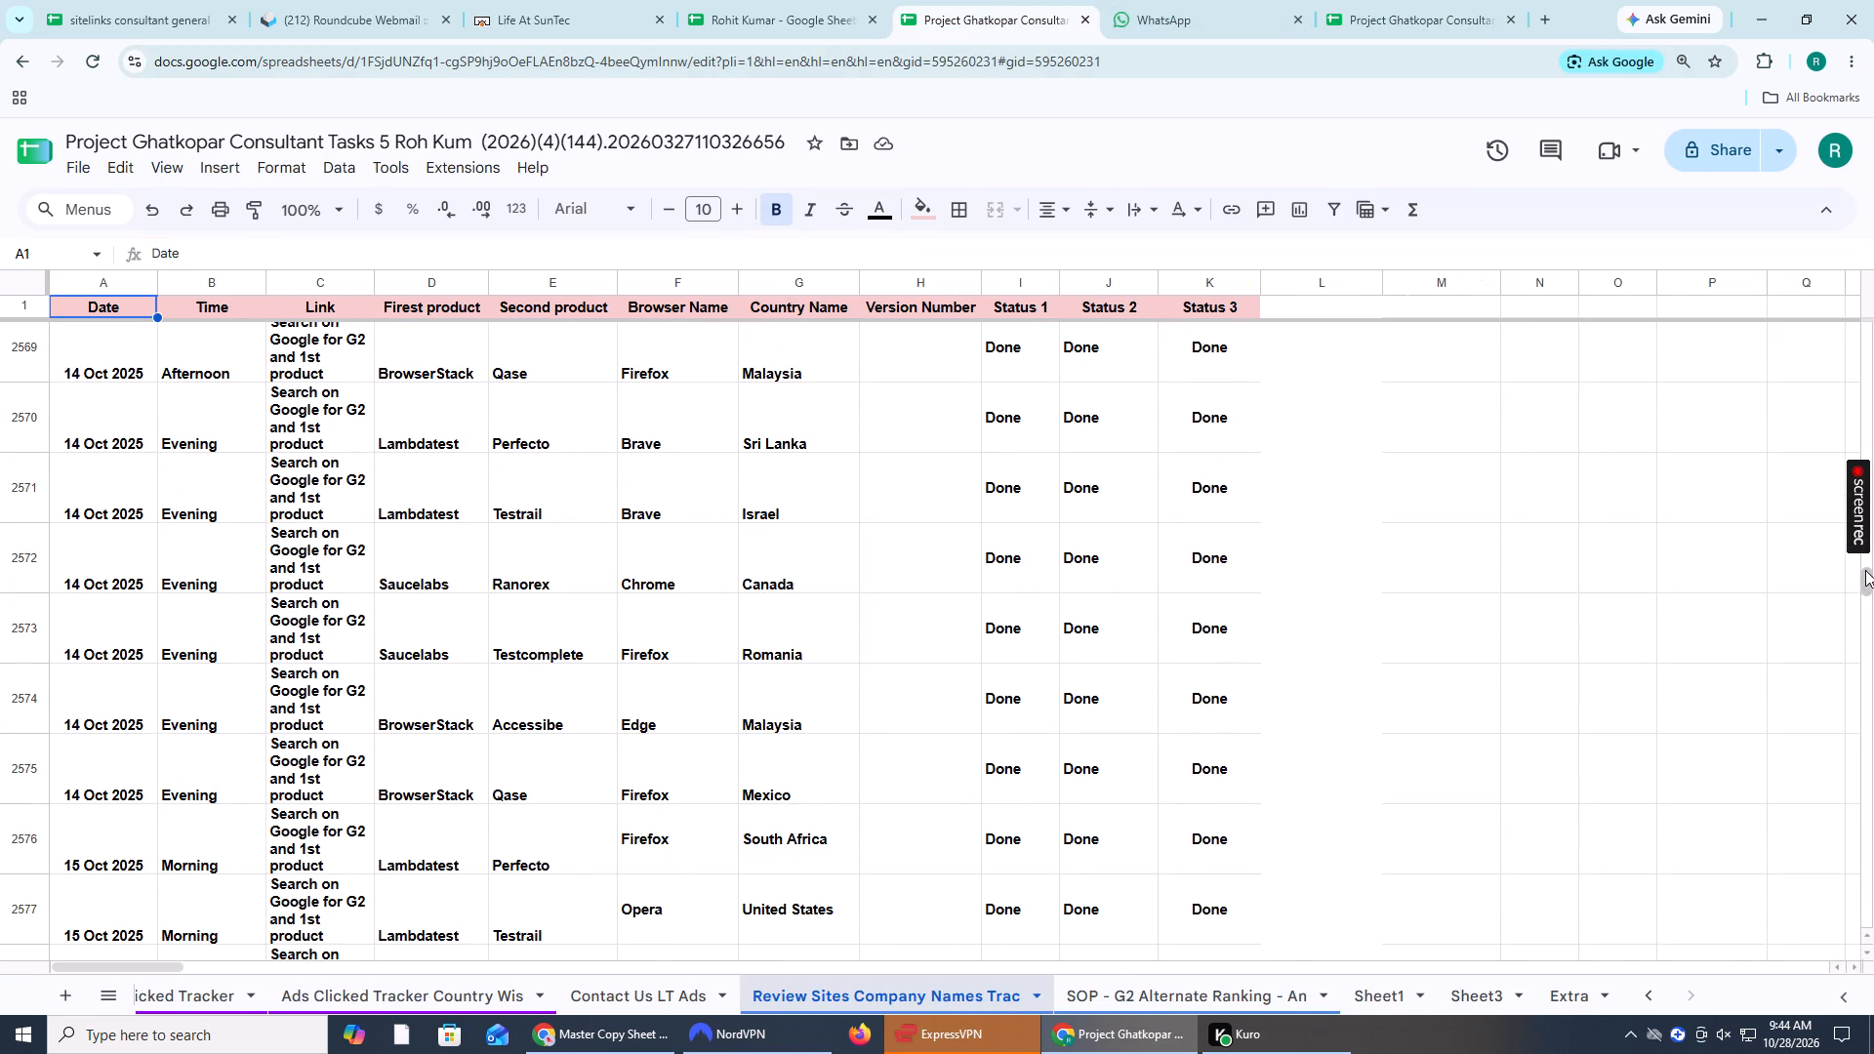
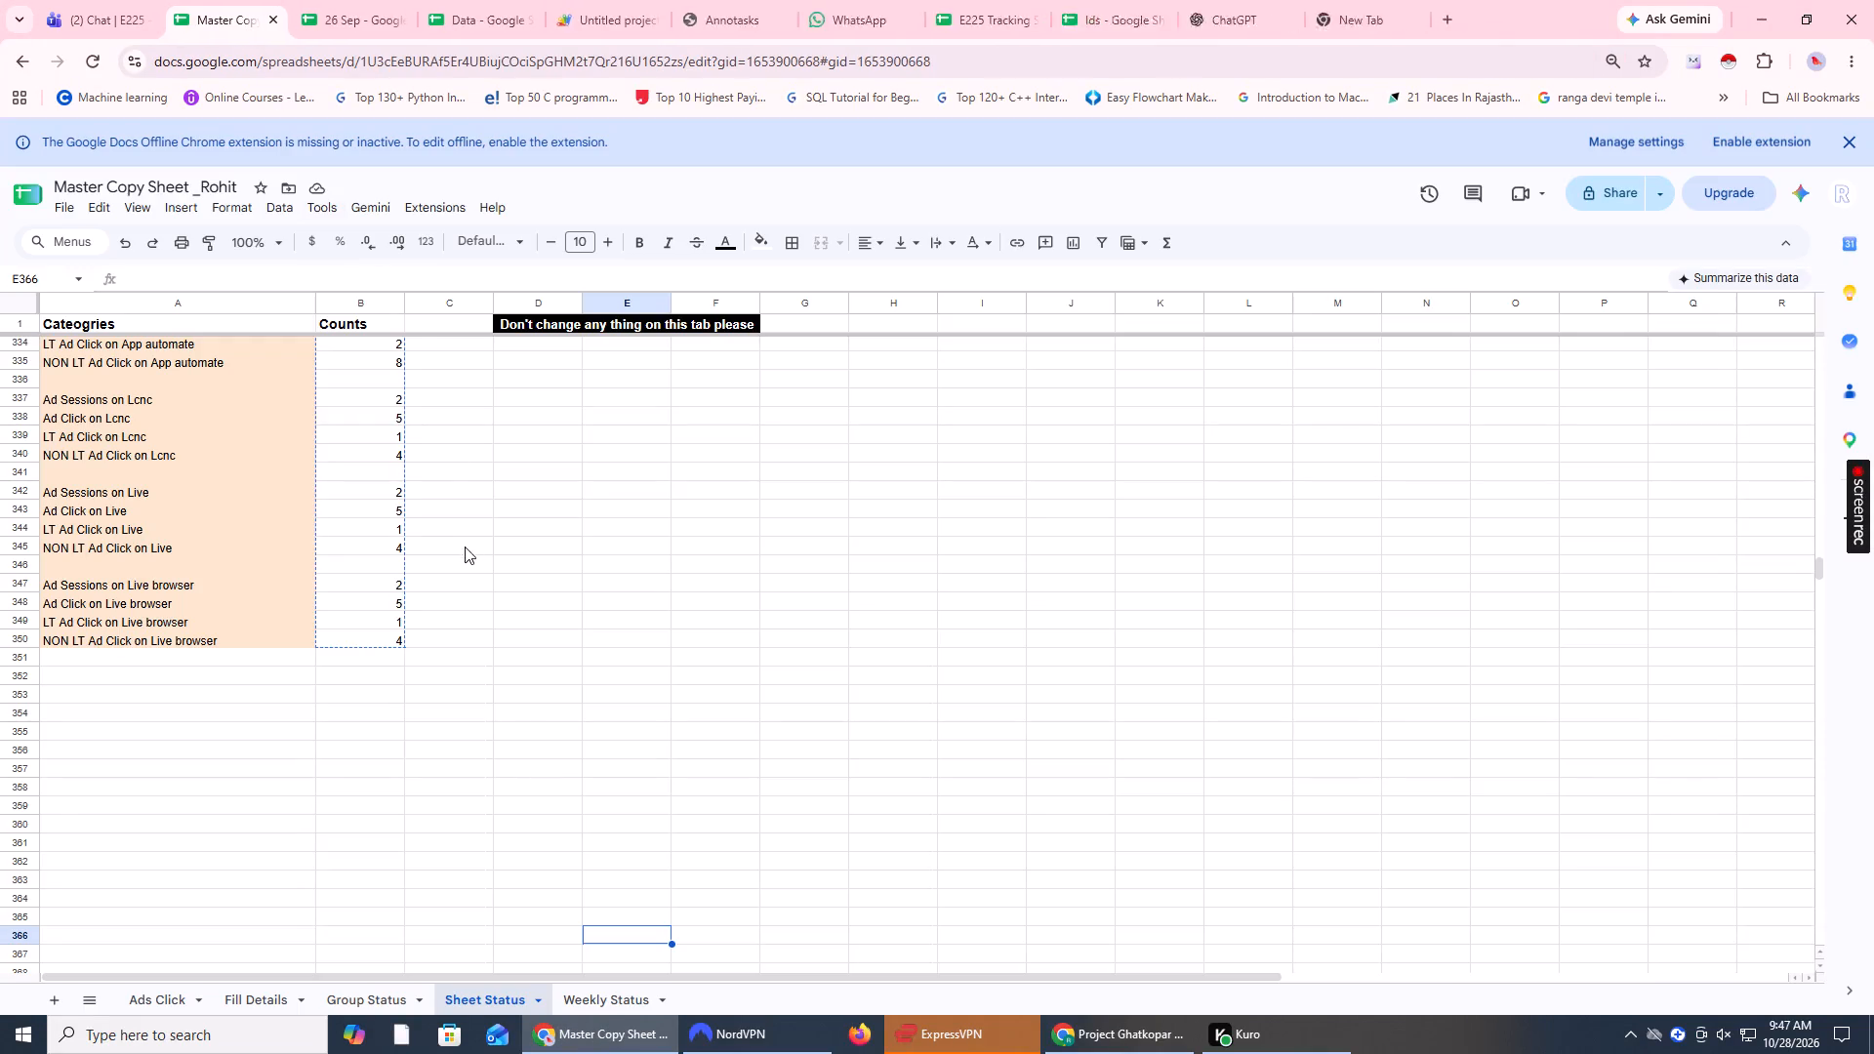
Switch from the Master Copy Sheet _Rohit spreadsheet to the Data spreadsheet.
left_click(475, 0)
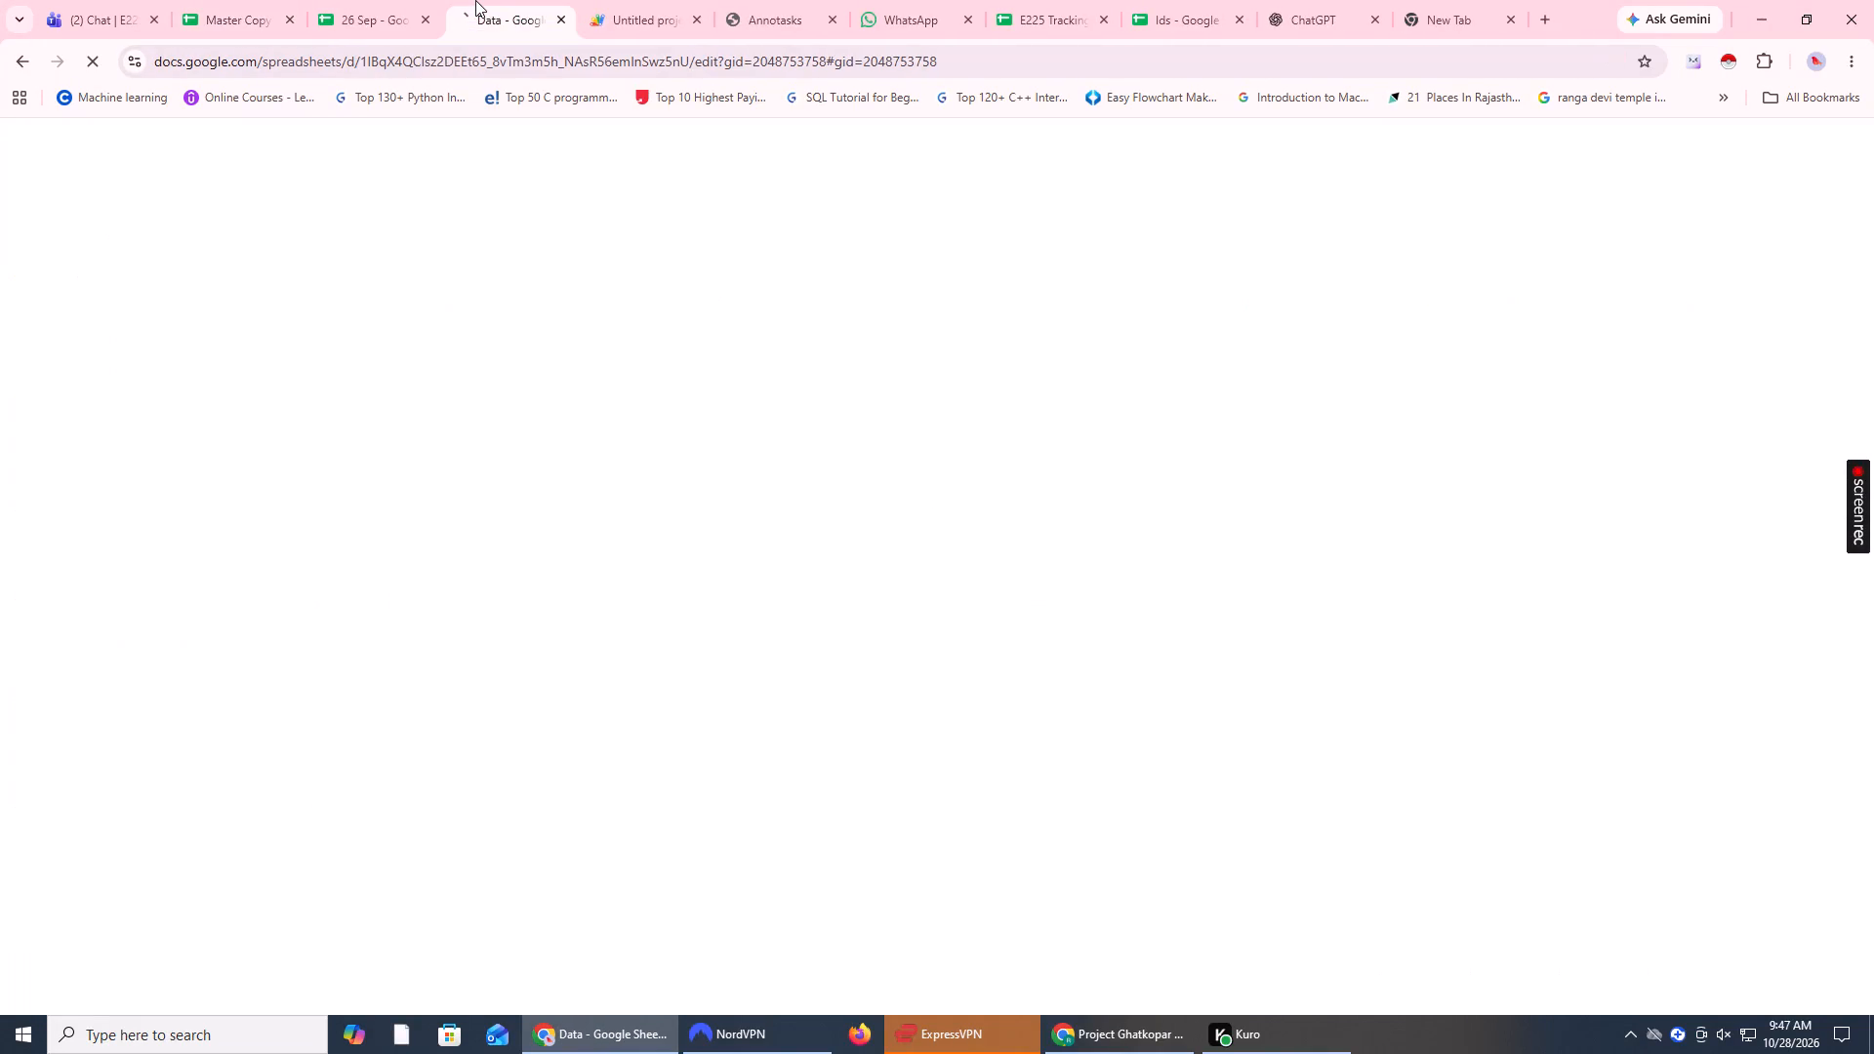
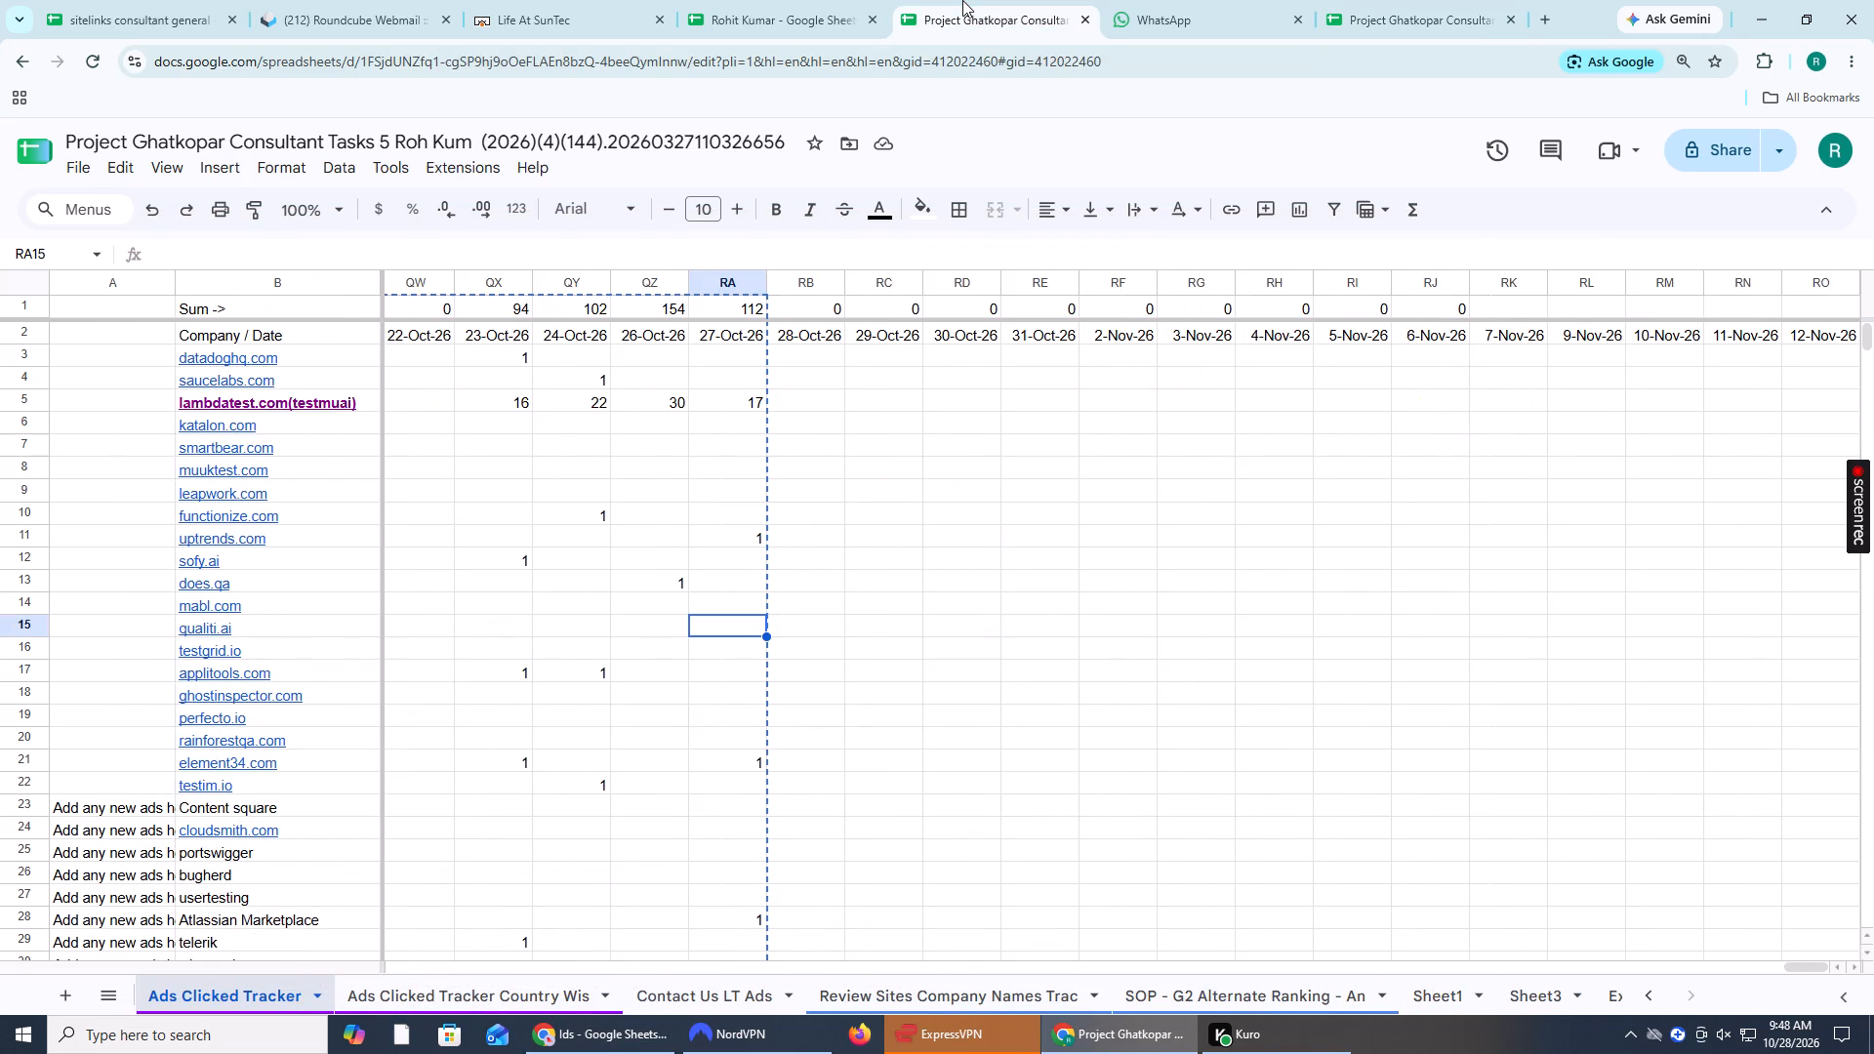
Set the lambdatest.com count for 26-Oct-26 to 33 in Ads Clicked Tracker, using the LT Ad Click row of the other file's Ads Click Summary (To 24 Oct).
left_click(1019, 684)
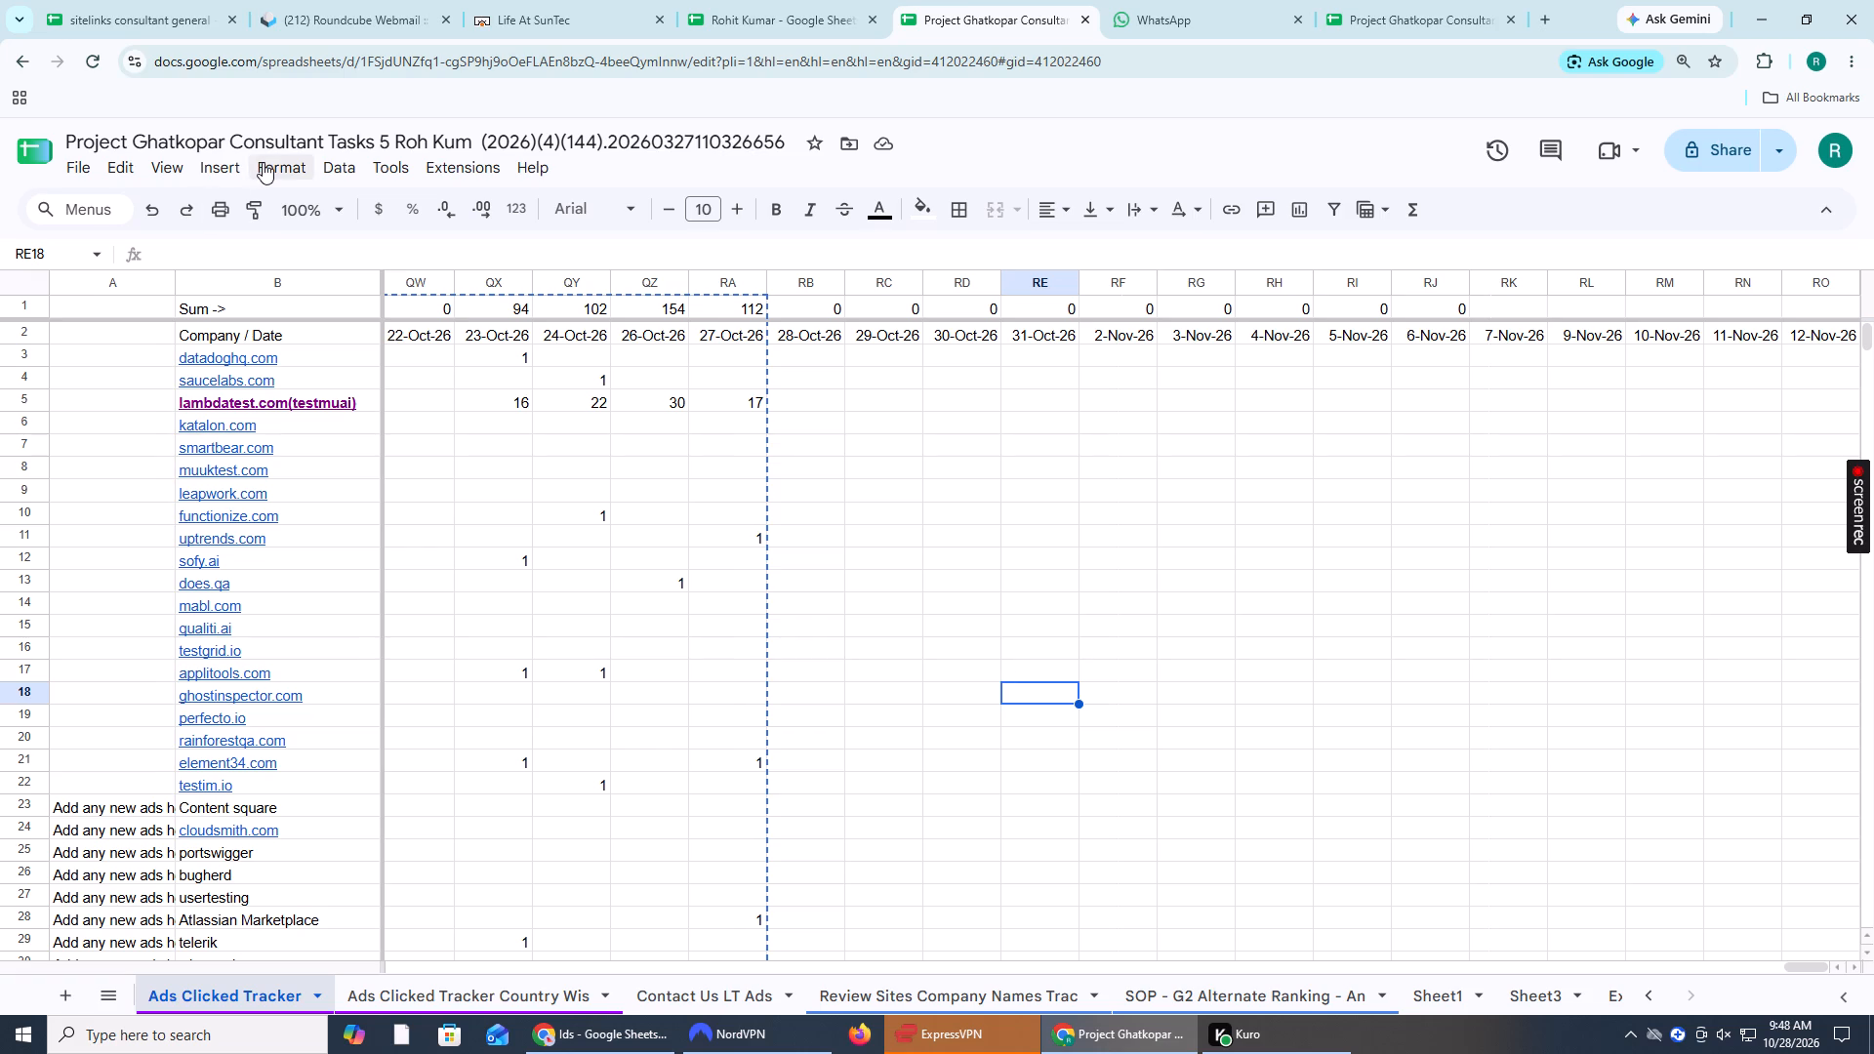
left_click(1406, 0)
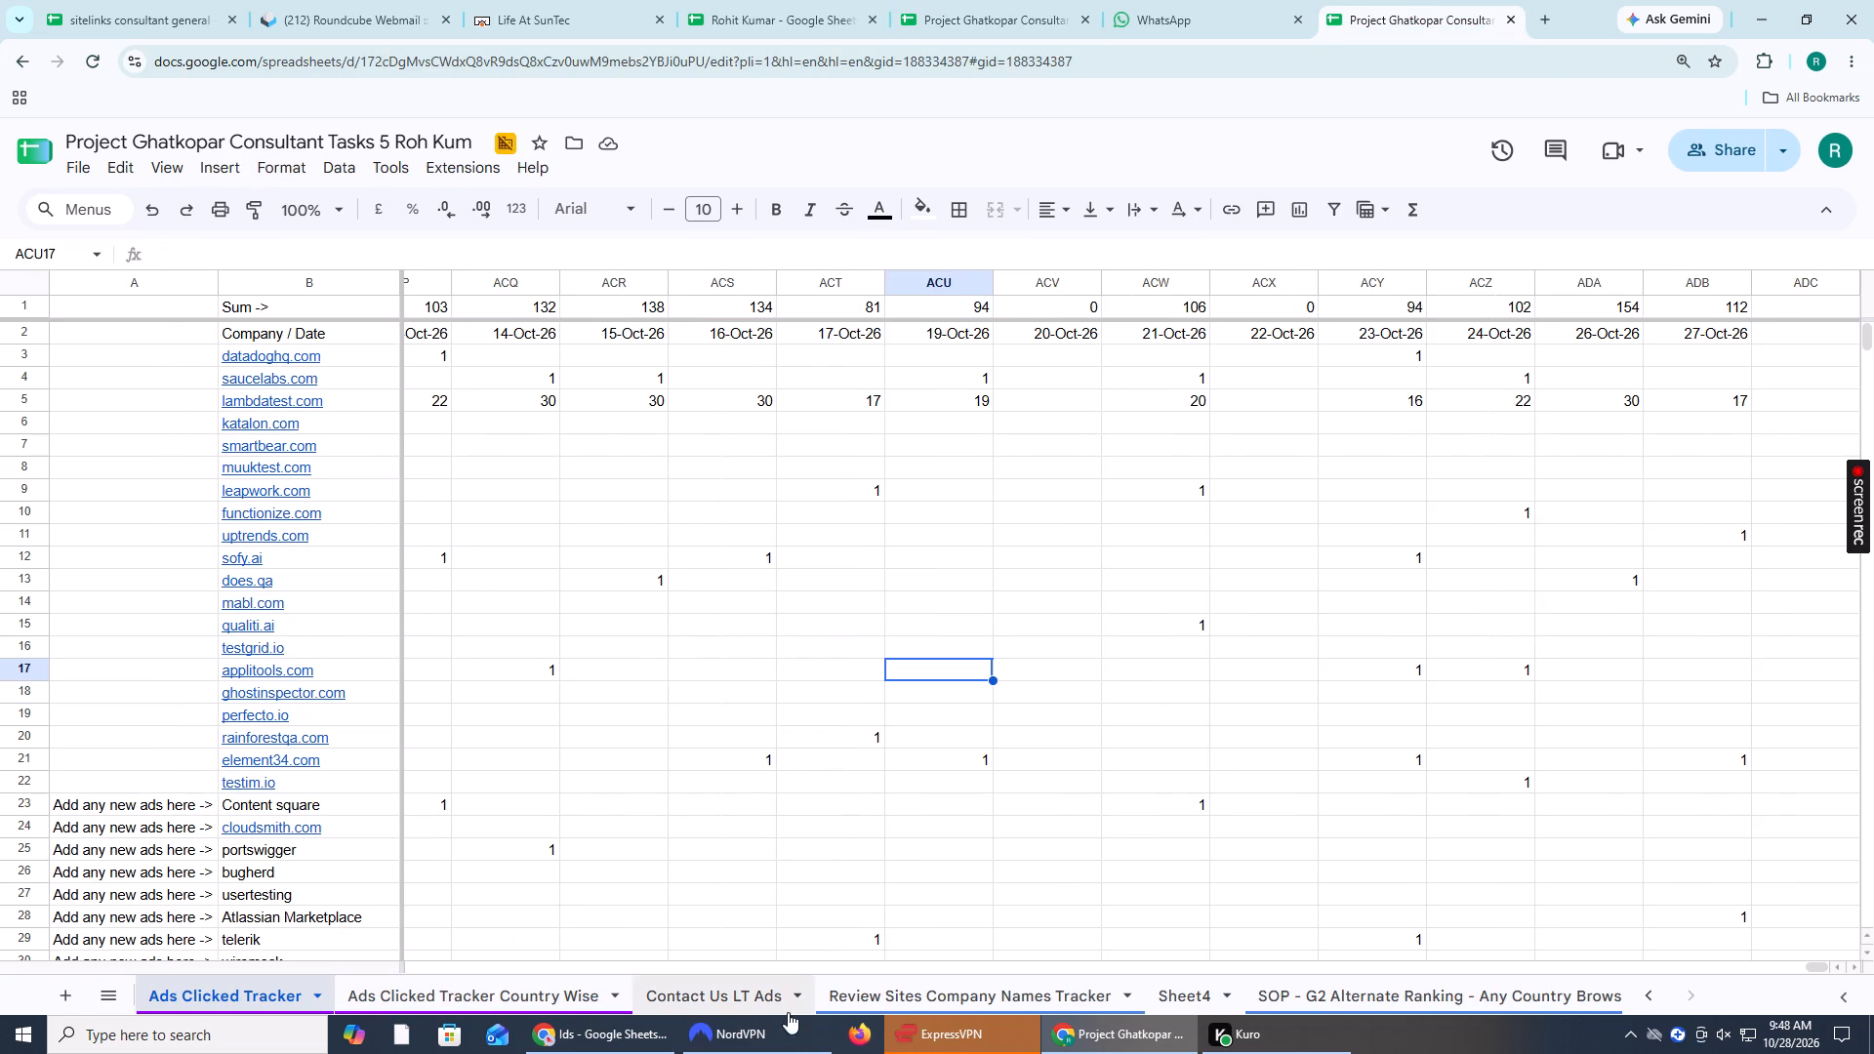
left_click_drag(1820, 966, 1809, 966)
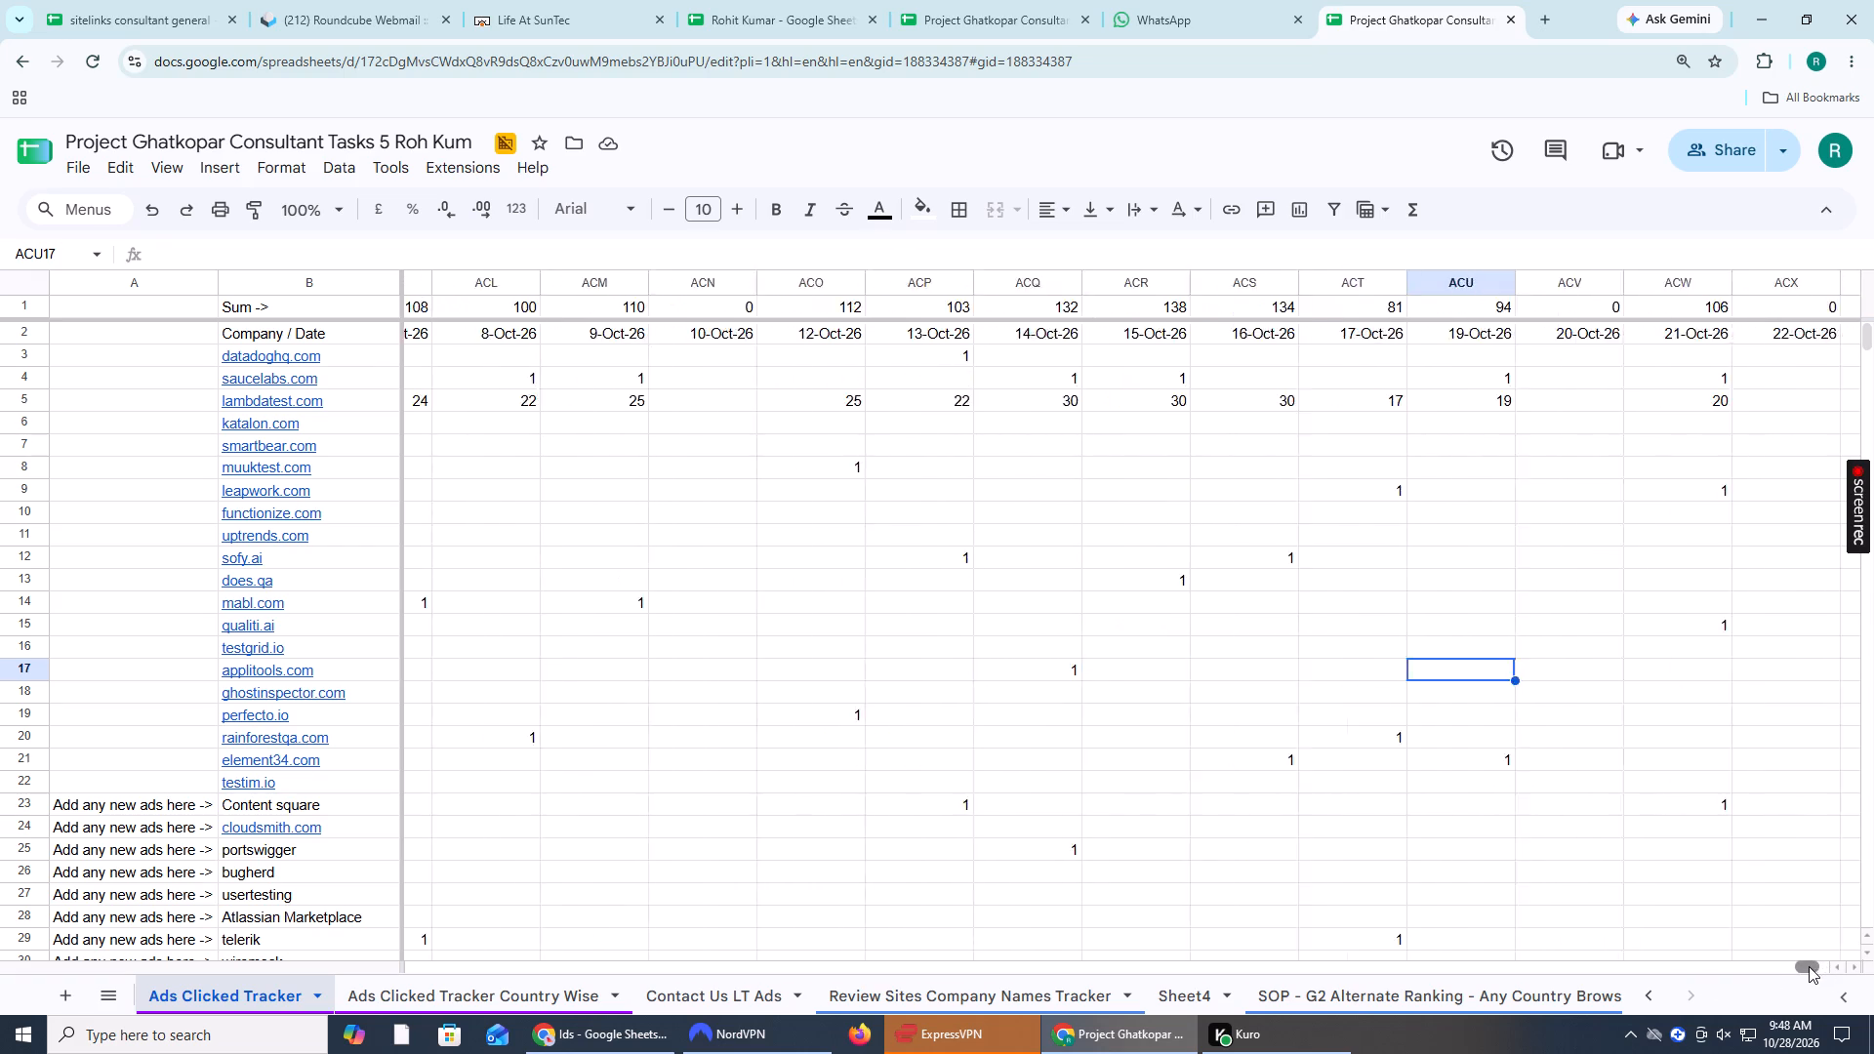
left_click_drag(1809, 966, 1744, 974)
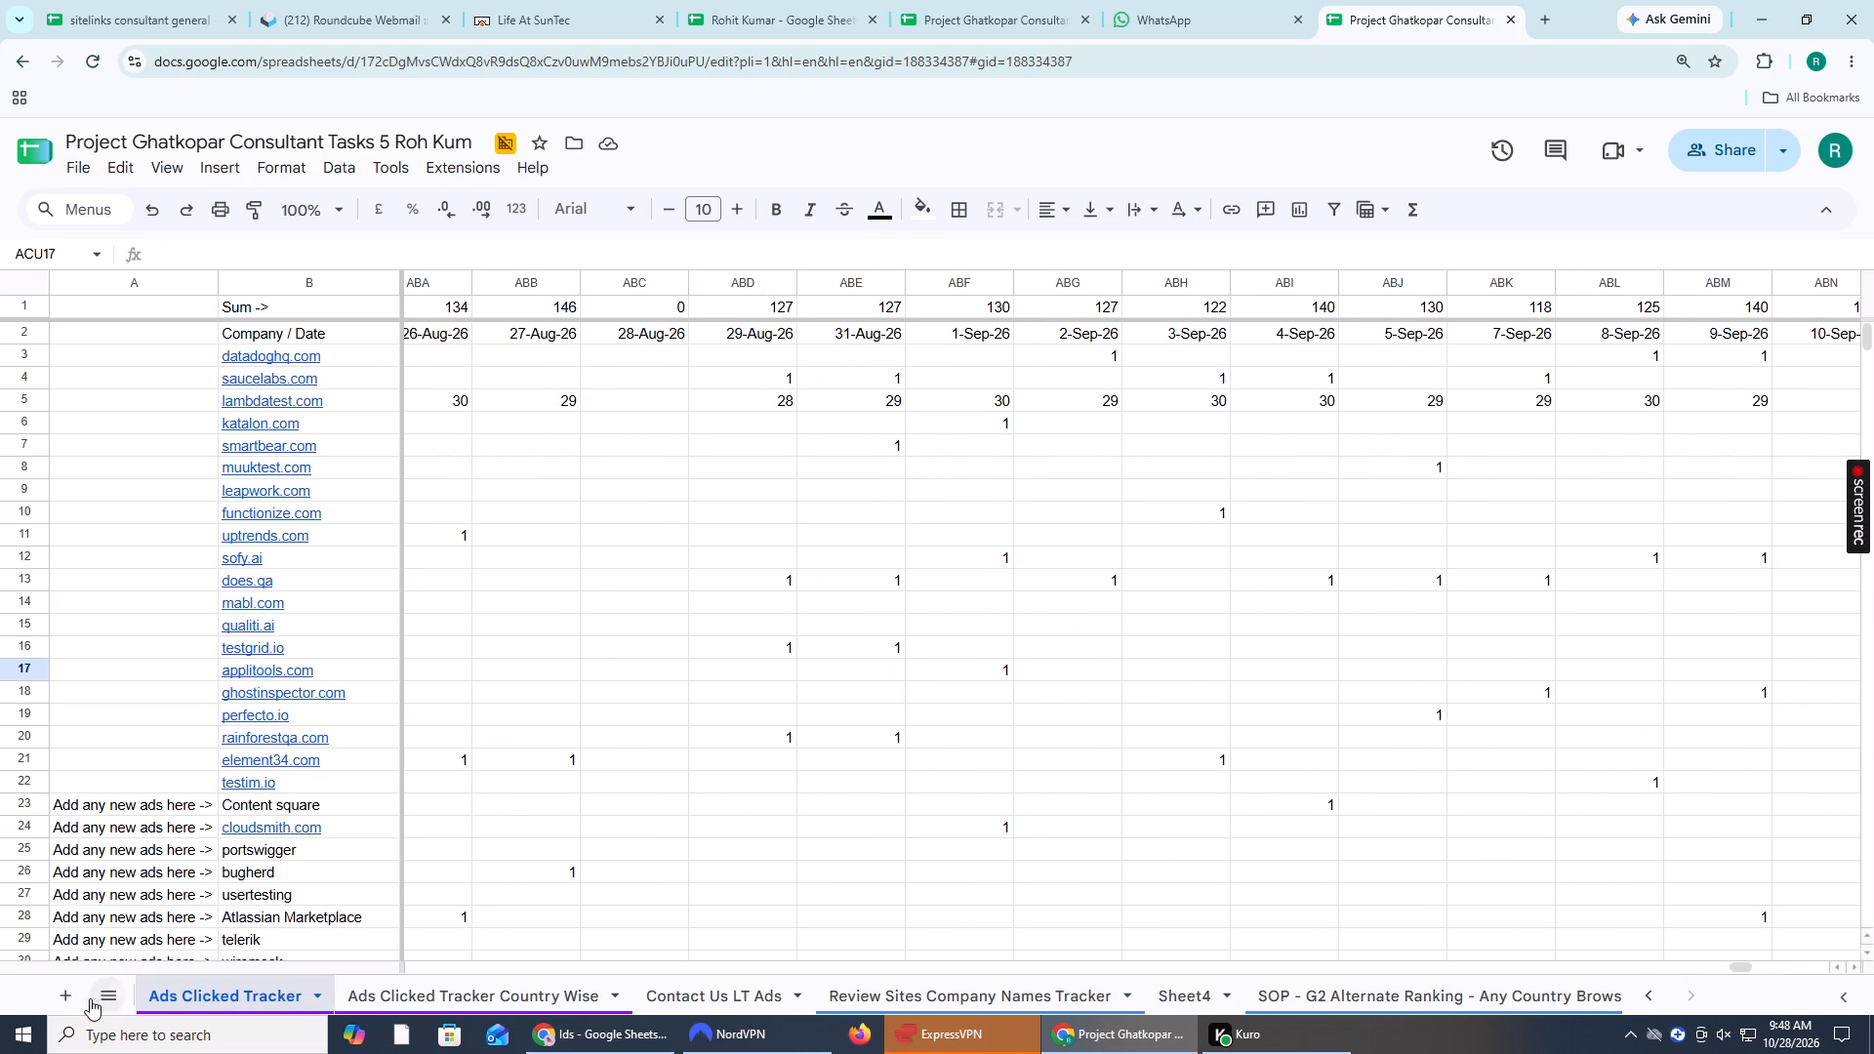
left_click(1648, 993)
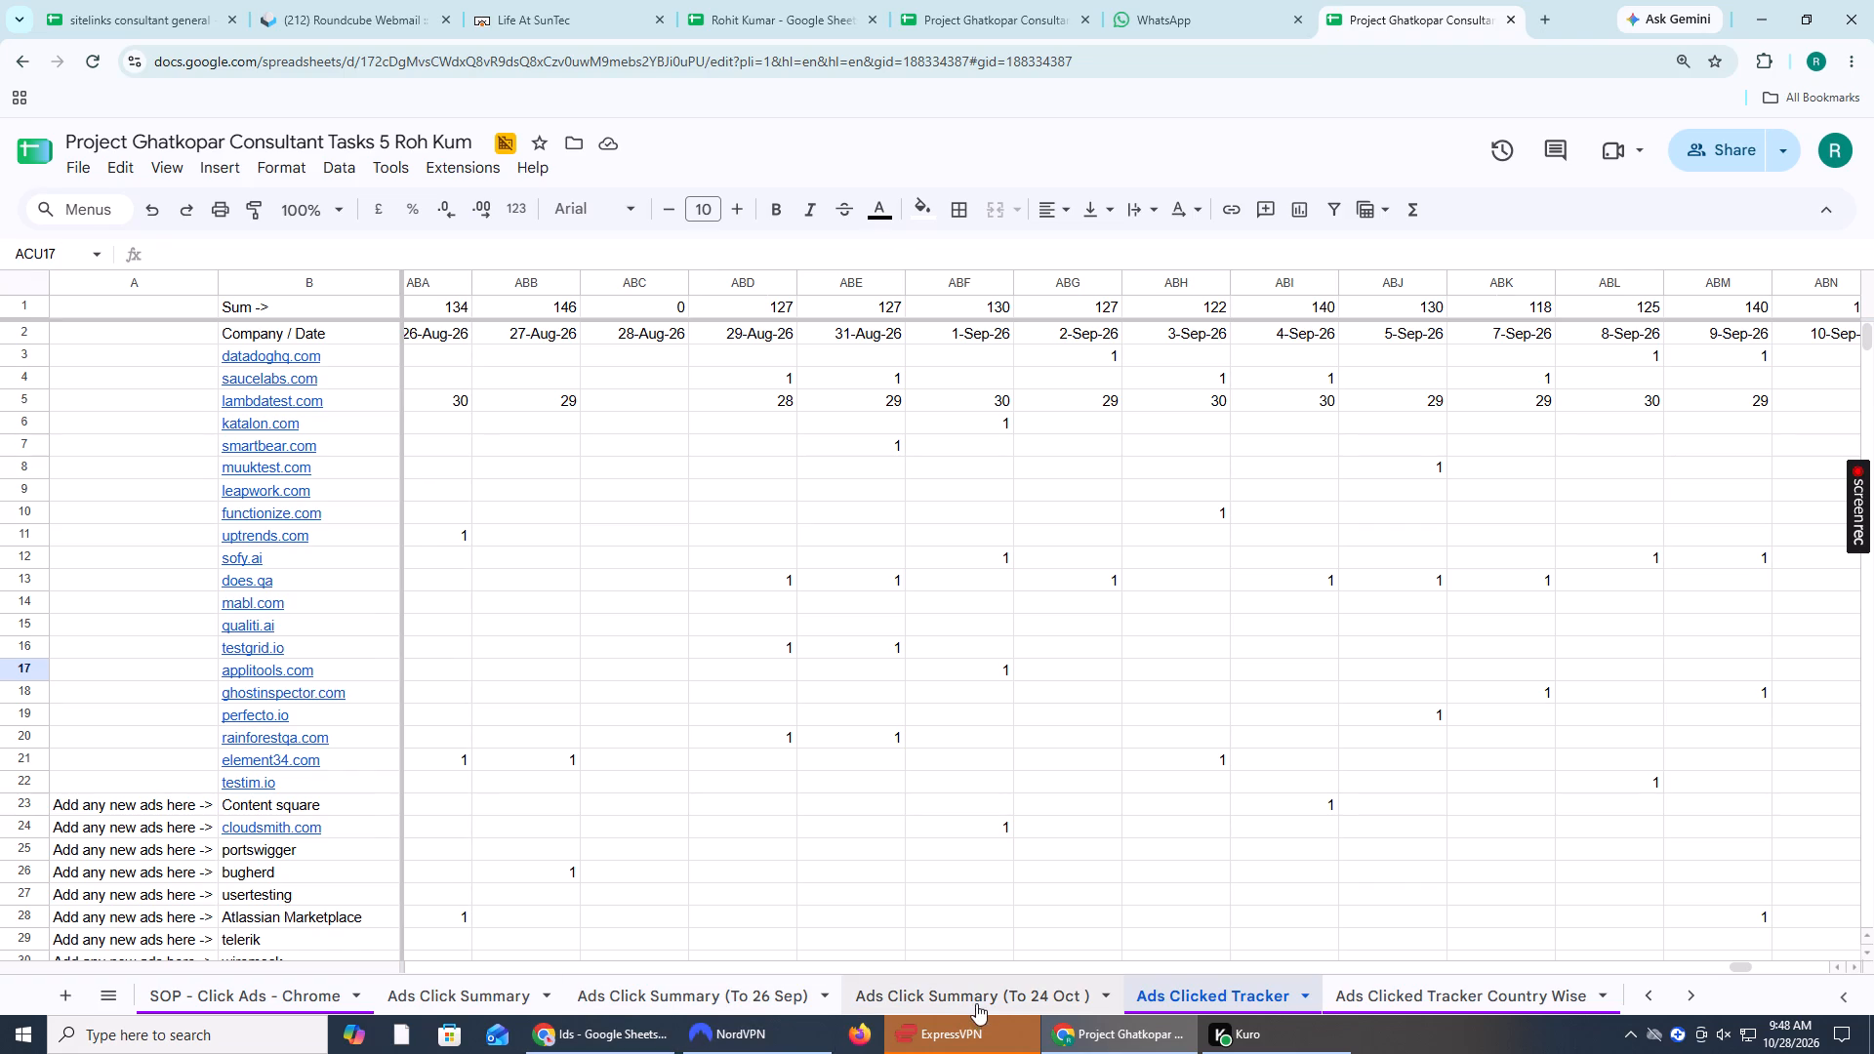
left_click(974, 1001)
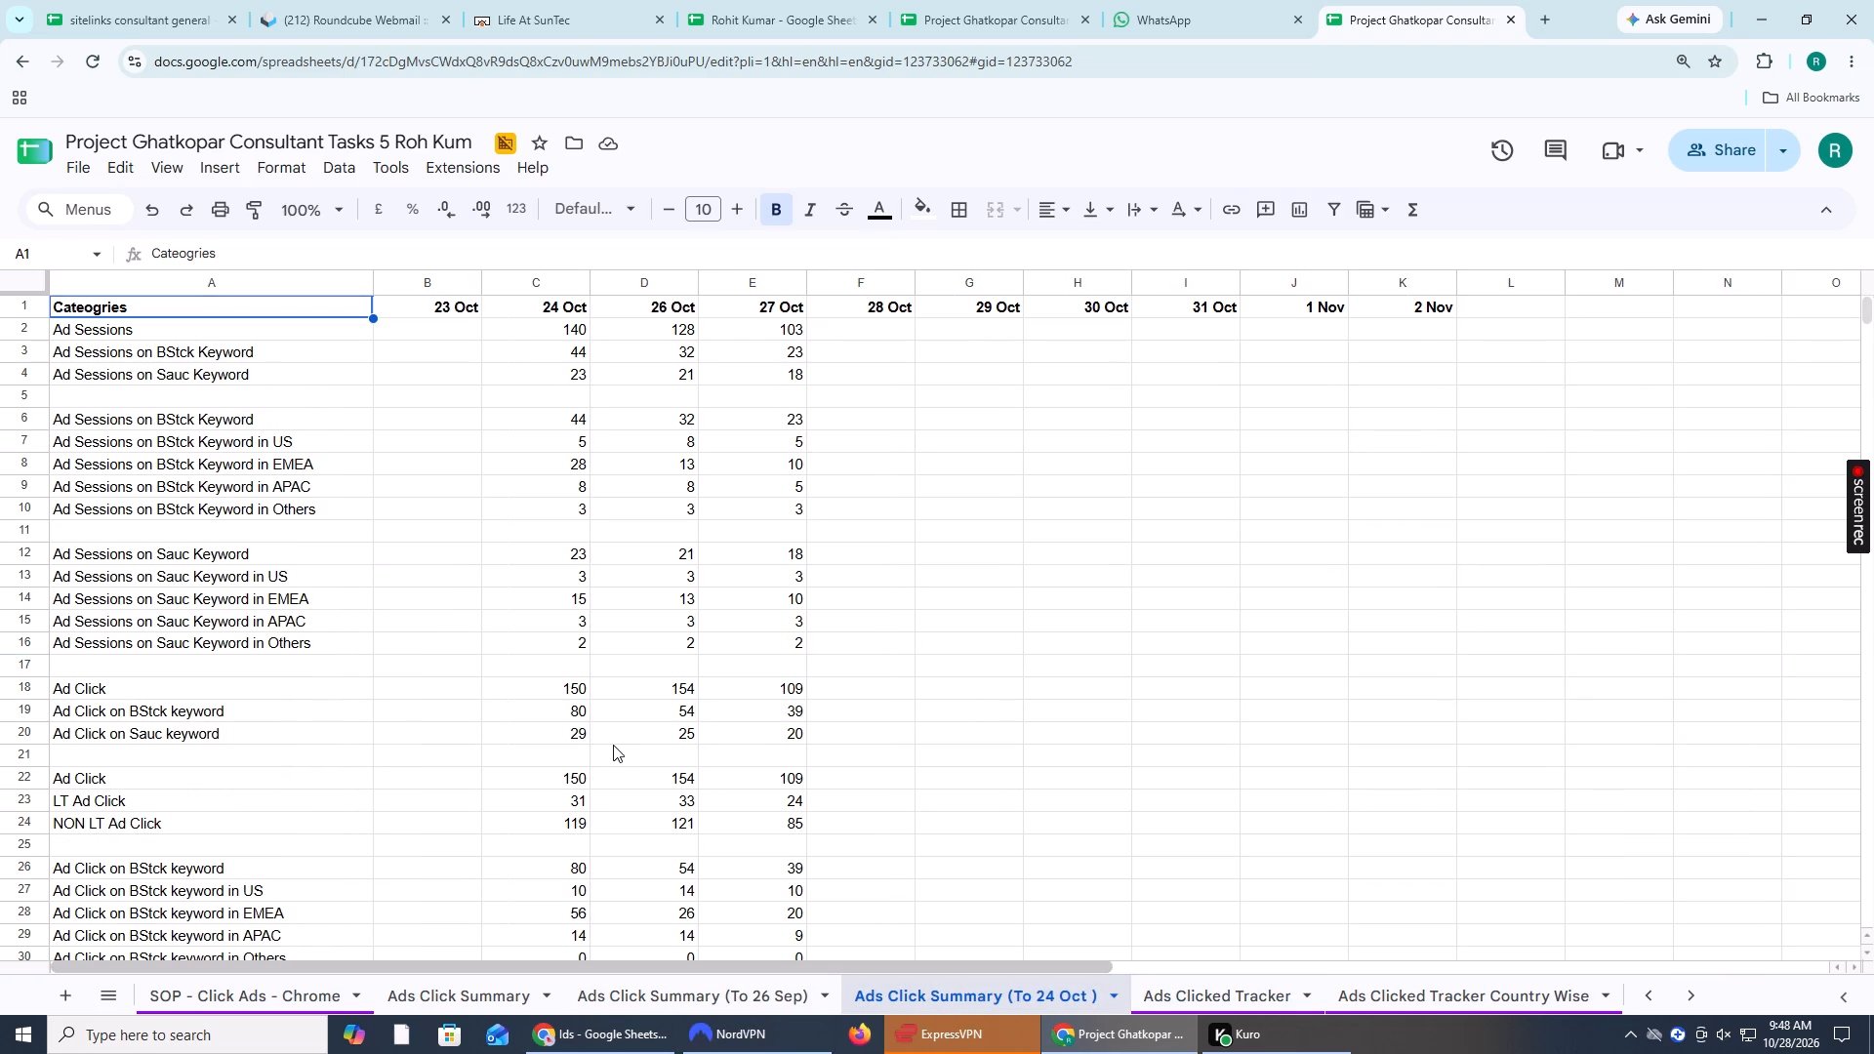
left_click(677, 800)
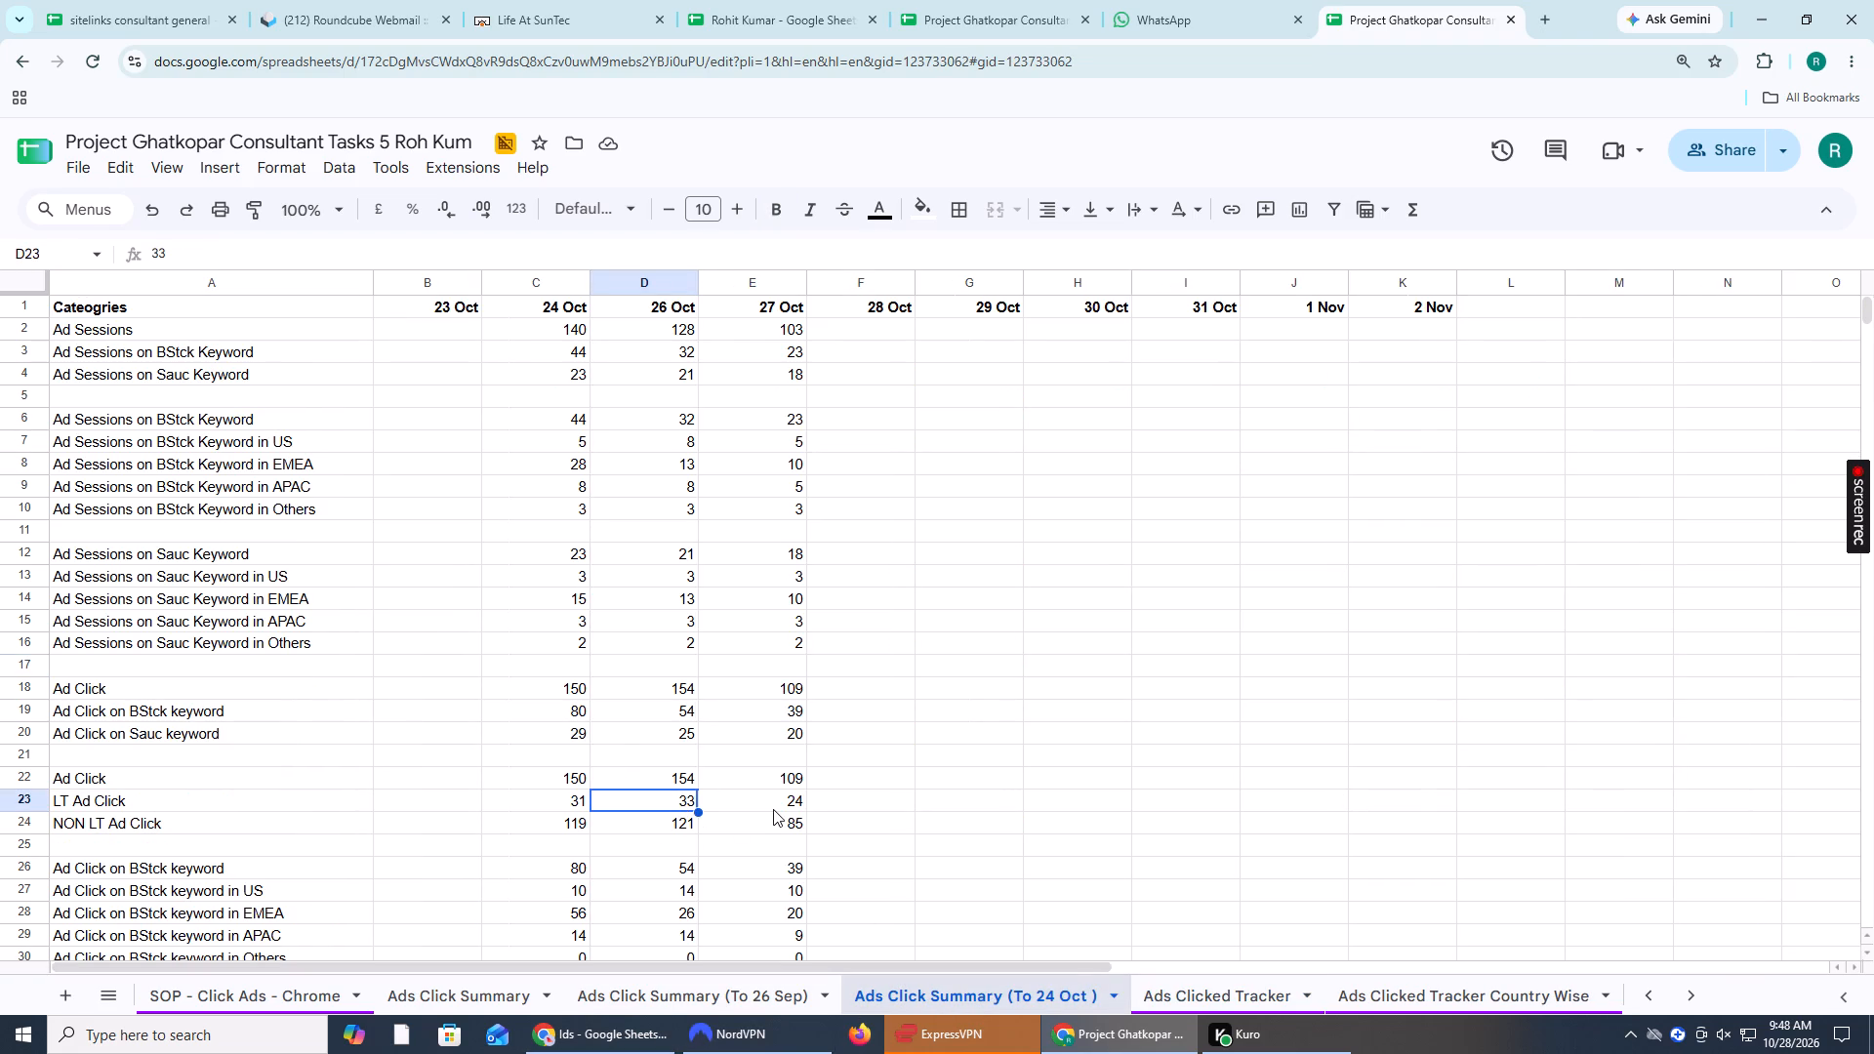
left_click(772, 806)
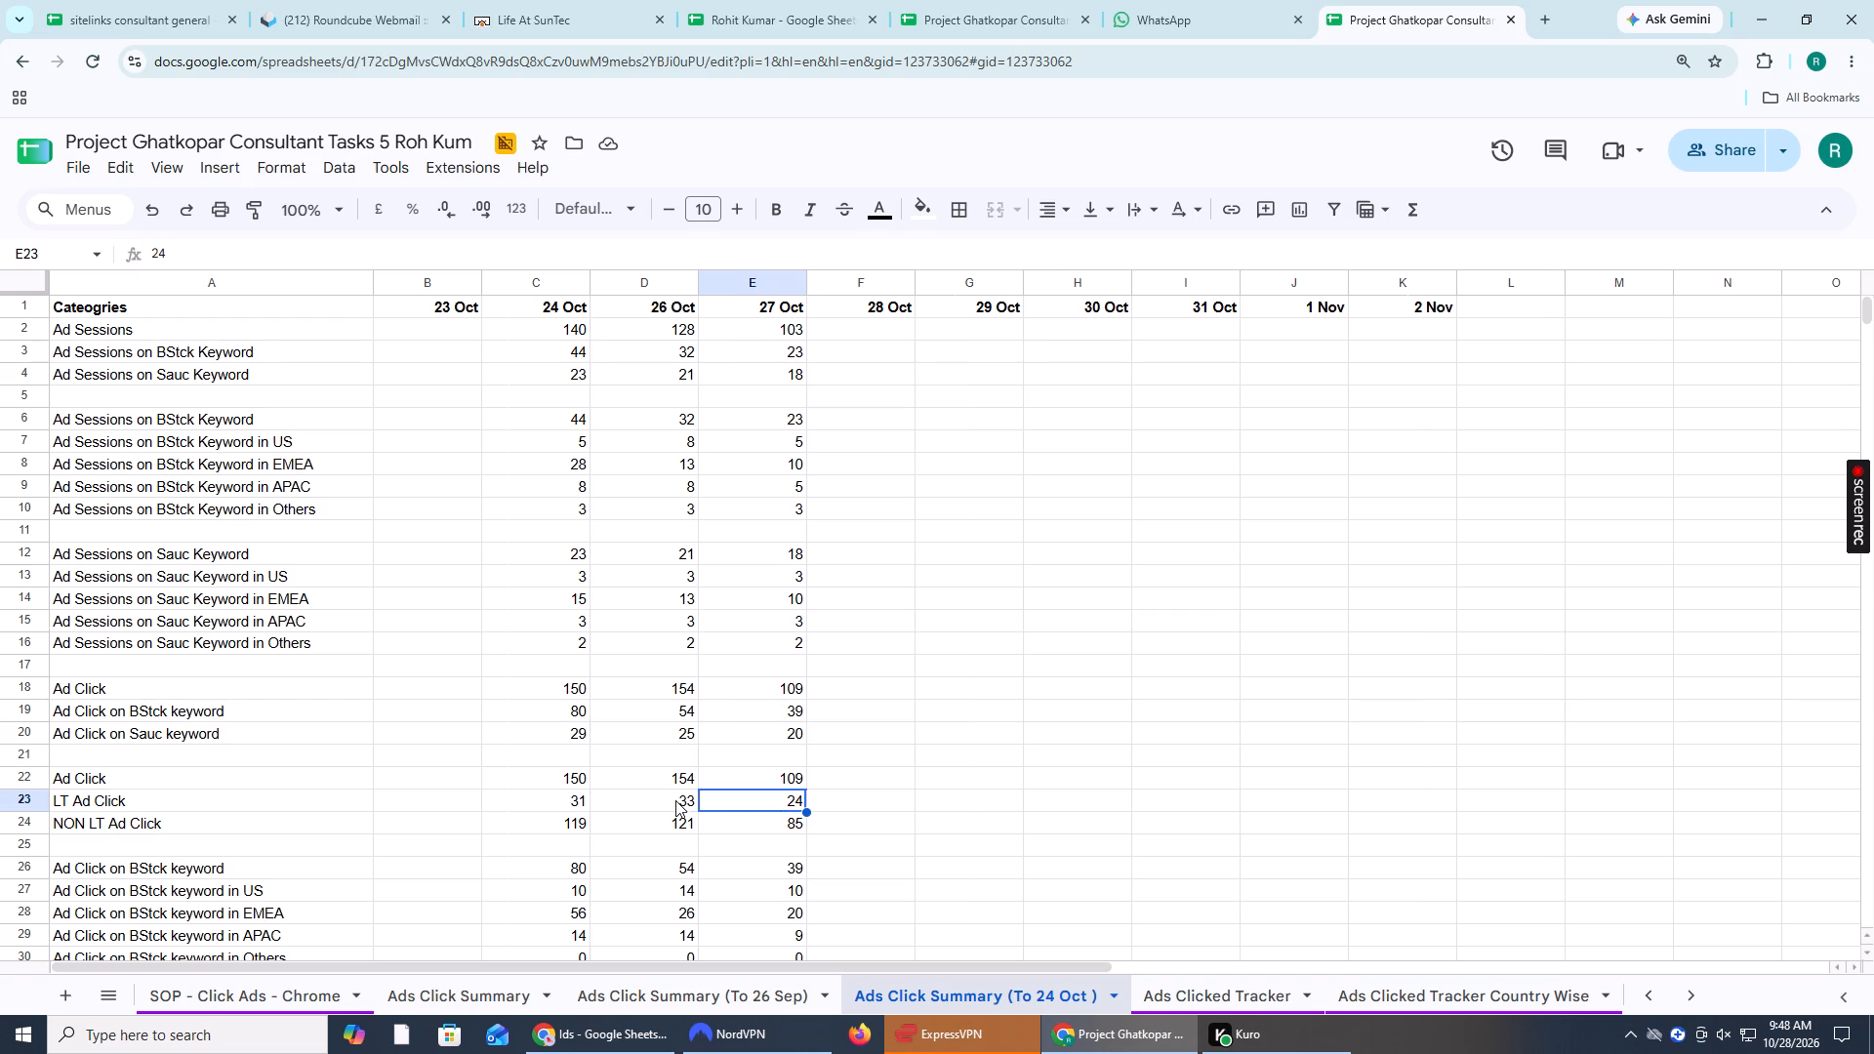
left_click(675, 800)
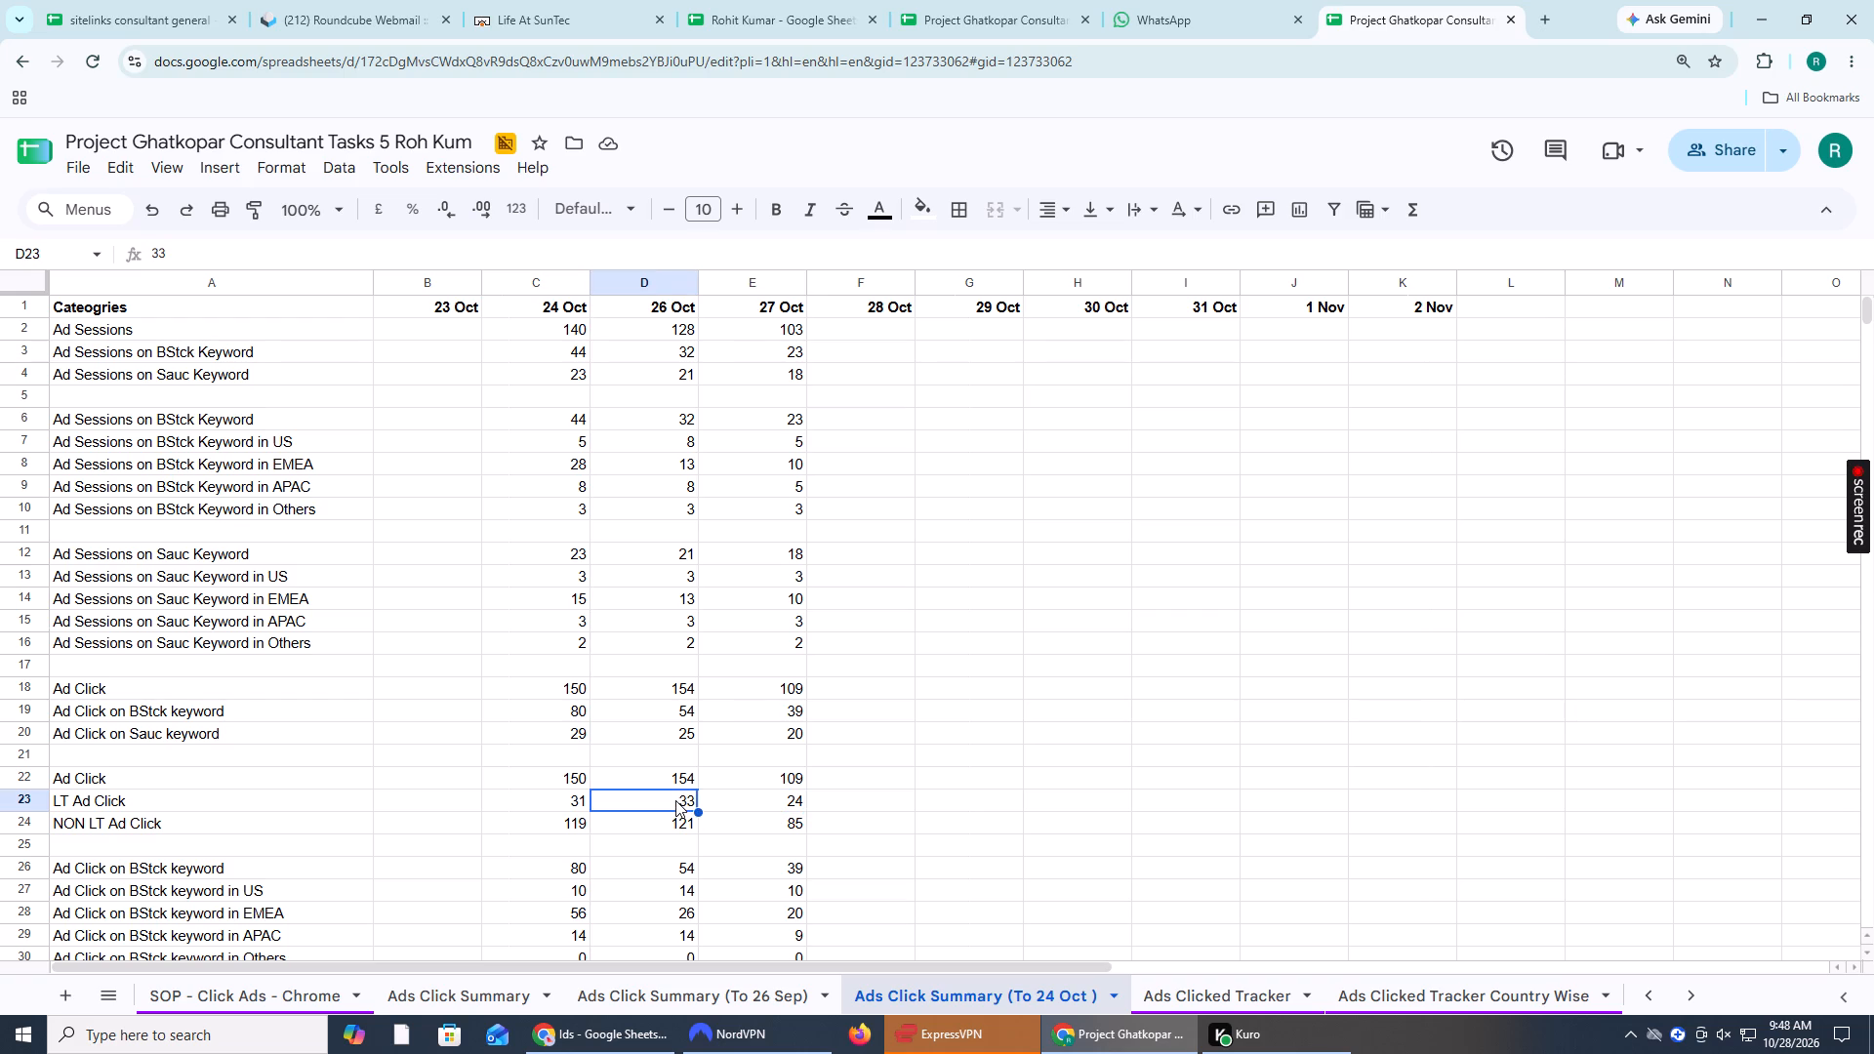
left_click(996, 0)
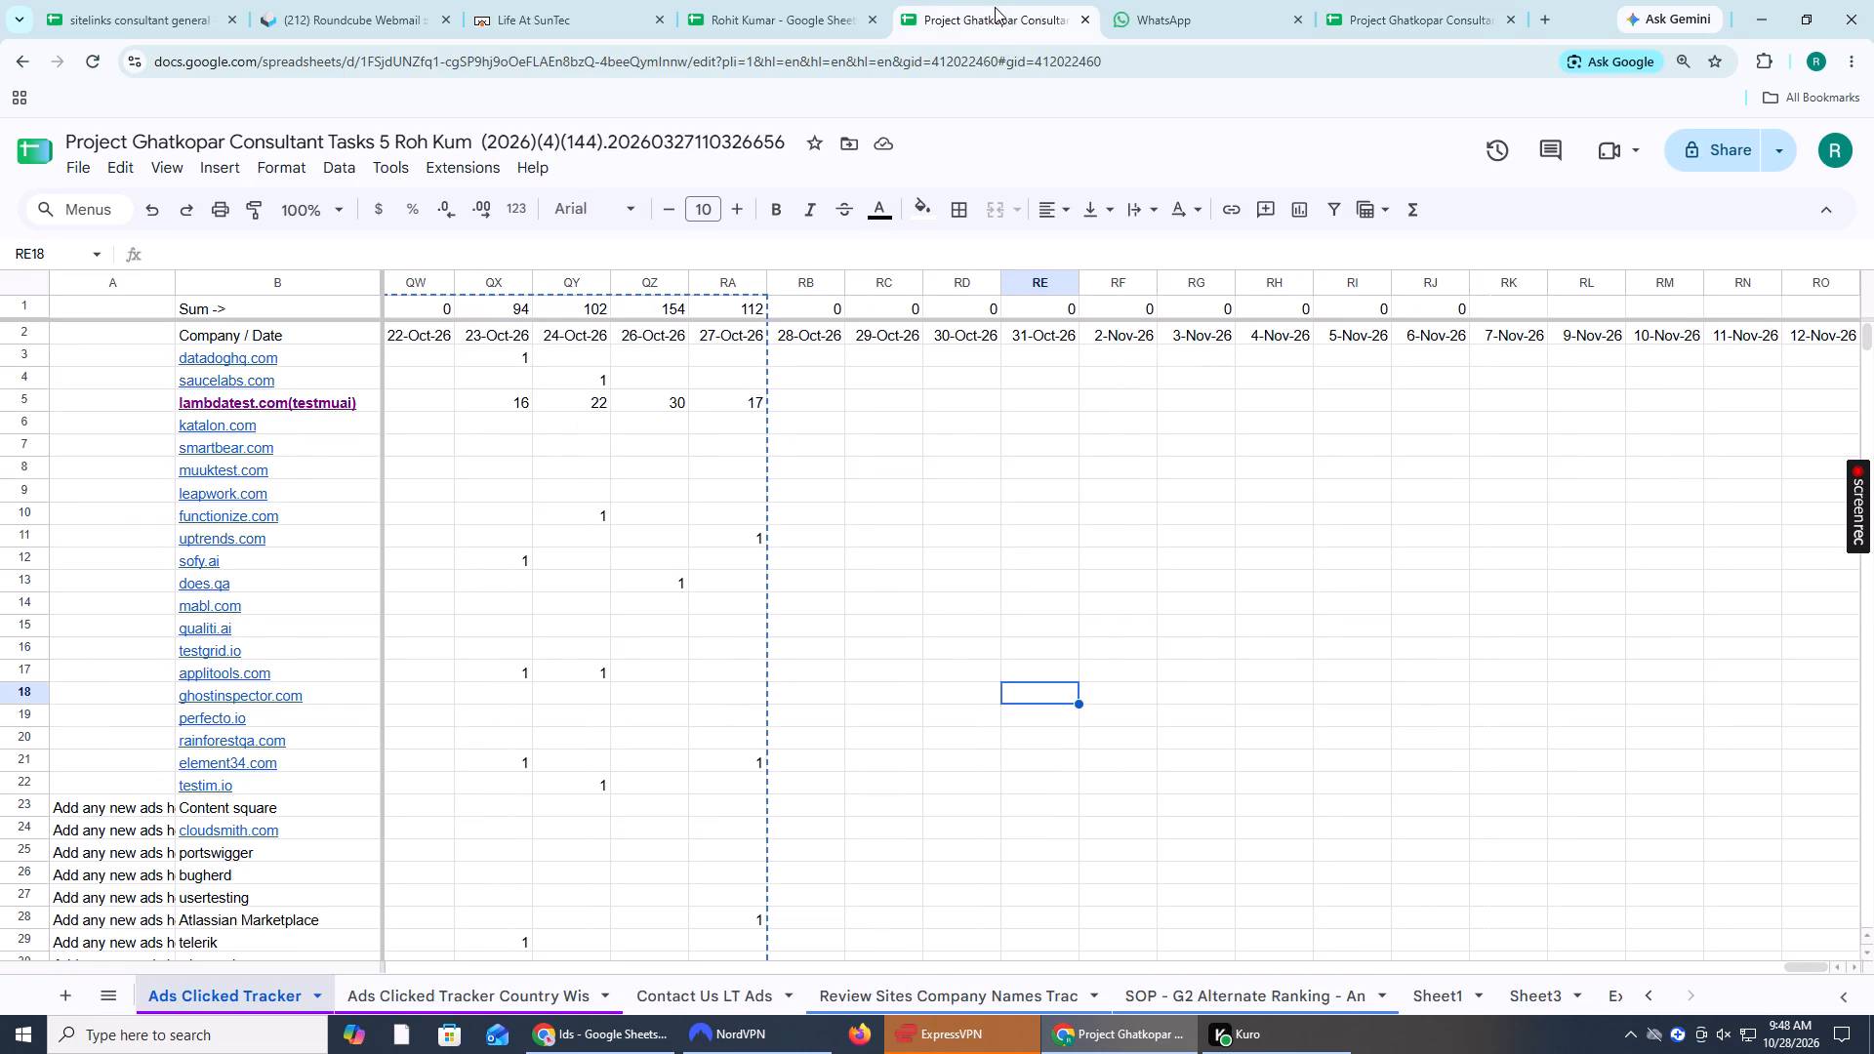
left_click(669, 400)
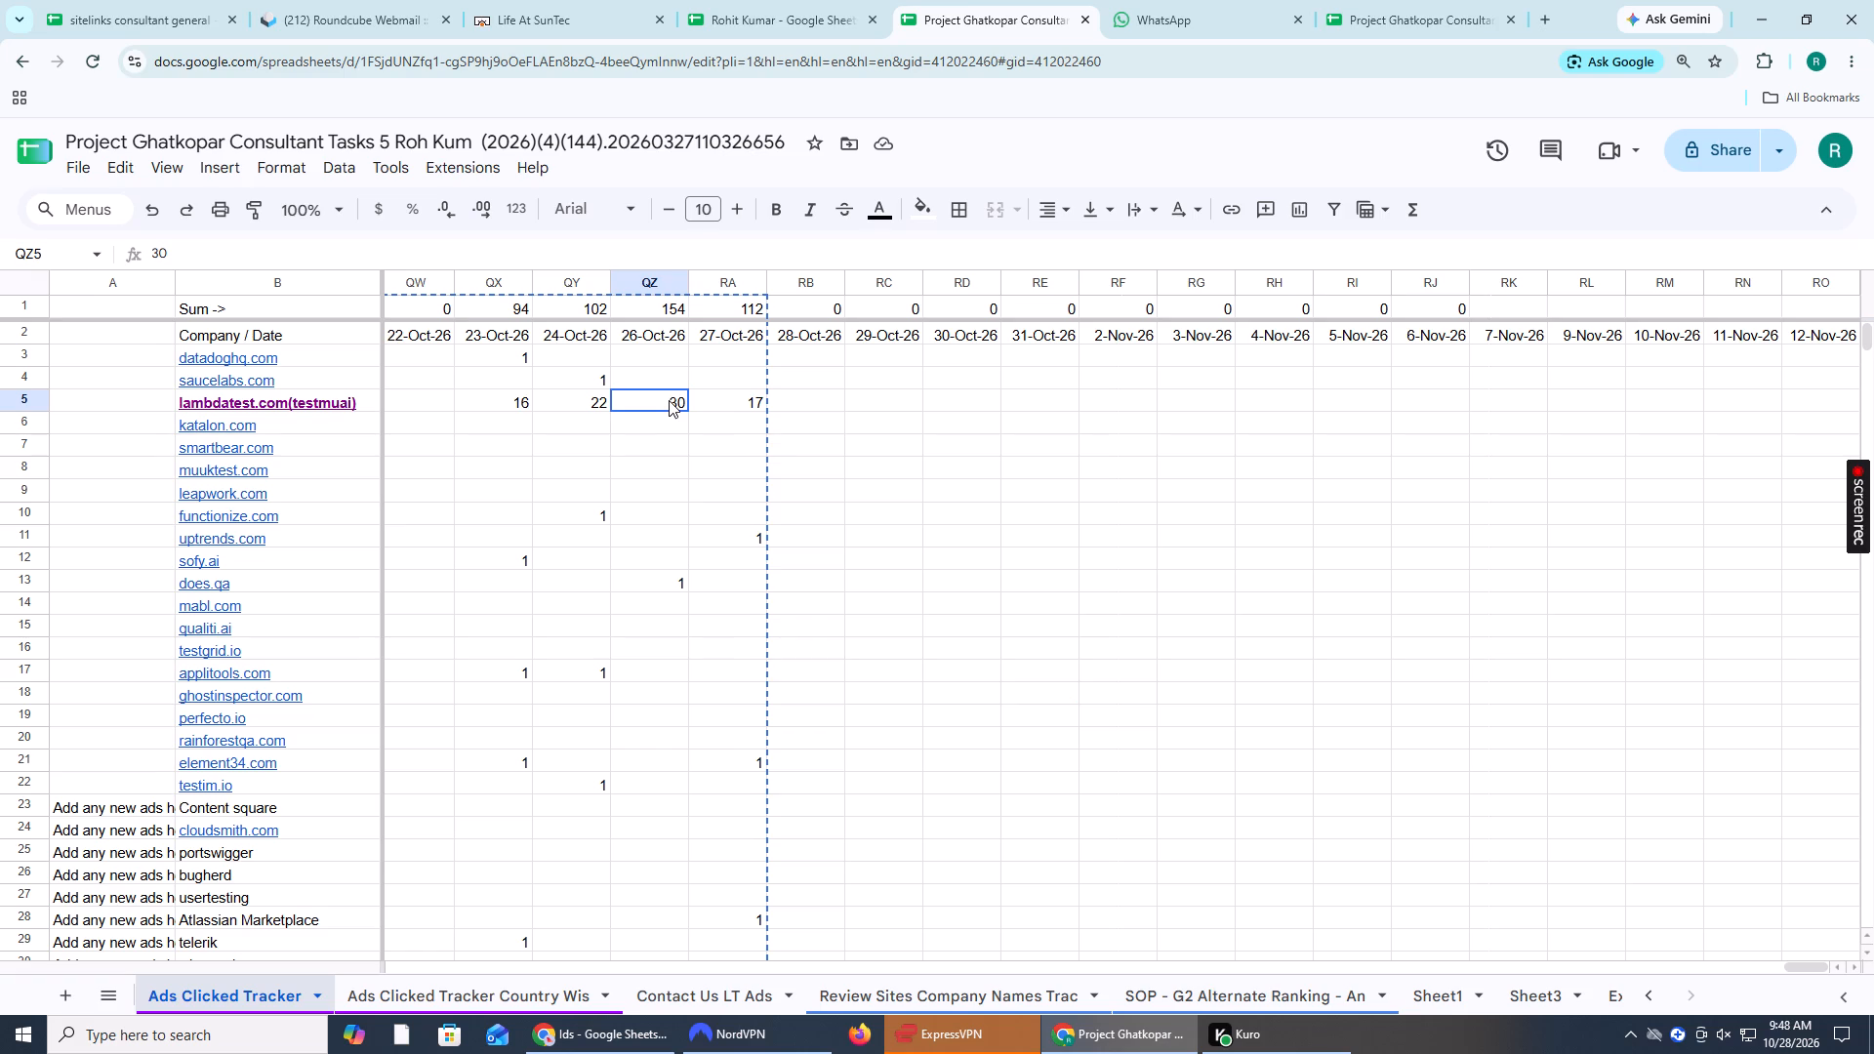
key("3")
key("3")
key("Return")
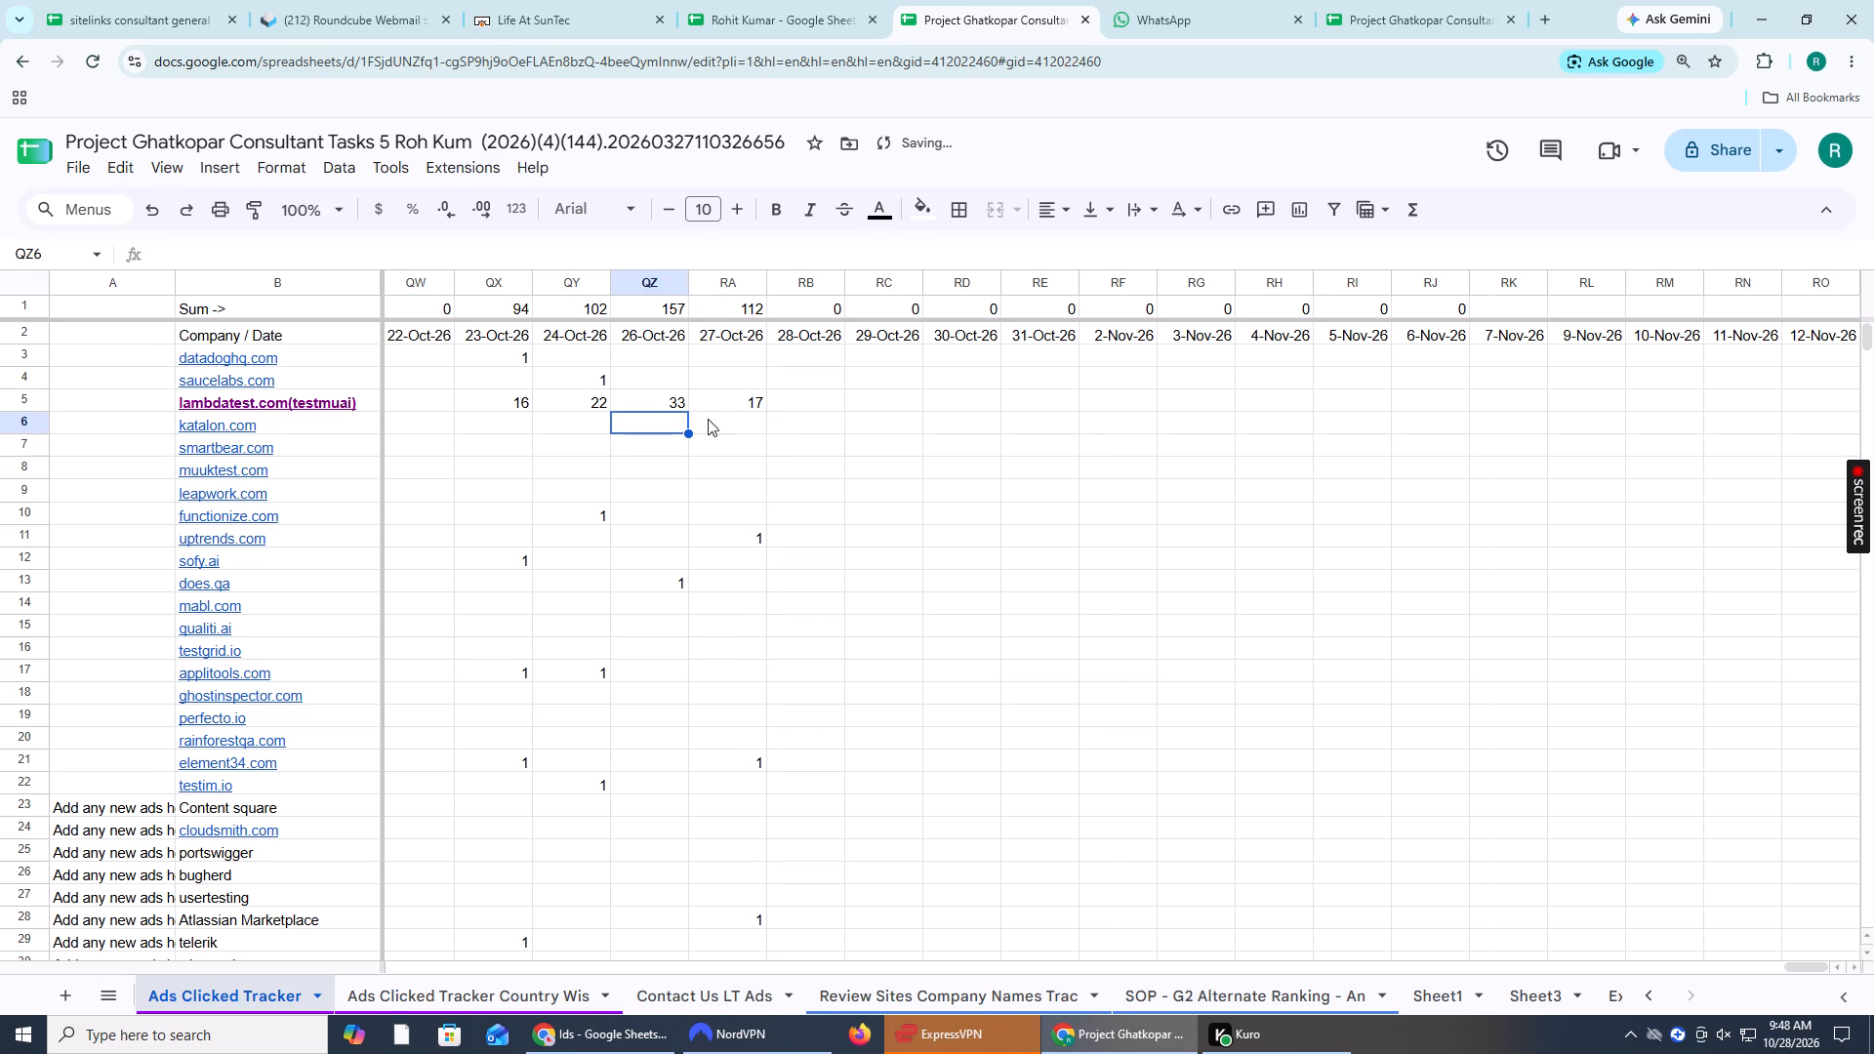
Set the lambdatest.com count for 27-Oct-26 to 24 in Ads Clicked Tracker, matching the summary's LT Ad Click row.
left_click(728, 411)
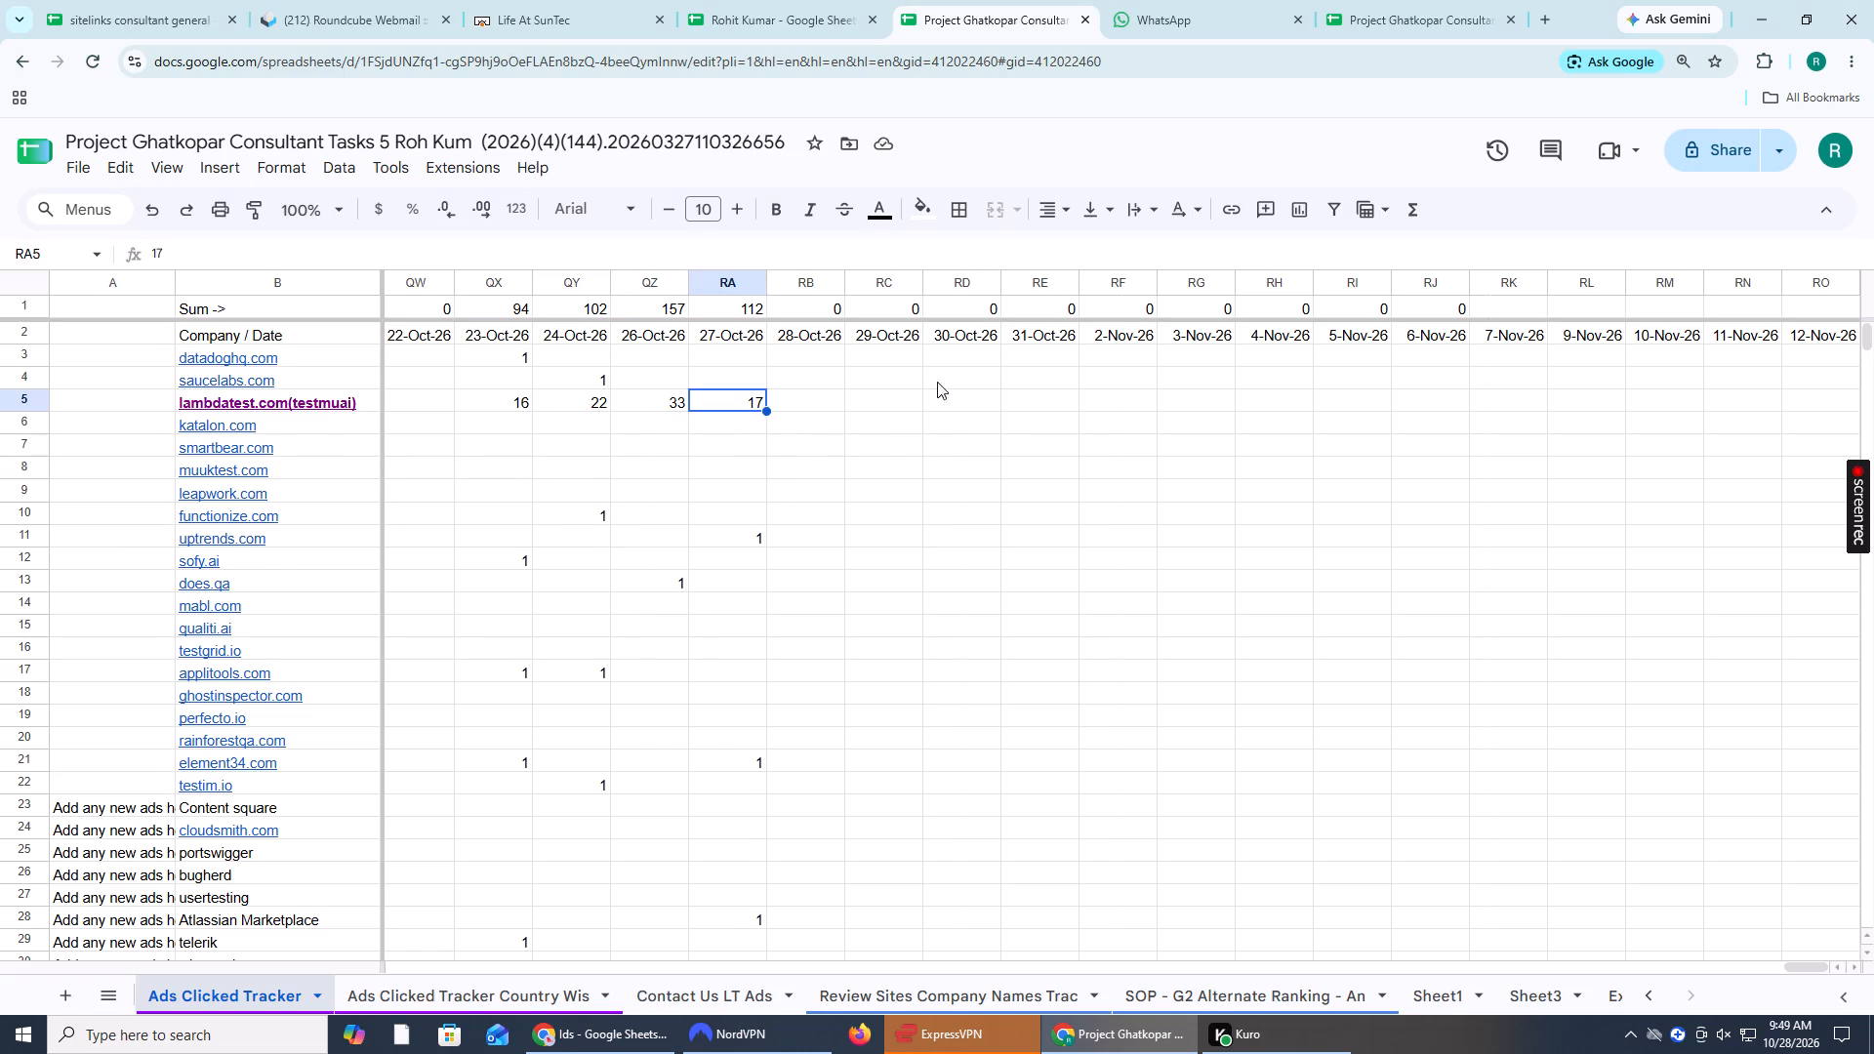
left_click(1432, 0)
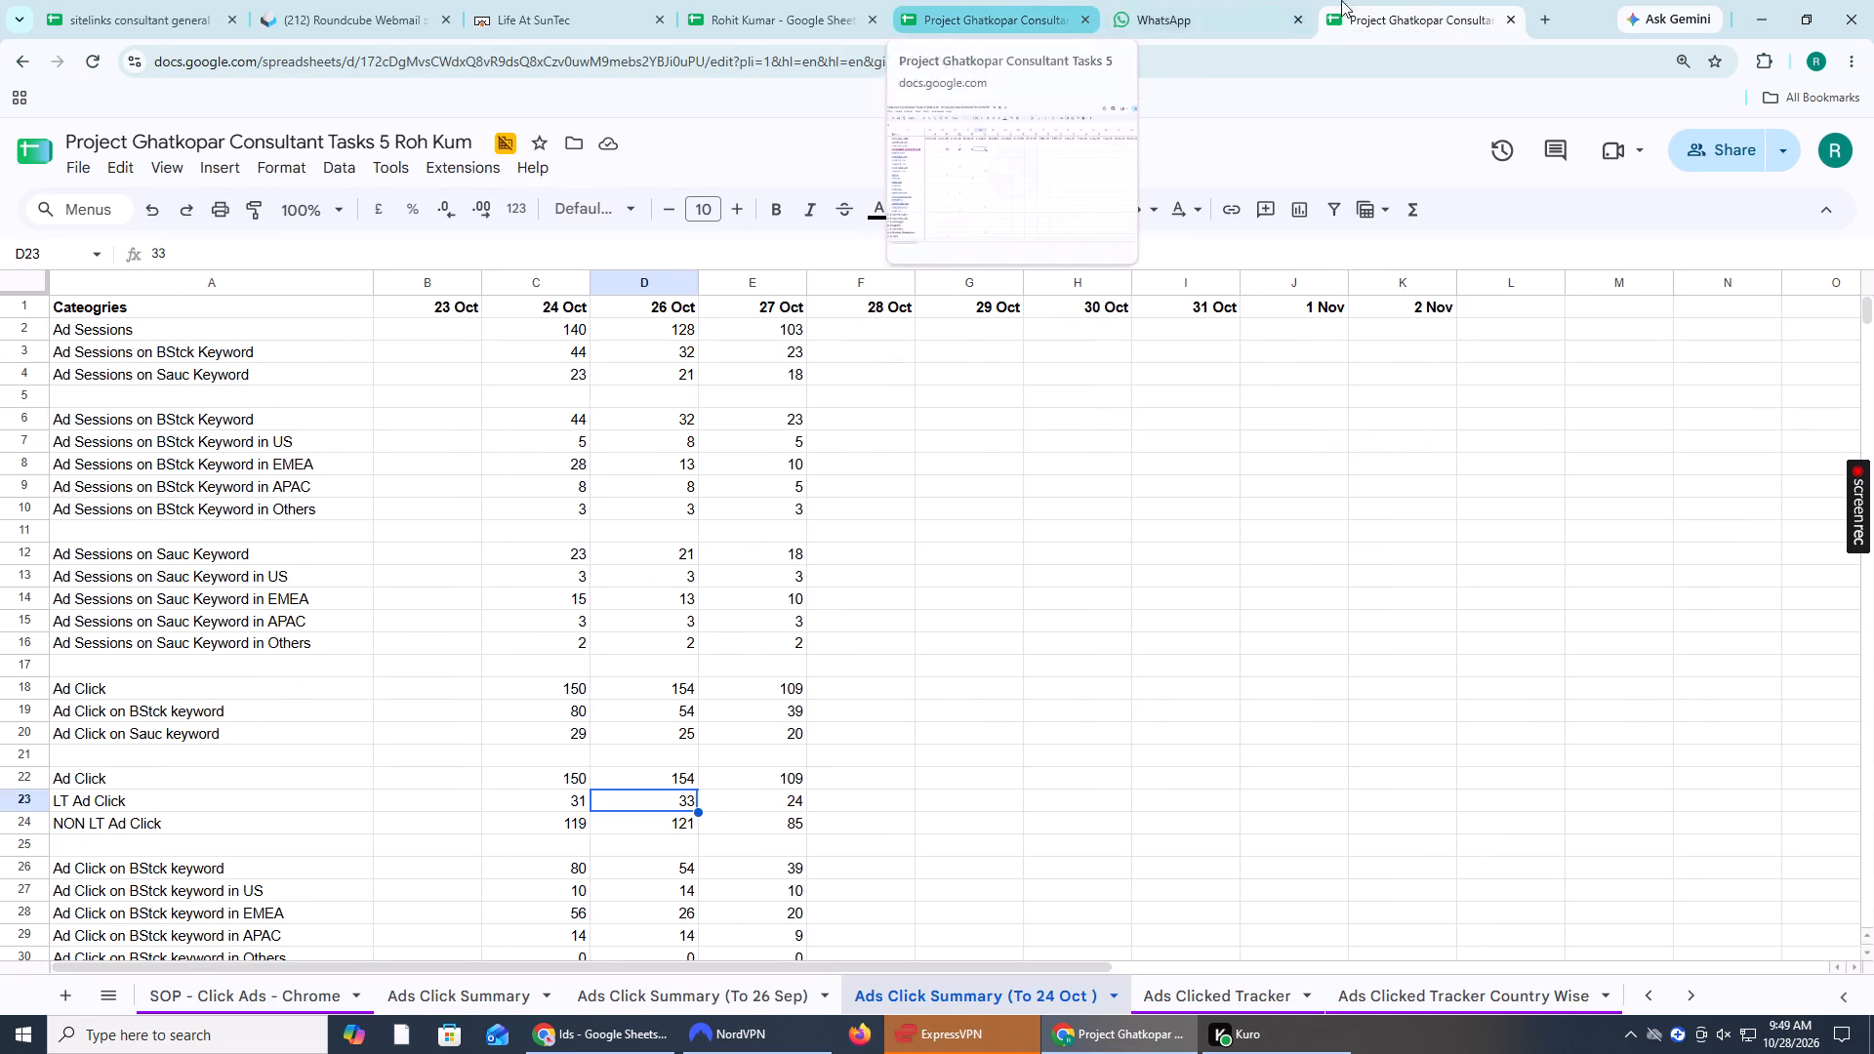
left_click(1005, 0)
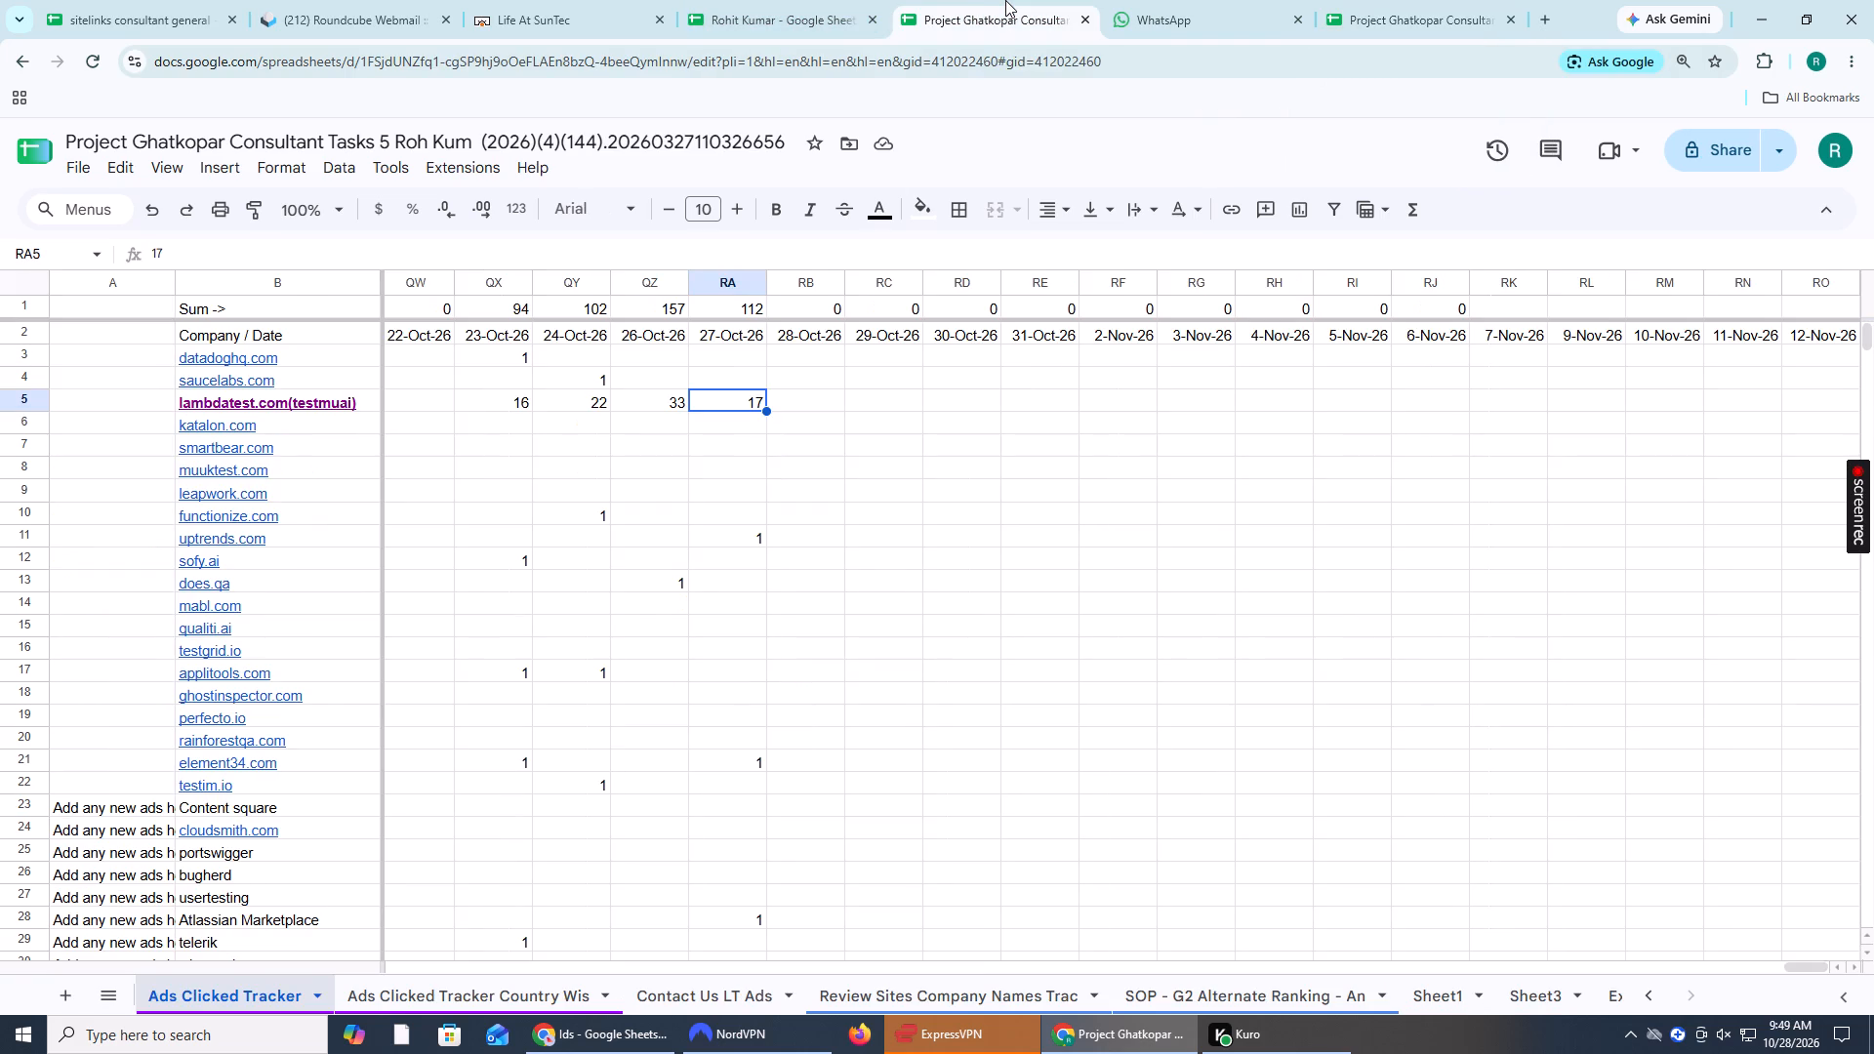
left_click(1436, 0)
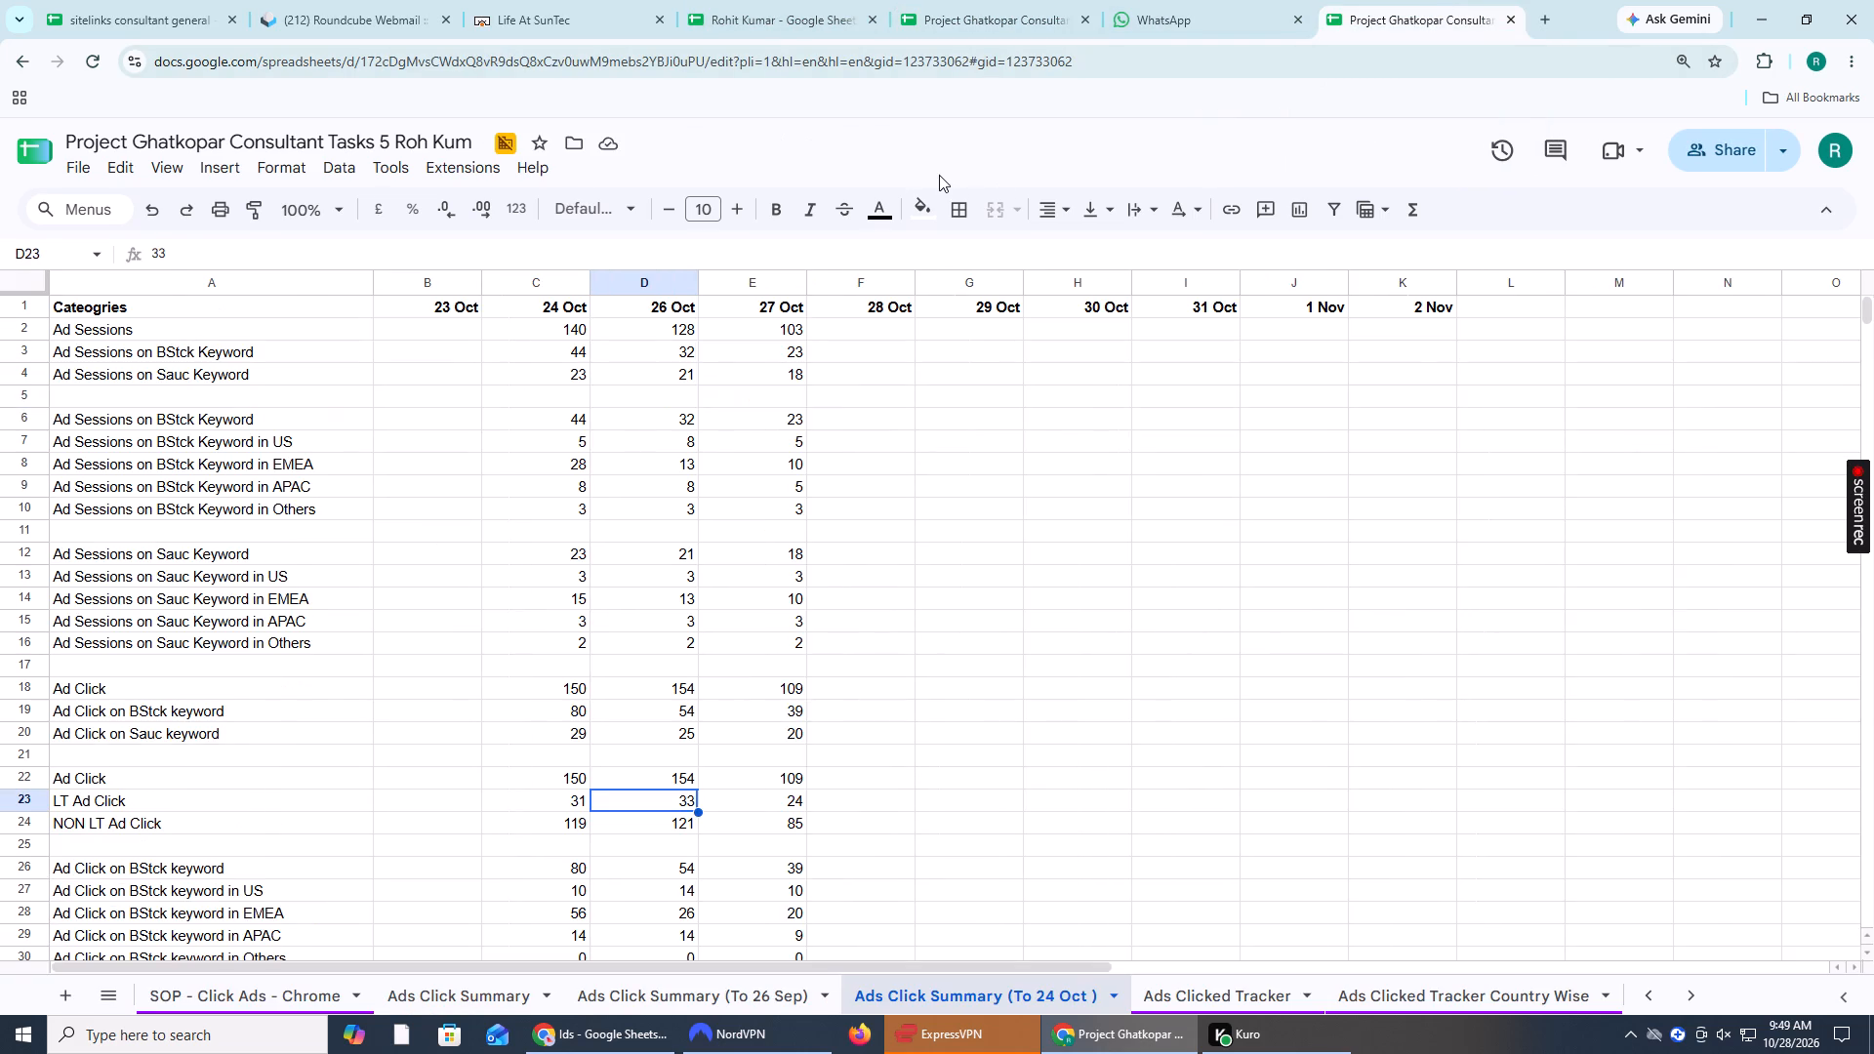
left_click(999, 0)
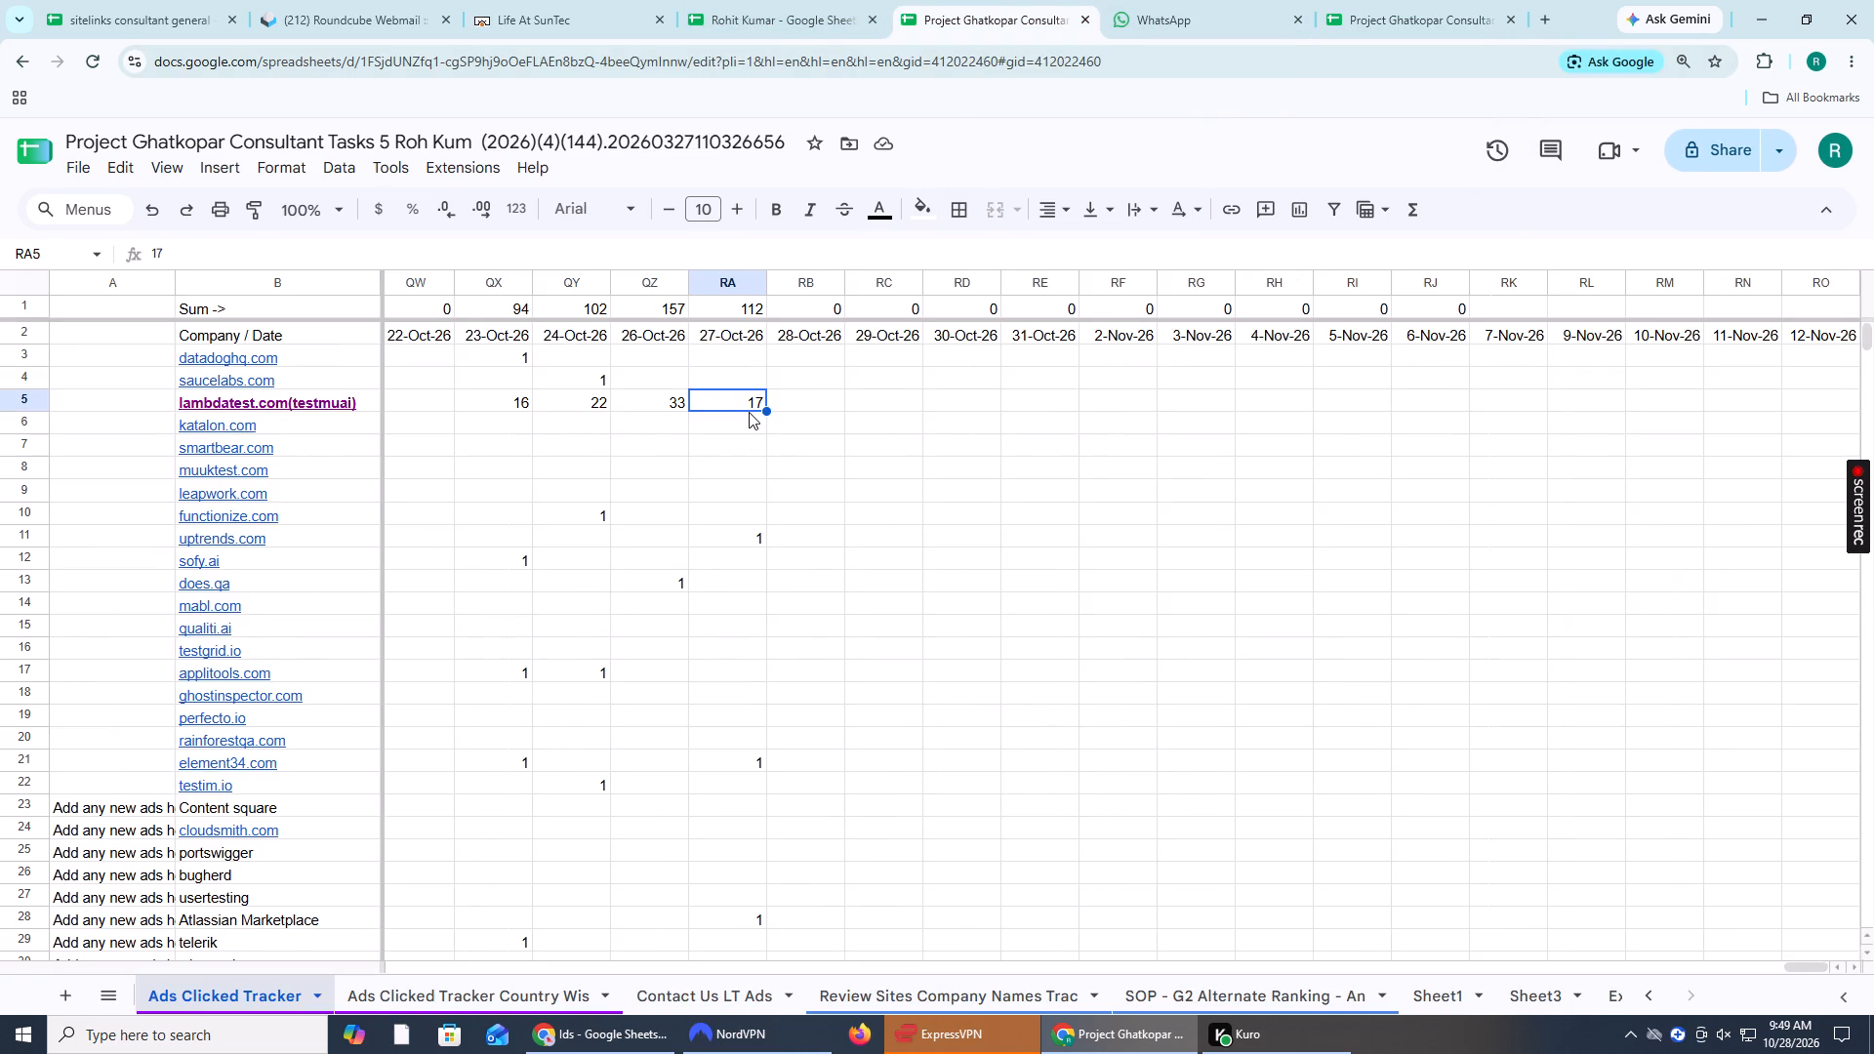
type("24")
key("Return")
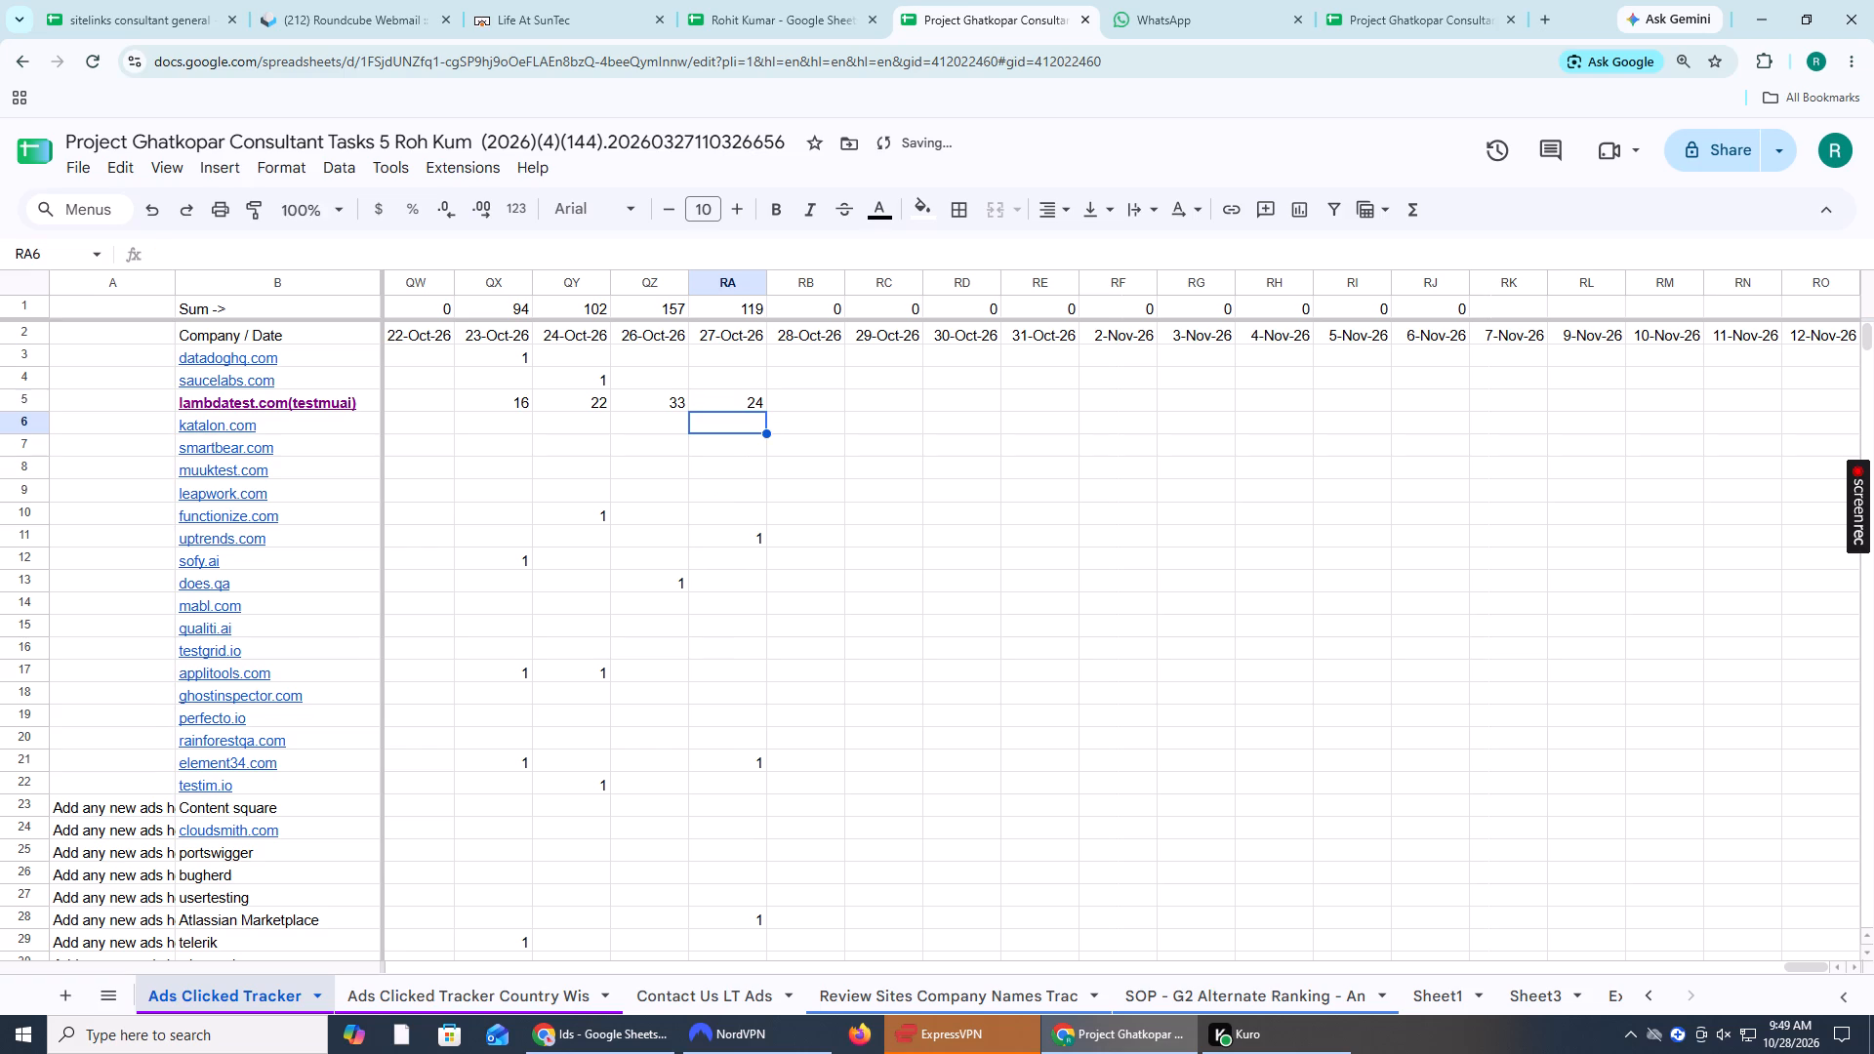
left_click(992, 545)
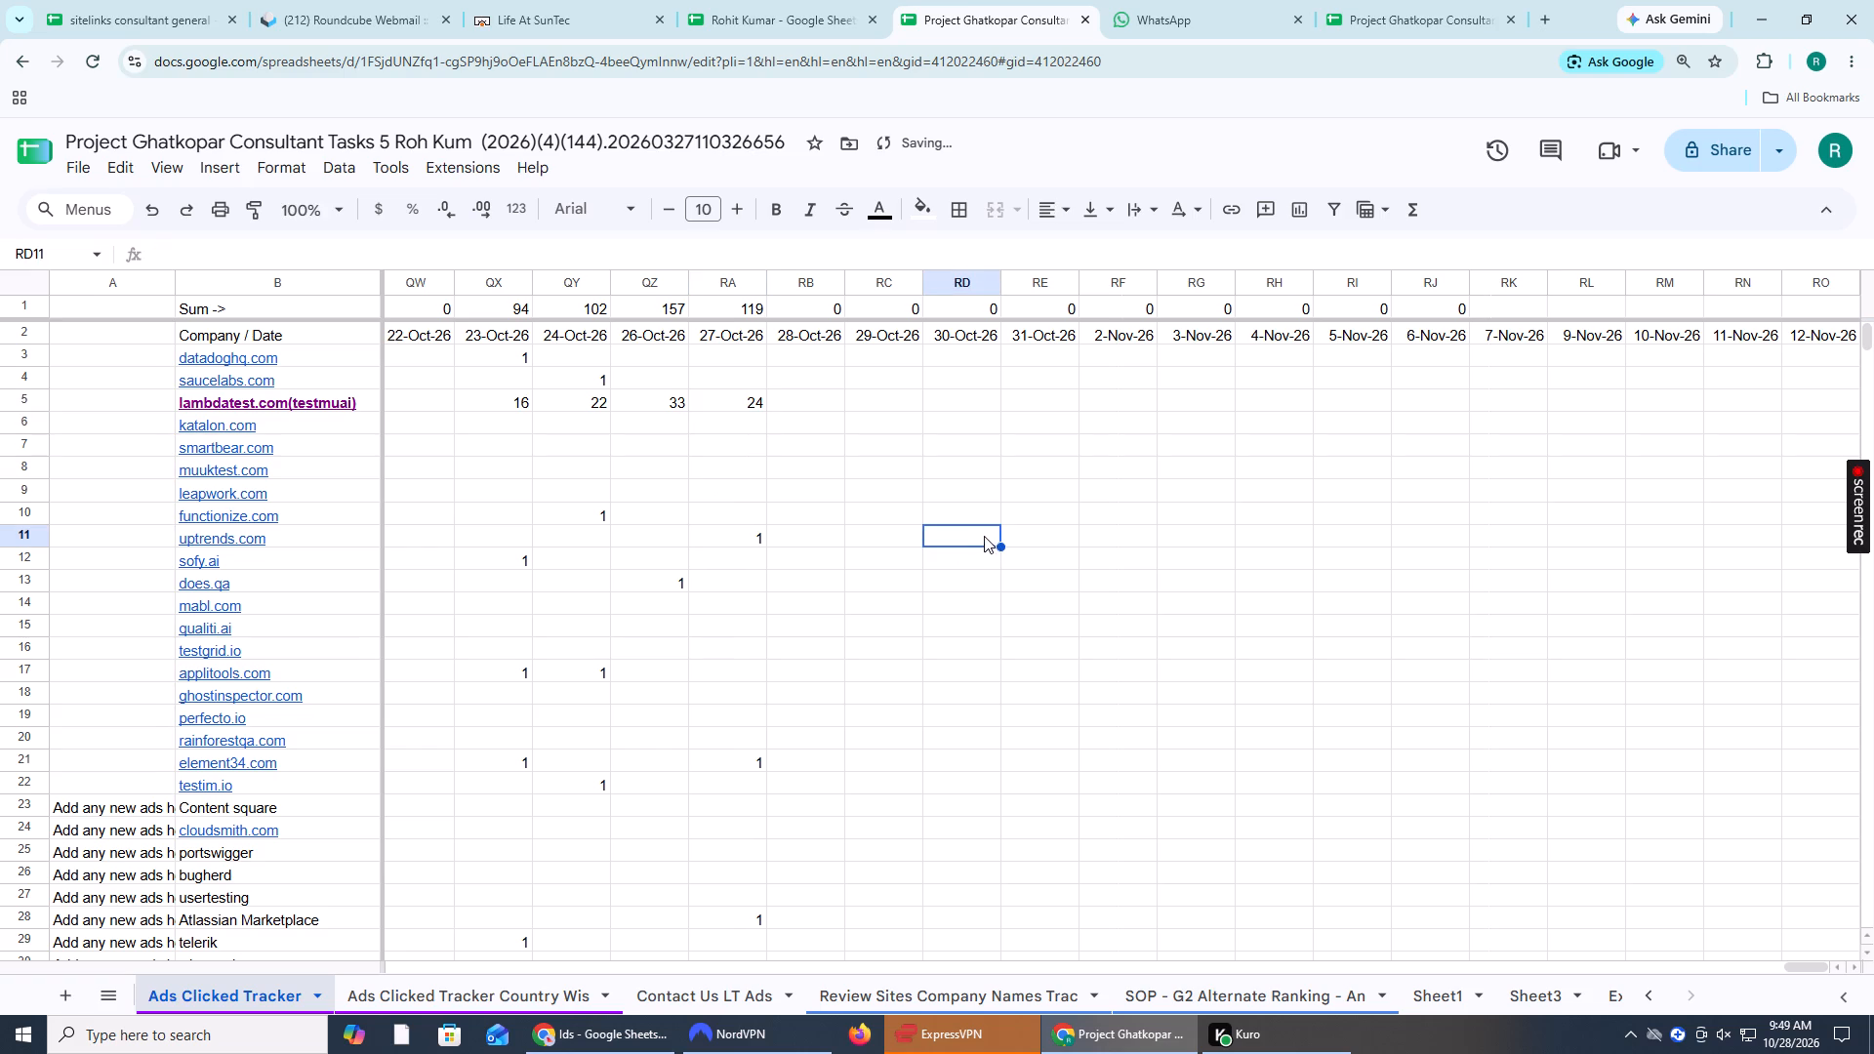
Set the lambdatest.com count for 24-Oct-26 to 31 in Ads Clicked Tracker and recheck it against the summary's LT Ad Click row.
left_click(1508, 0)
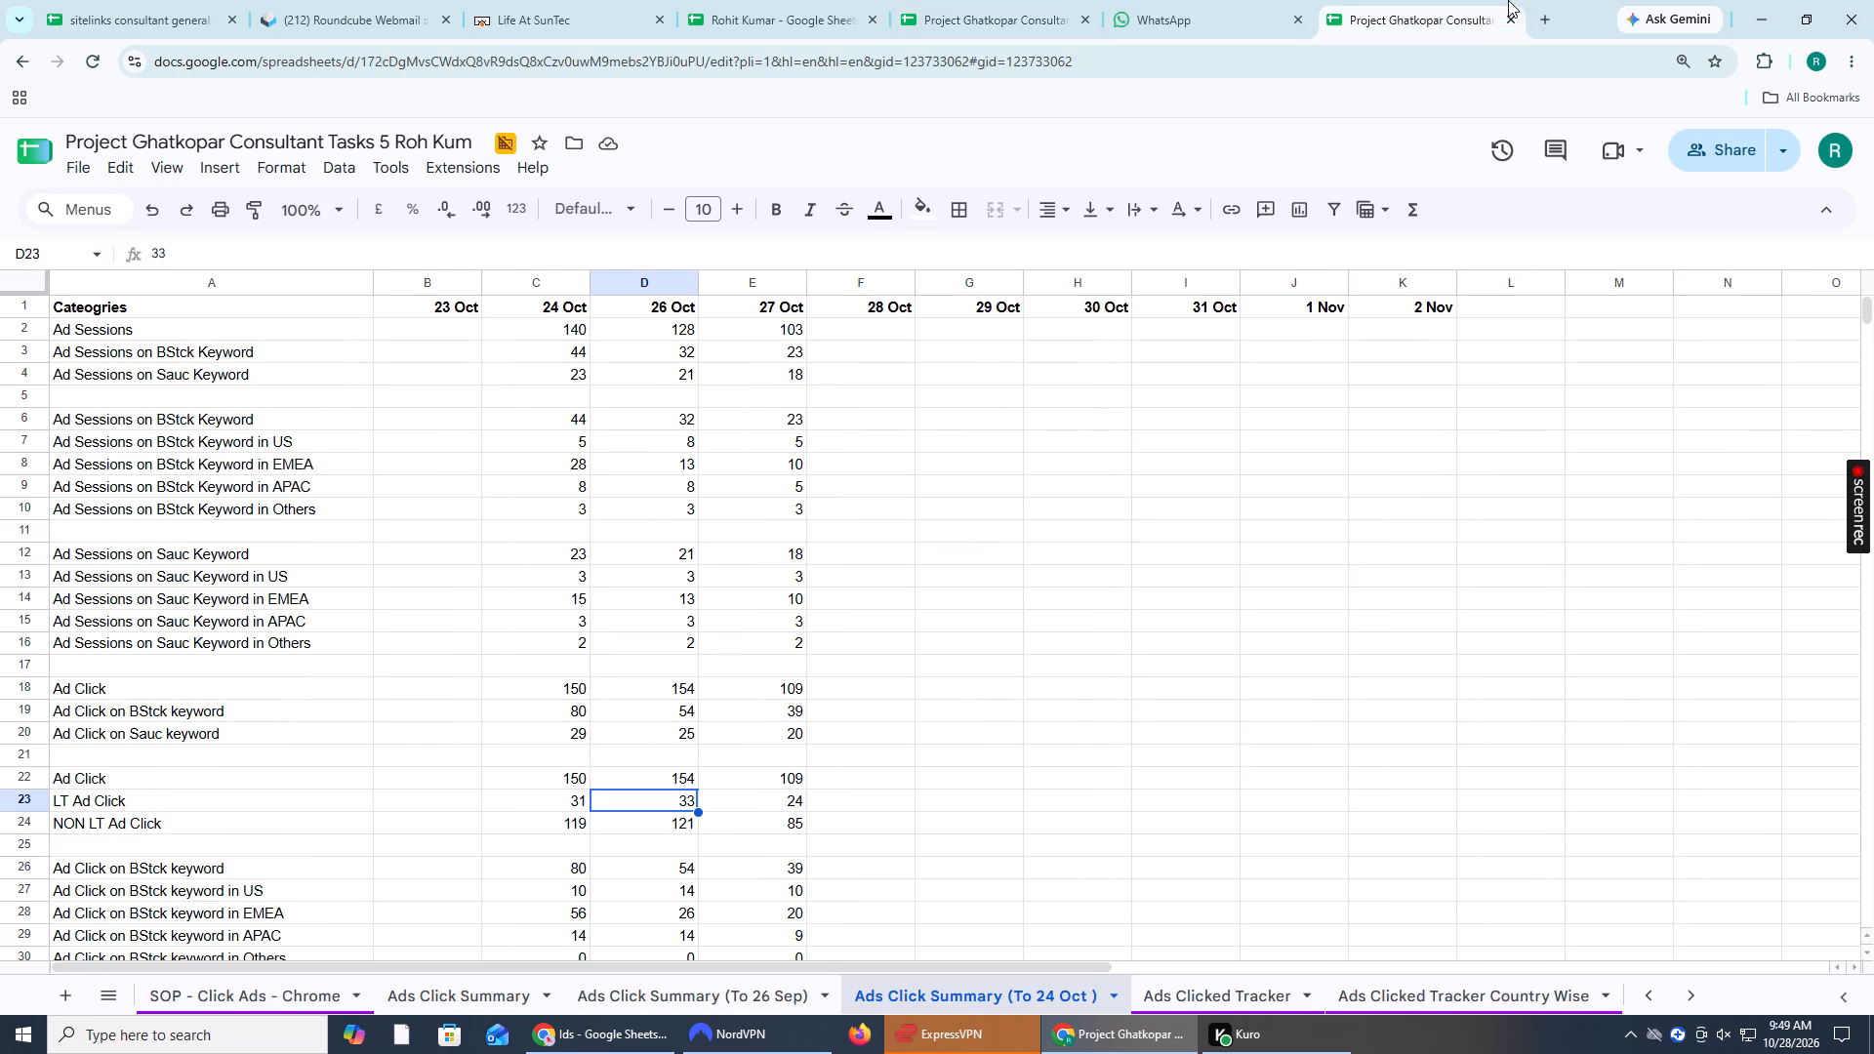
left_click(949, 0)
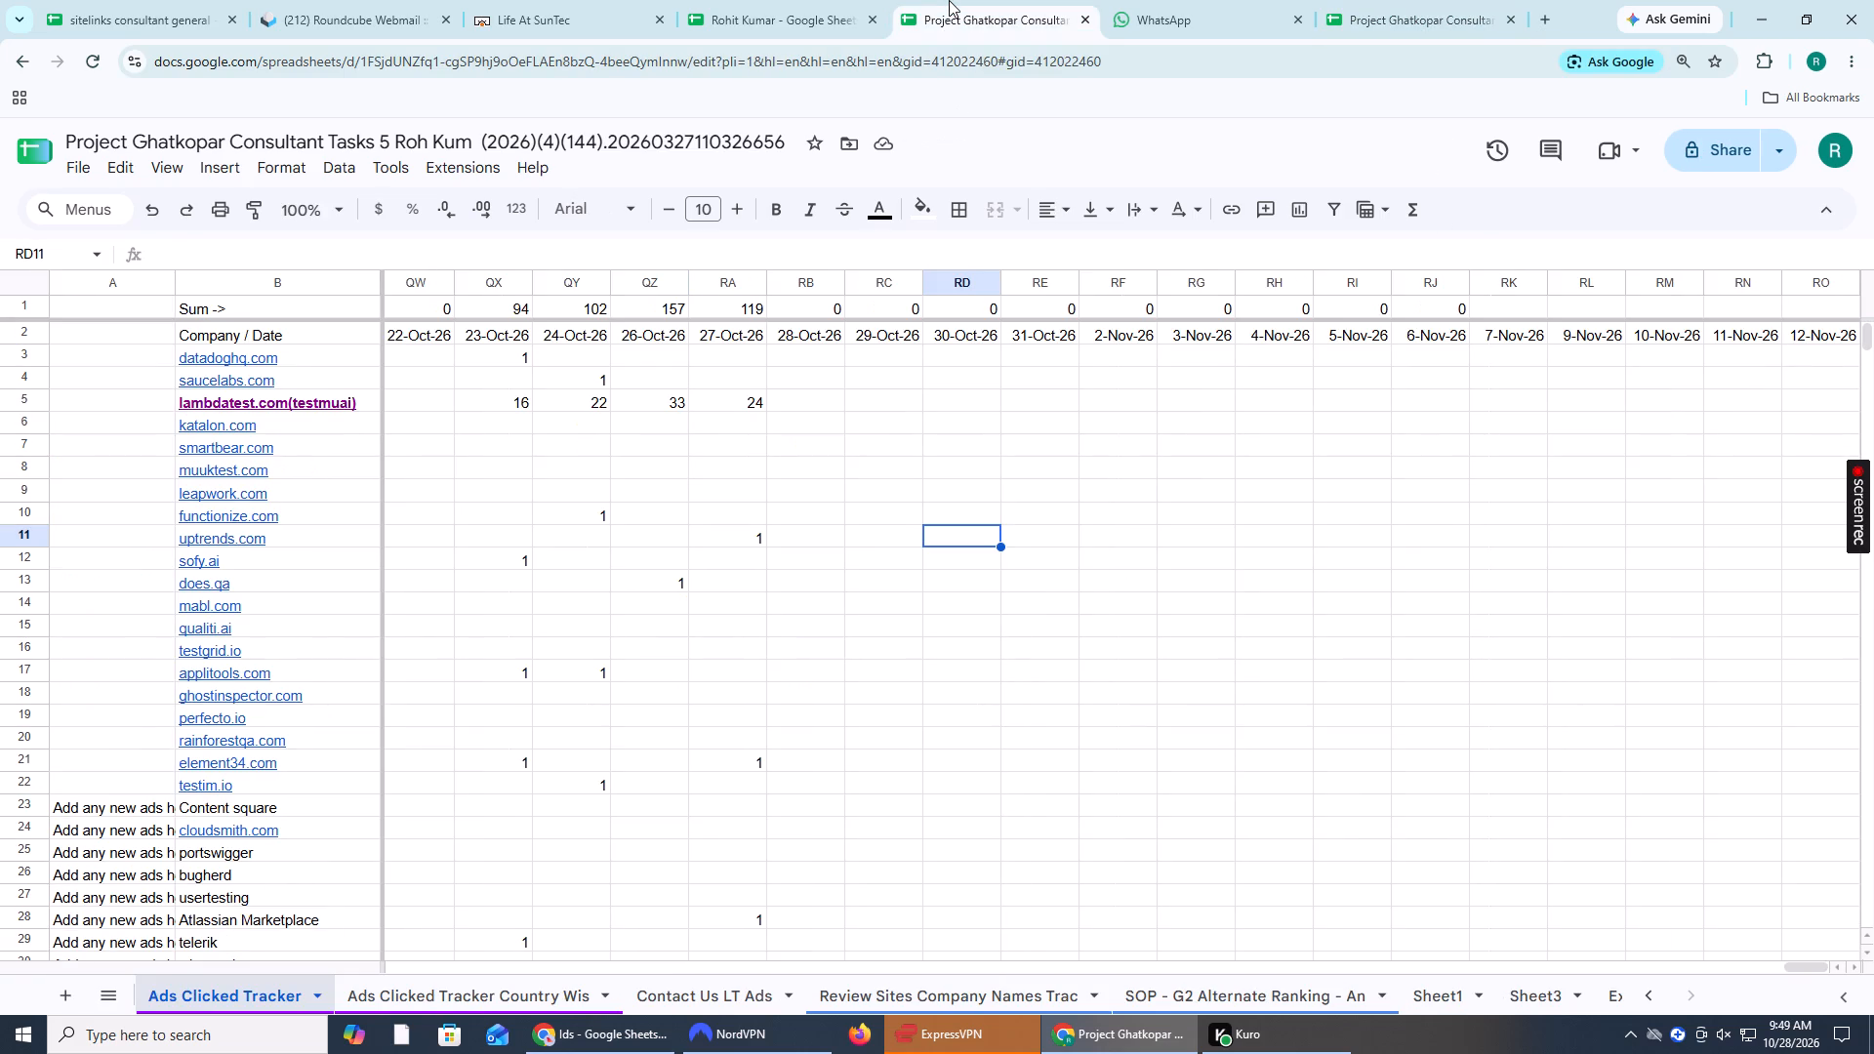
left_click(1371, 0)
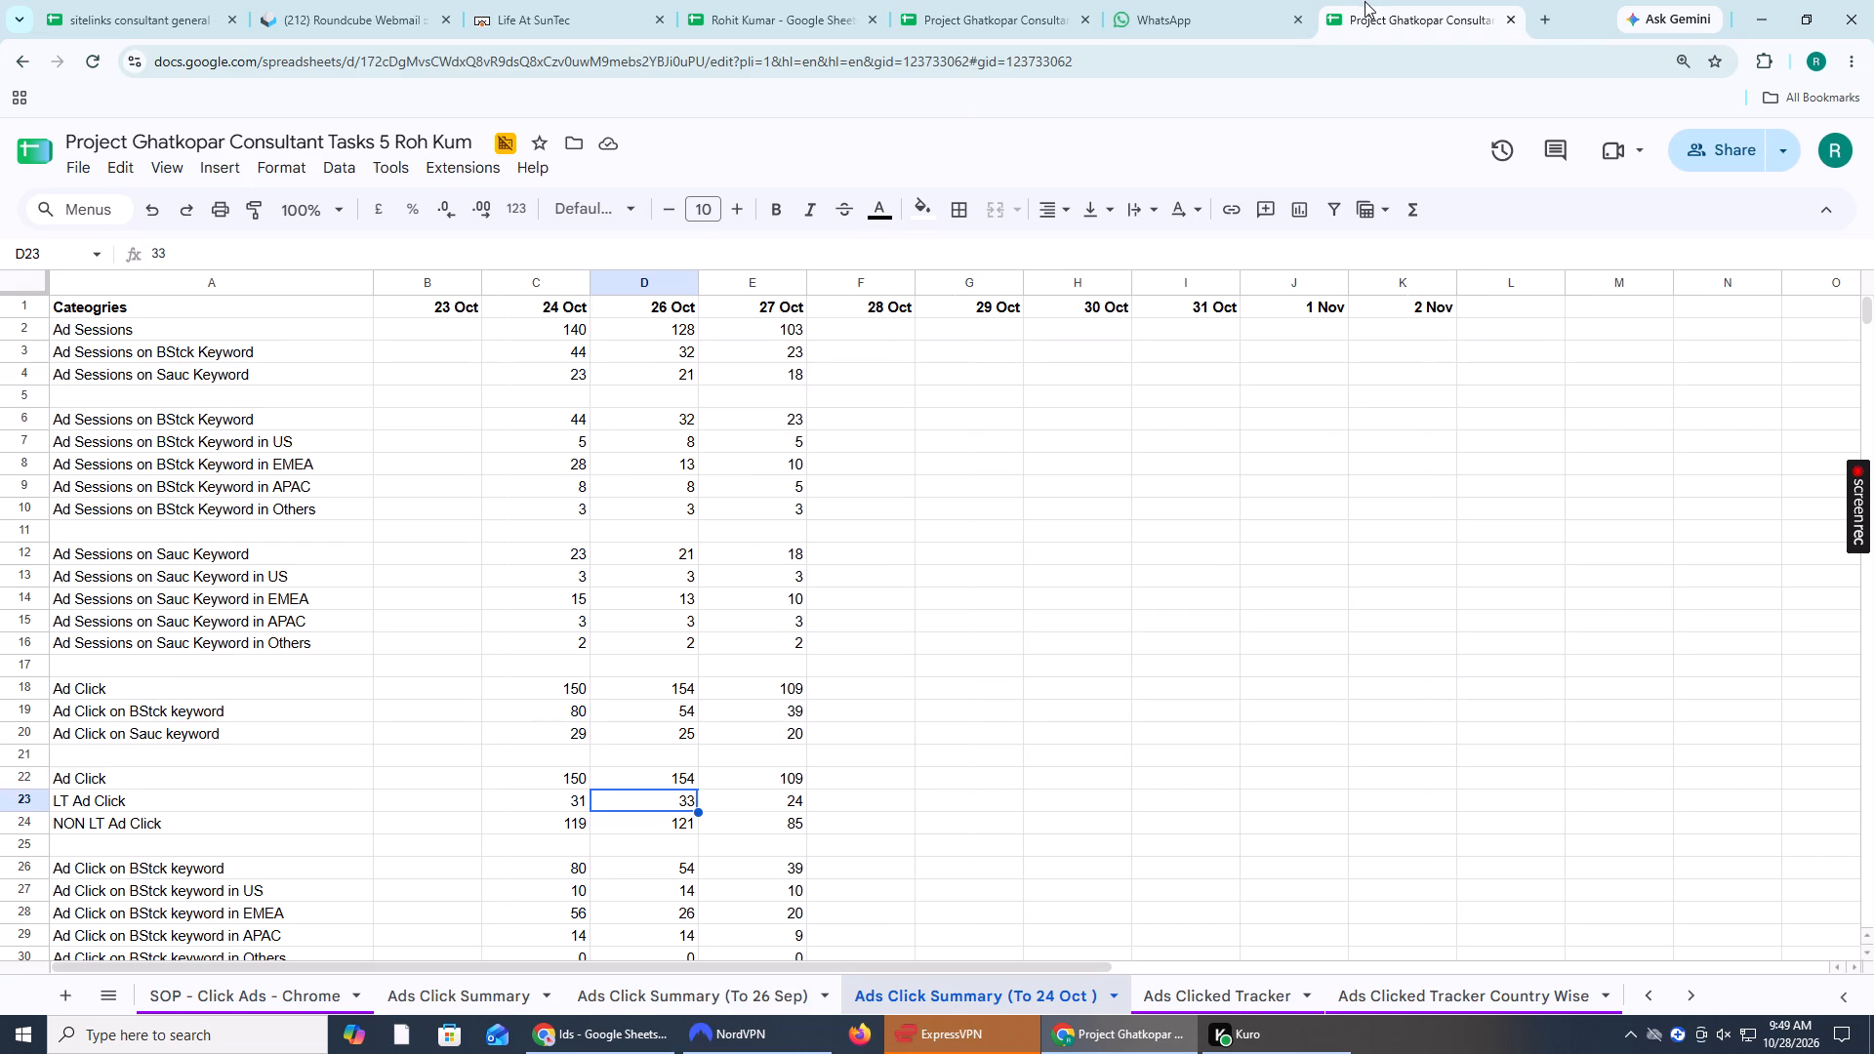
left_click(819, 0)
left_click(986, 0)
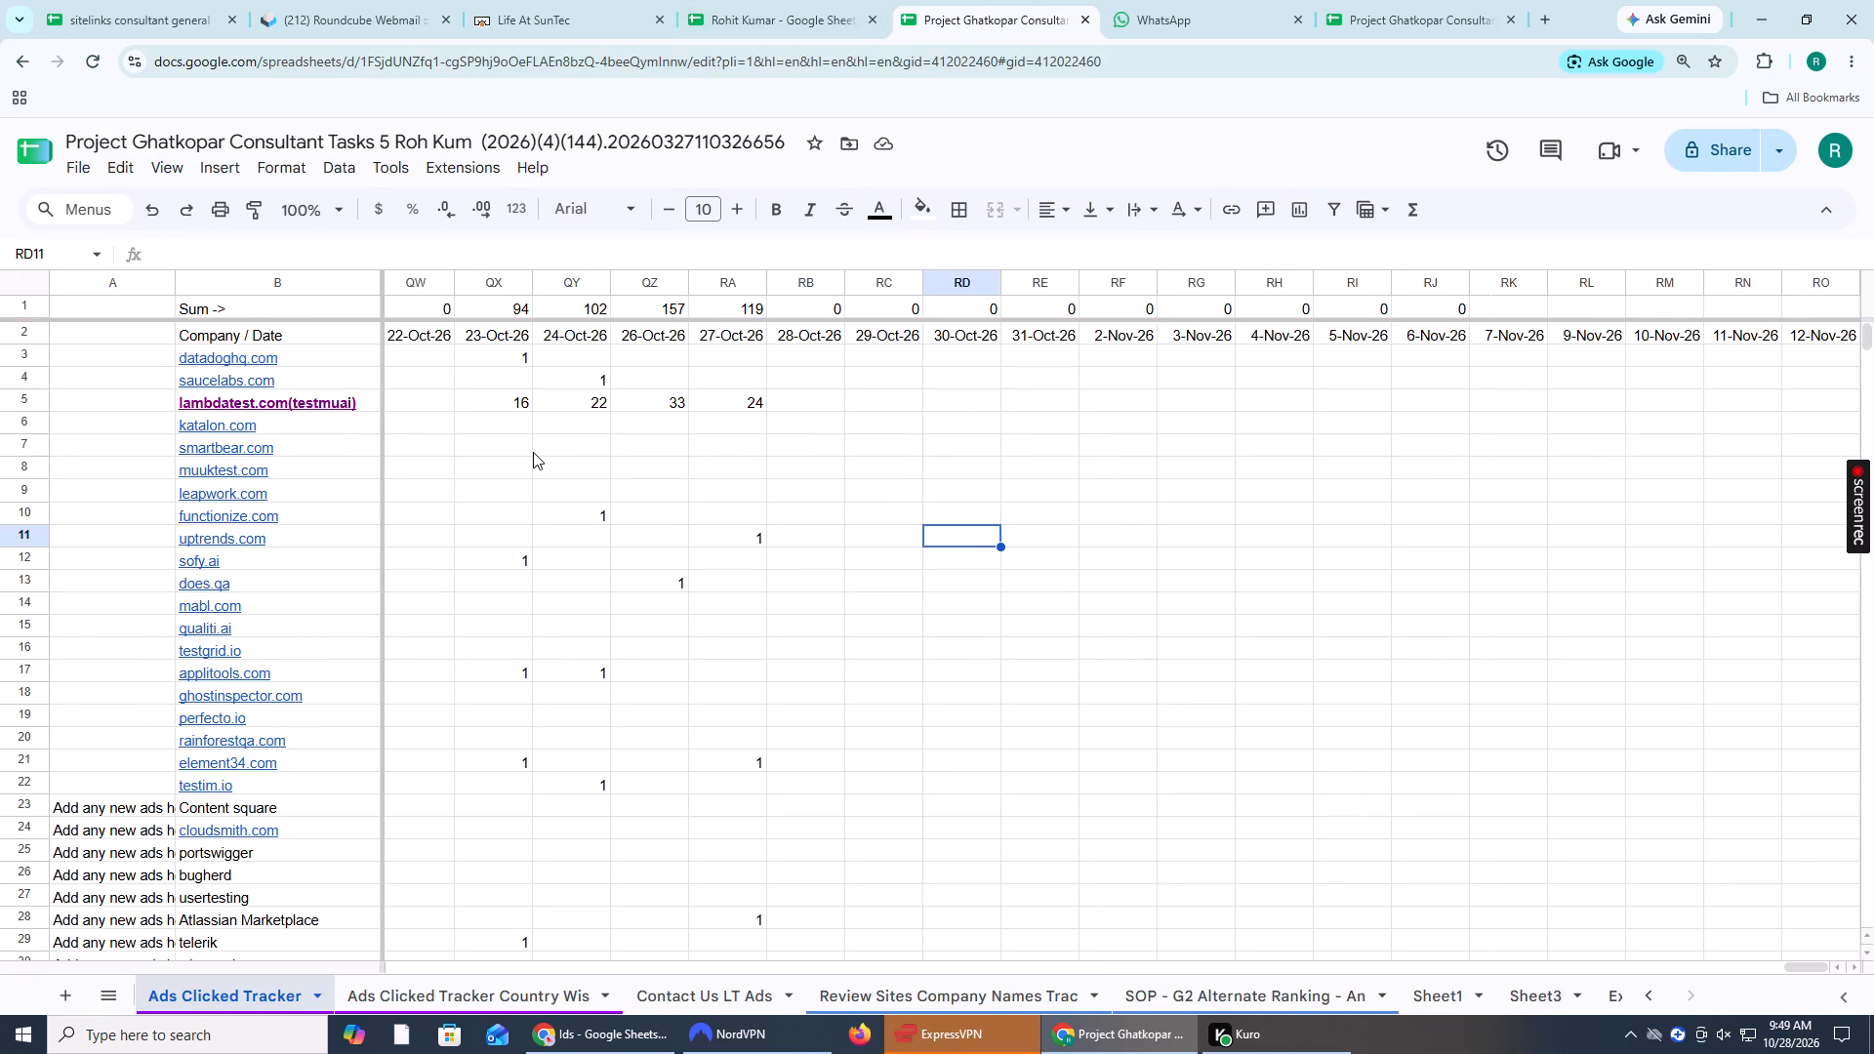
left_click(572, 413)
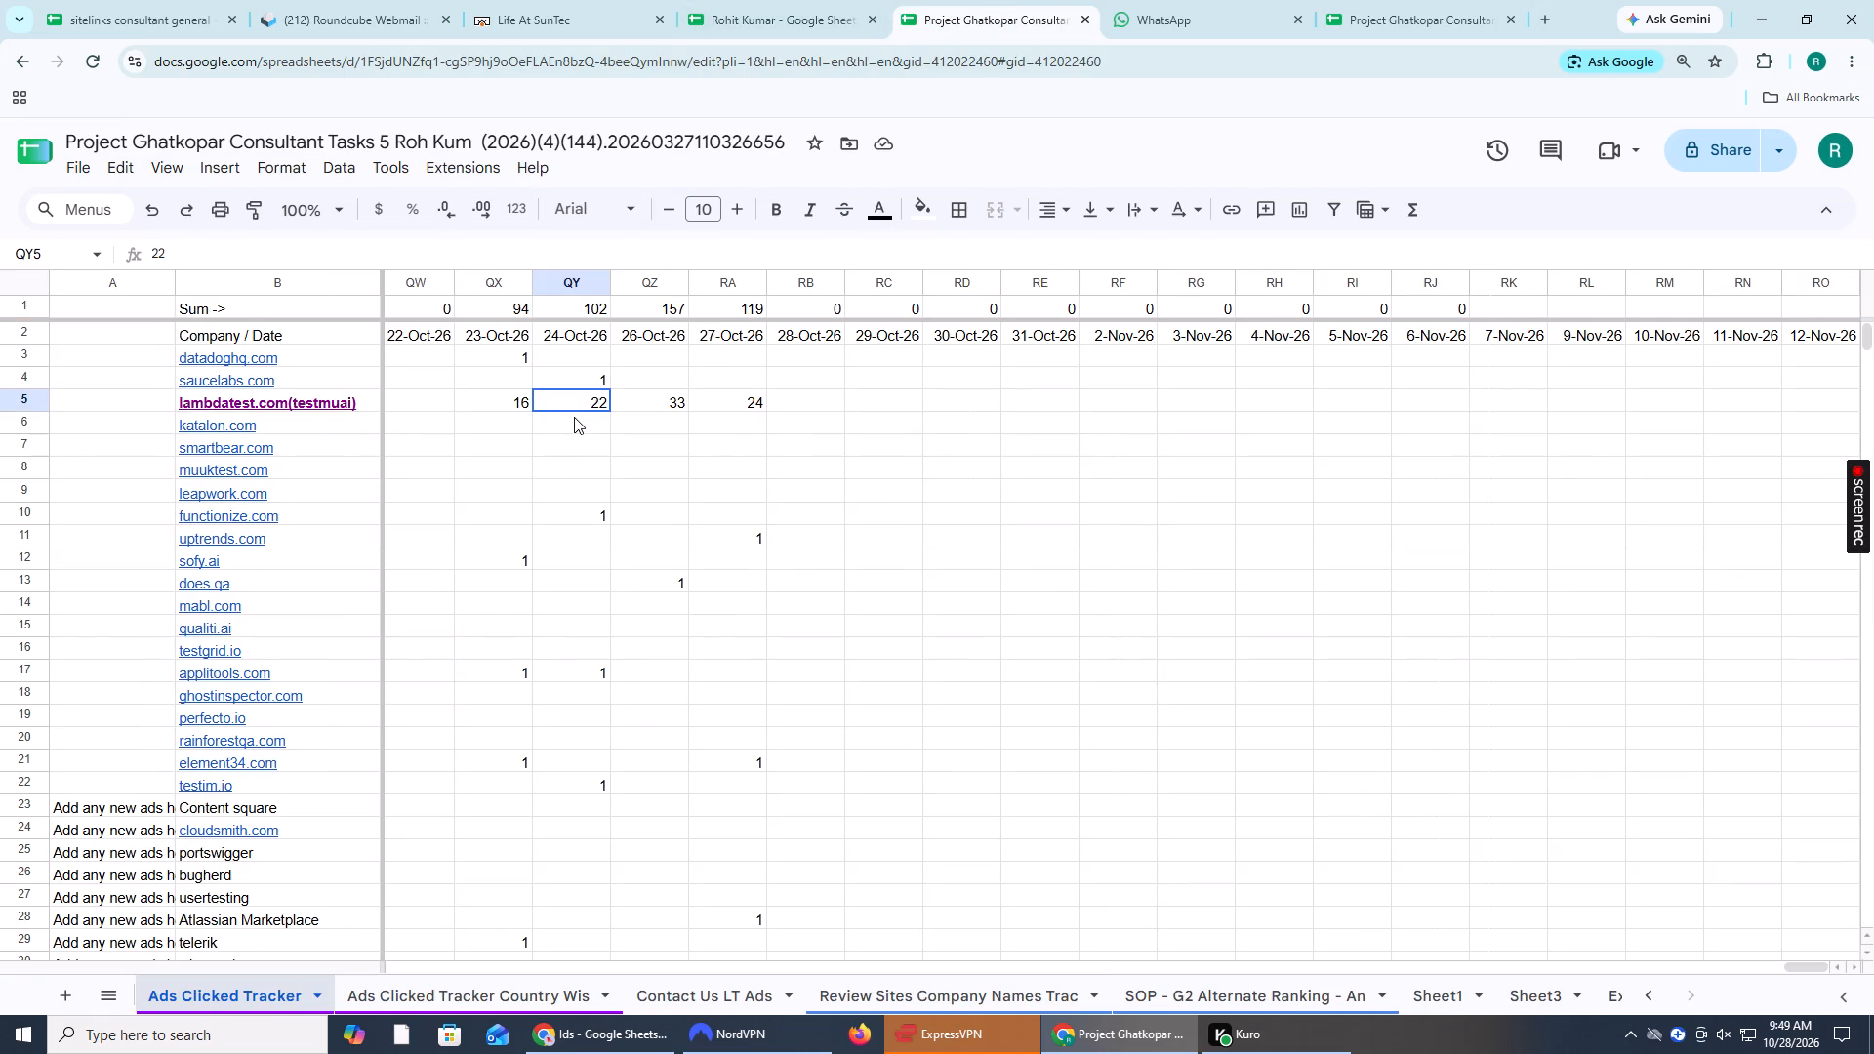
type("31")
key("Return")
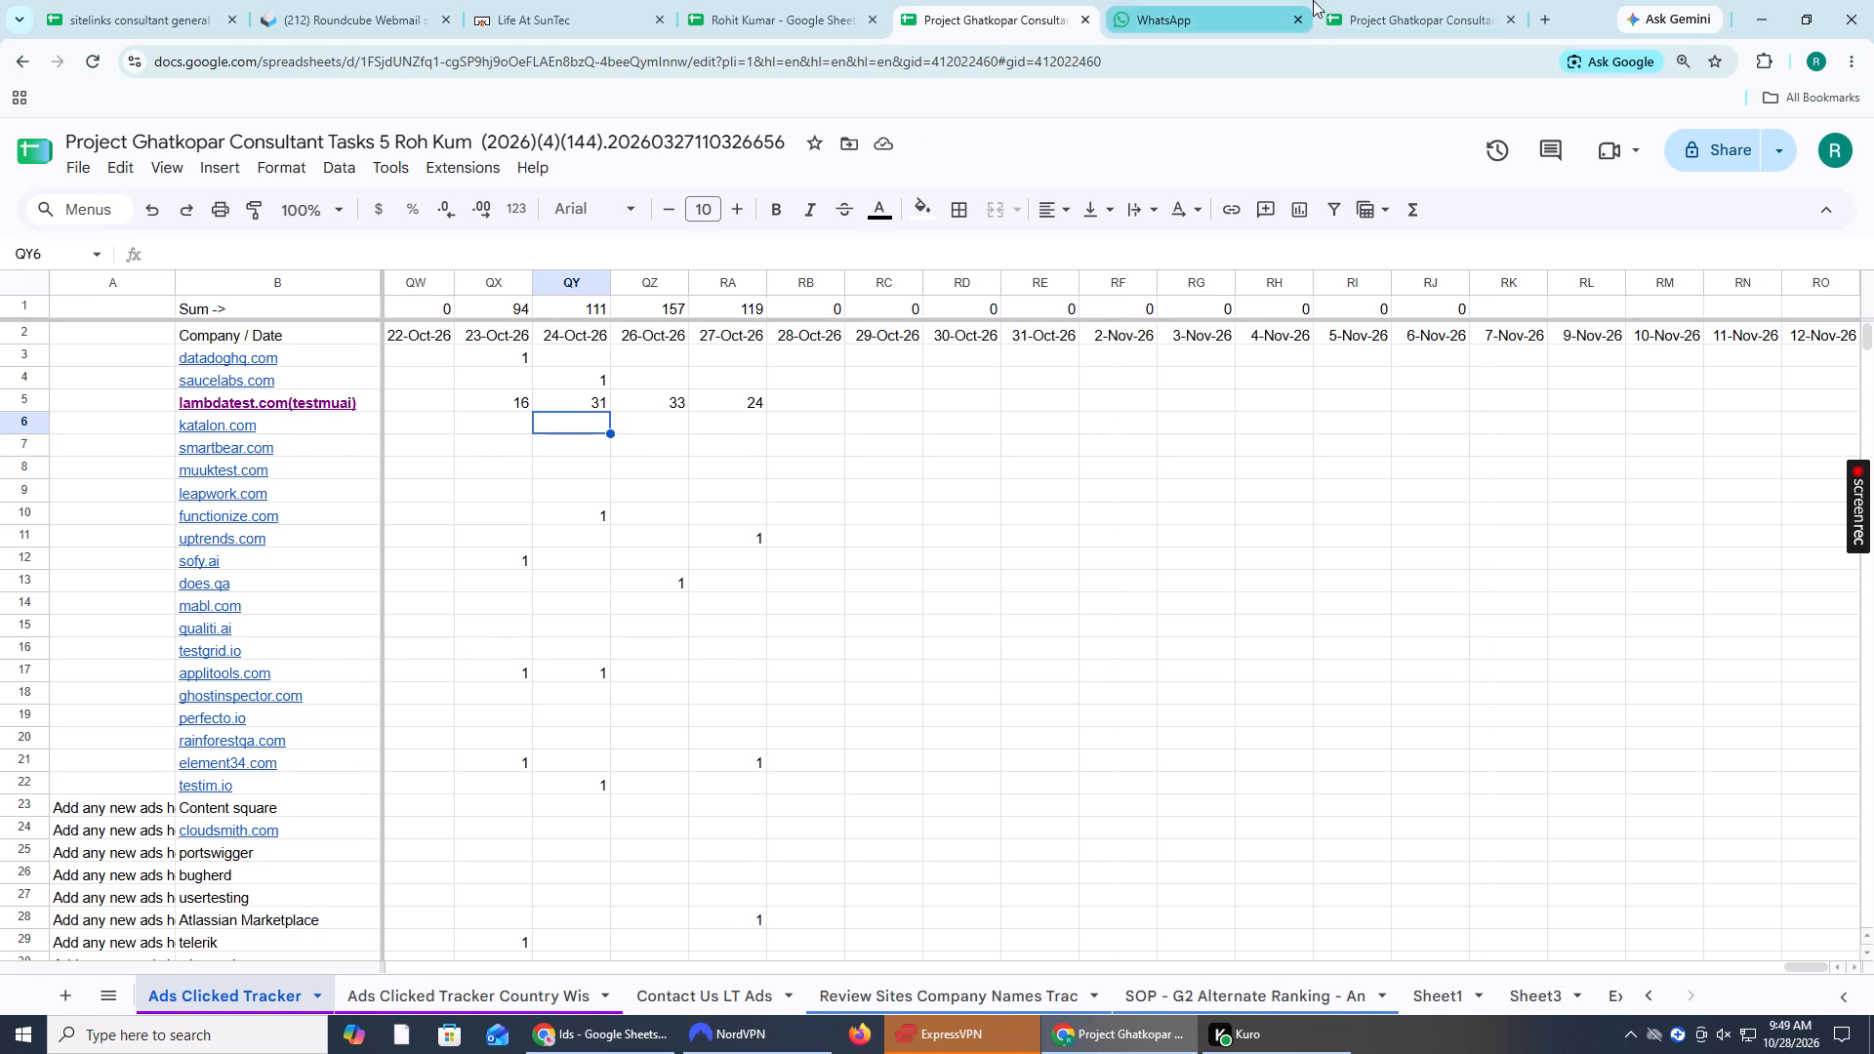
left_click(1383, 0)
left_click(1153, 798)
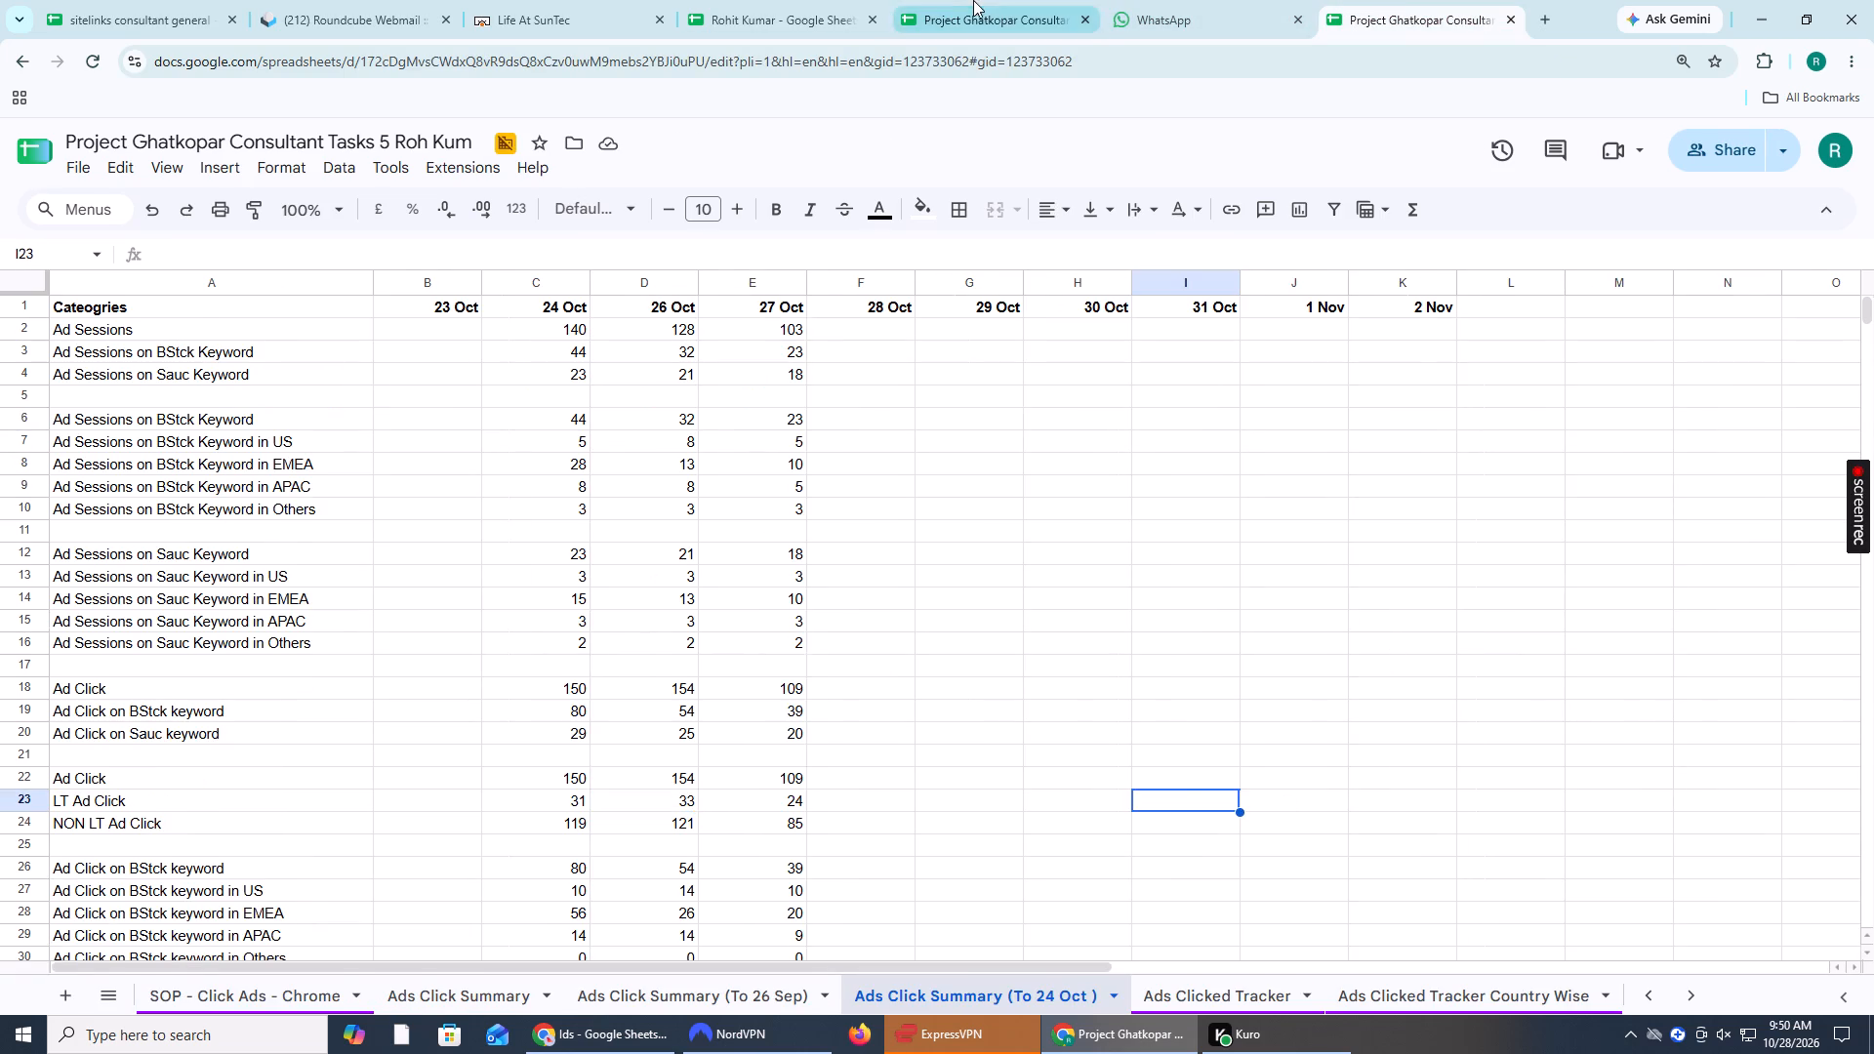
left_click(976, 0)
left_click(955, 775)
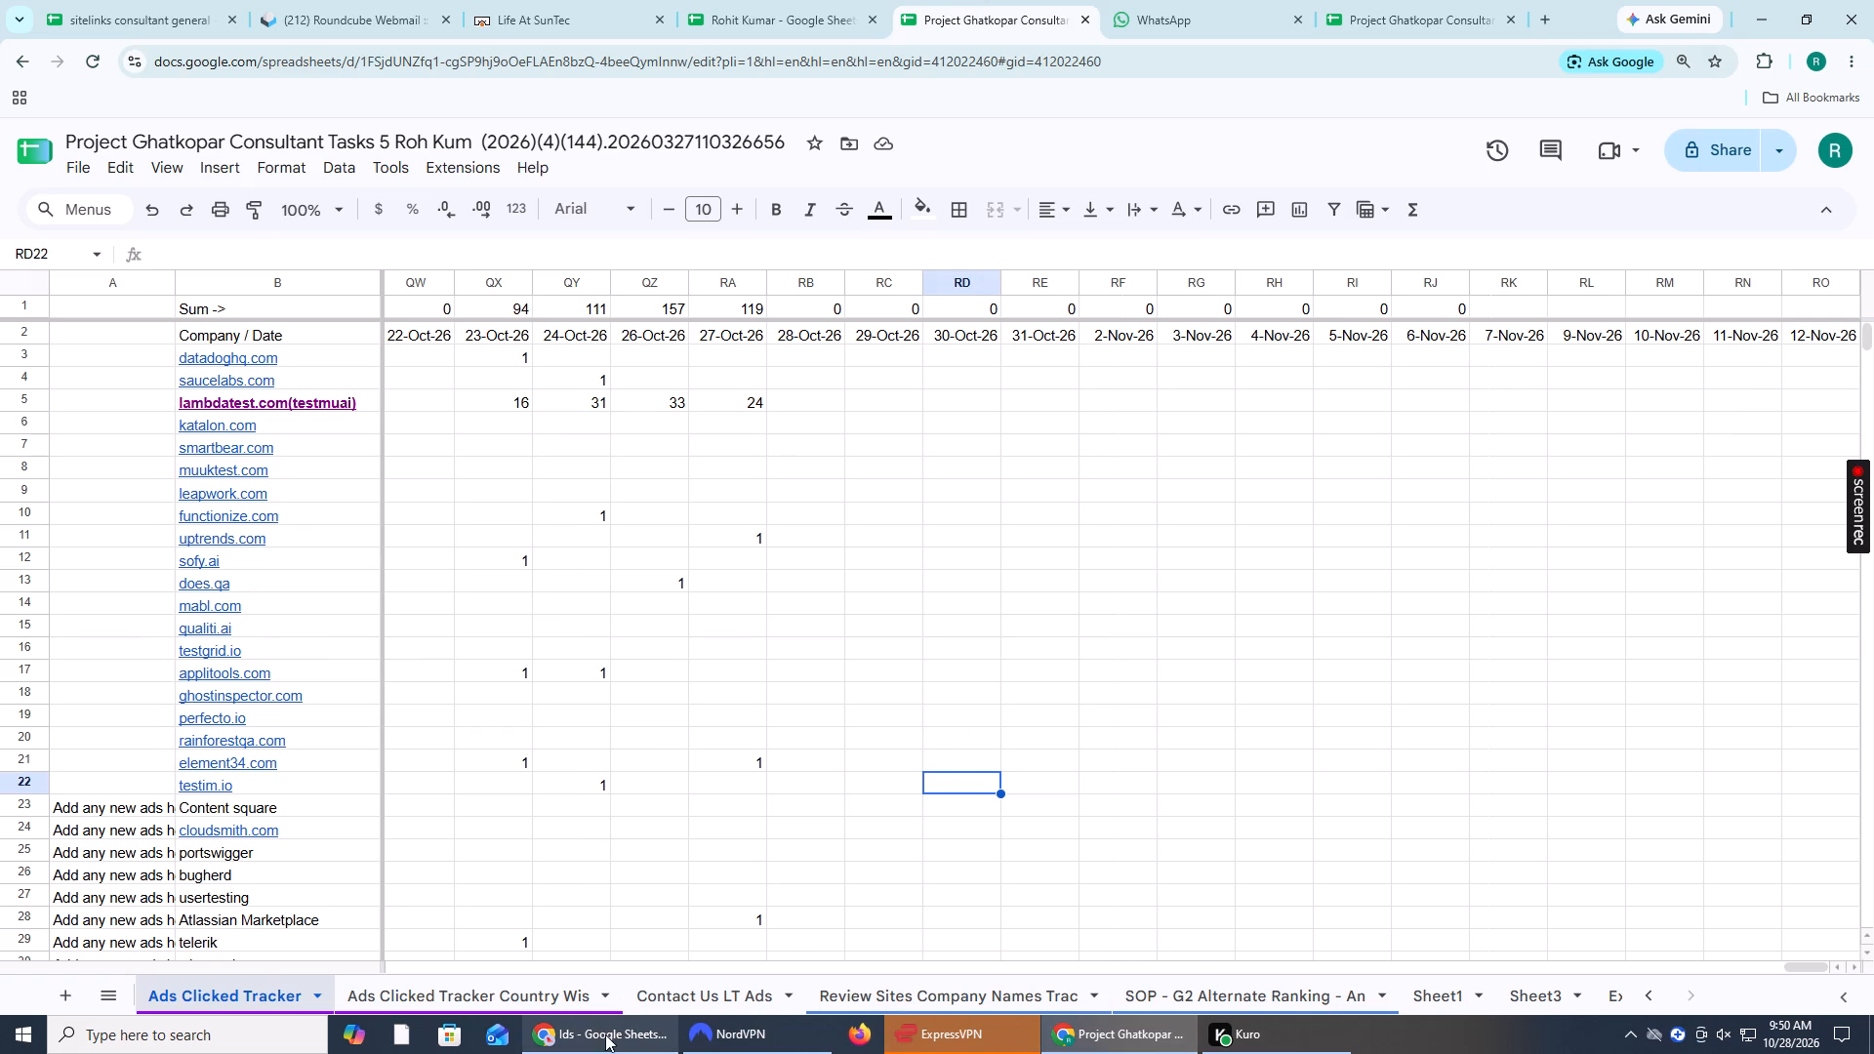
Switch to the browser window with the Ids spreadsheet's Company Database sheet.
left_click(605, 1034)
left_click(1055, 496)
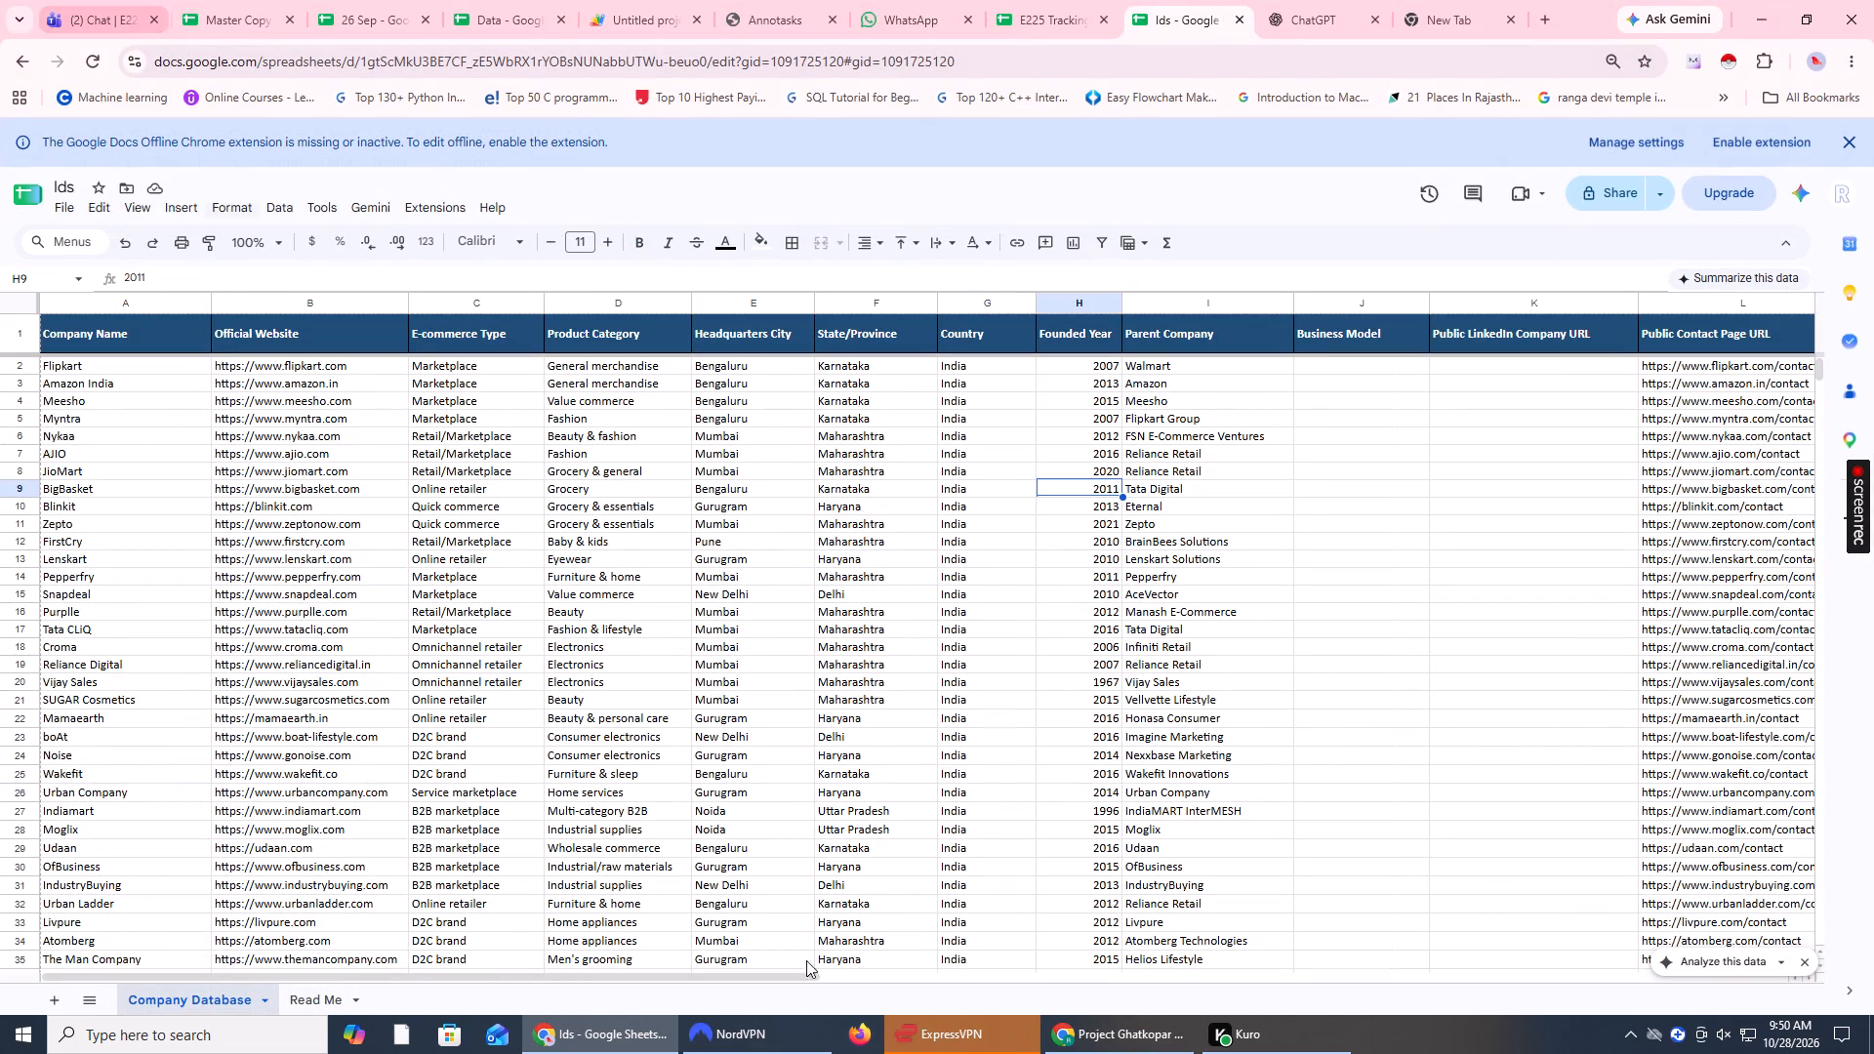
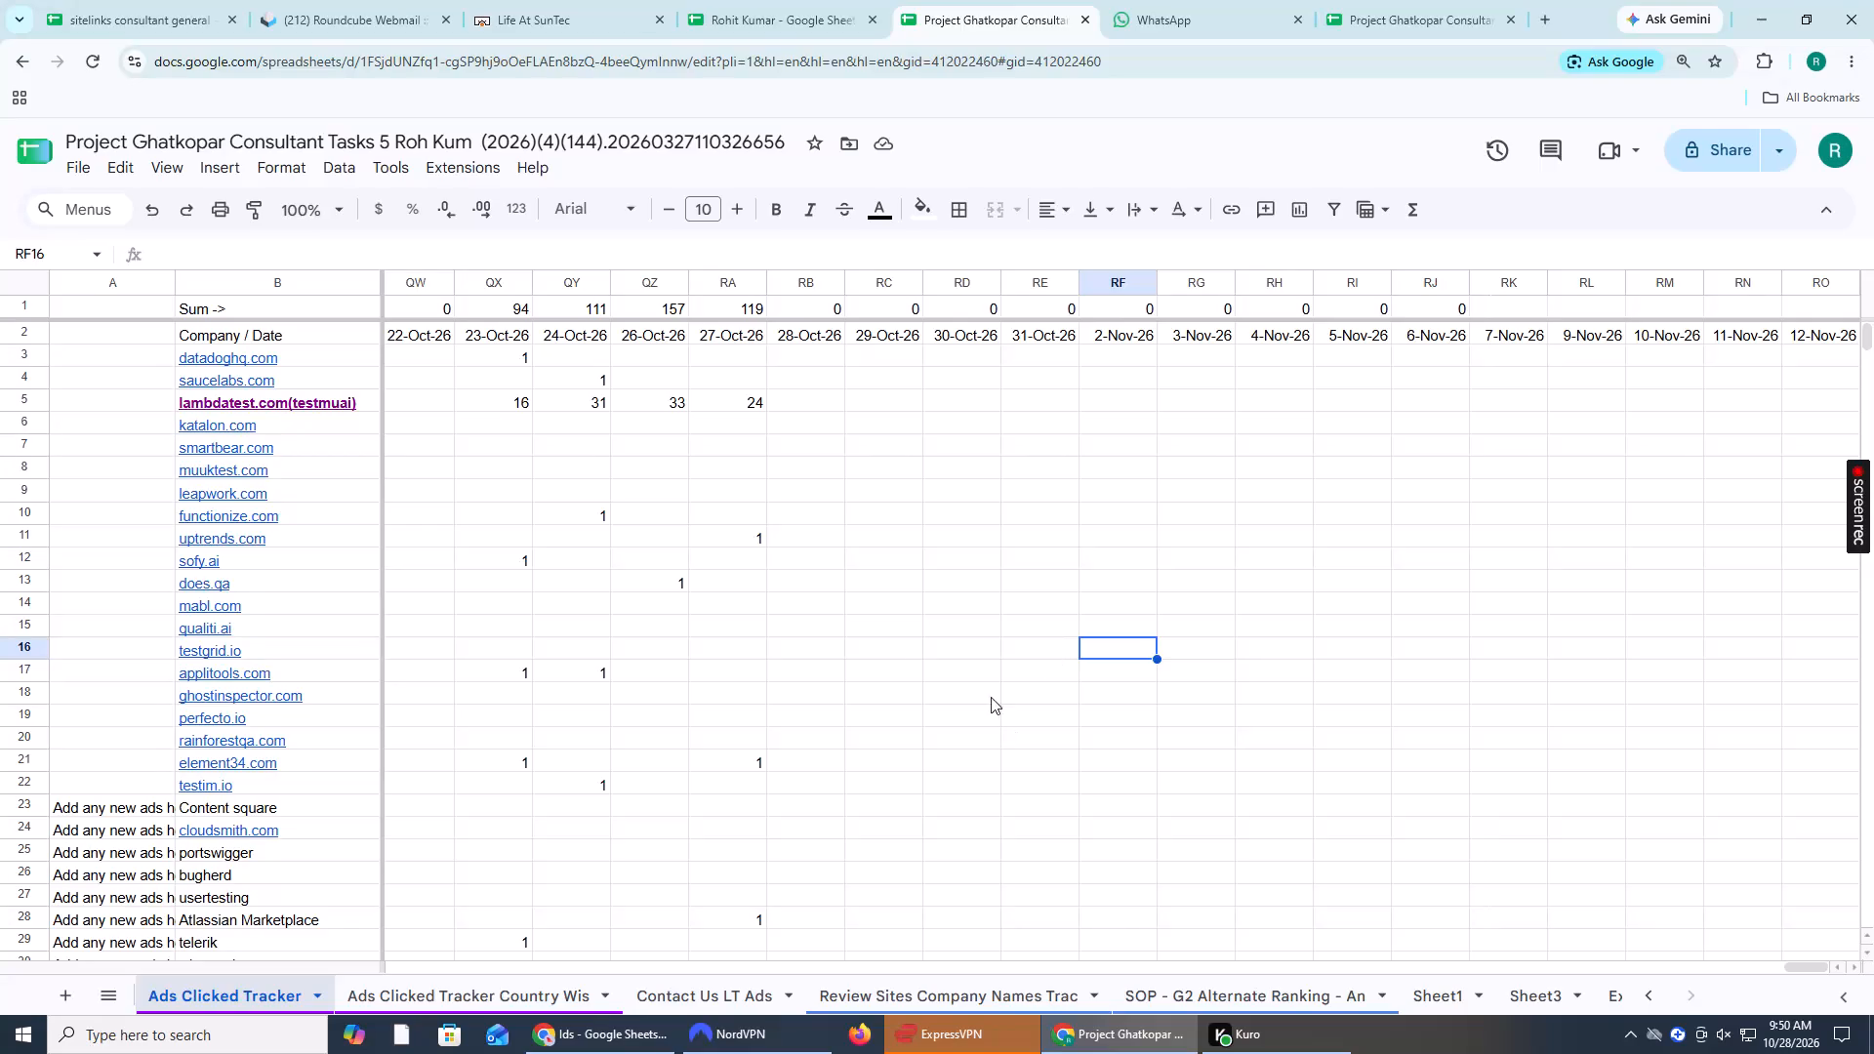
Open the Review Sites Company Names Trac sheet and look through its dated comparison rows, from October 2026 back to July 2025.
left_click(1204, 981)
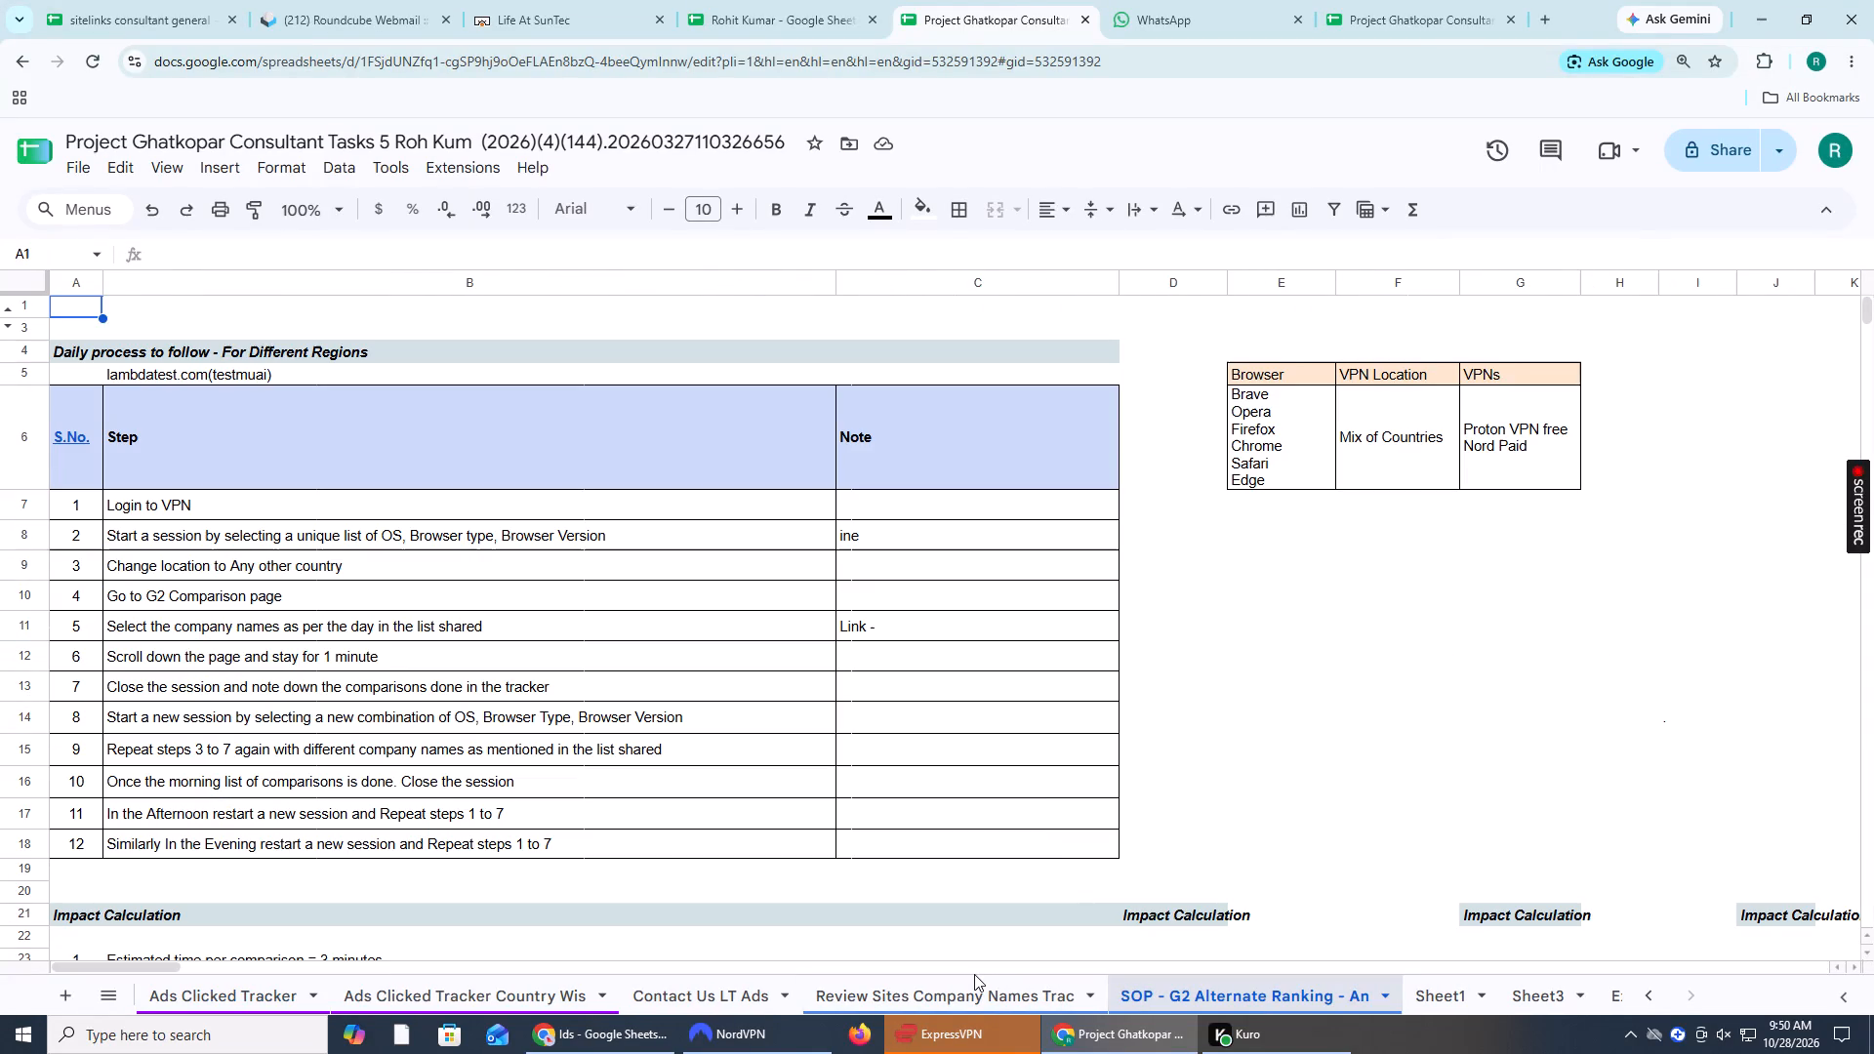
left_click(973, 974)
left_click(953, 999)
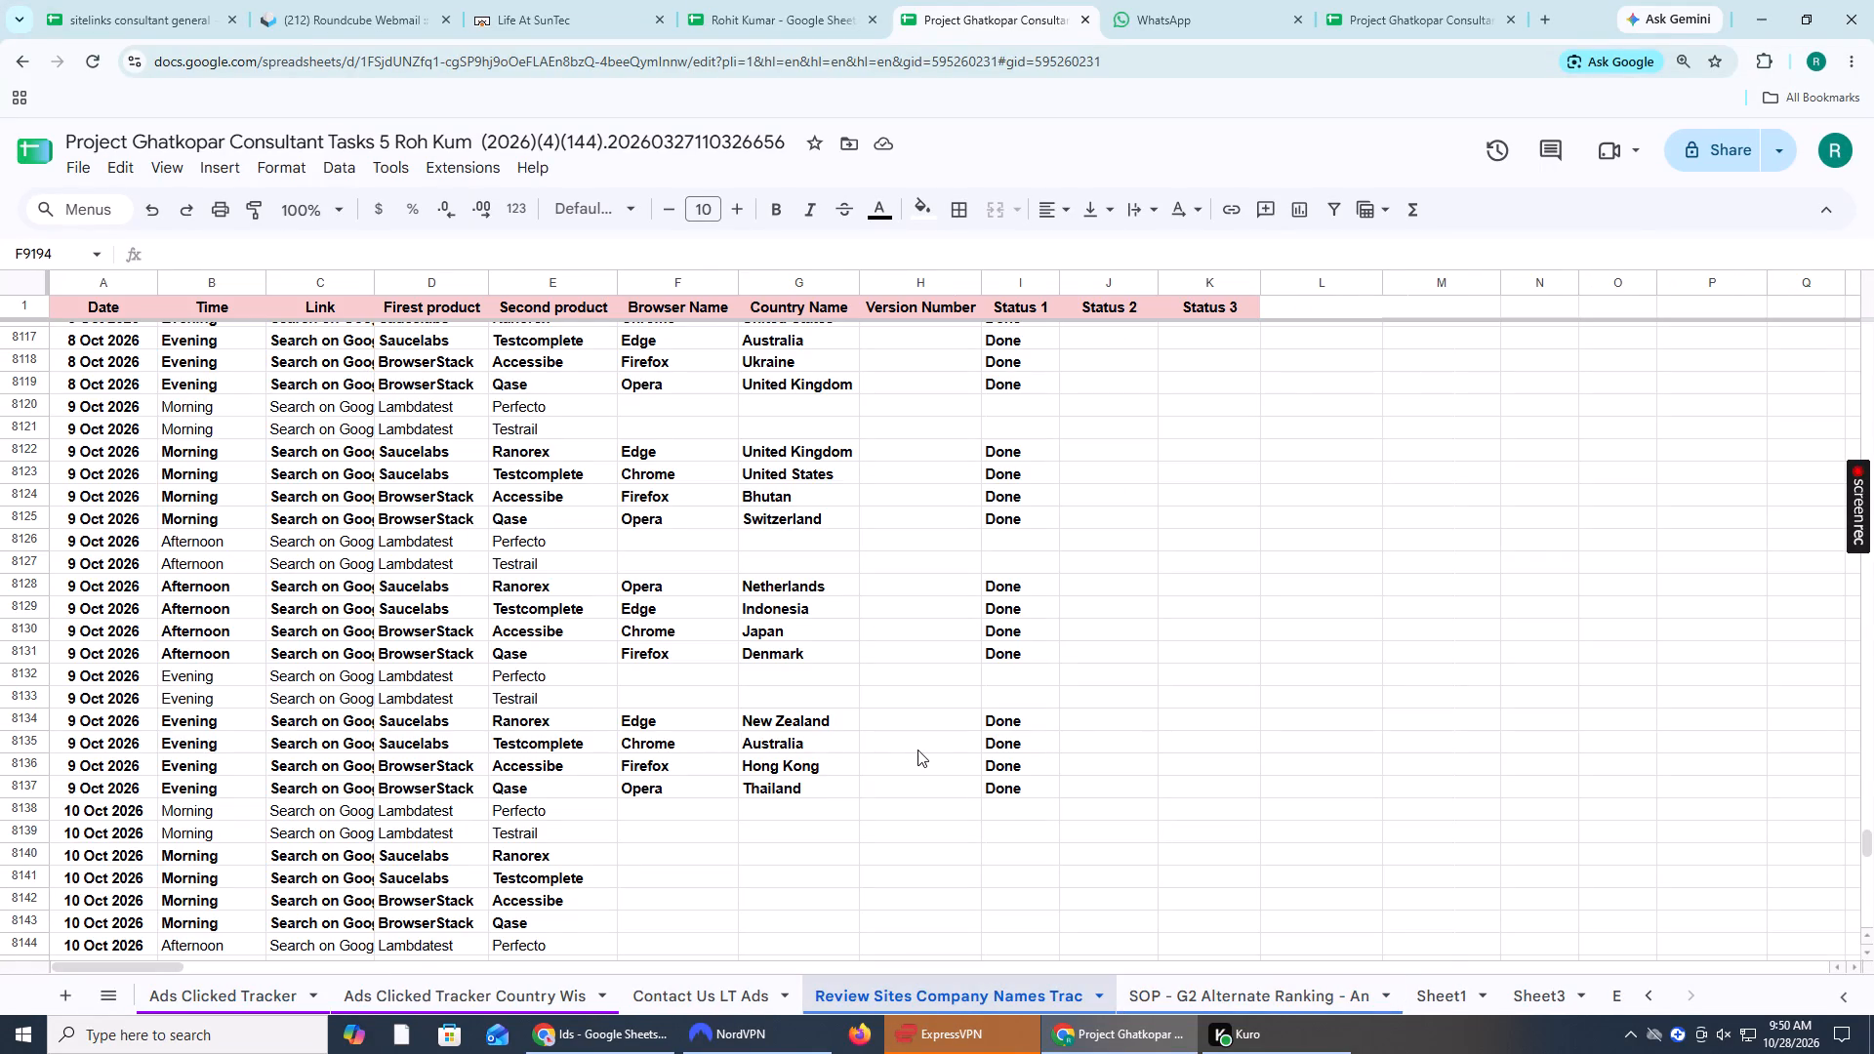
scroll(917, 750, "down", 2)
scroll(917, 750, "up", 12)
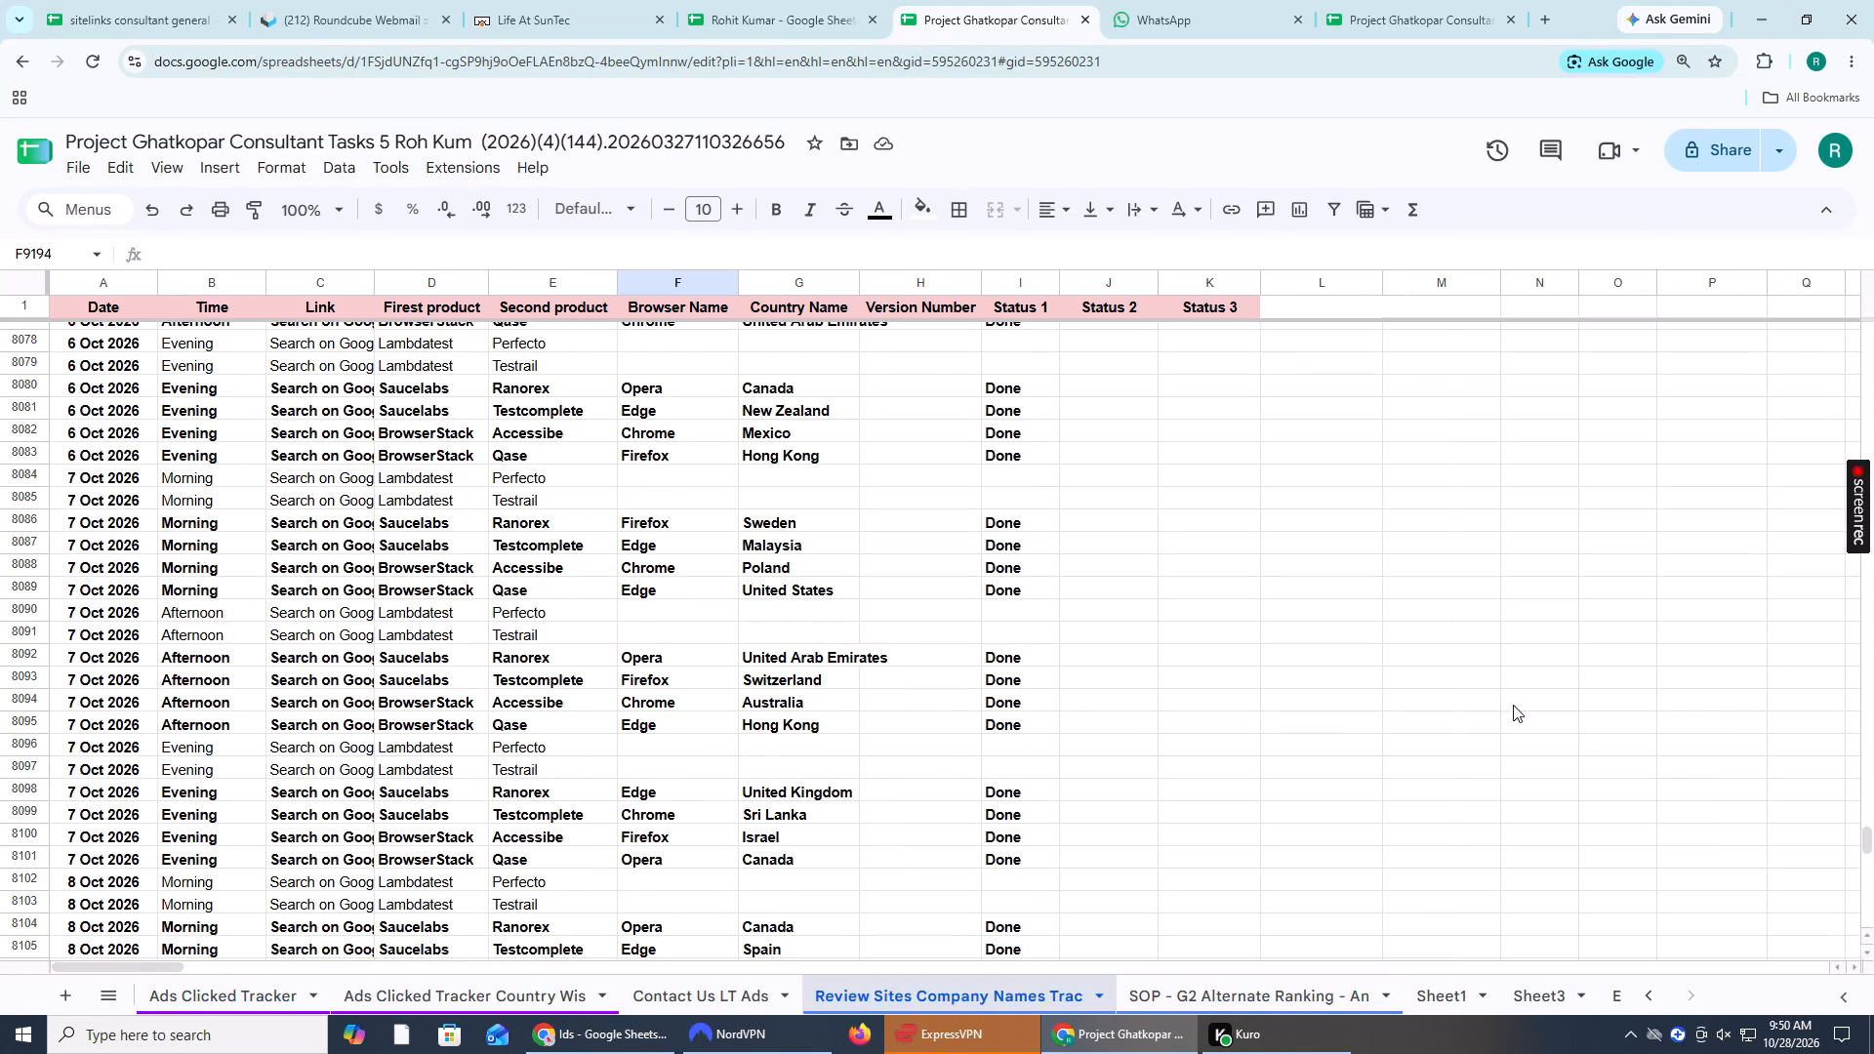
left_click_drag(1866, 842, 1873, 592)
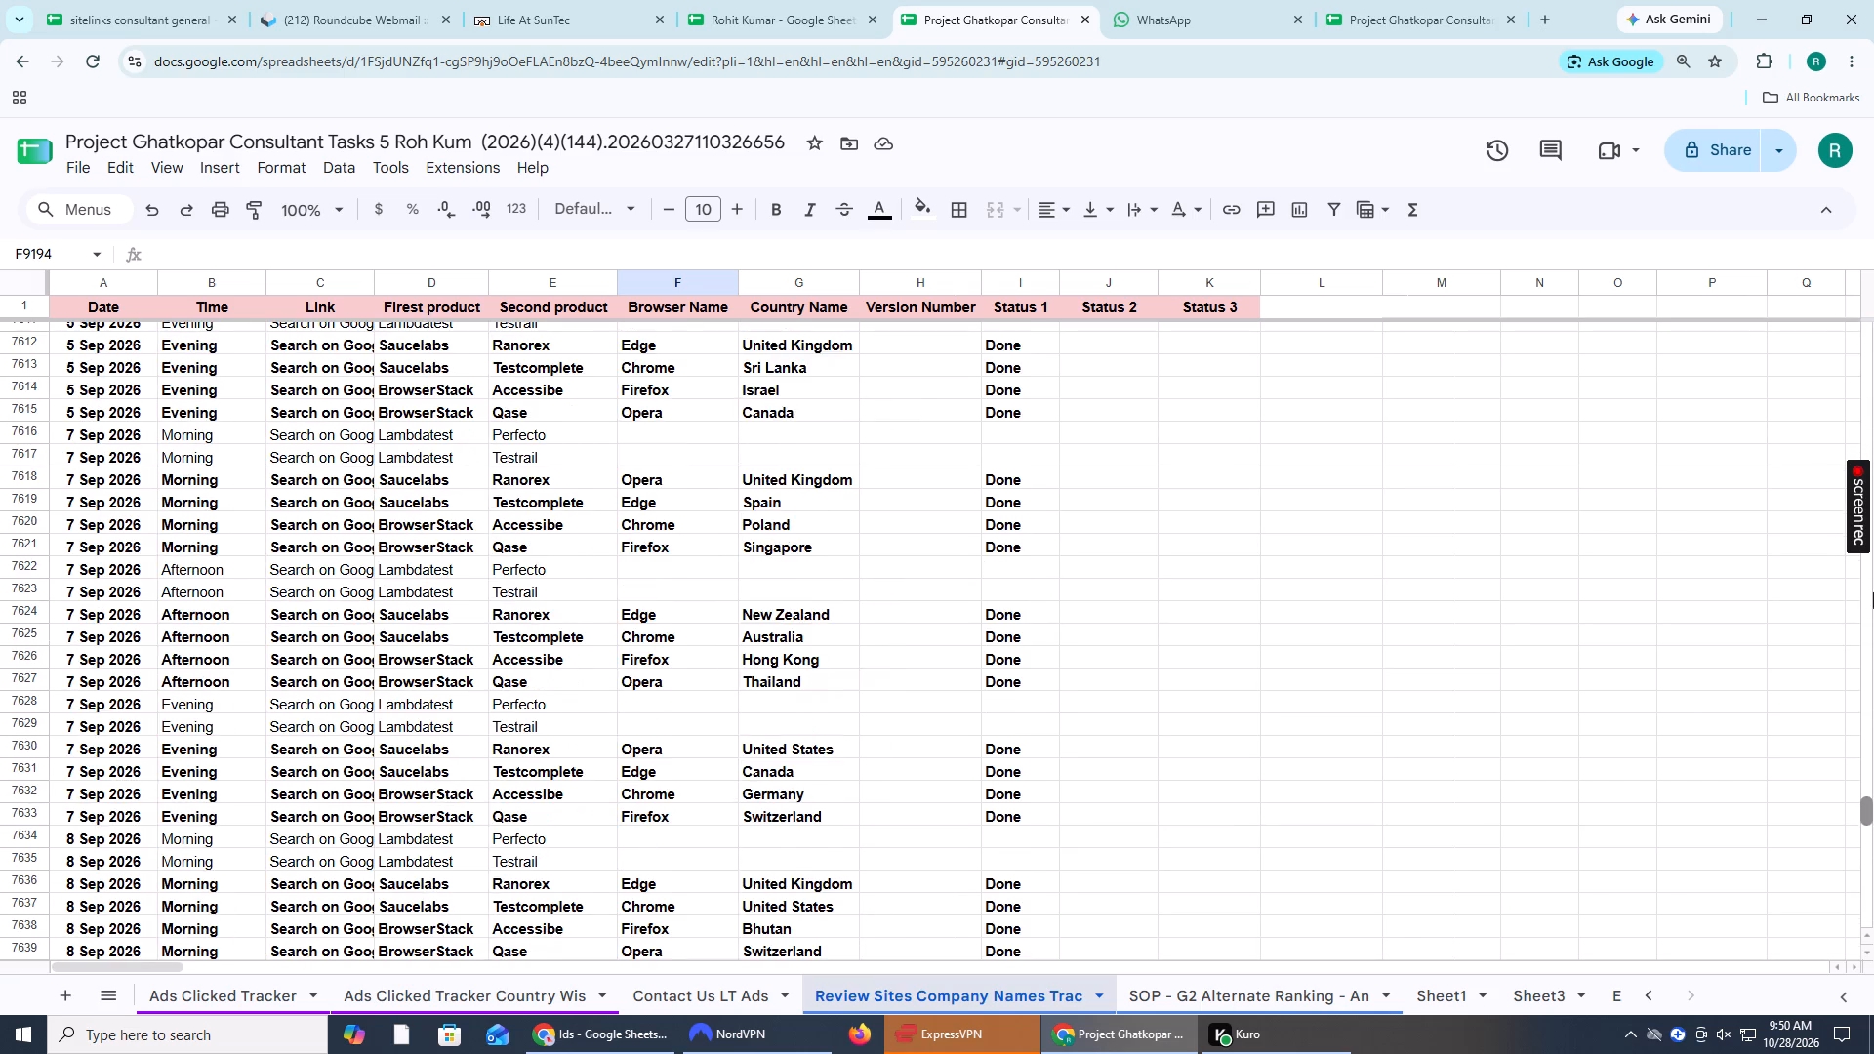
left_click_drag(1873, 592, 1862, 420)
scroll(743, 589, "down", 10)
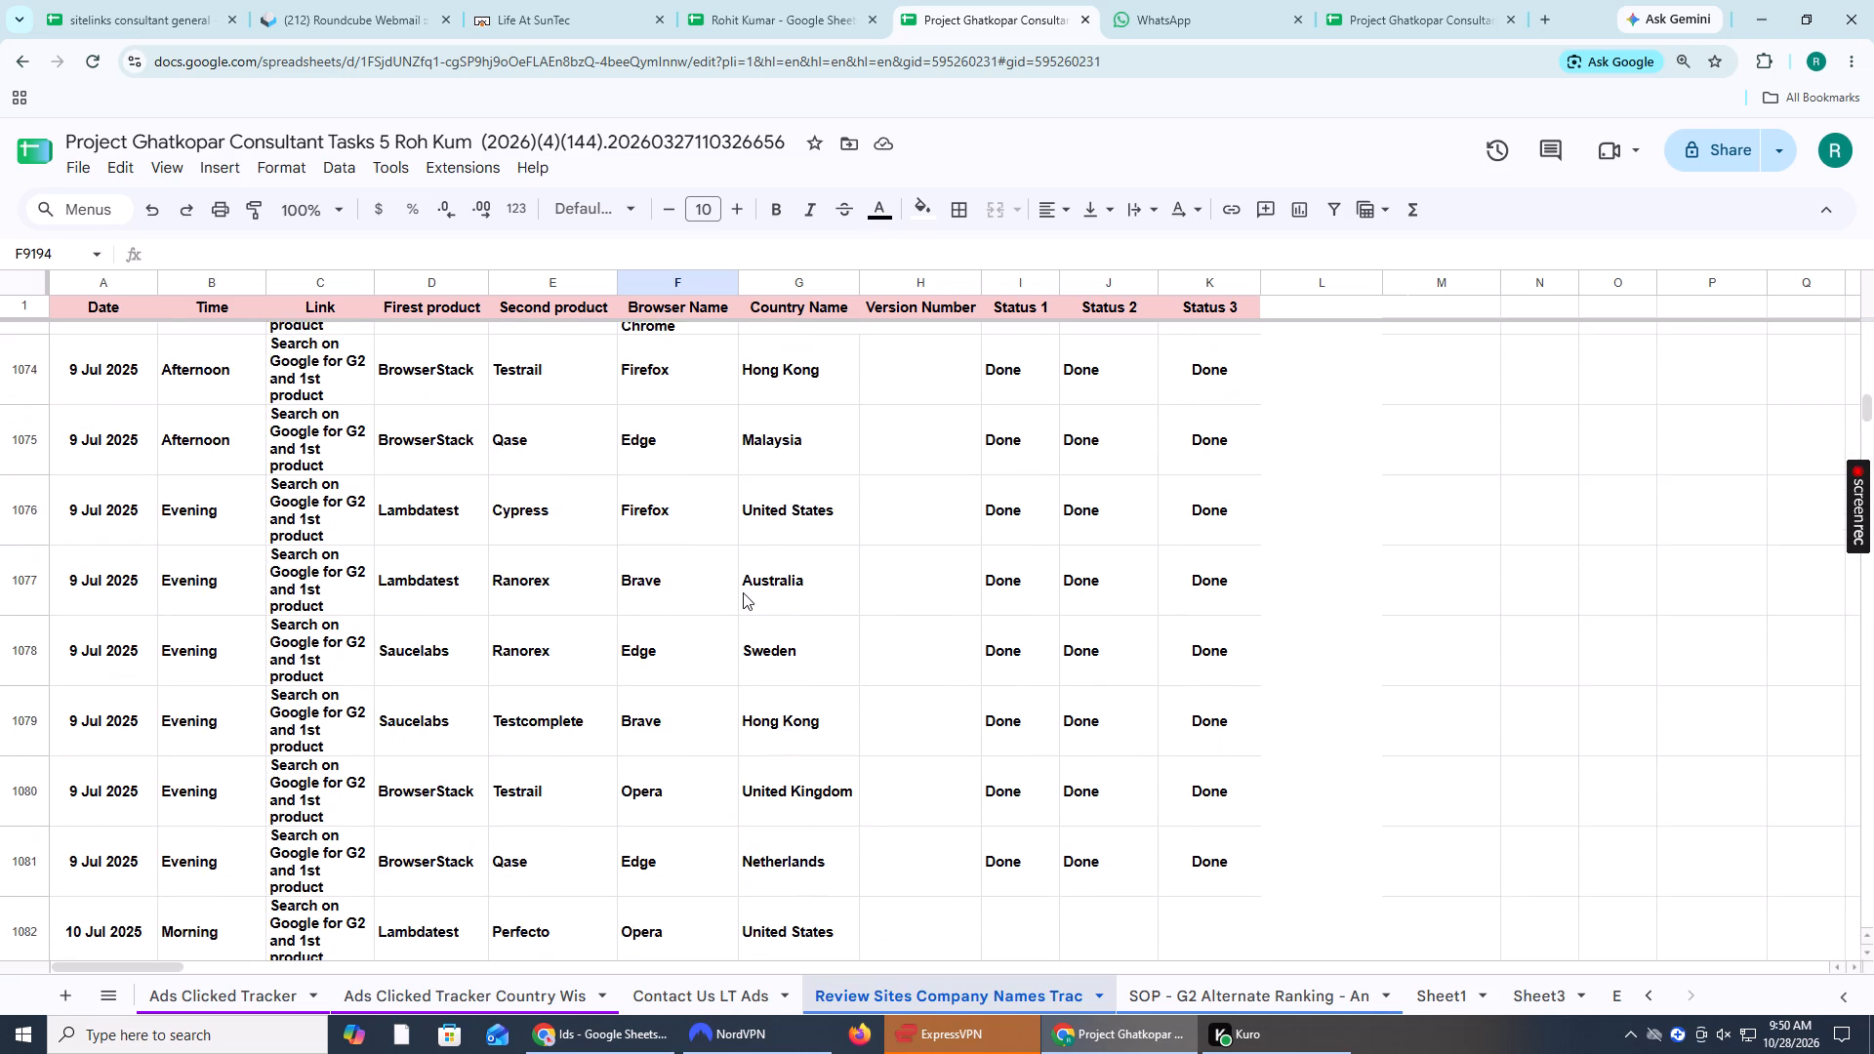
scroll(743, 592, "down", 20)
scroll(743, 596, "down", 18)
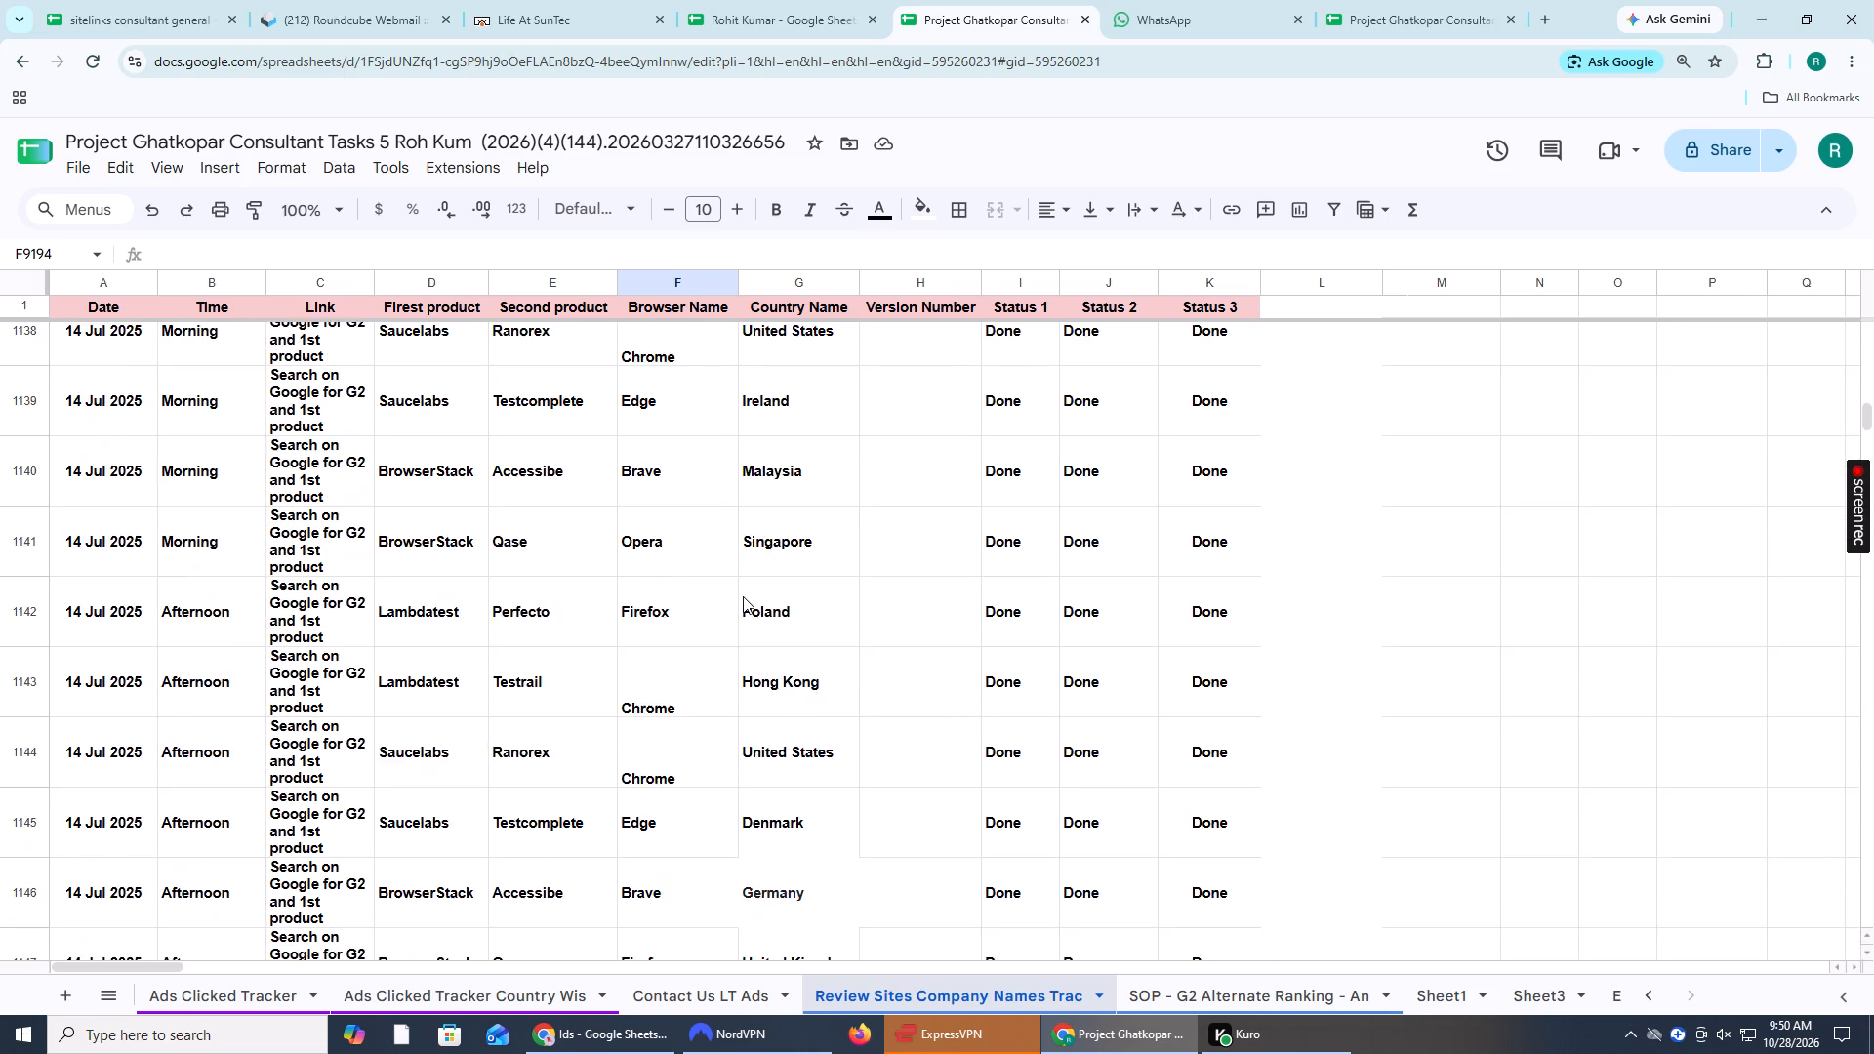
scroll(743, 596, "down", 18)
scroll(739, 603, "up", 1)
scroll(739, 603, "down", 20)
scroll(739, 603, "down", 6)
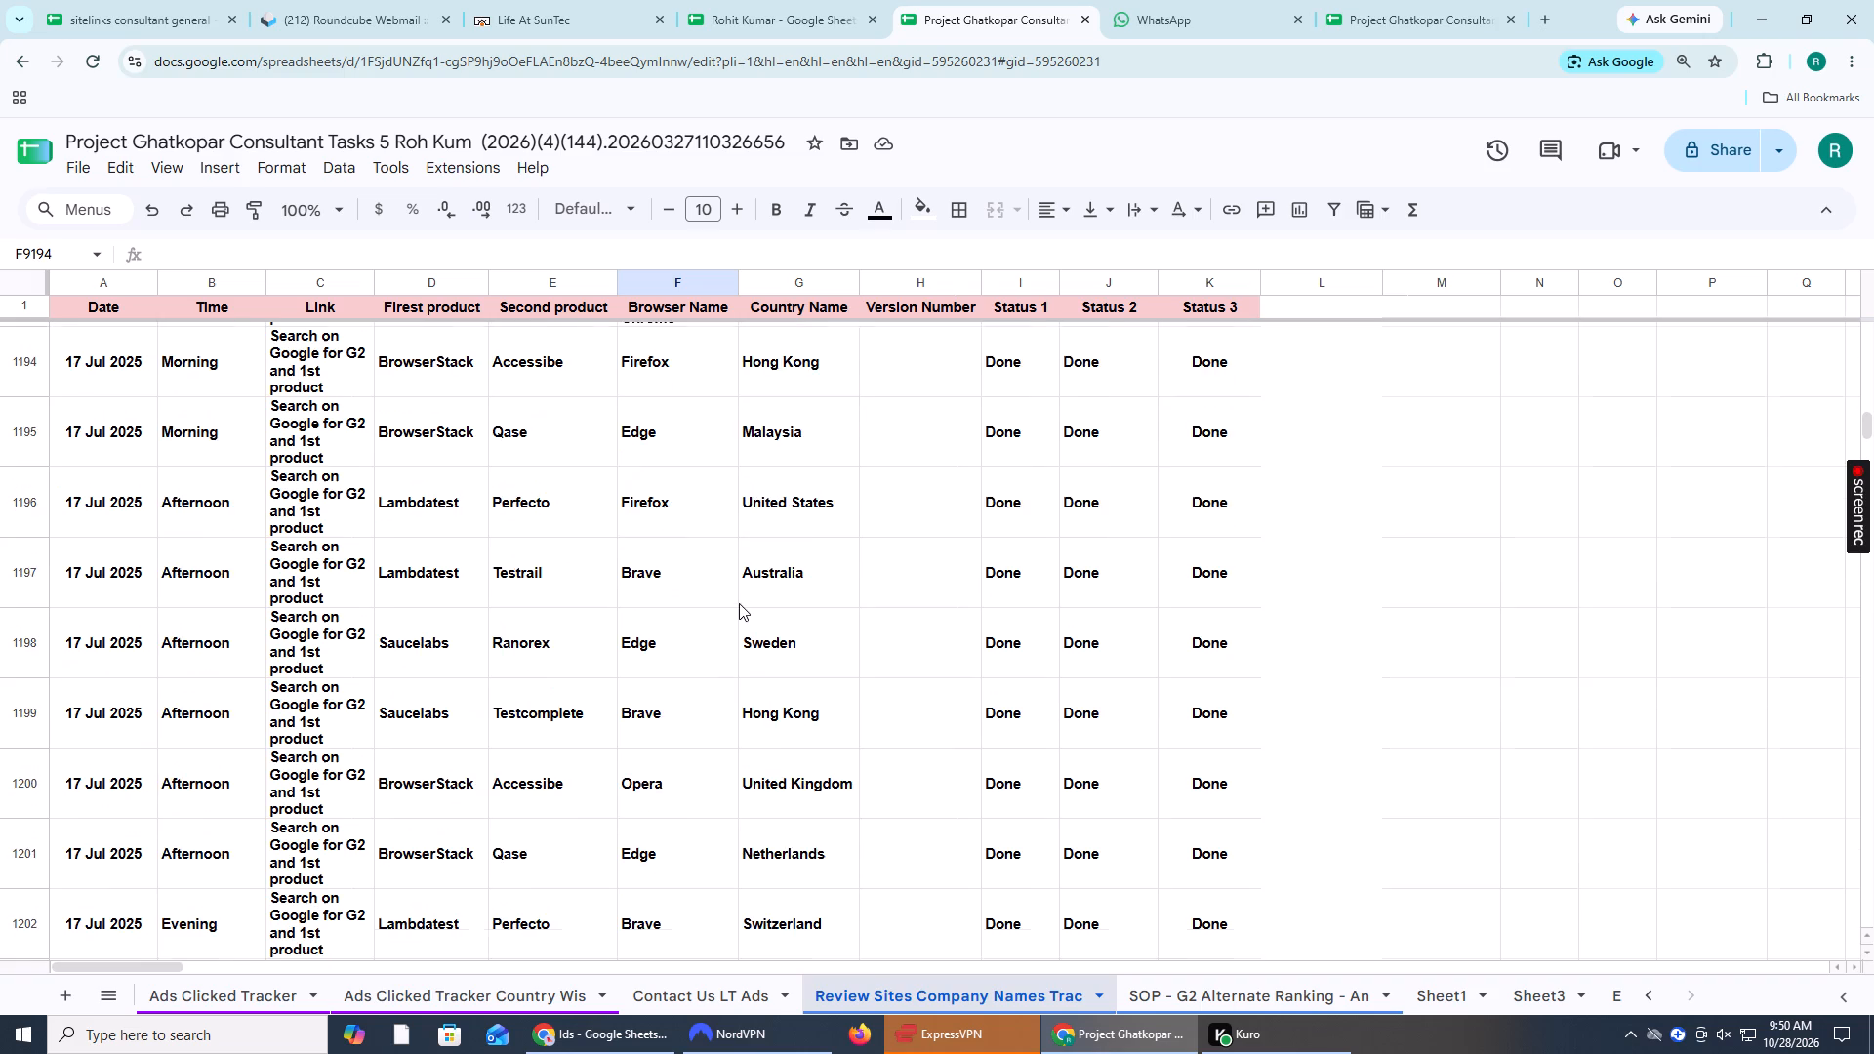
scroll(739, 603, "down", 20)
scroll(739, 603, "down", 4)
scroll(739, 603, "down", 20)
scroll(739, 603, "down", 4)
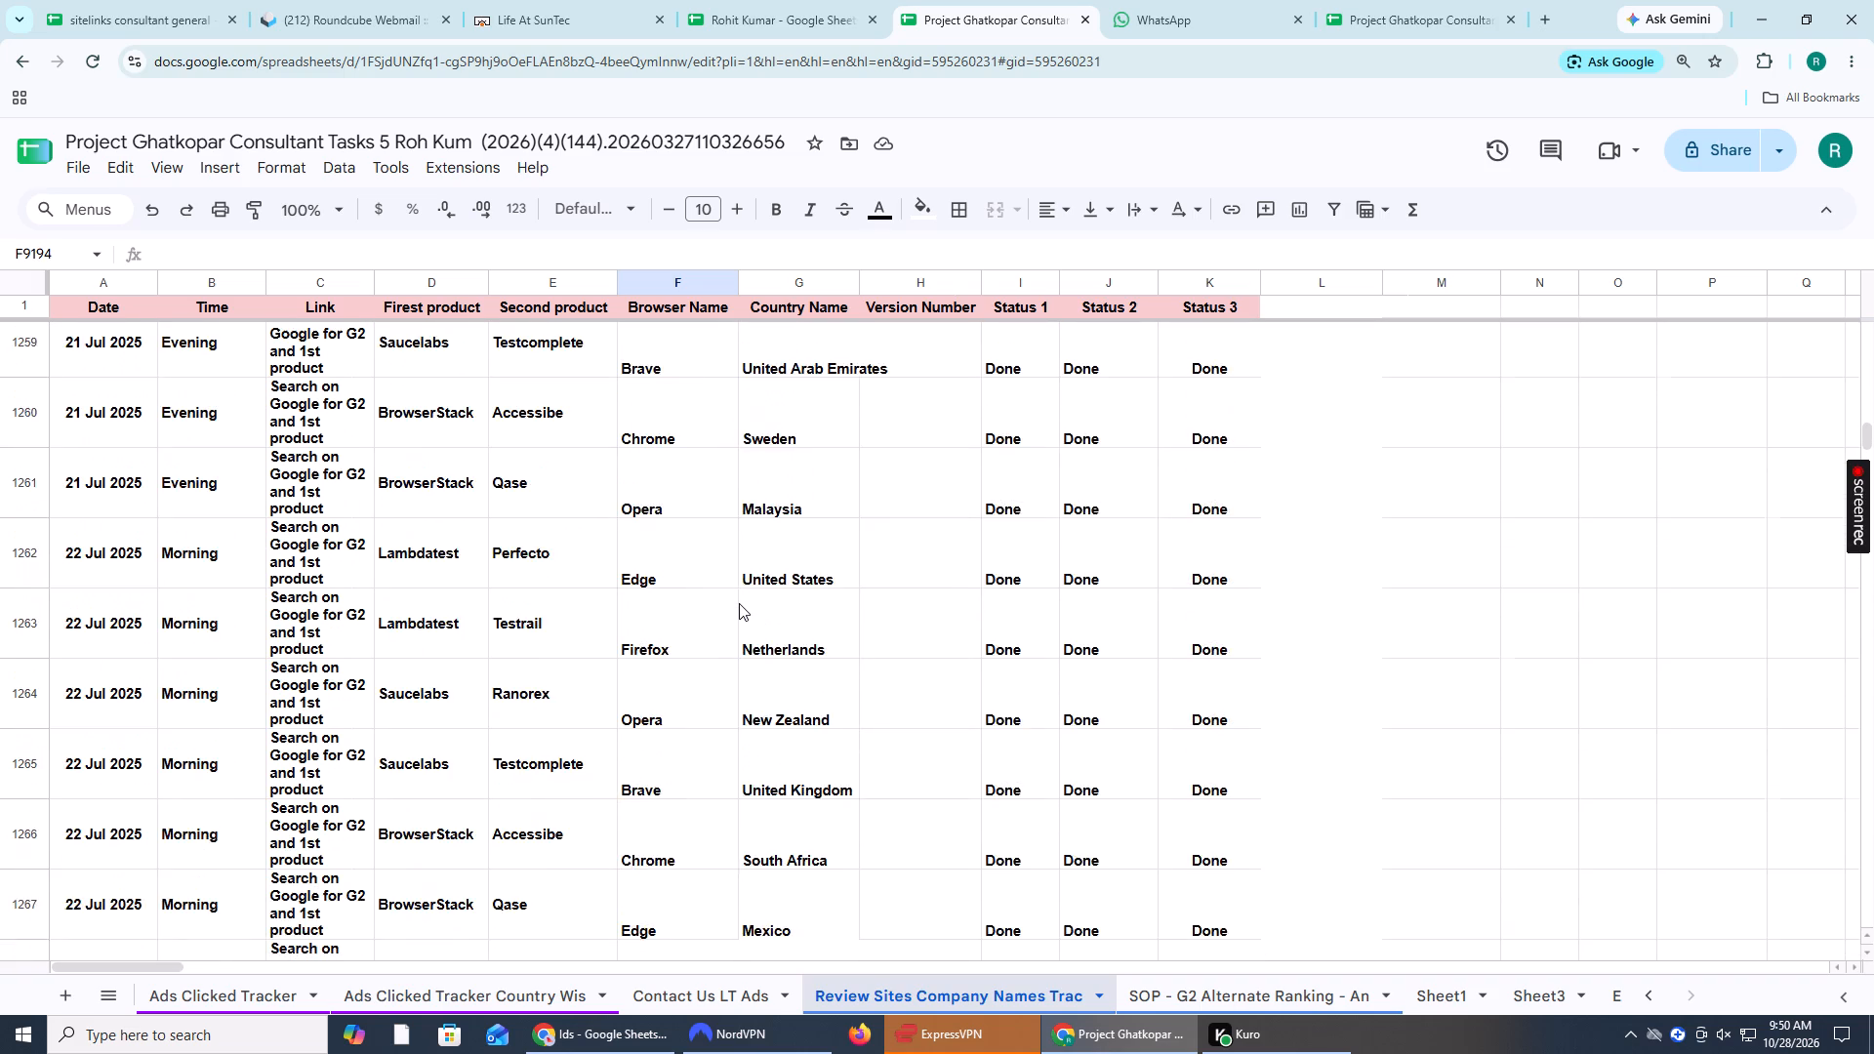
scroll(739, 603, "down", 20)
scroll(738, 600, "down", 13)
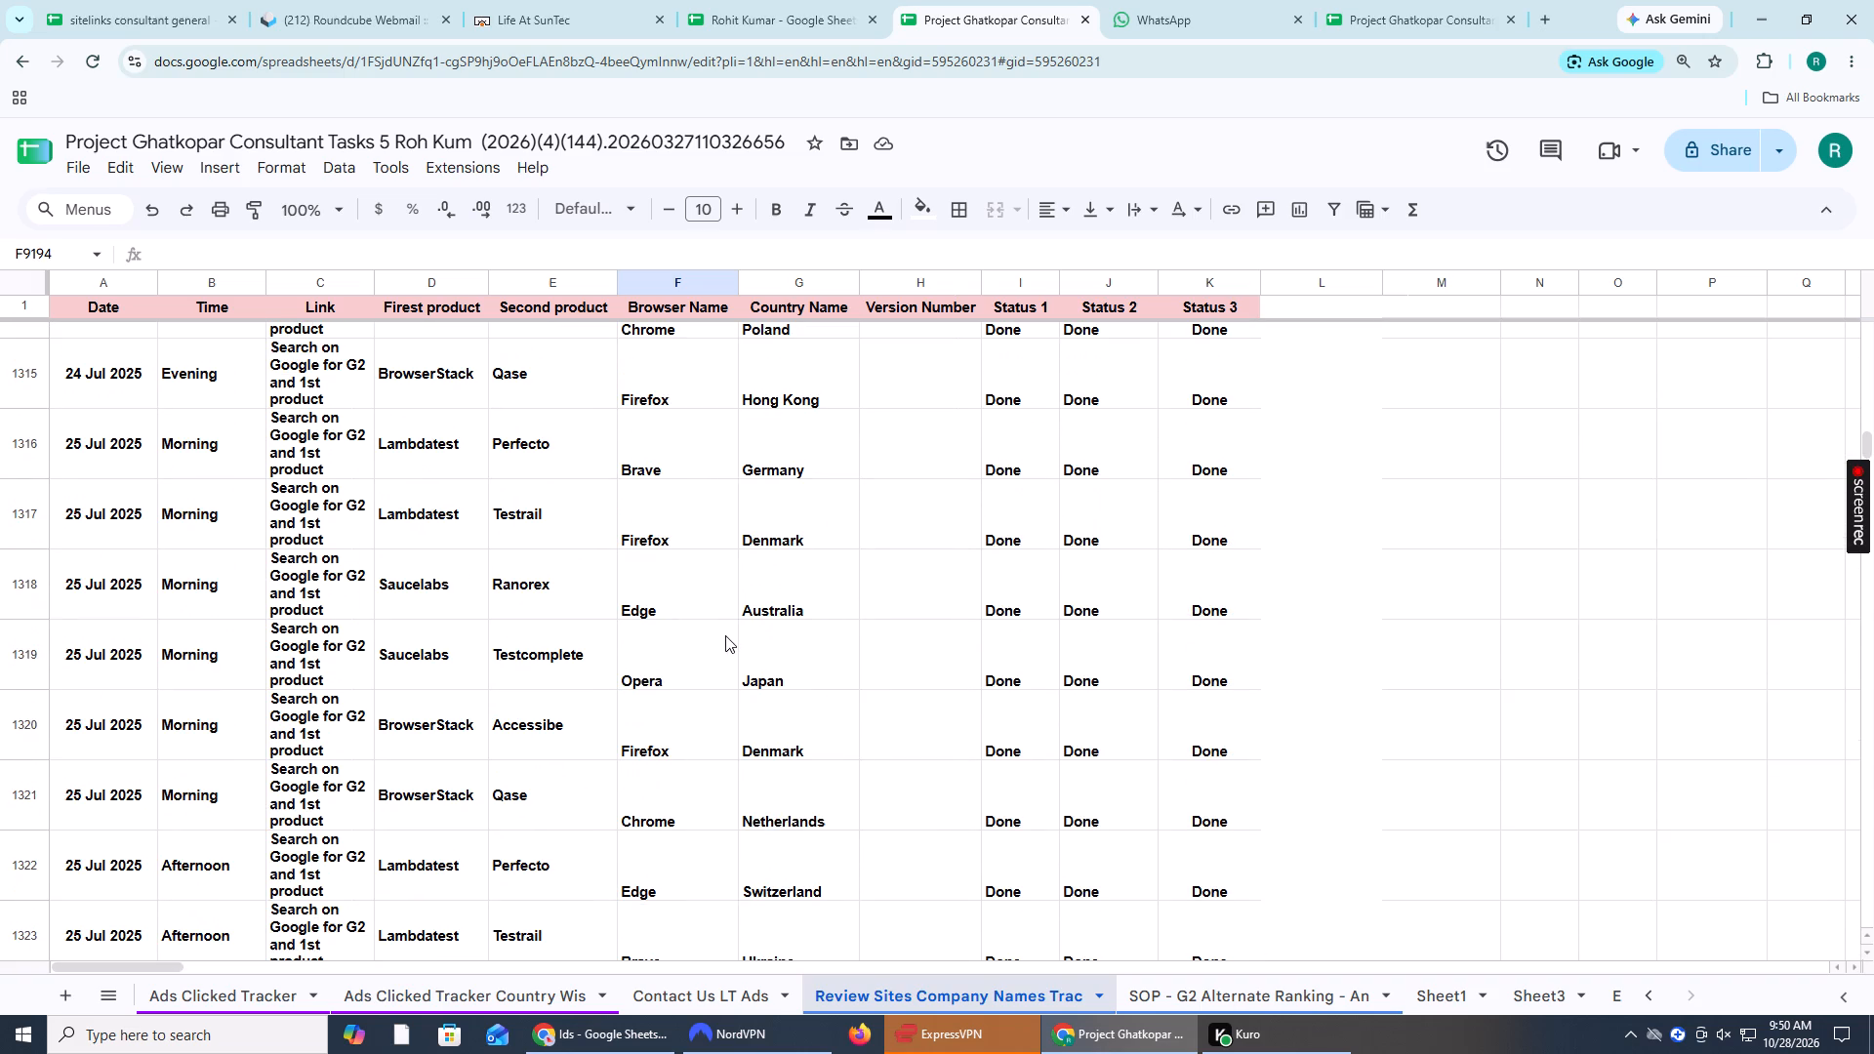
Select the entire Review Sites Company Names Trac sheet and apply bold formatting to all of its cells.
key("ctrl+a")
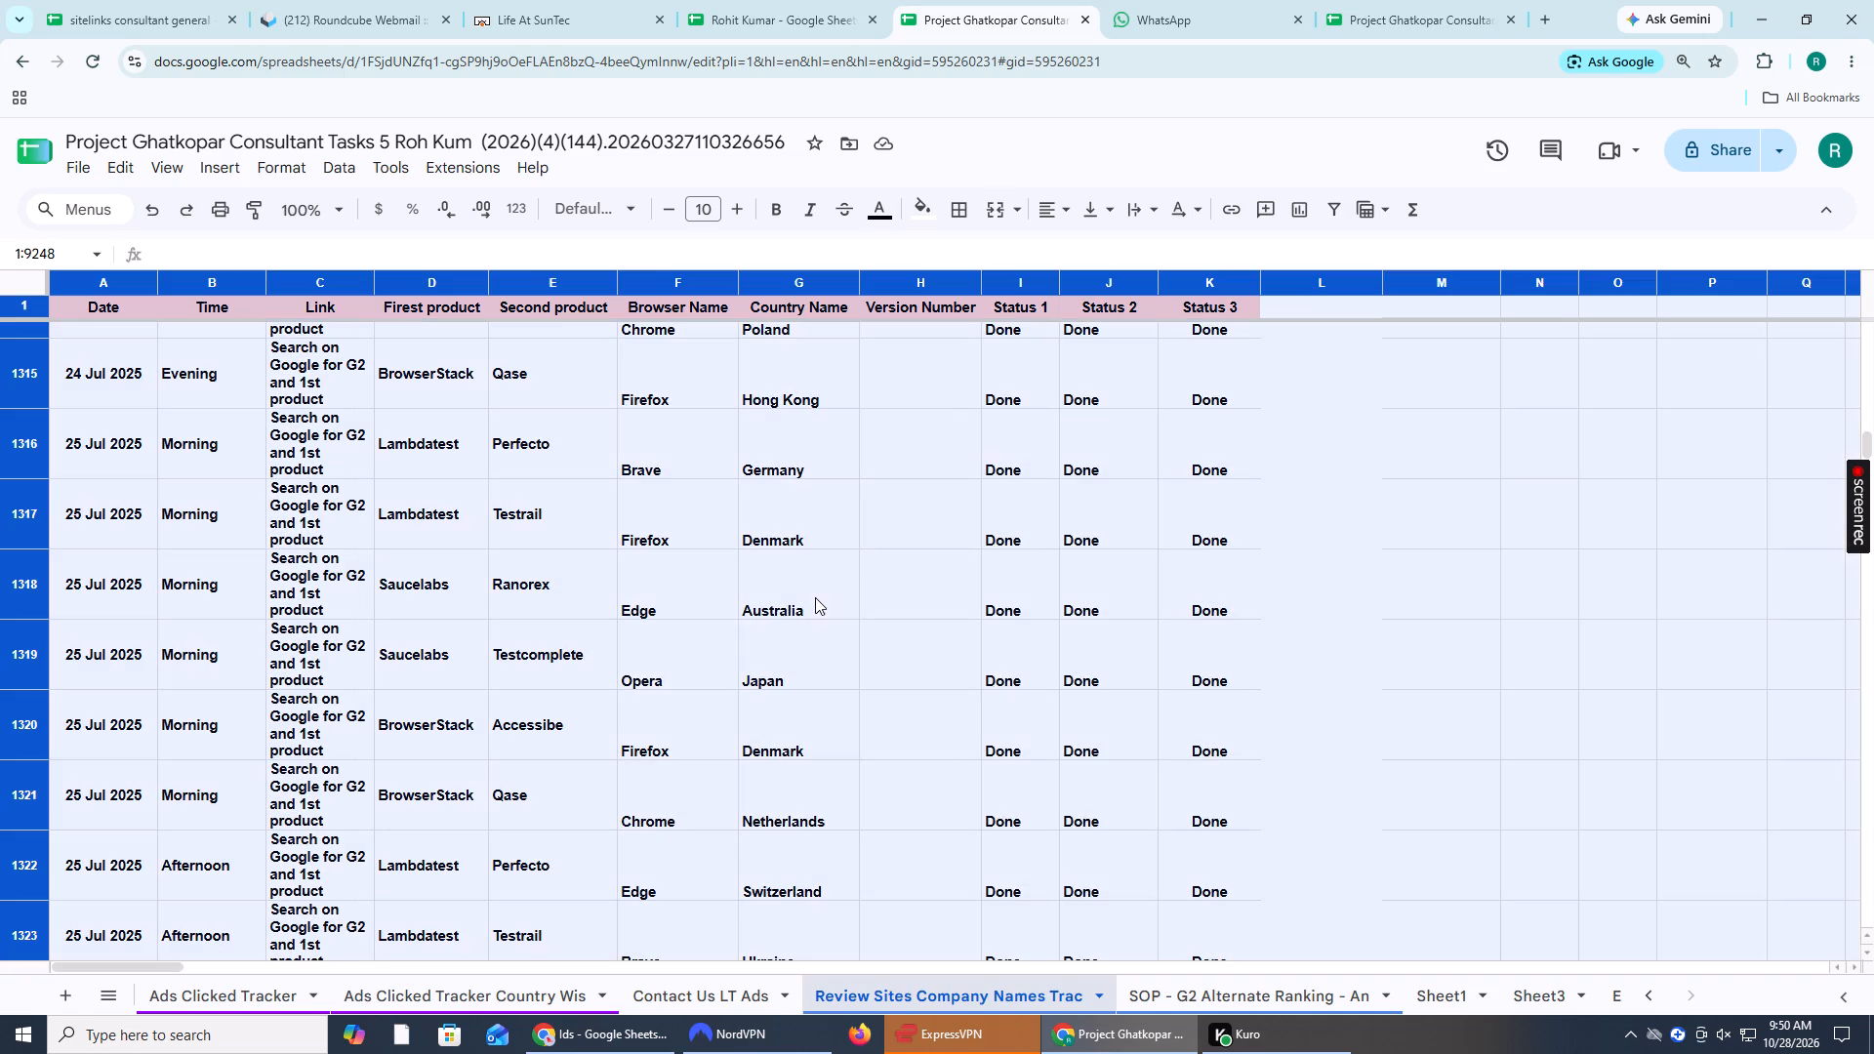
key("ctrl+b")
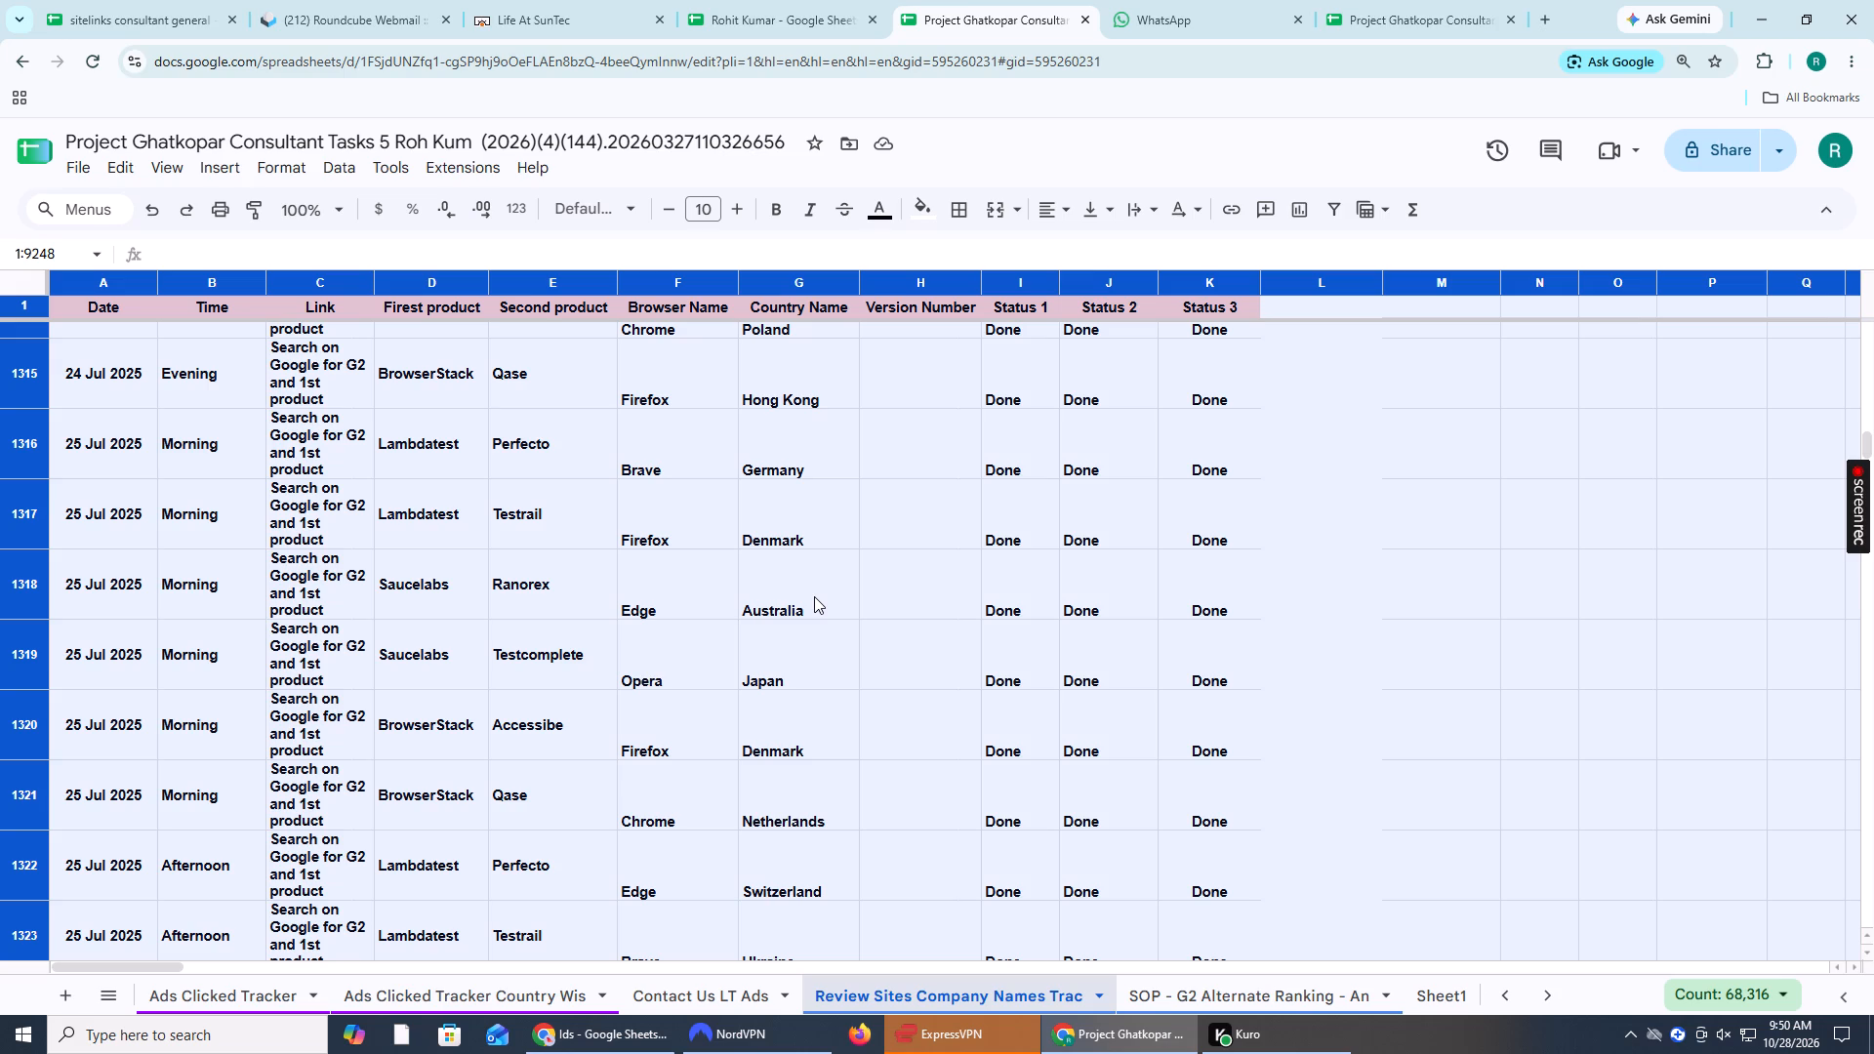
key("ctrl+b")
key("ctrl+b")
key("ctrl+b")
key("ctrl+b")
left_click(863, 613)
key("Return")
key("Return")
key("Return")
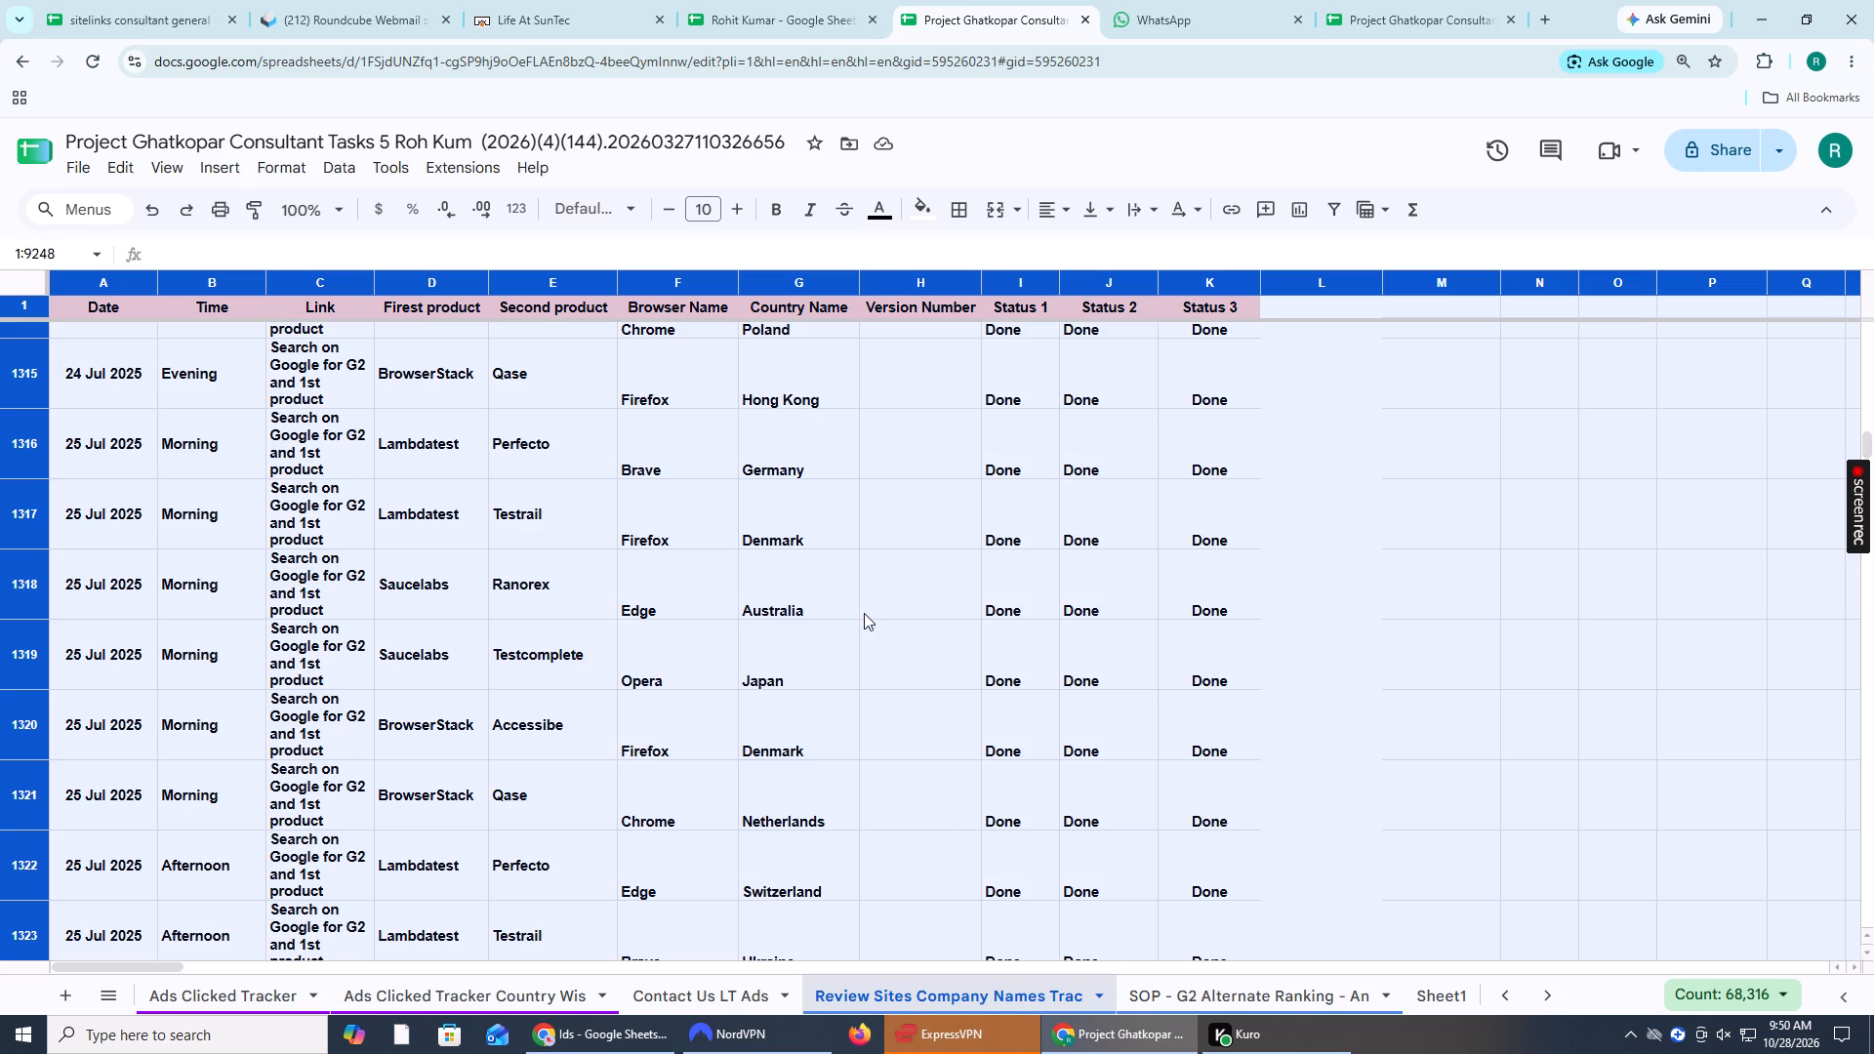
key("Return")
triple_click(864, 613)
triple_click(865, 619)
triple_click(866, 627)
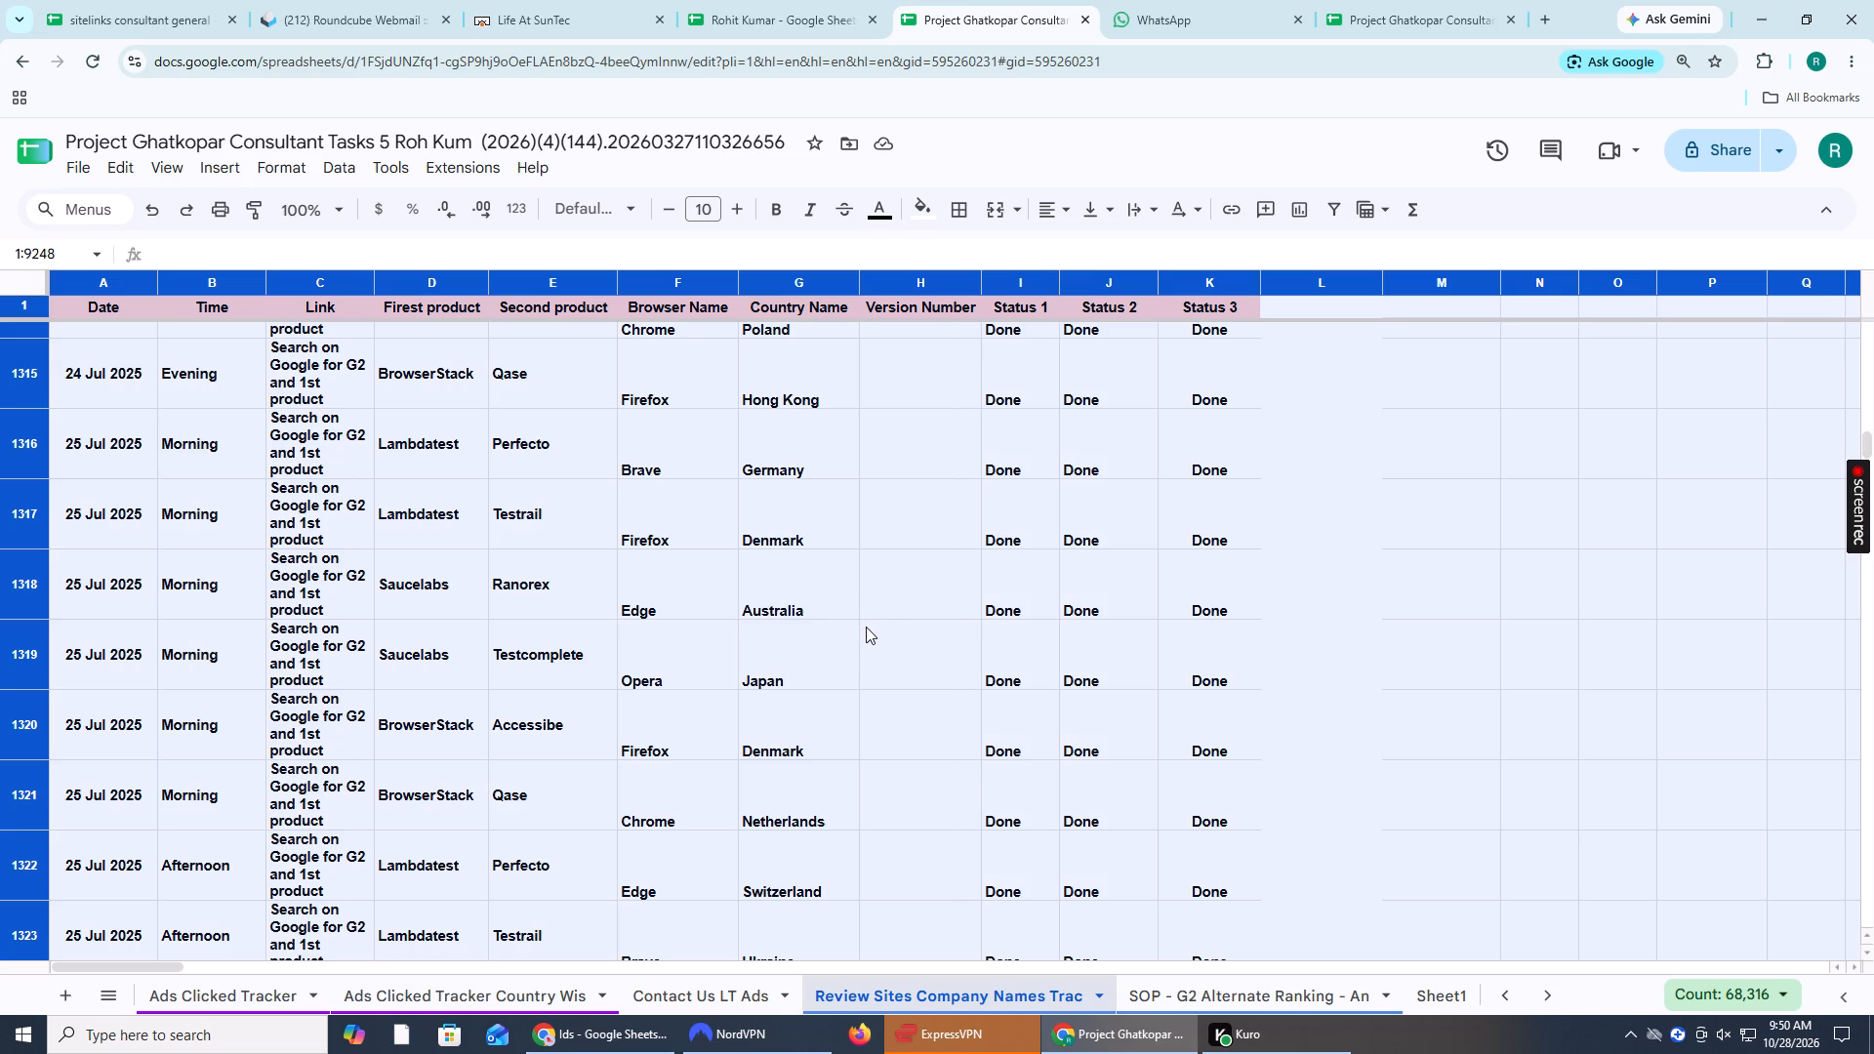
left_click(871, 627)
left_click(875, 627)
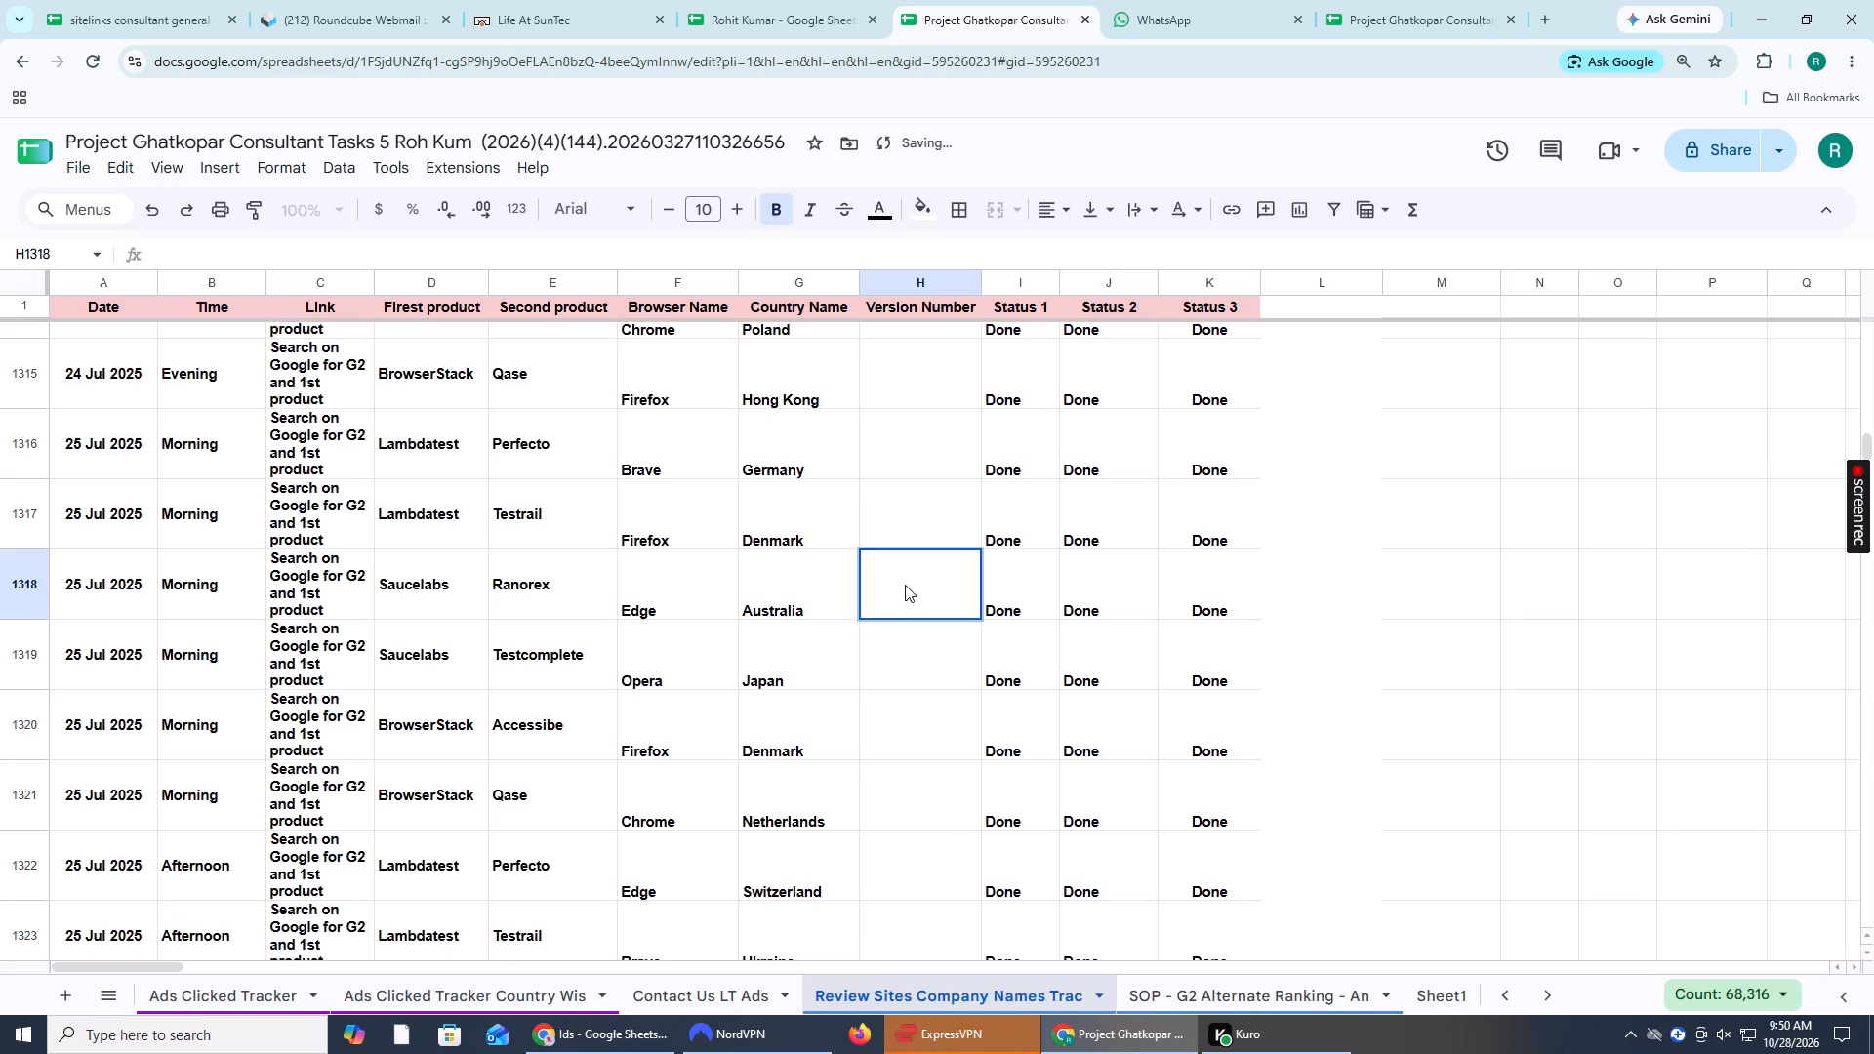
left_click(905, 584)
Check the text formatting of the comparison rows from late July 2025 through early October 2026.
scroll(826, 654, "down", 13)
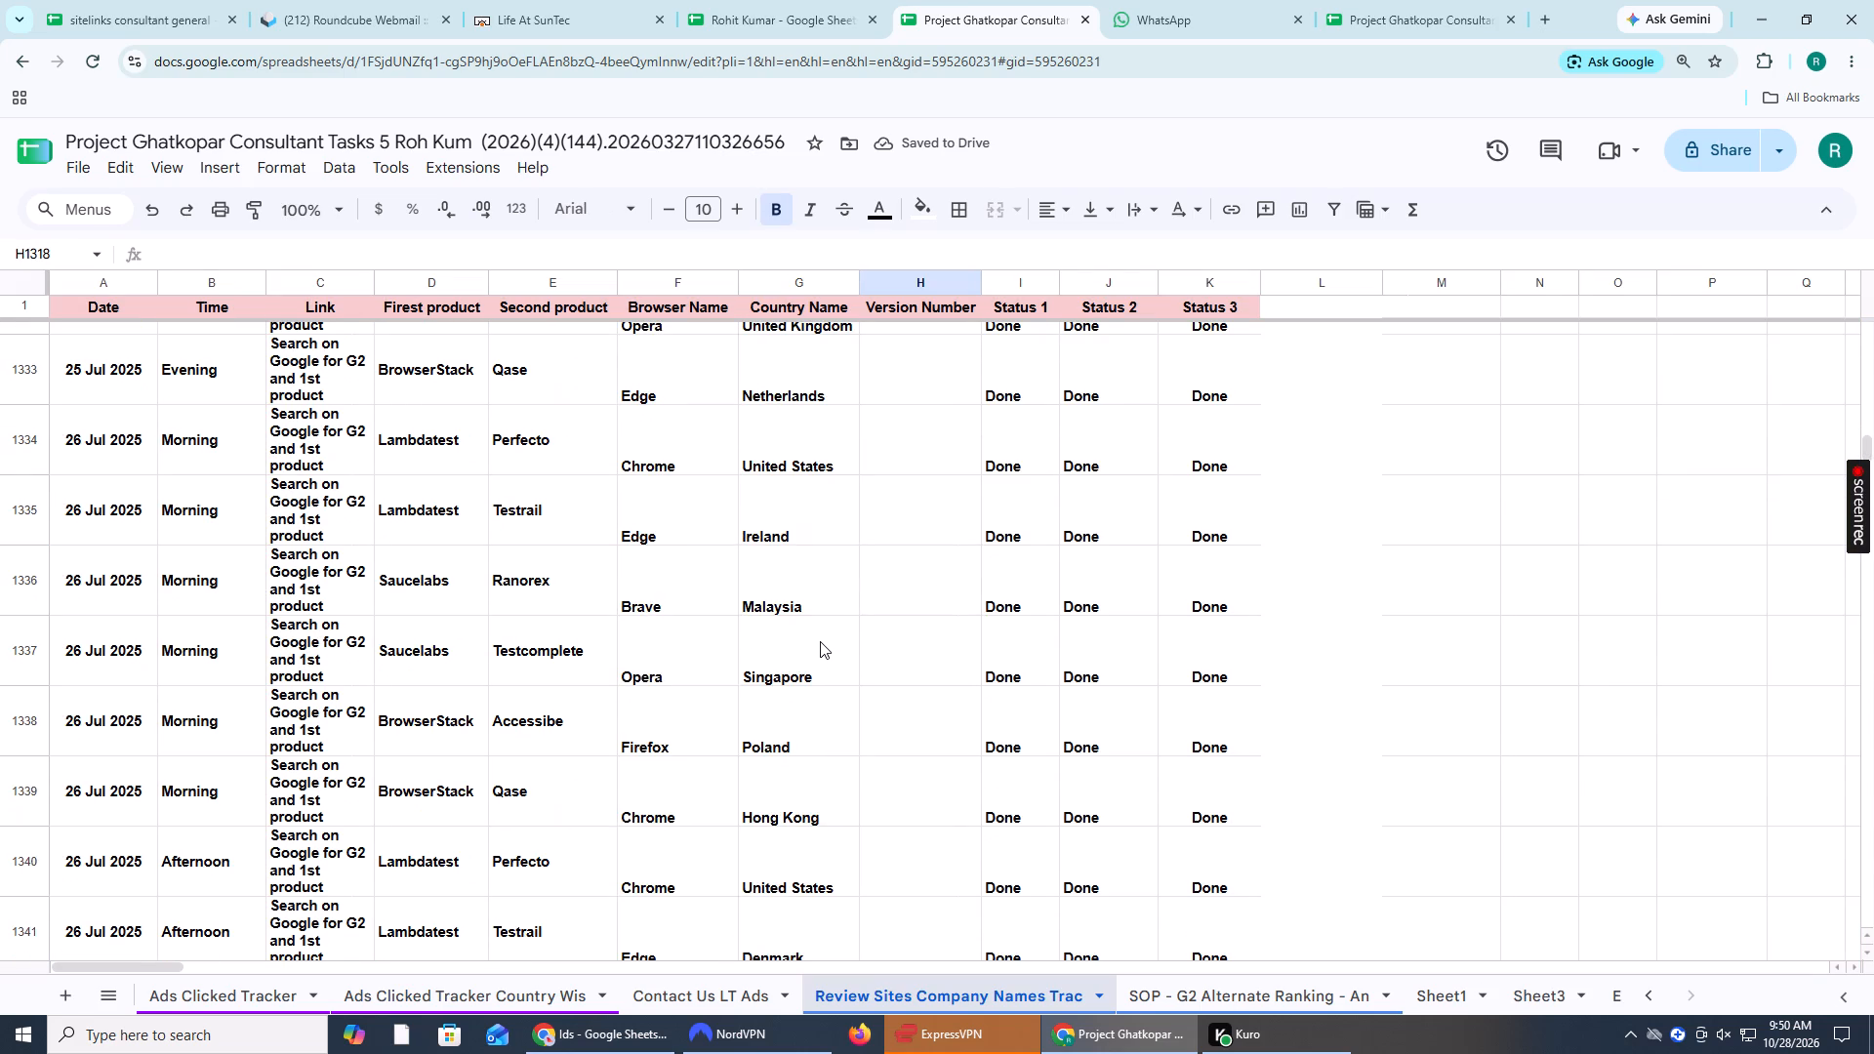
scroll(818, 635, "down", 20)
scroll(818, 635, "down", 20)
scroll(818, 635, "down", 2)
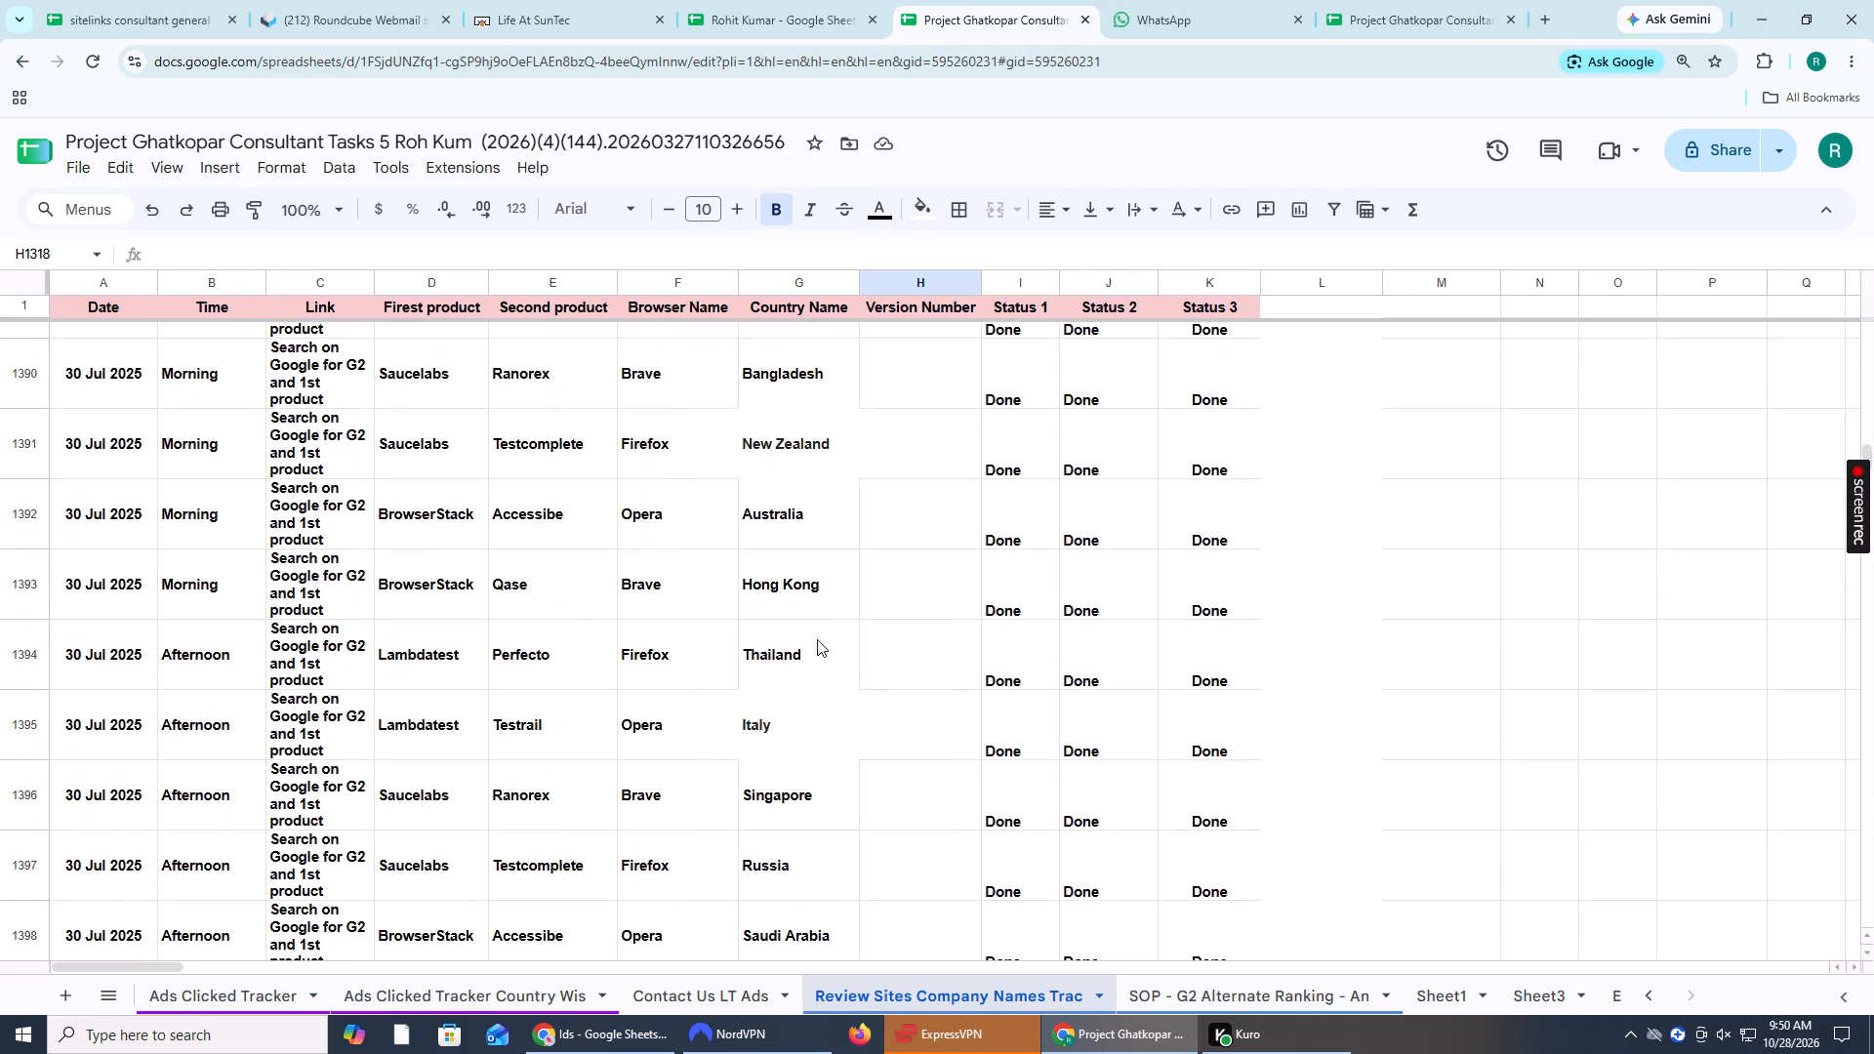
scroll(817, 639, "down", 12)
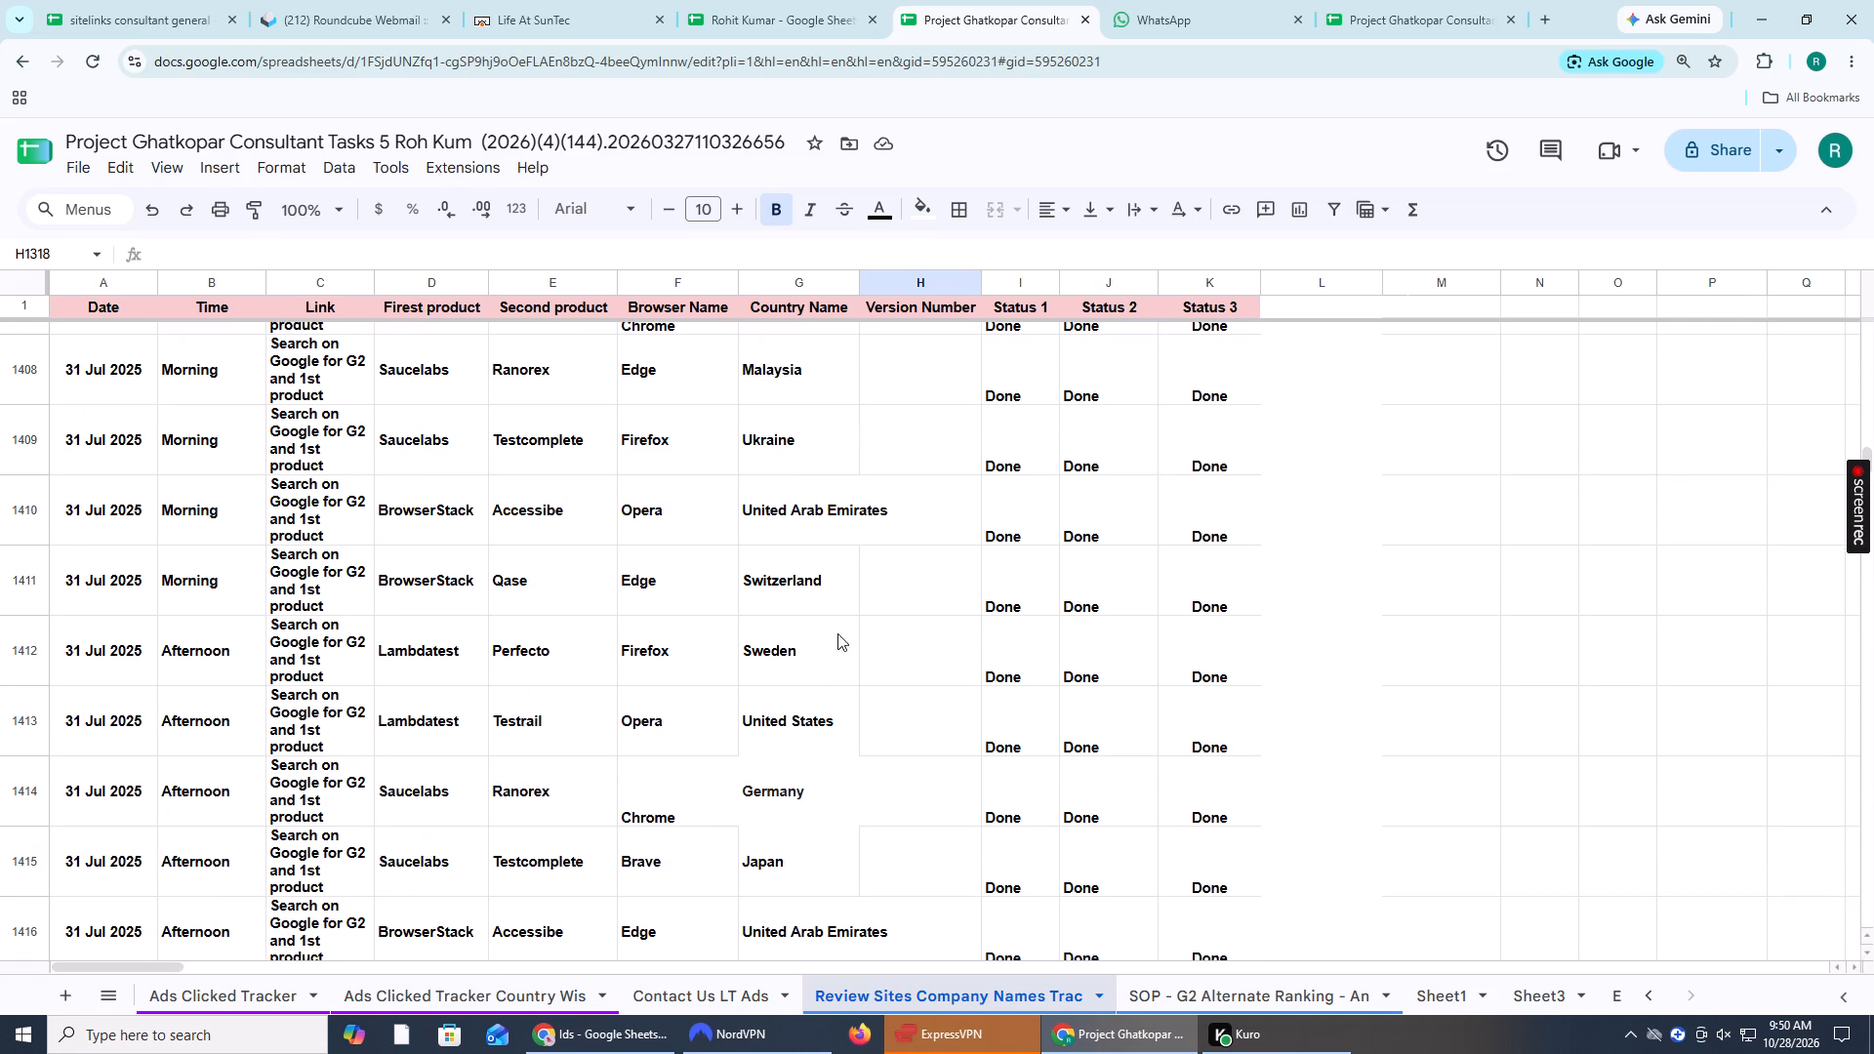
left_click_drag(1870, 464, 1872, 602)
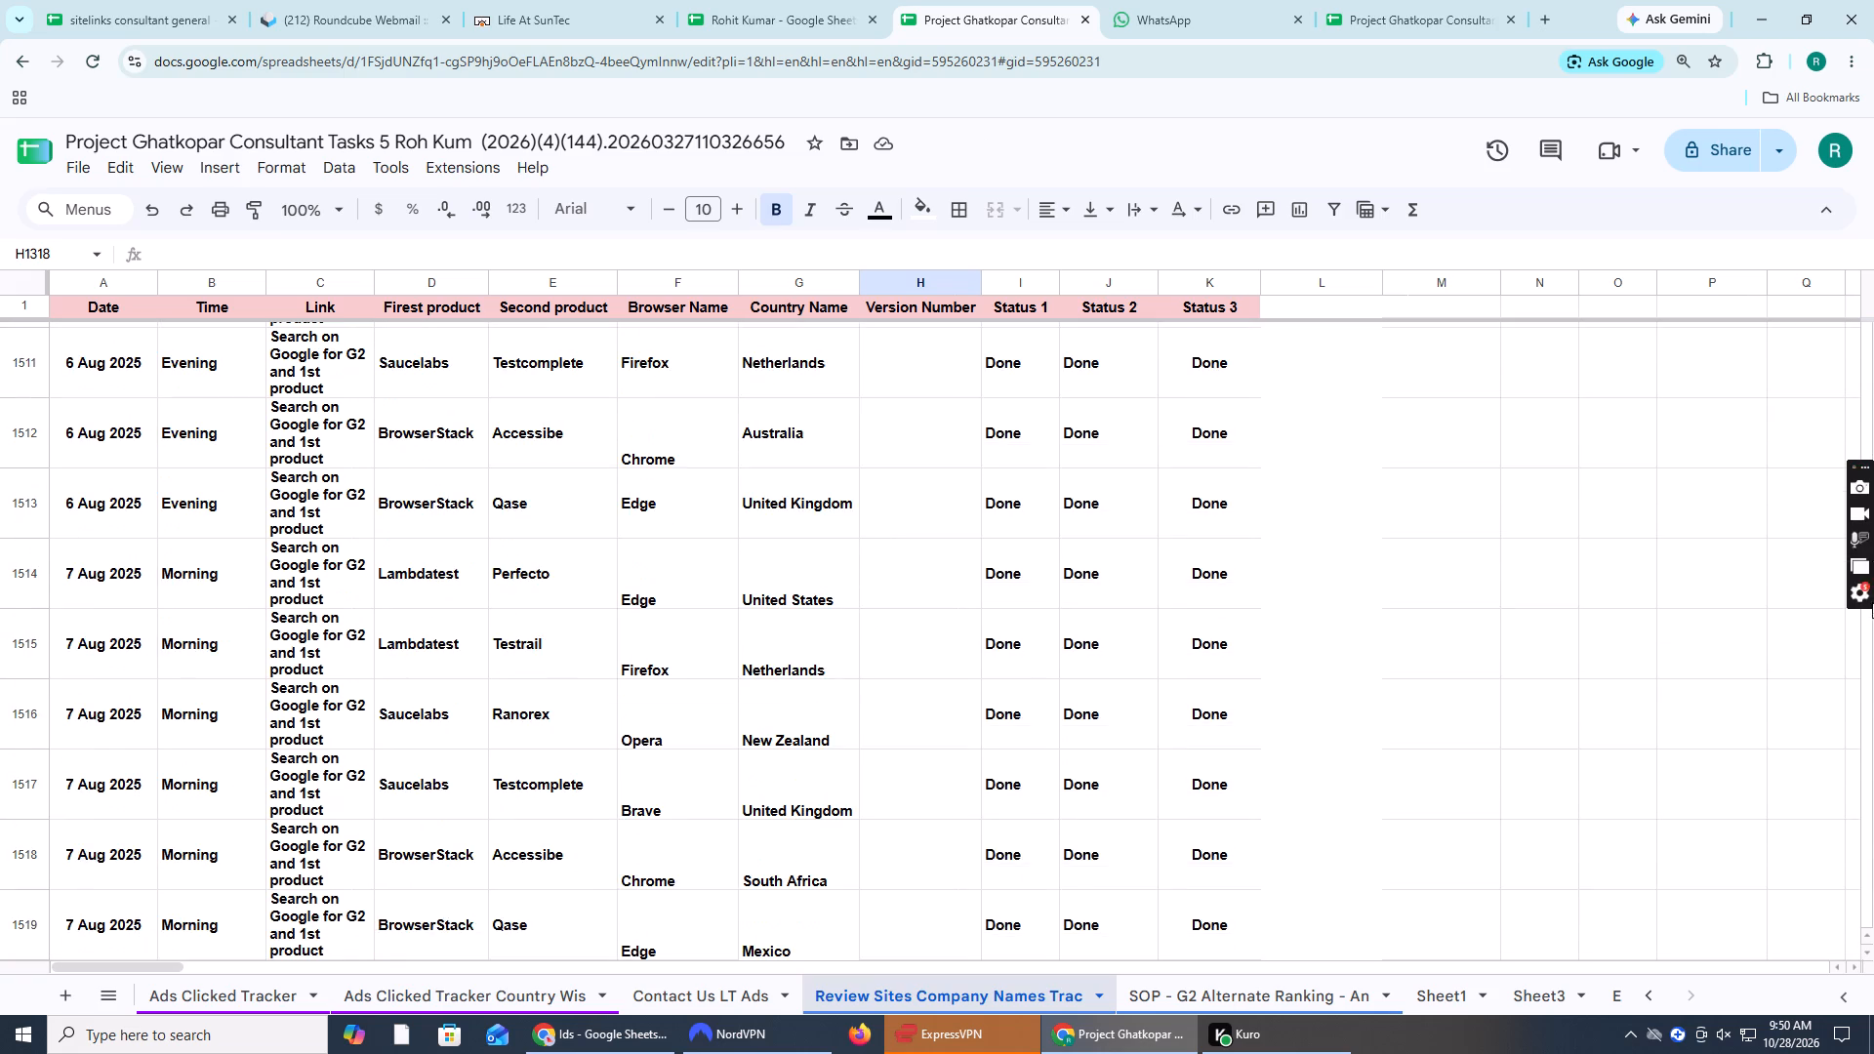
left_click_drag(1872, 602, 1873, 740)
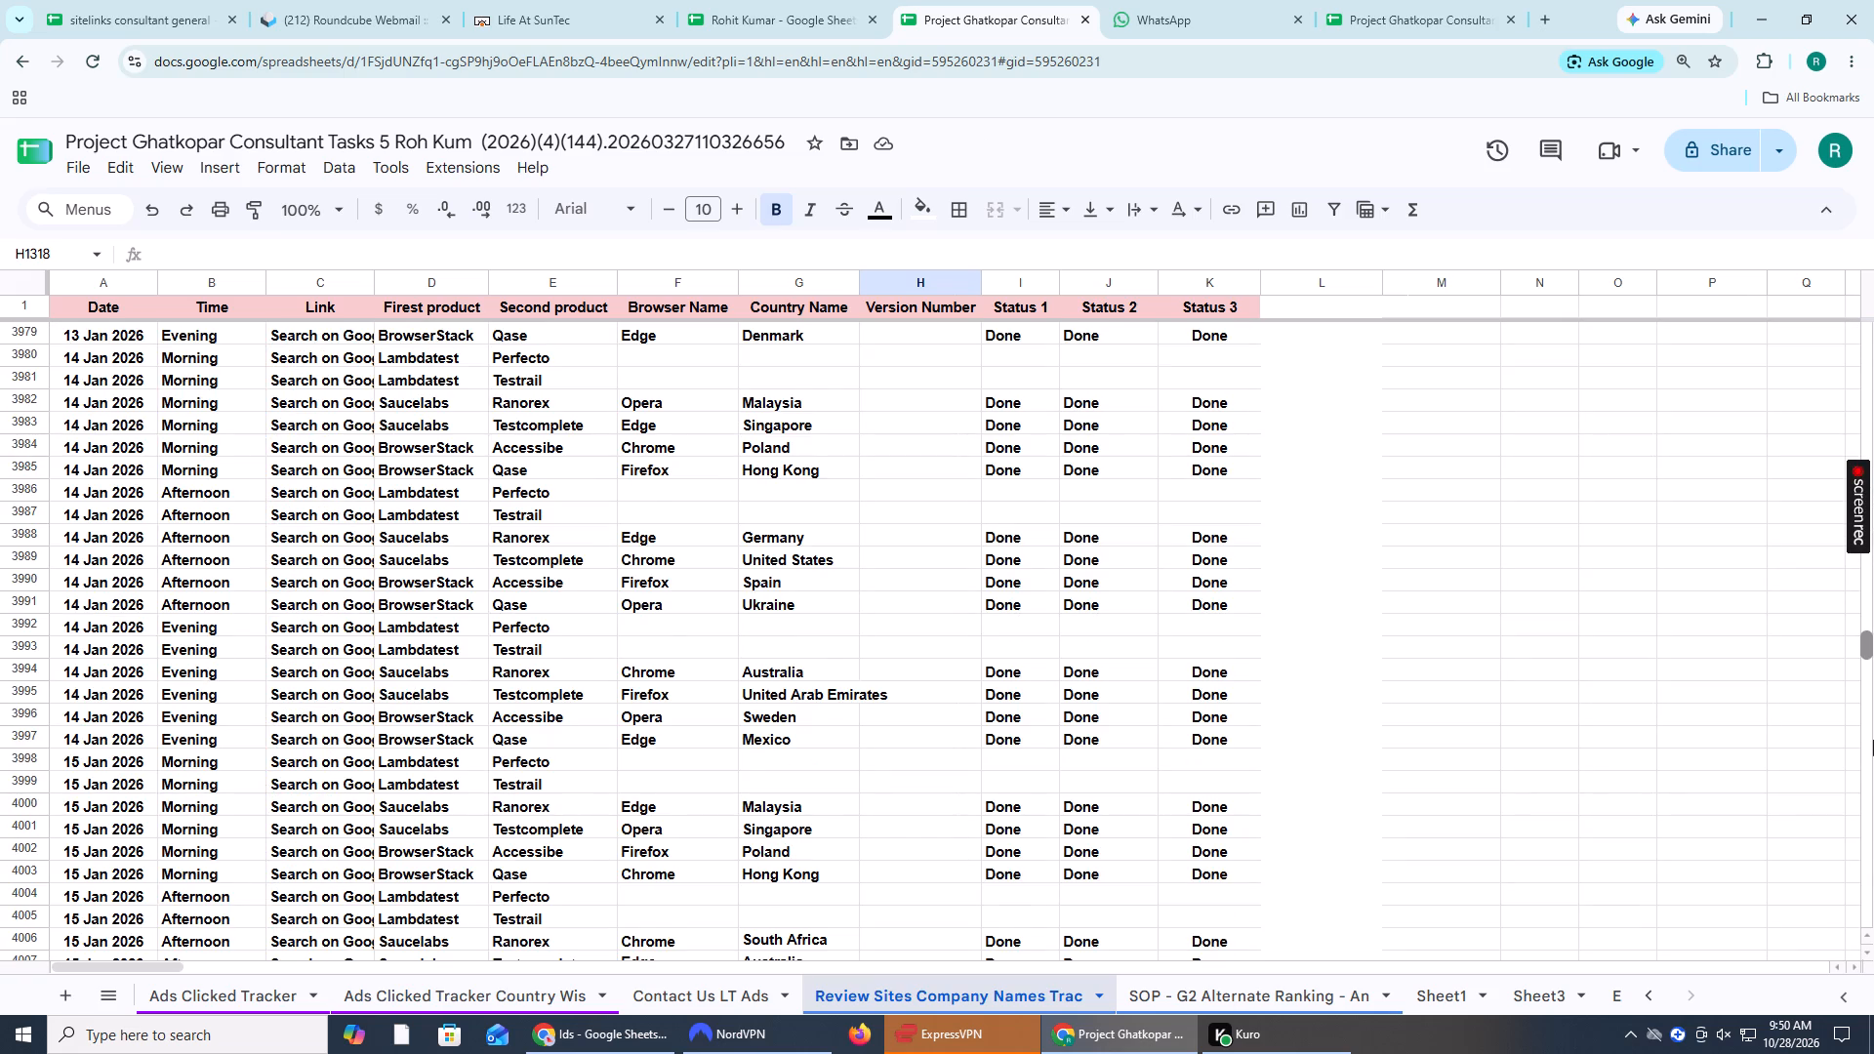
left_click_drag(1873, 740, 1873, 840)
scroll(996, 614, "down", 20)
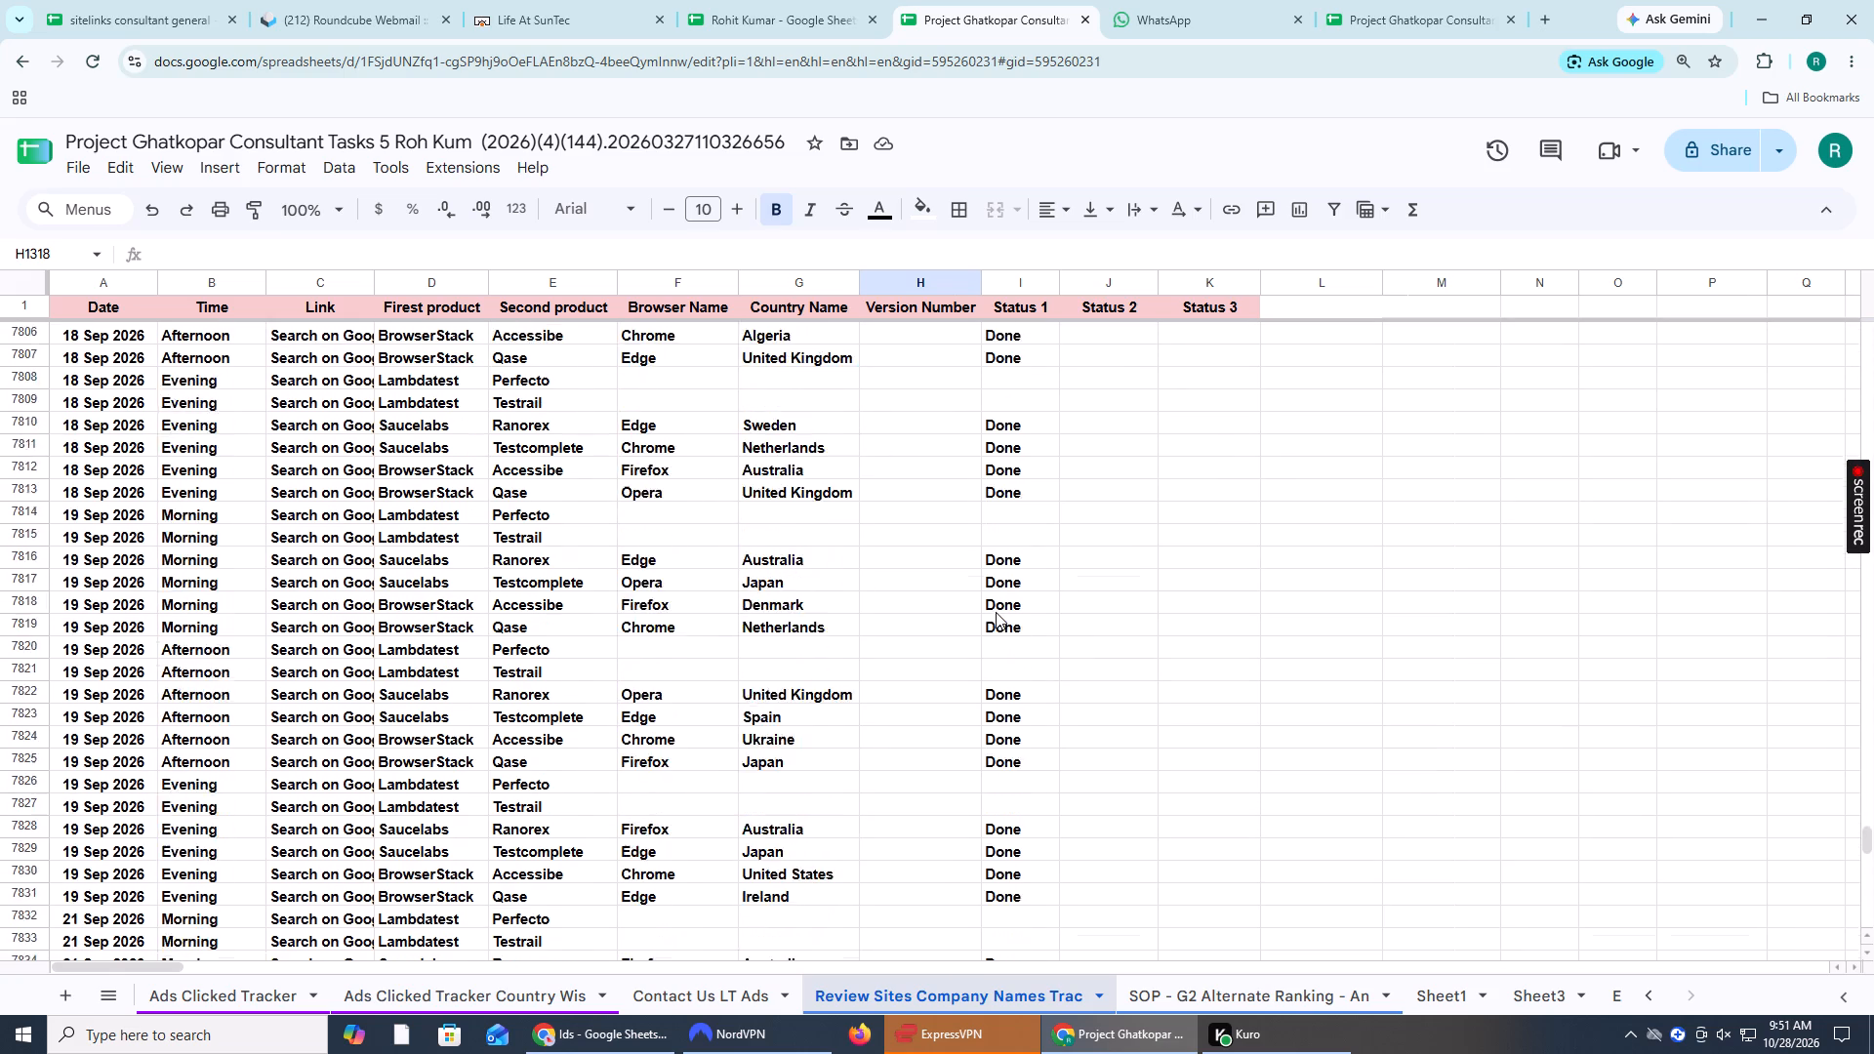
scroll(996, 612, "down", 20)
scroll(996, 612, "down", 20)
scroll(996, 612, "down", 5)
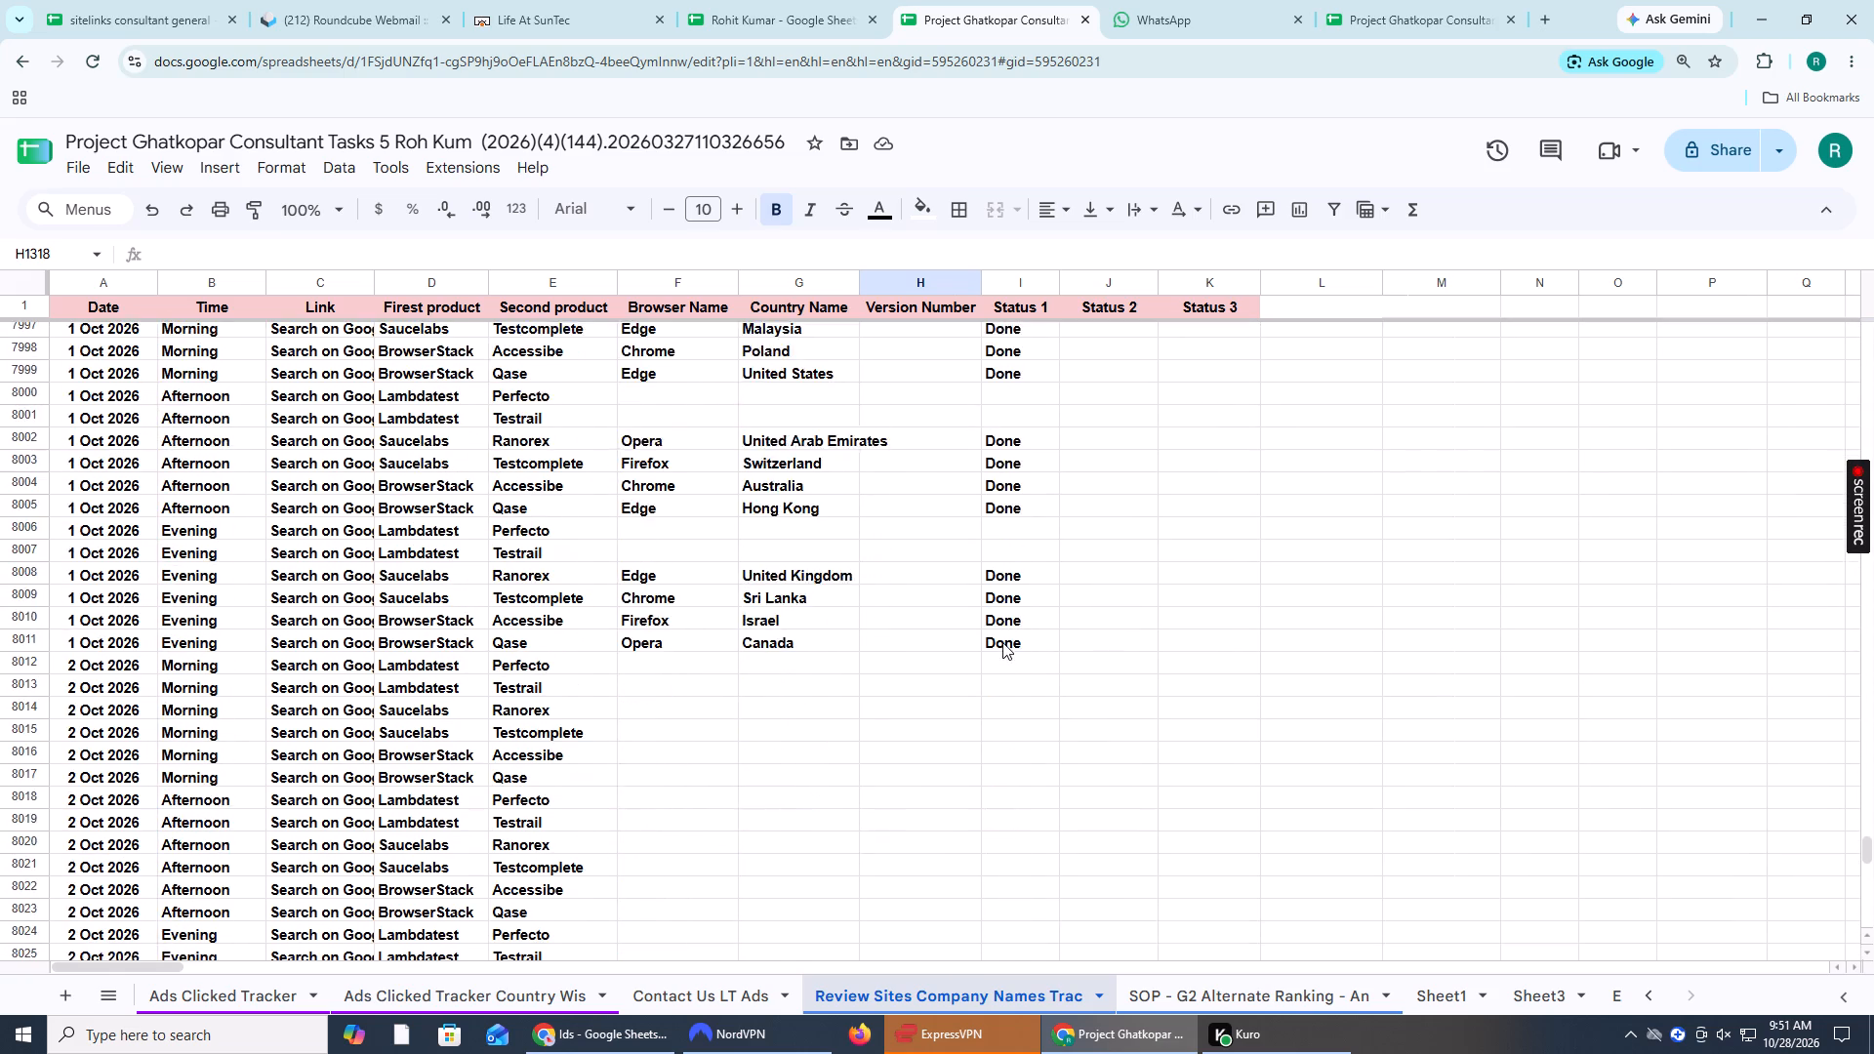
scroll(1002, 642, "down", 7)
Undo the bold formatting applied to the entire Review Sites Company Names Trac sheet and check its rows from May to July 2026.
key("ctrl+z")
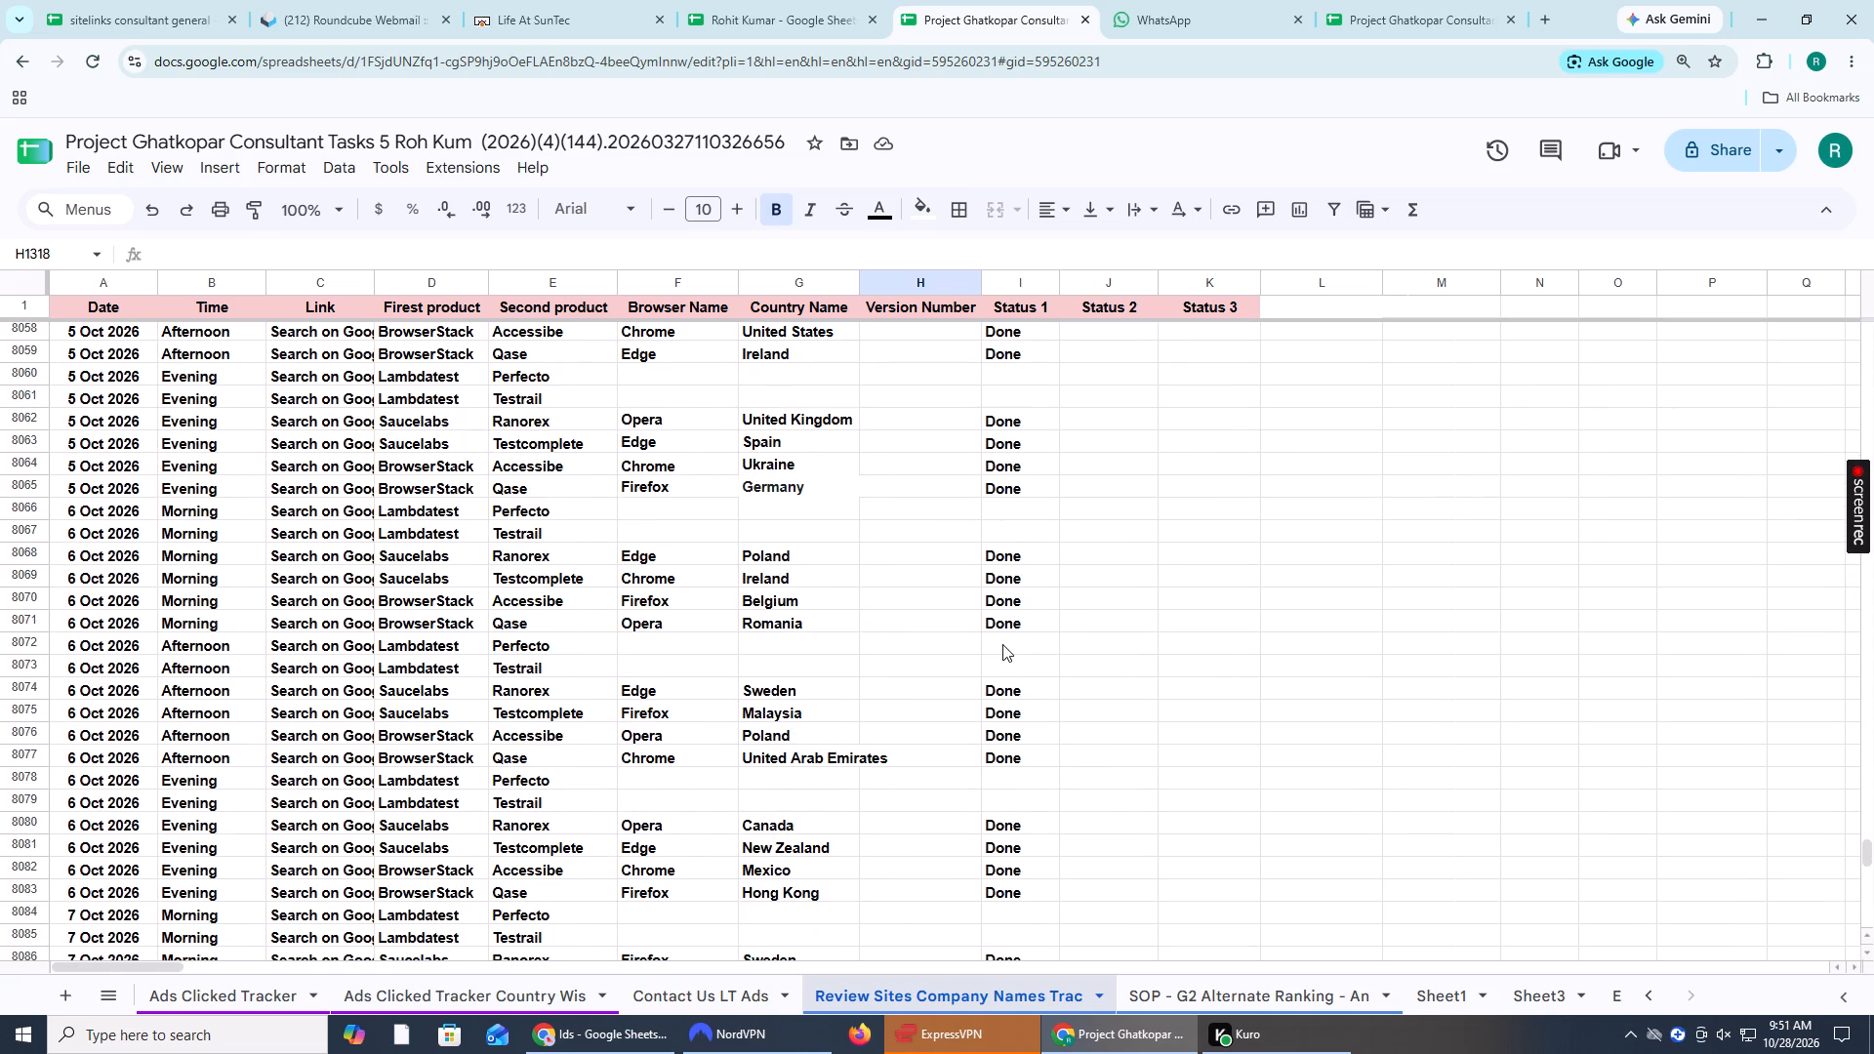
key("ctrl+z")
left_click(141, 210)
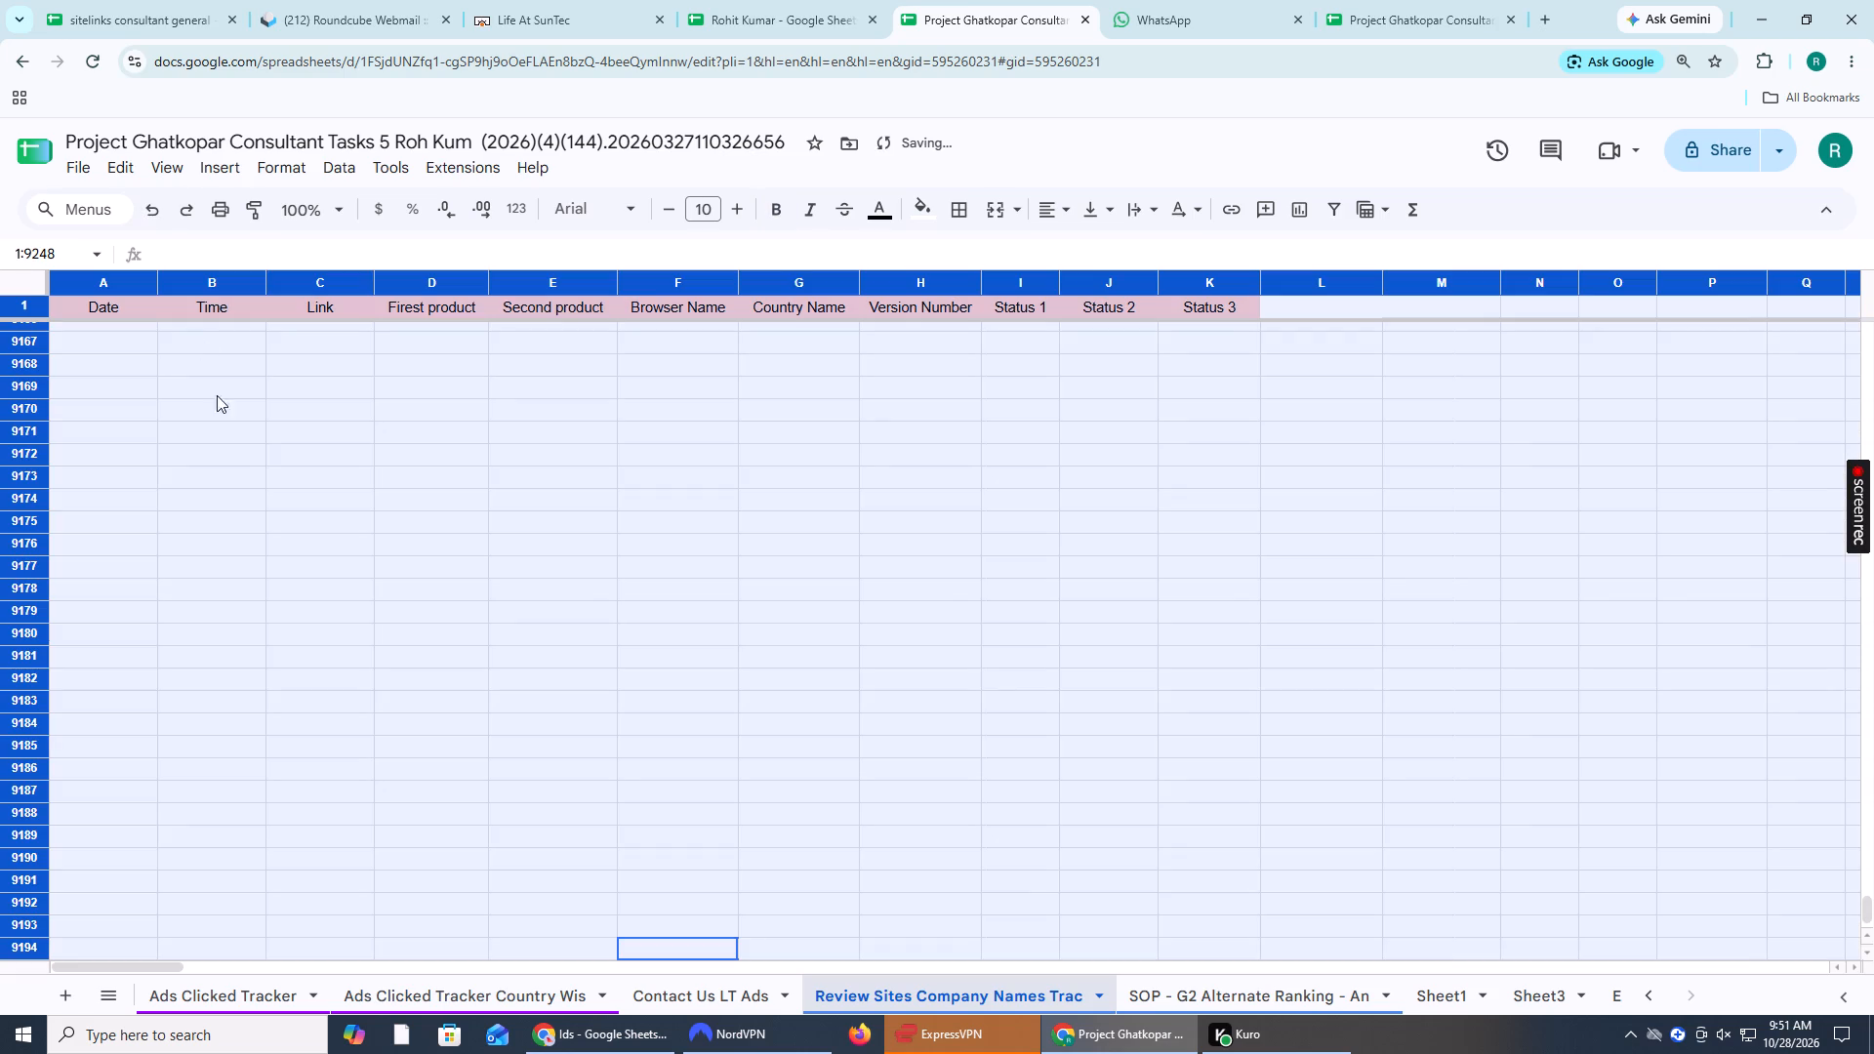
left_click(859, 692)
scroll(859, 692, "up", 19)
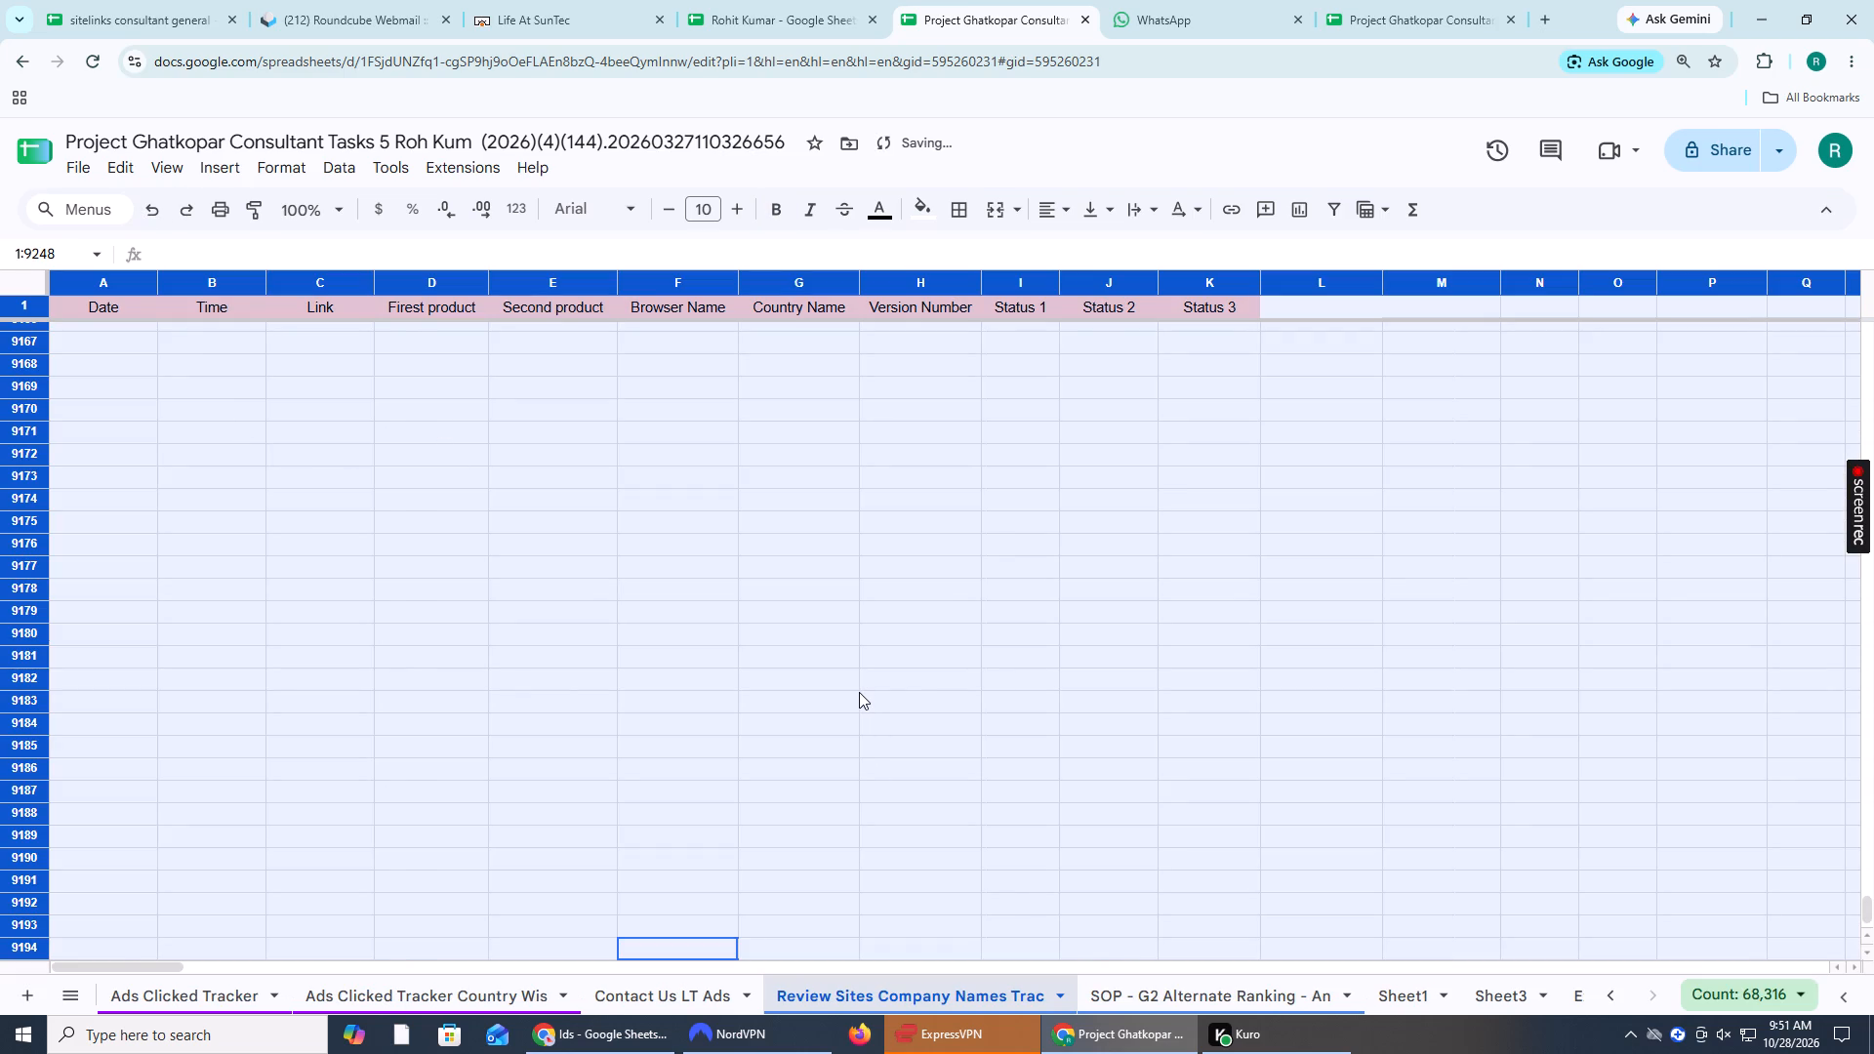
scroll(859, 692, "up", 14)
left_click_drag(1868, 908, 1873, 718)
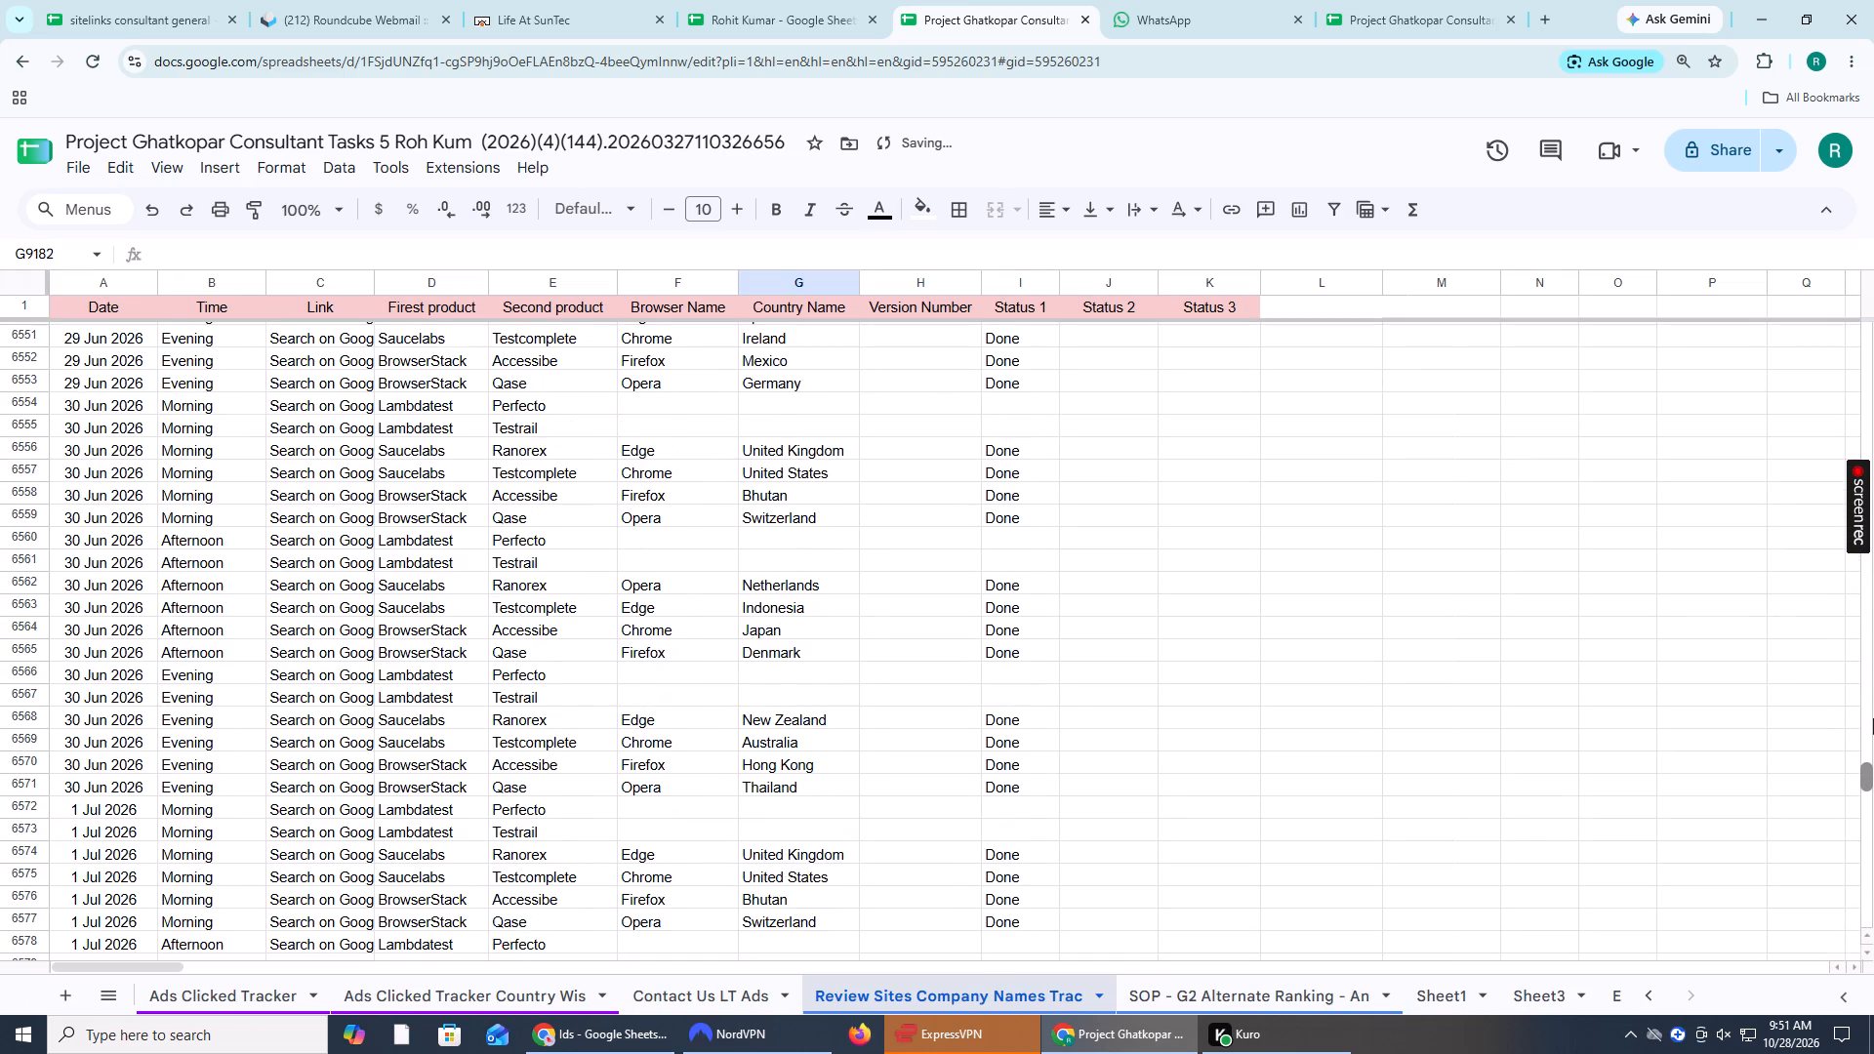
left_click_drag(1873, 718, 1873, 741)
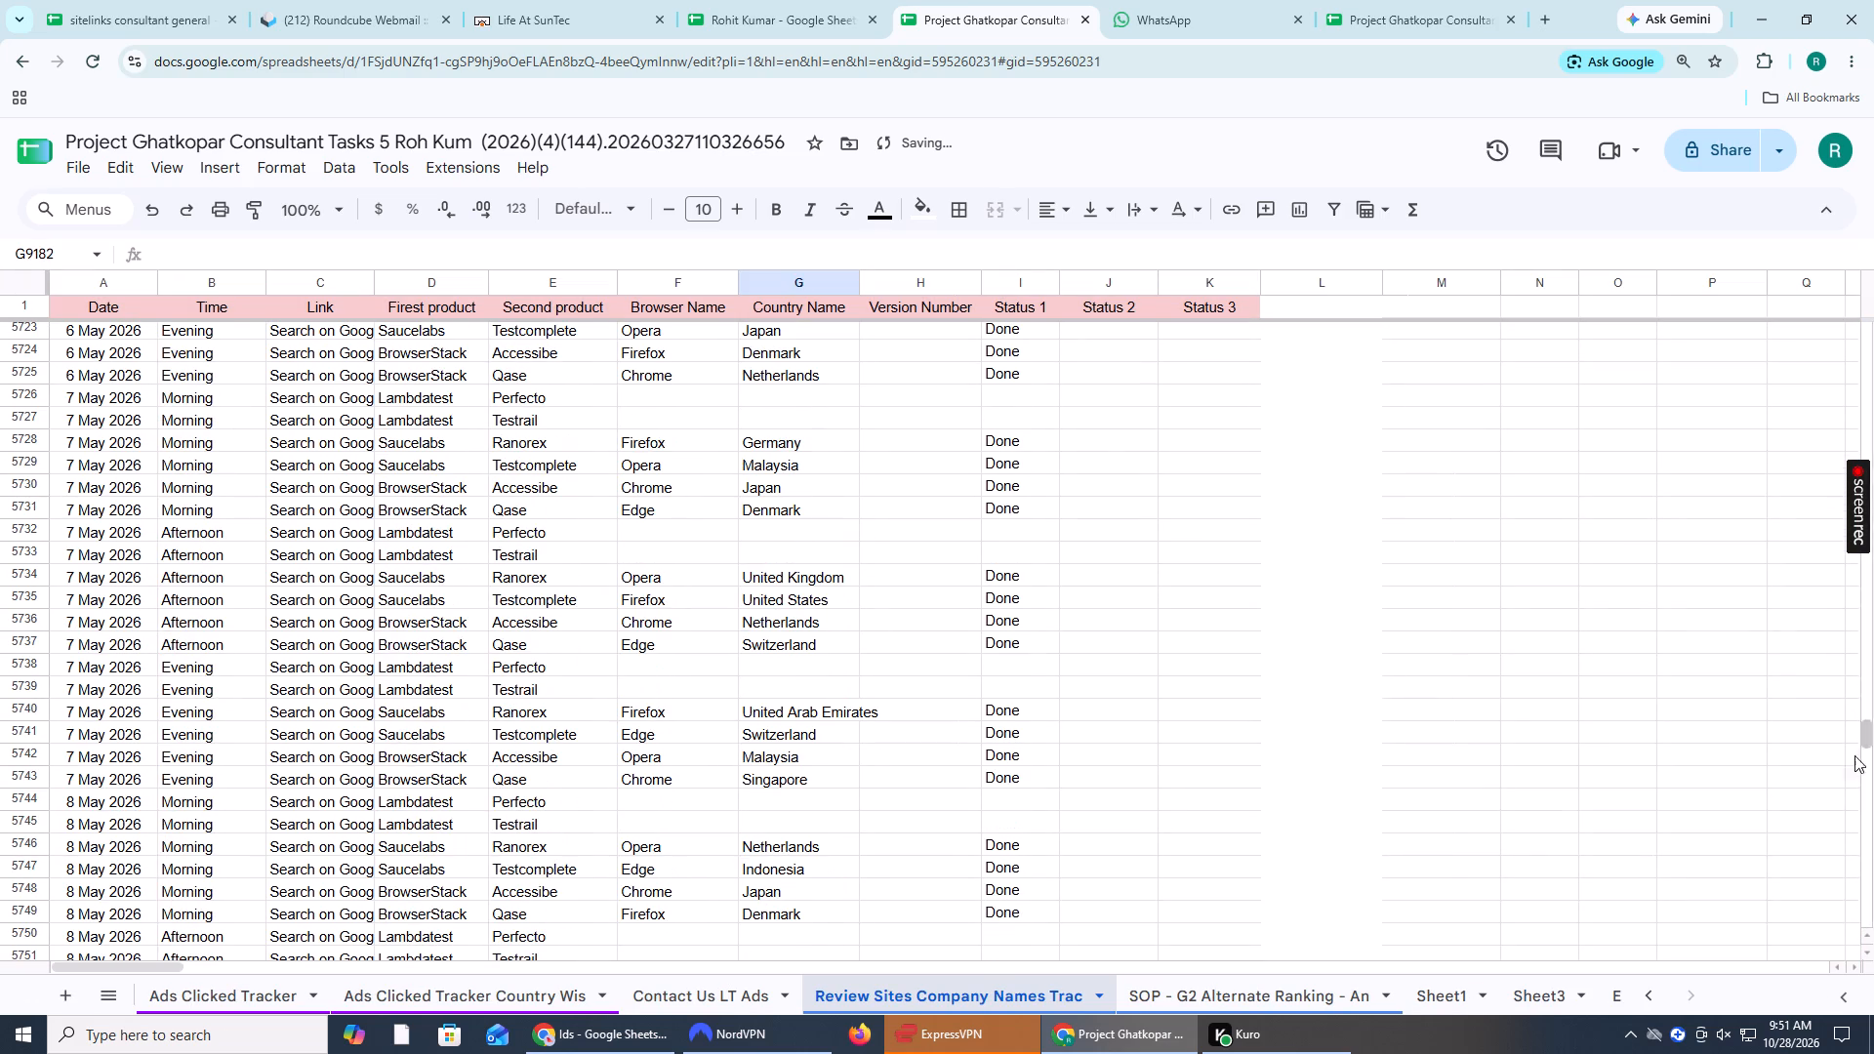
scroll(479, 696, "up", 4)
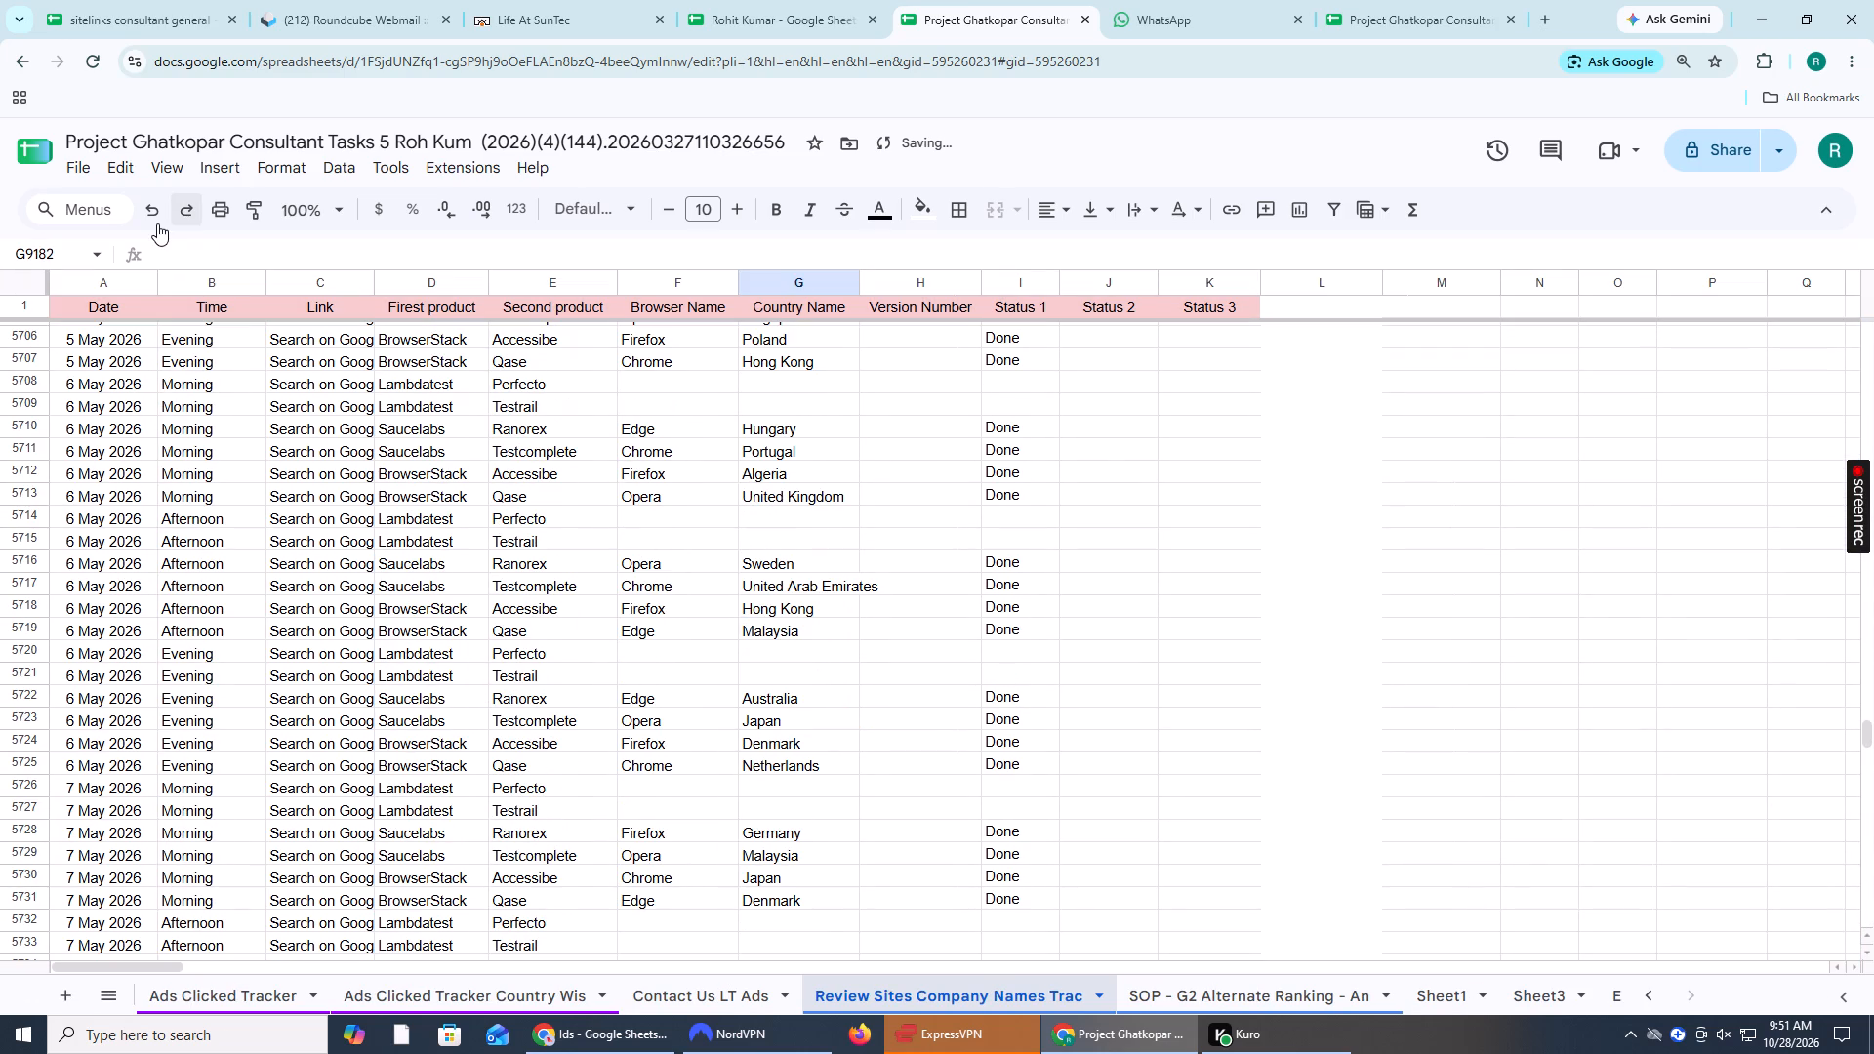
left_click(156, 220)
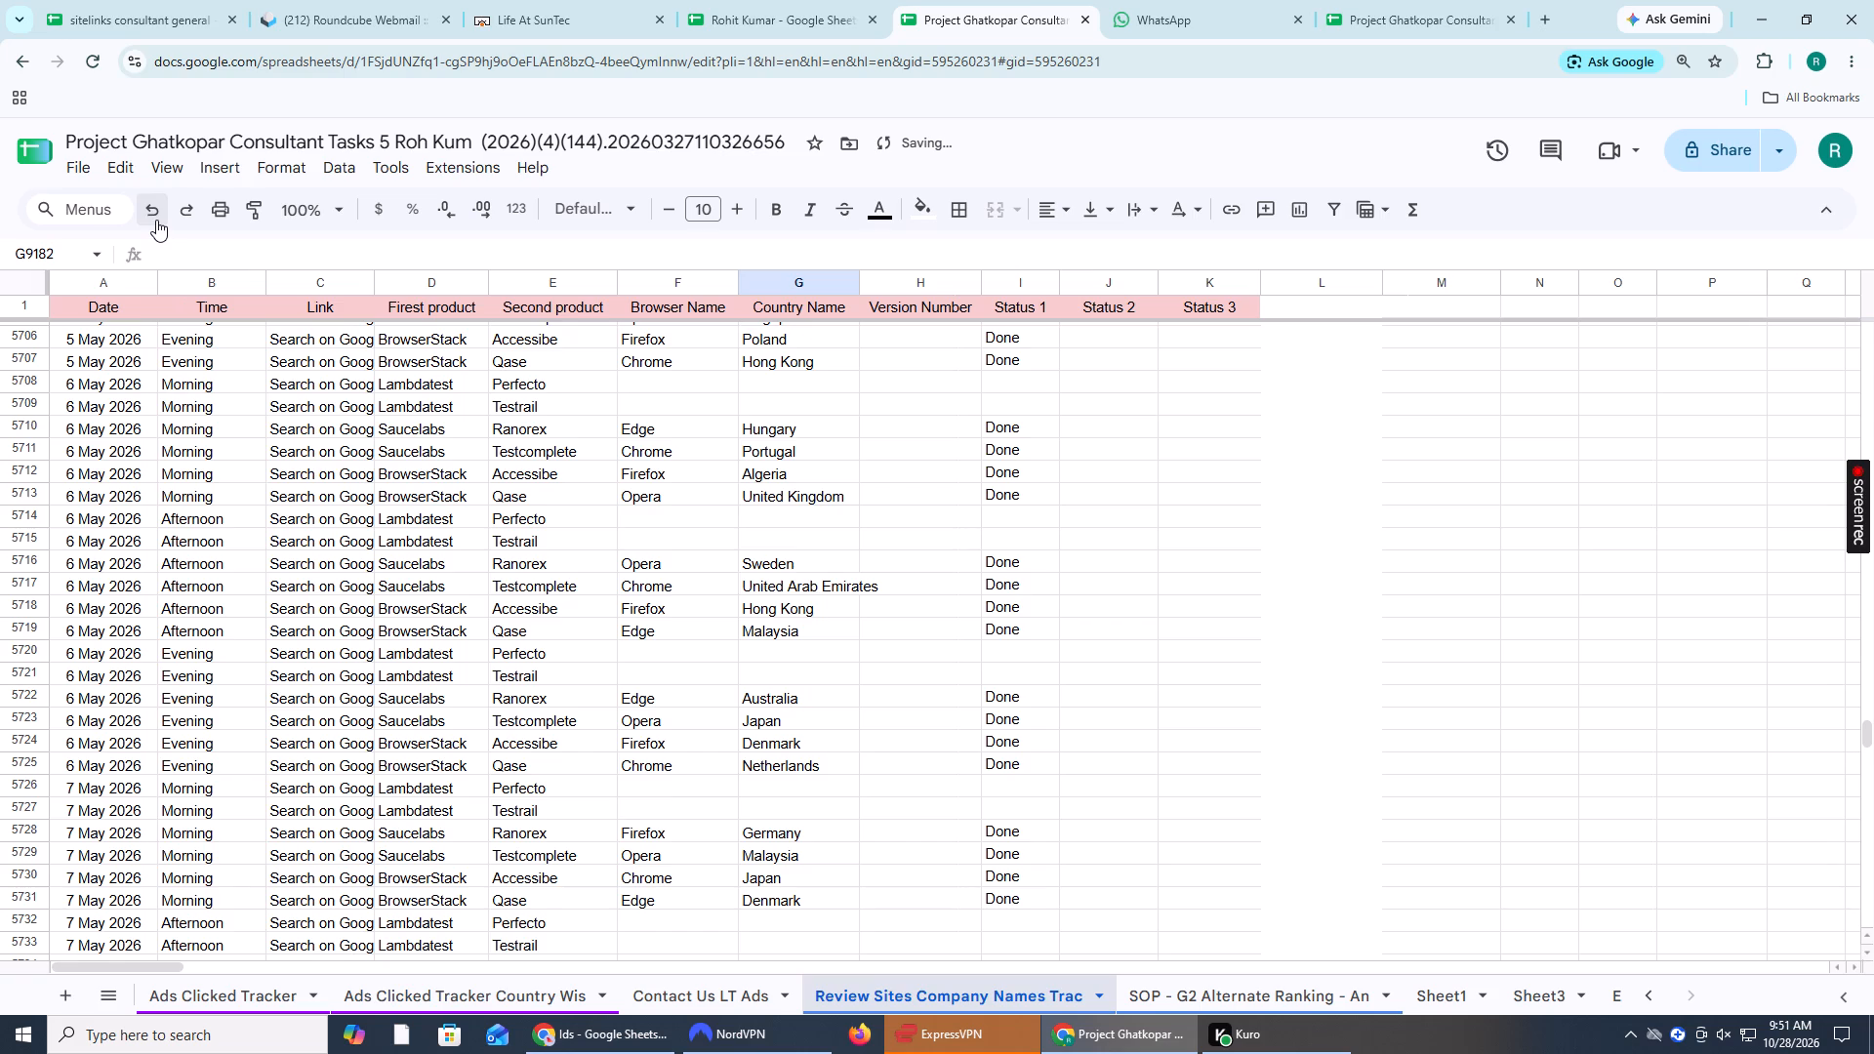
scroll(478, 767, "down", 20)
scroll(478, 767, "down", 10)
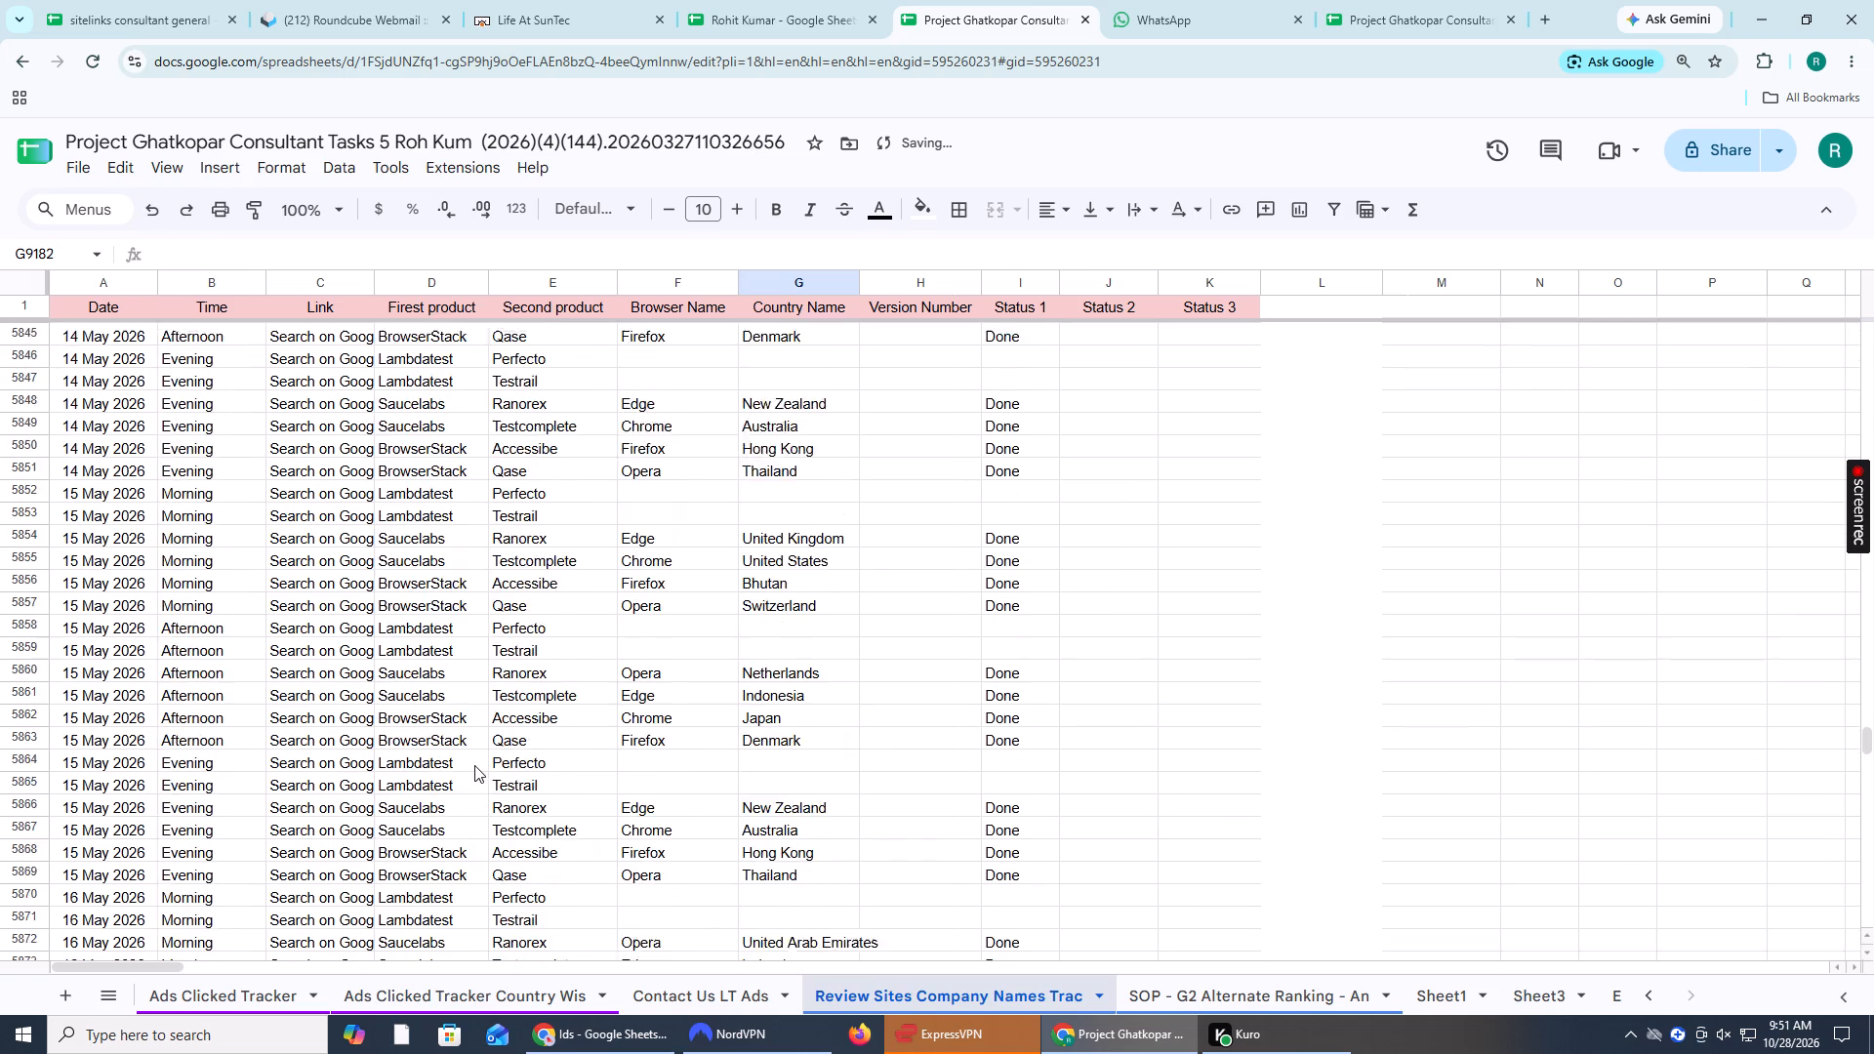
scroll(474, 765, "down", 20)
scroll(474, 765, "down", 18)
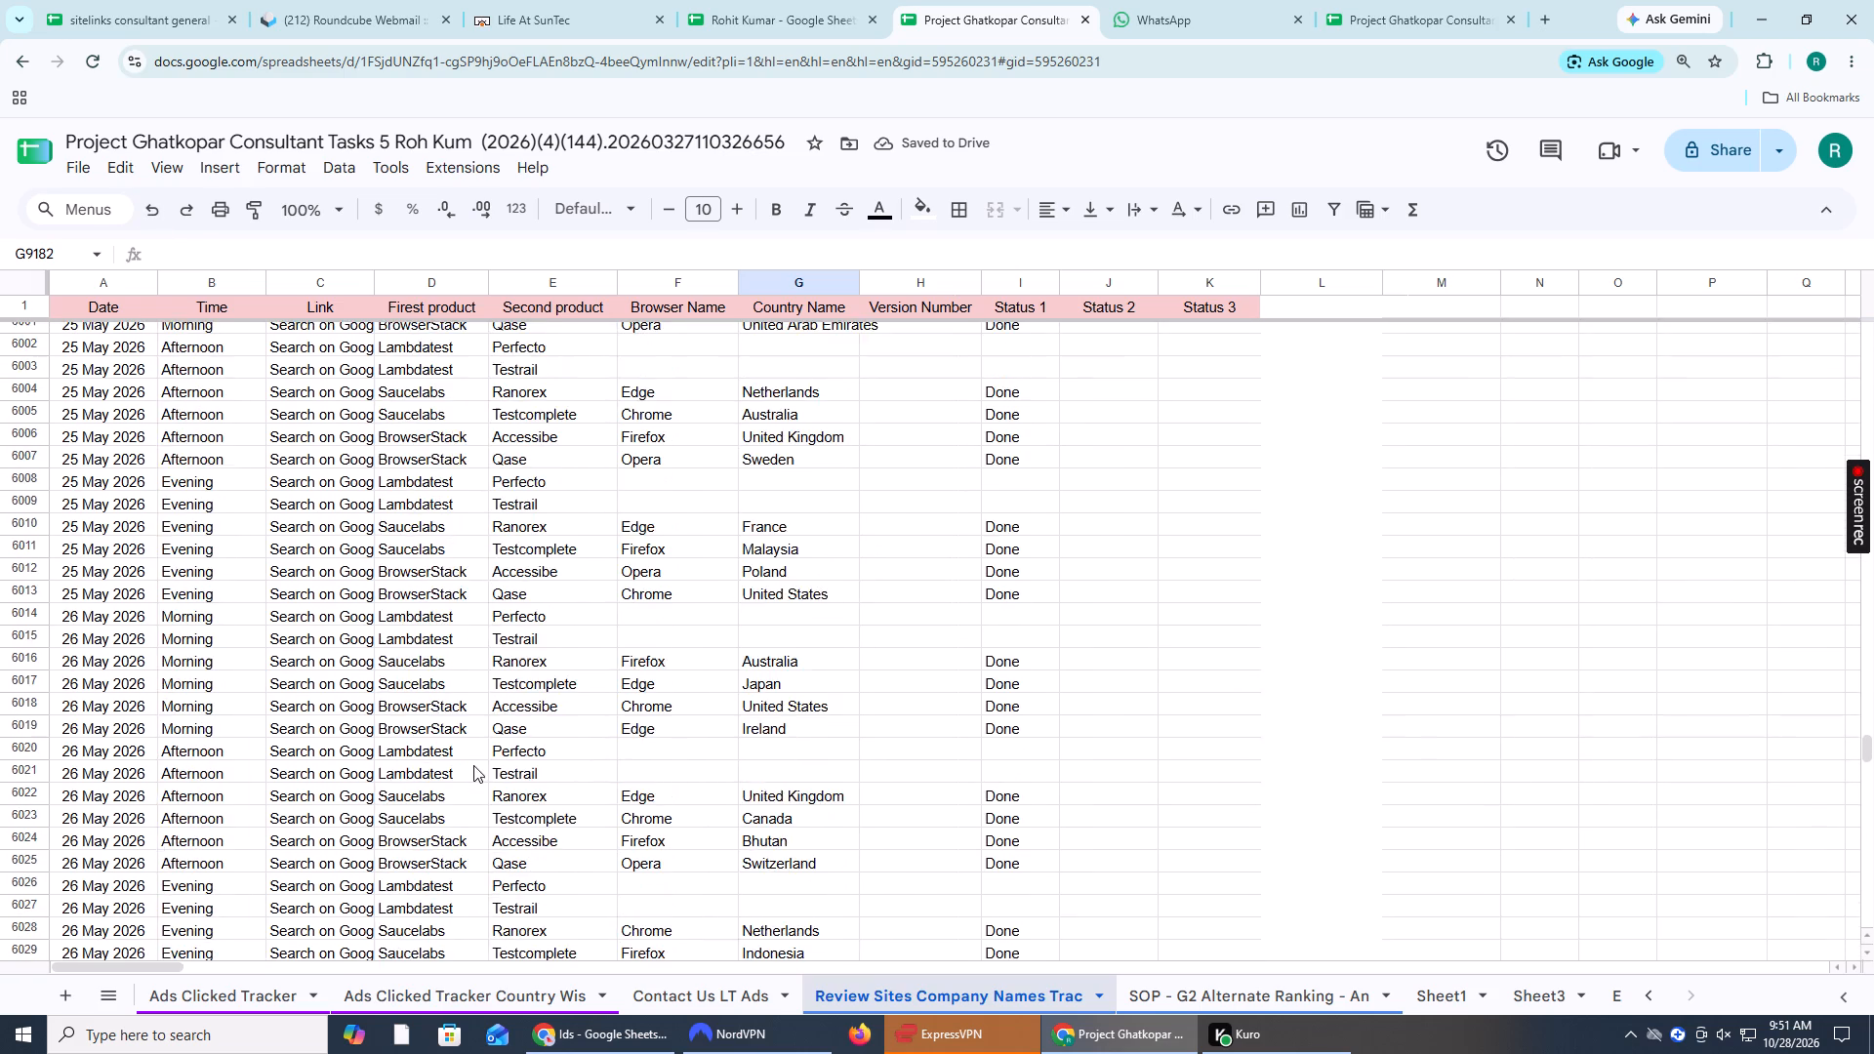
scroll(473, 765, "down", 1)
left_click(157, 214)
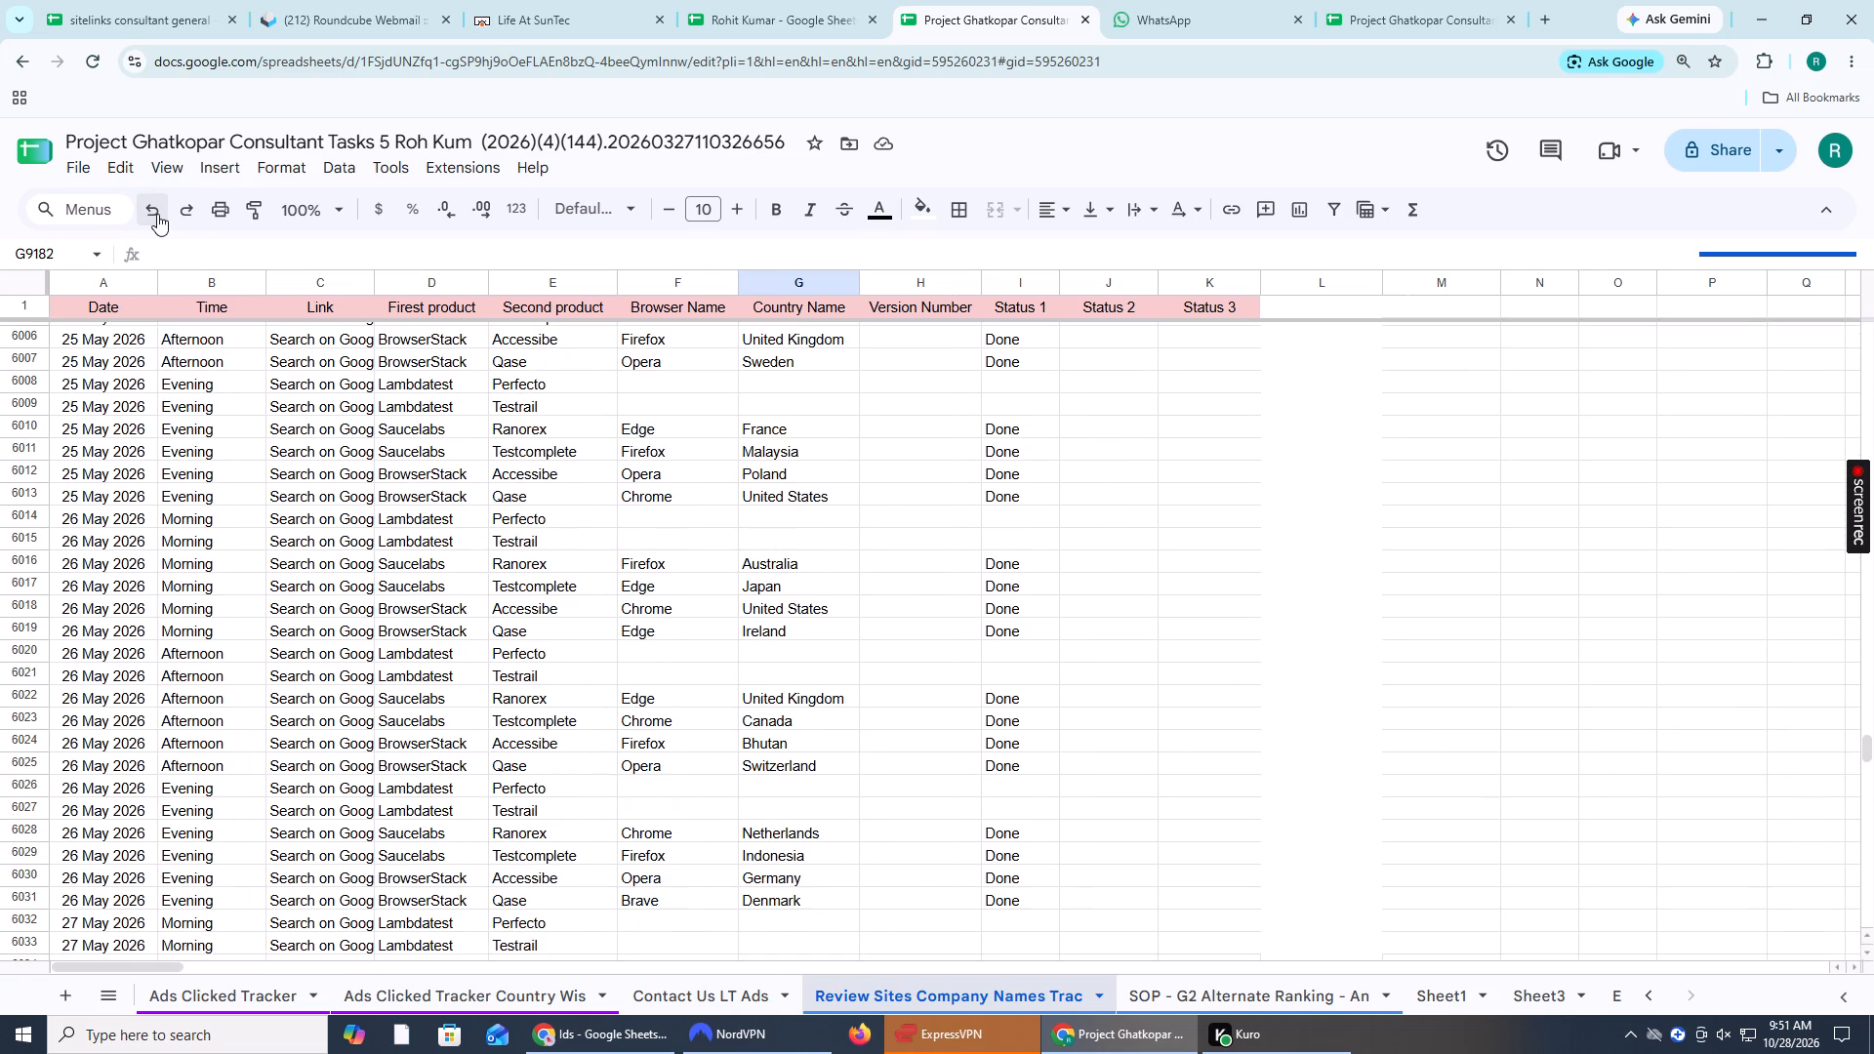
left_click(157, 214)
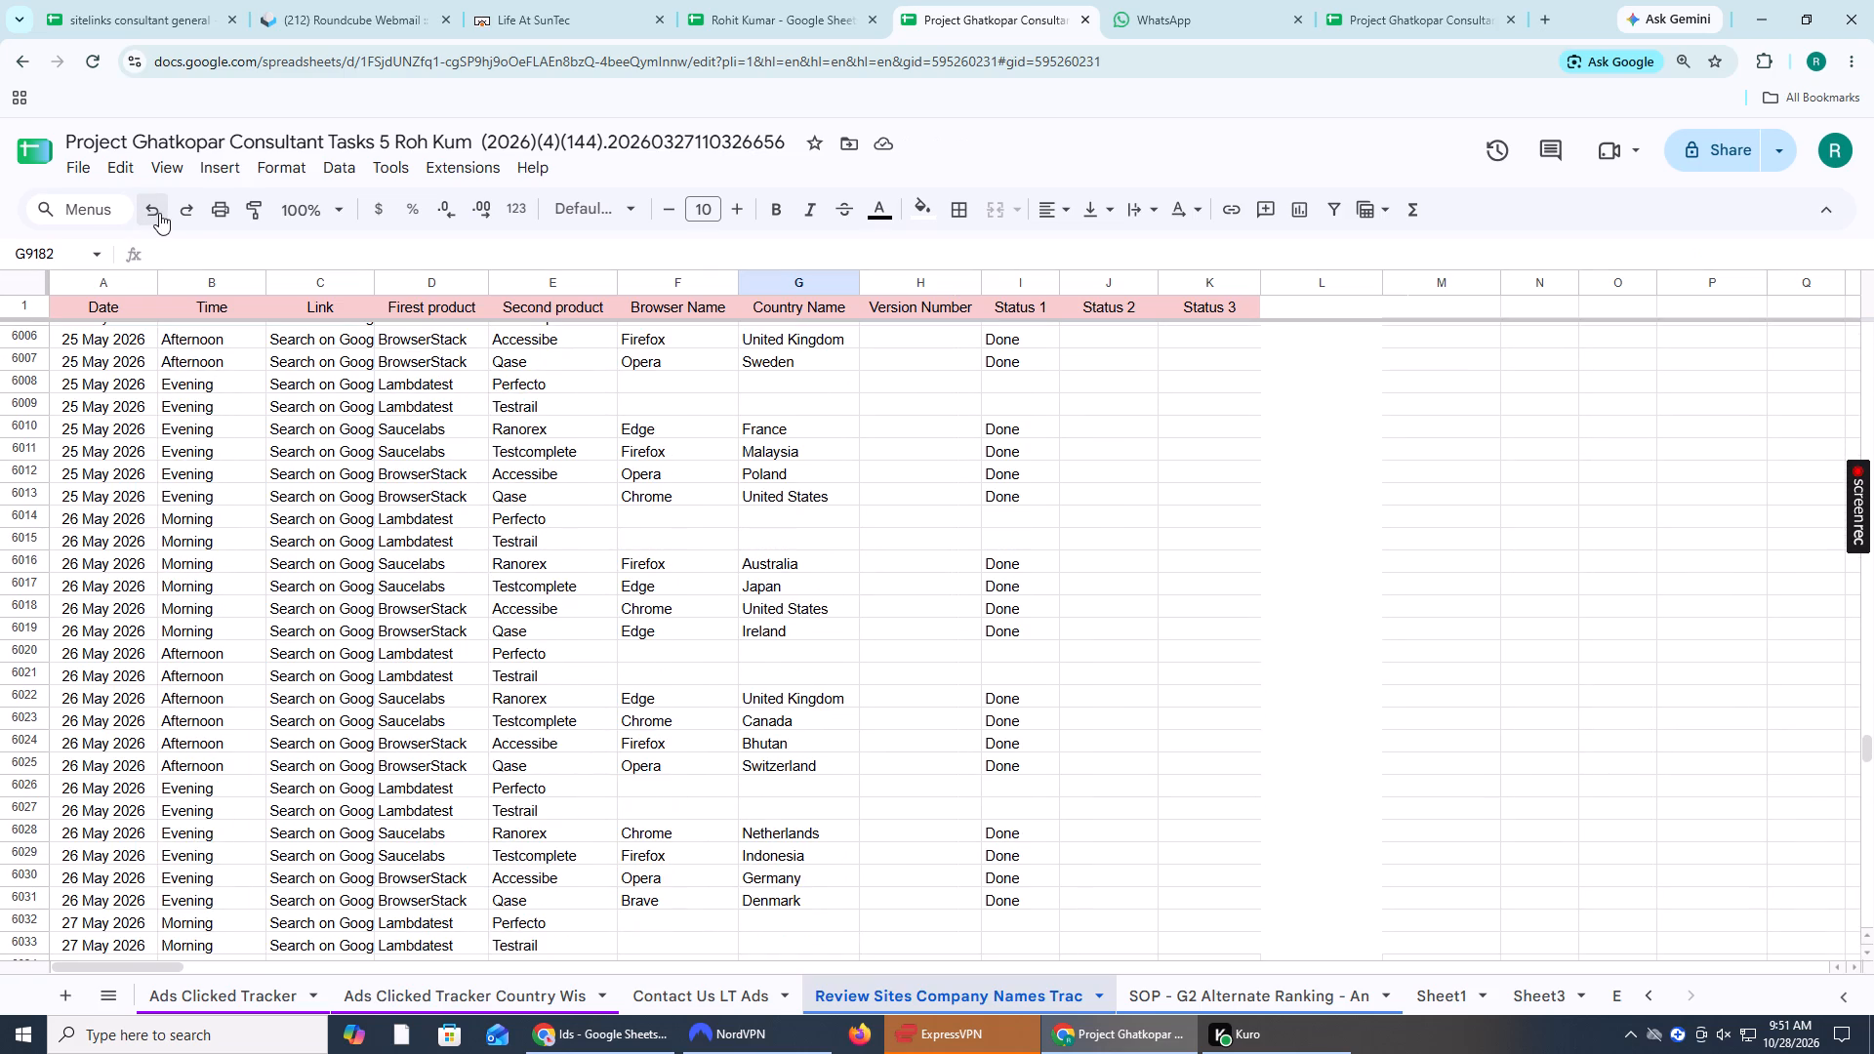
double_click(159, 213)
Add a filter to the Status 1 column and show only the rows marked Done, excluding blanks and the "." value.
scroll(772, 612, "down", 13)
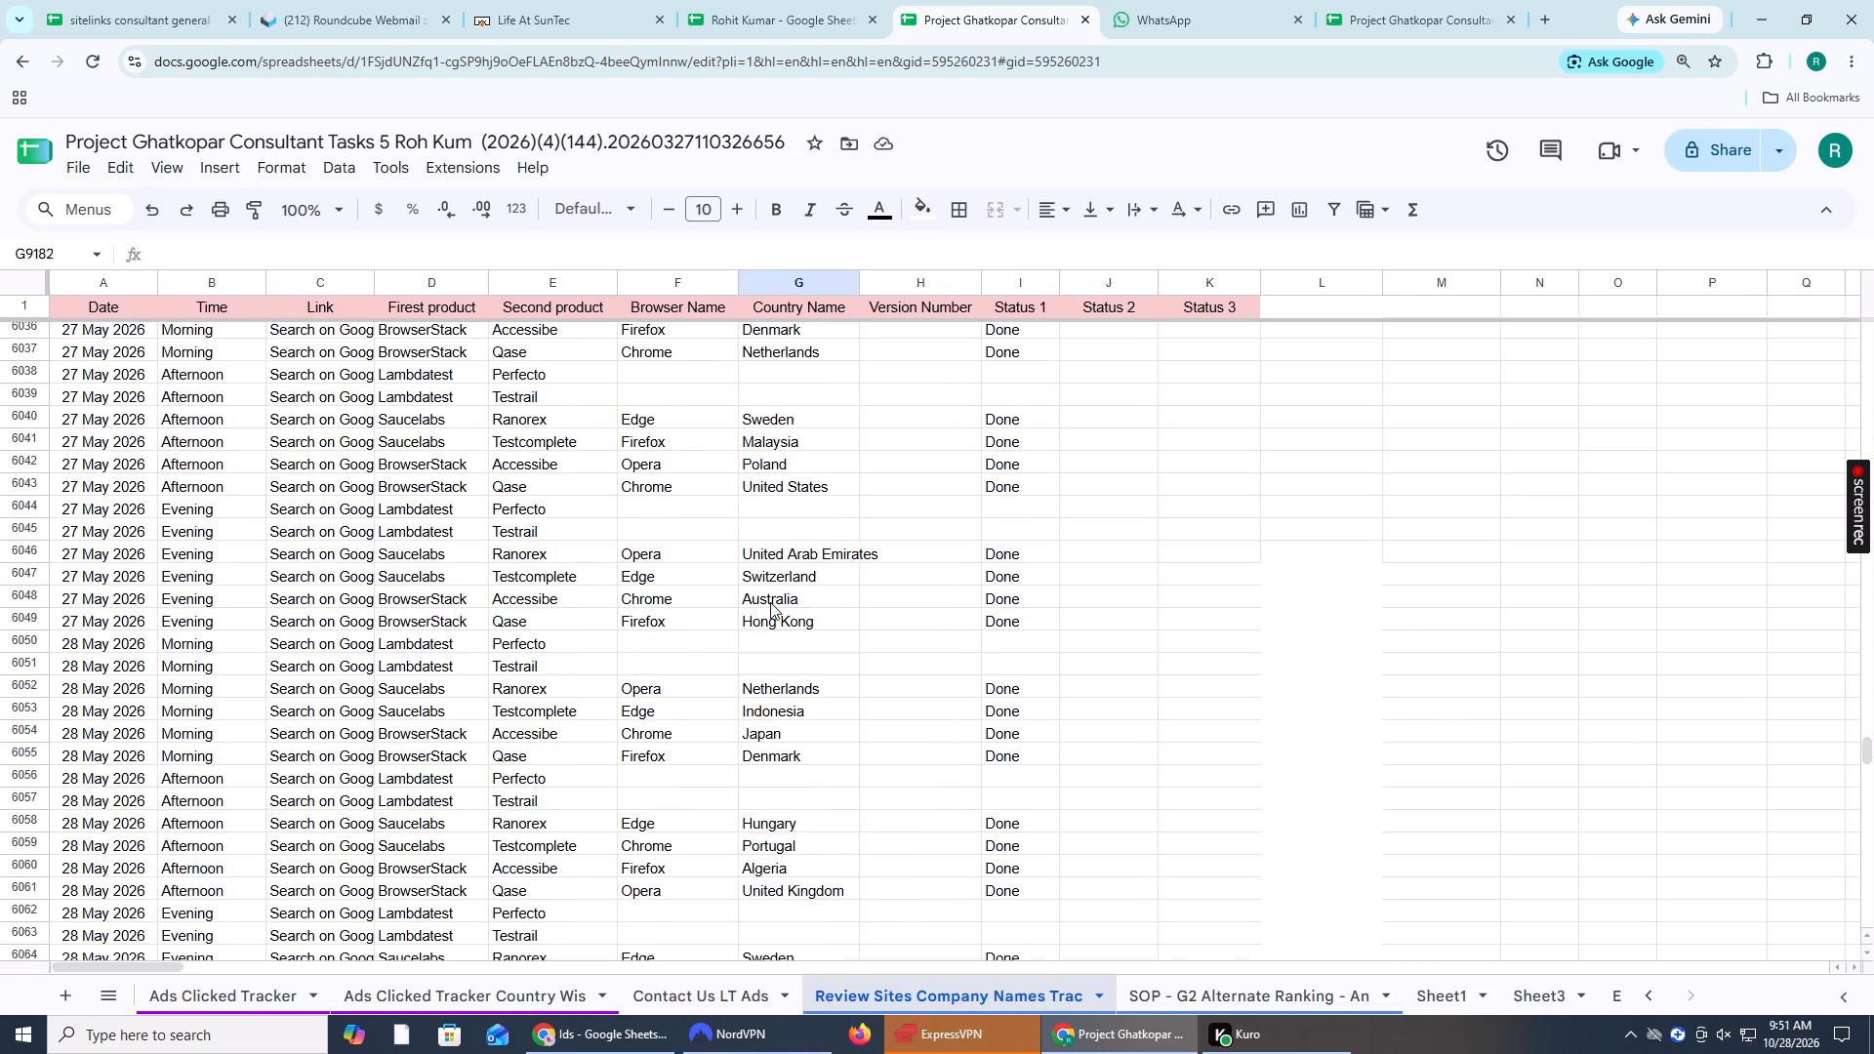
scroll(770, 602, "down", 20)
scroll(770, 602, "down", 20)
scroll(770, 602, "down", 4)
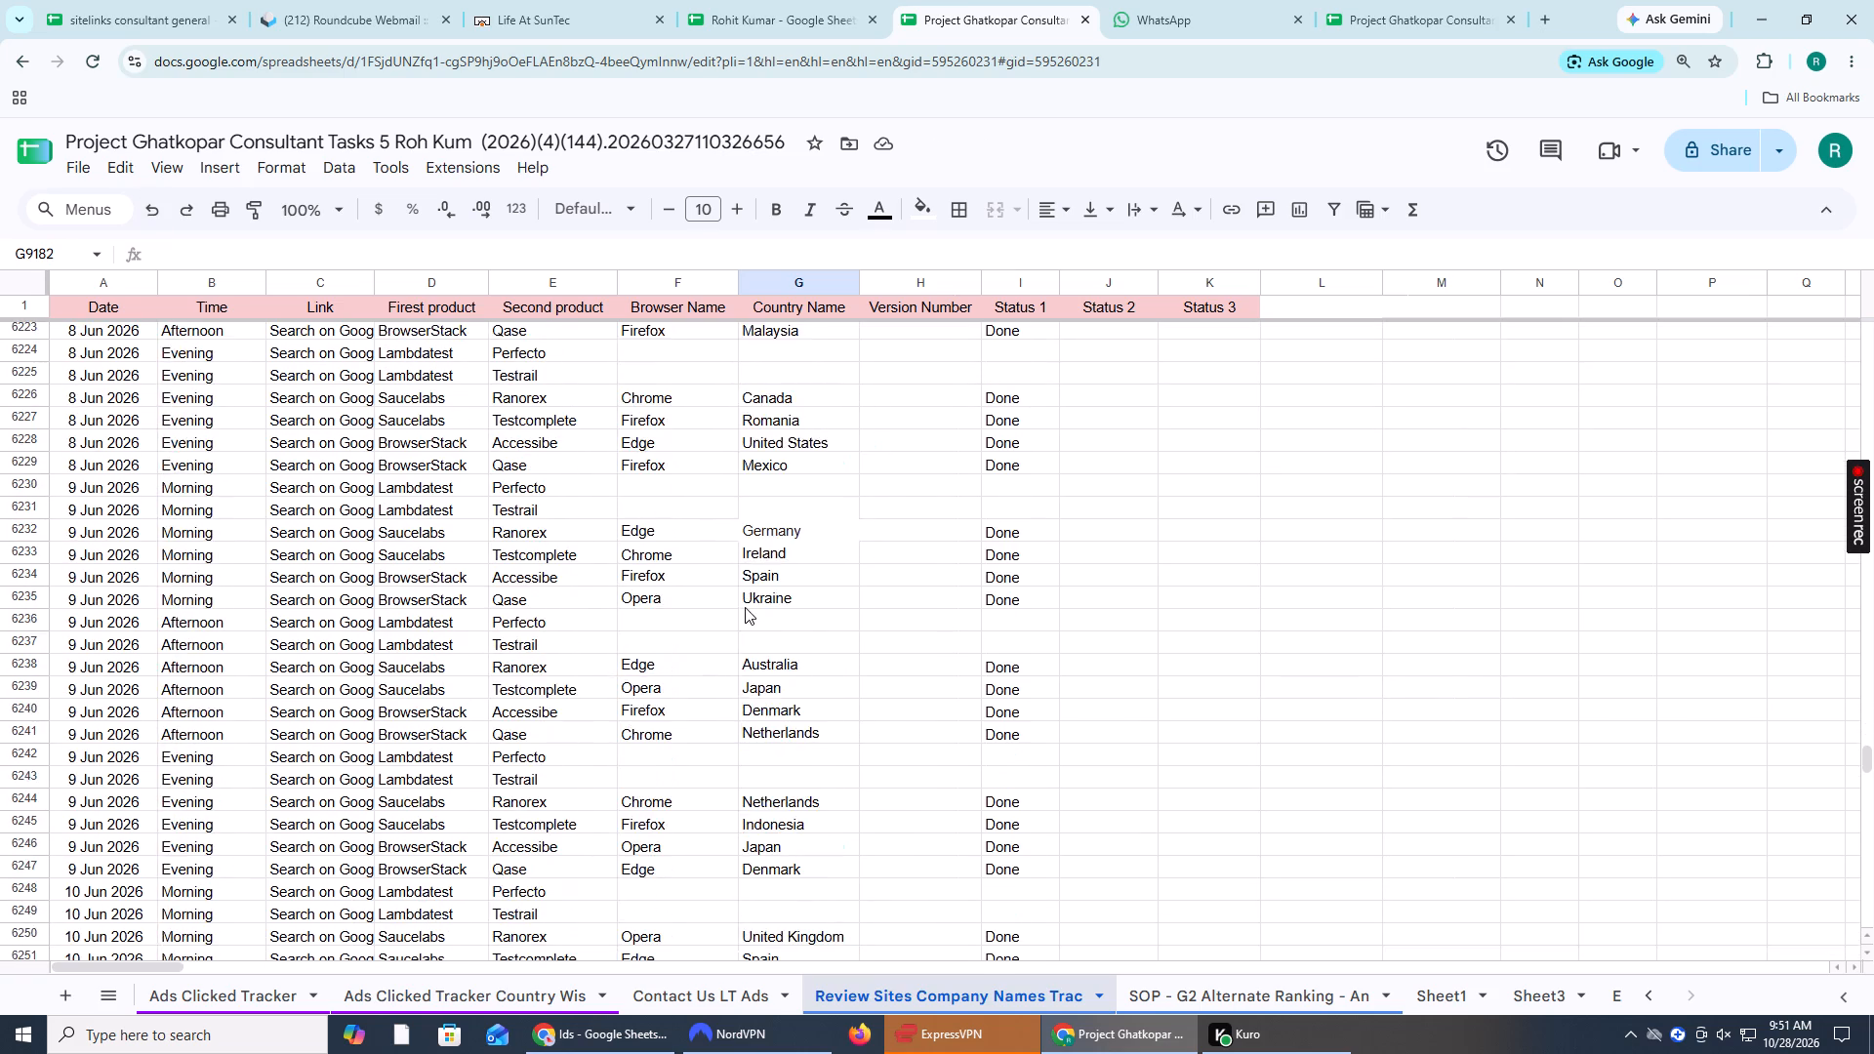
scroll(745, 607, "down", 20)
scroll(745, 607, "down", 20)
scroll(745, 607, "down", 1)
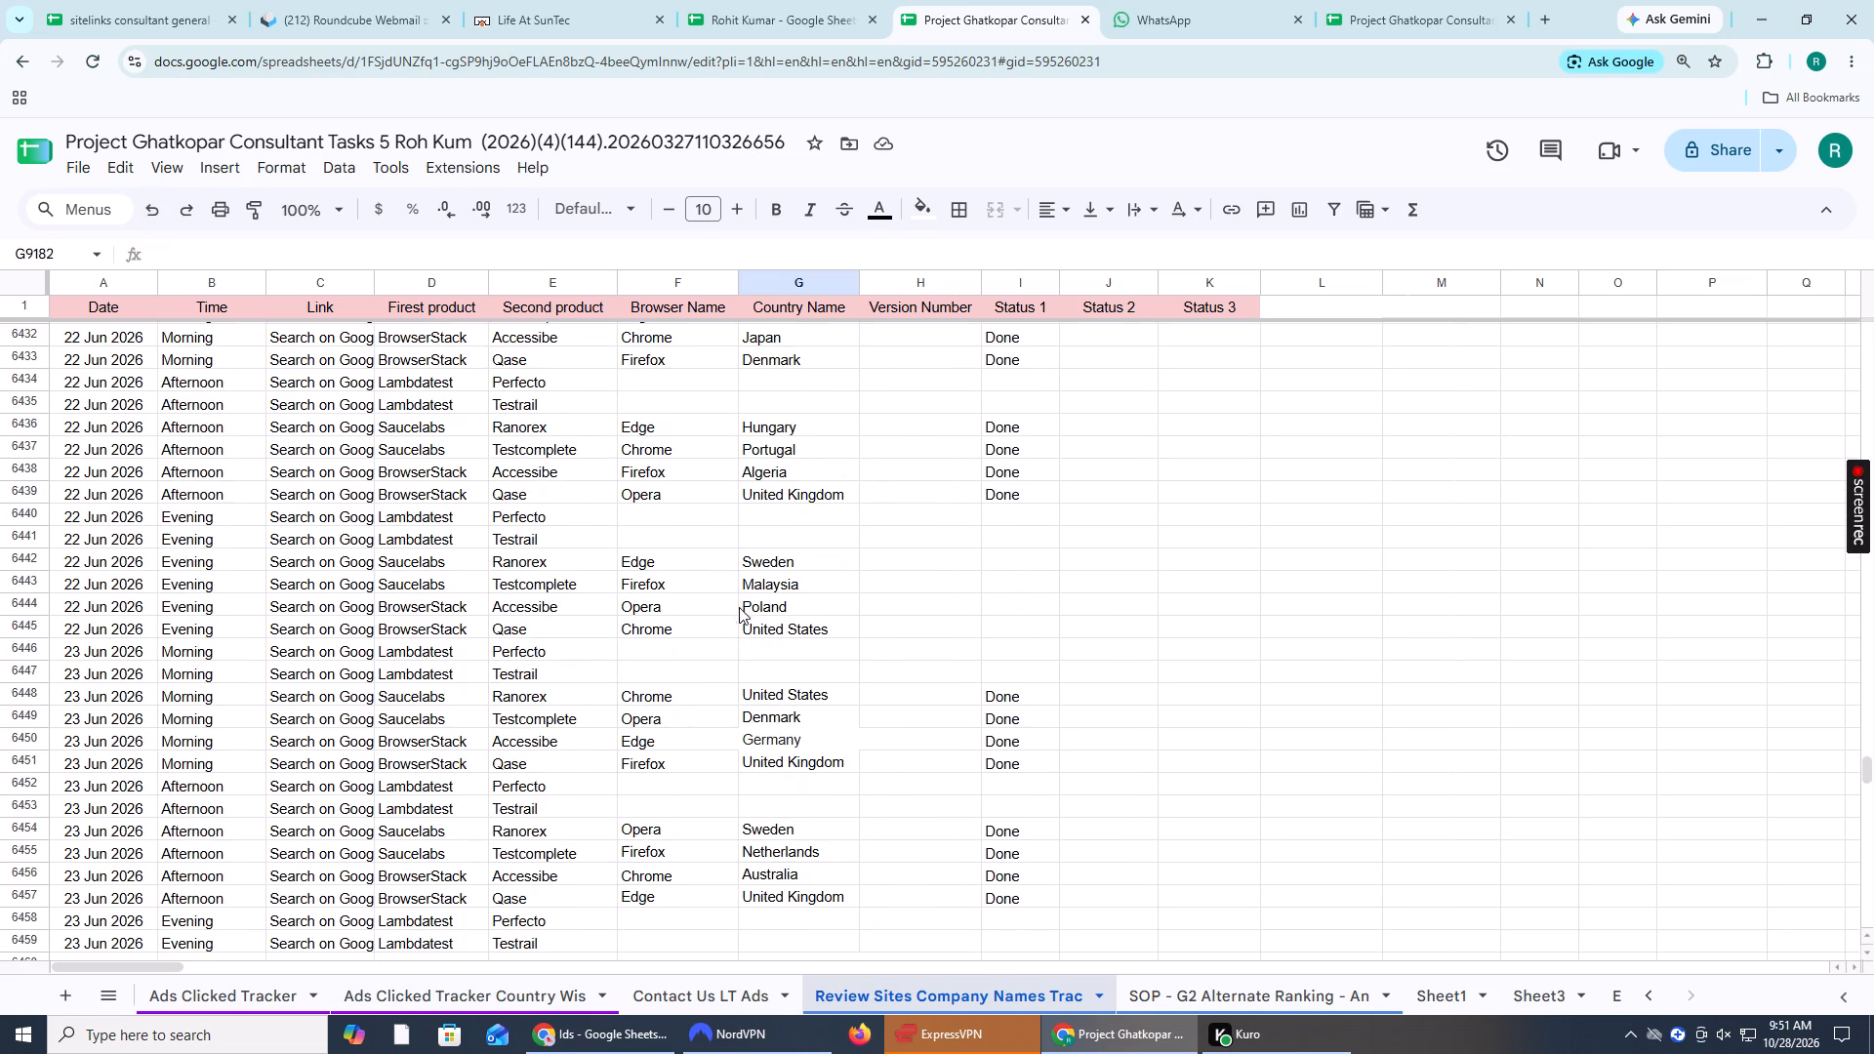
left_click_drag(1868, 769, 1873, 812)
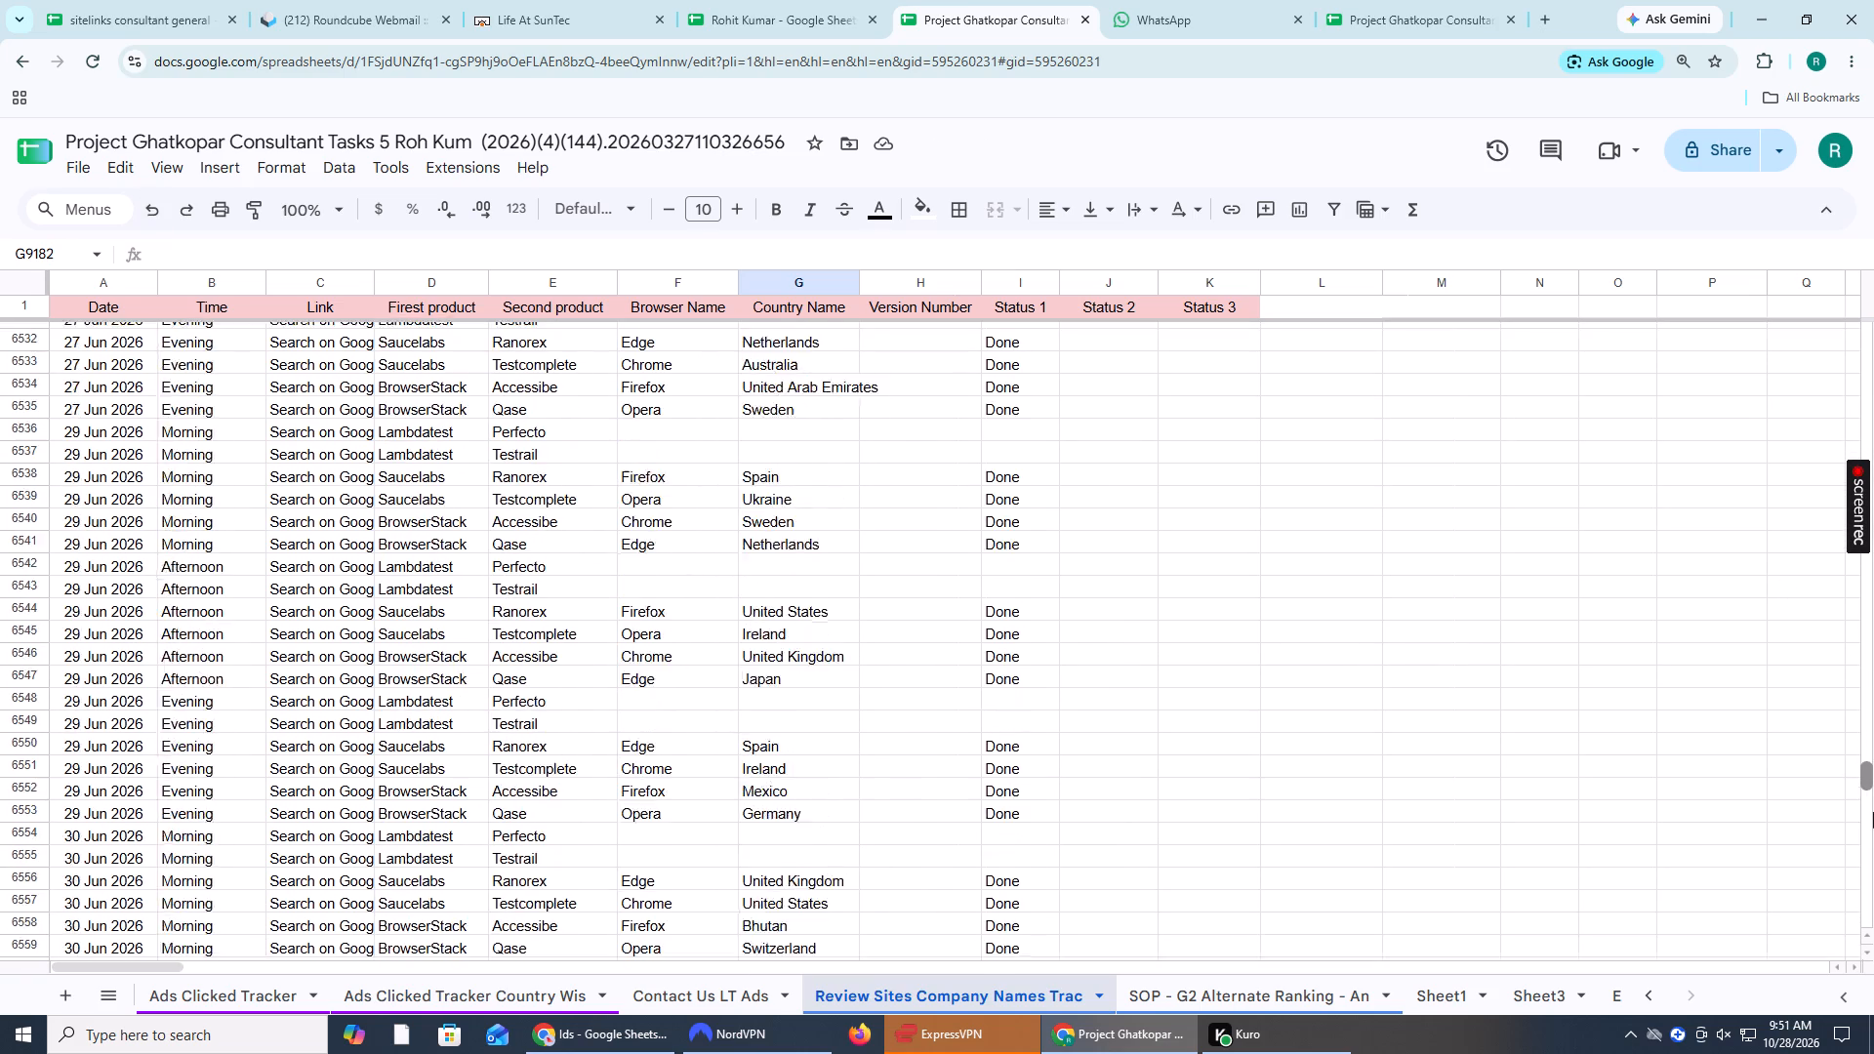
left_click_drag(1873, 812, 1873, 816)
left_click(641, 416)
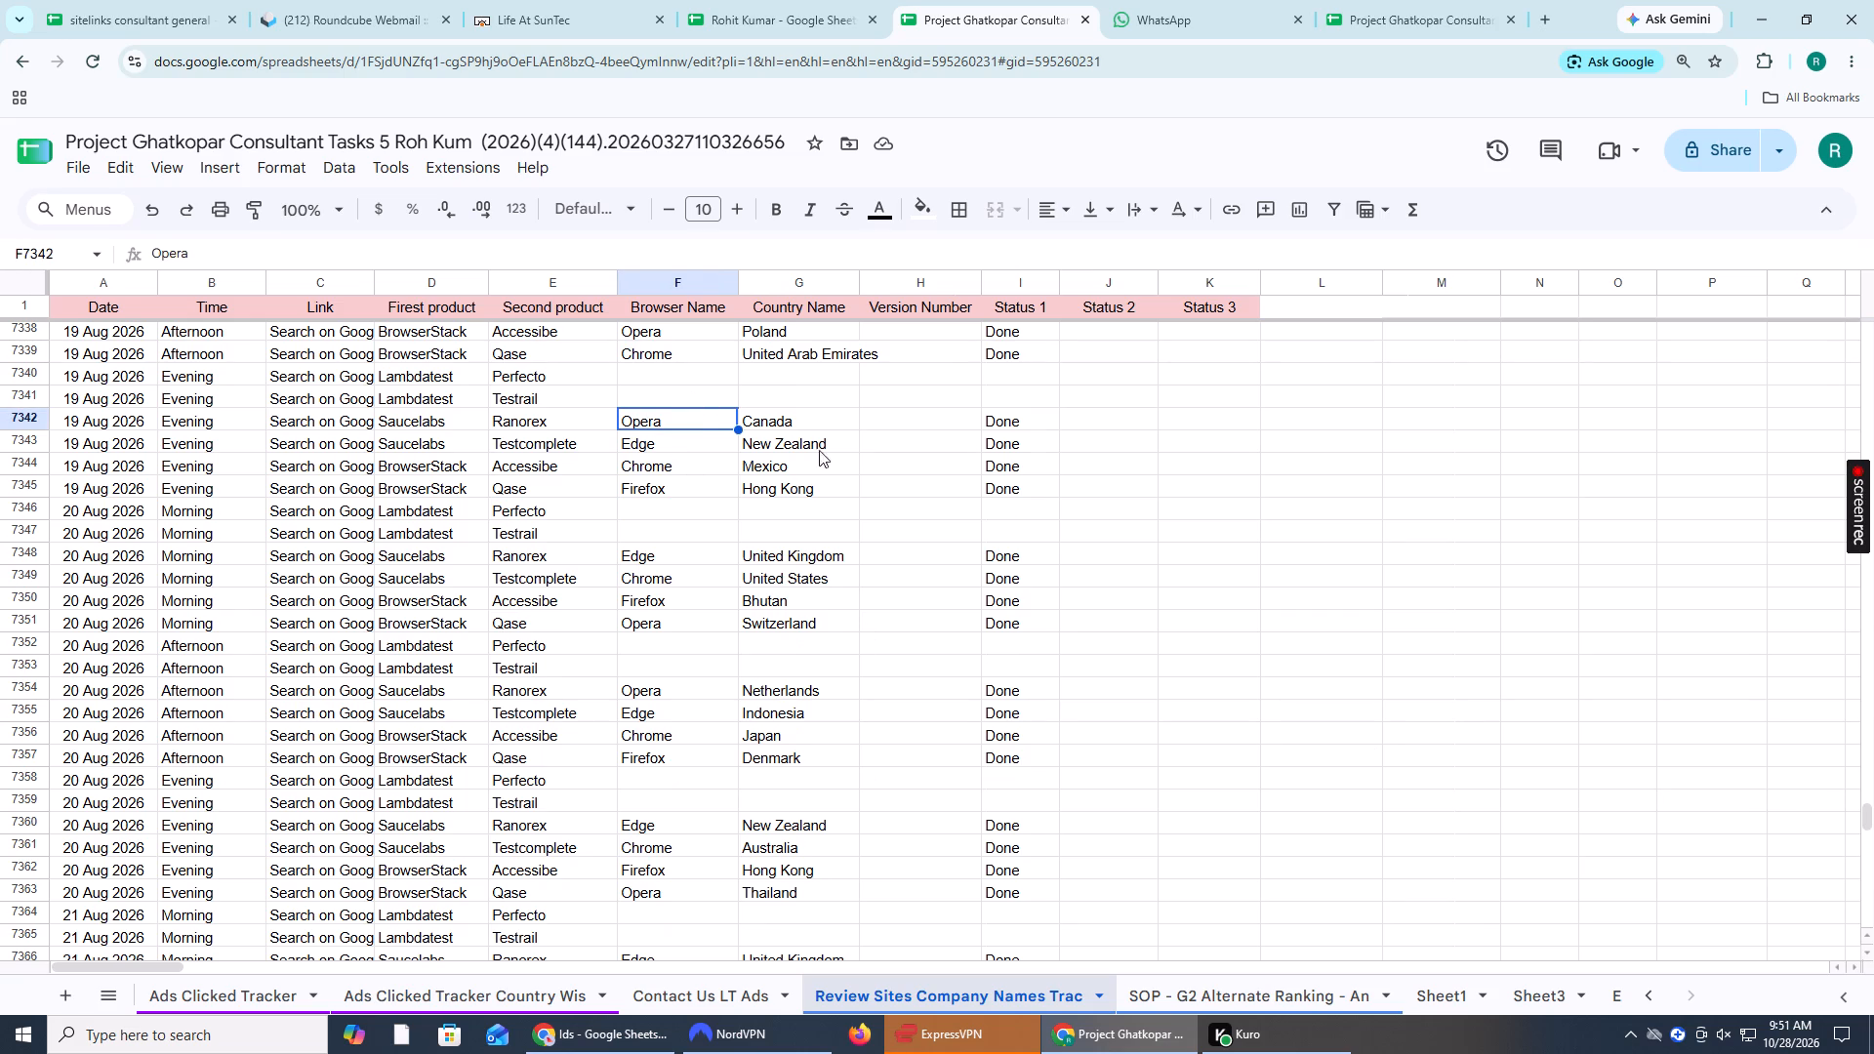
left_click(1028, 381)
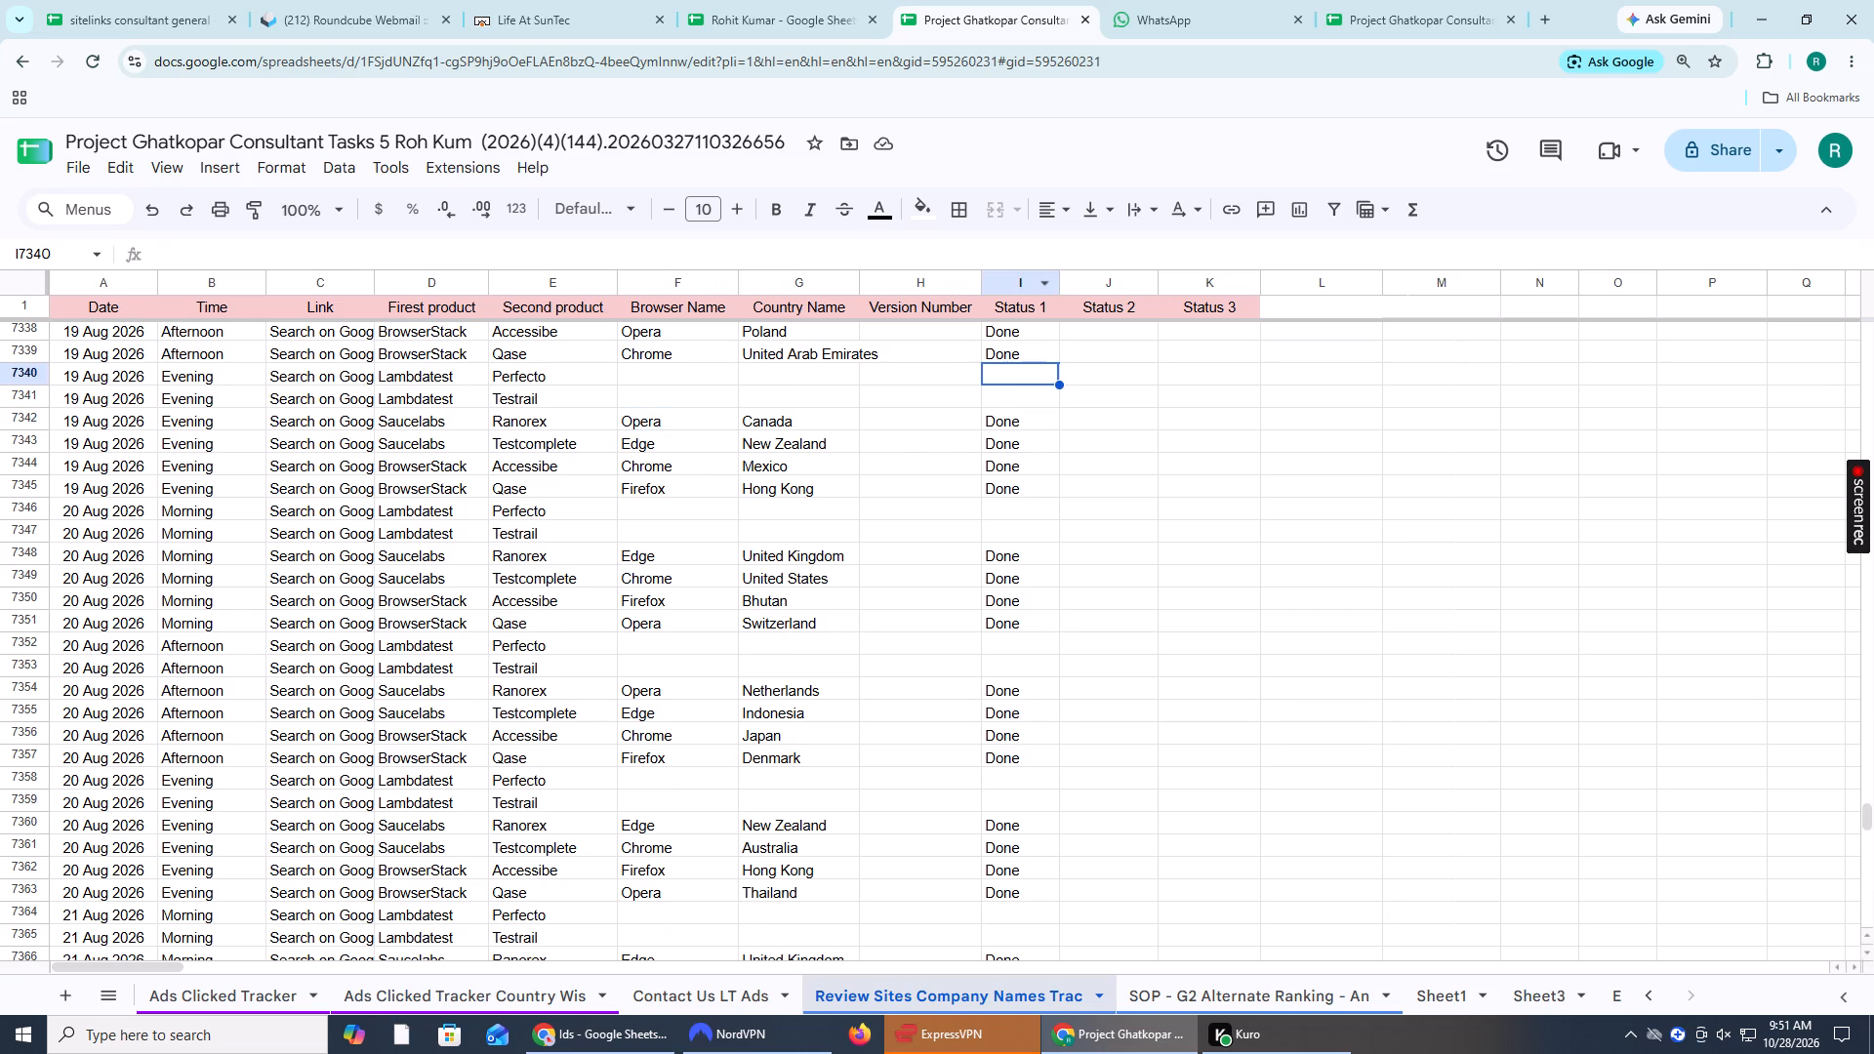
left_click(1003, 281)
left_click(1331, 207)
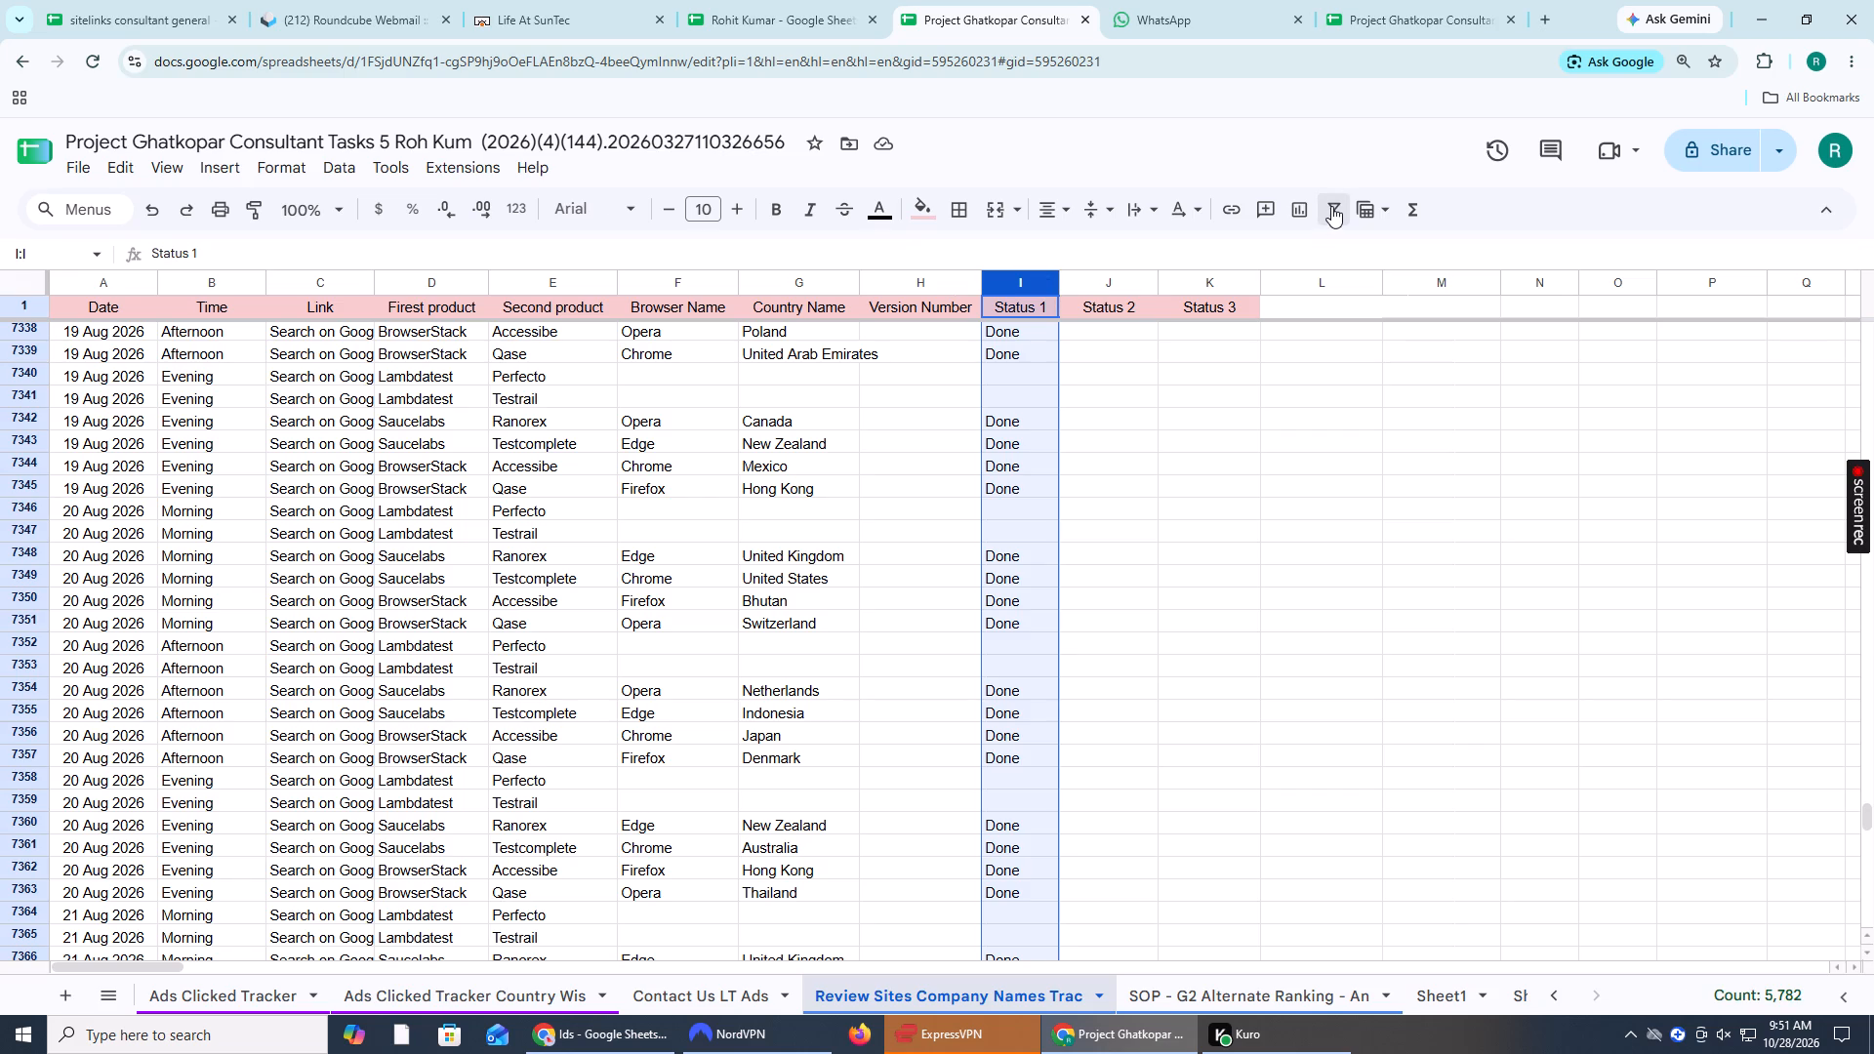
left_click(1050, 305)
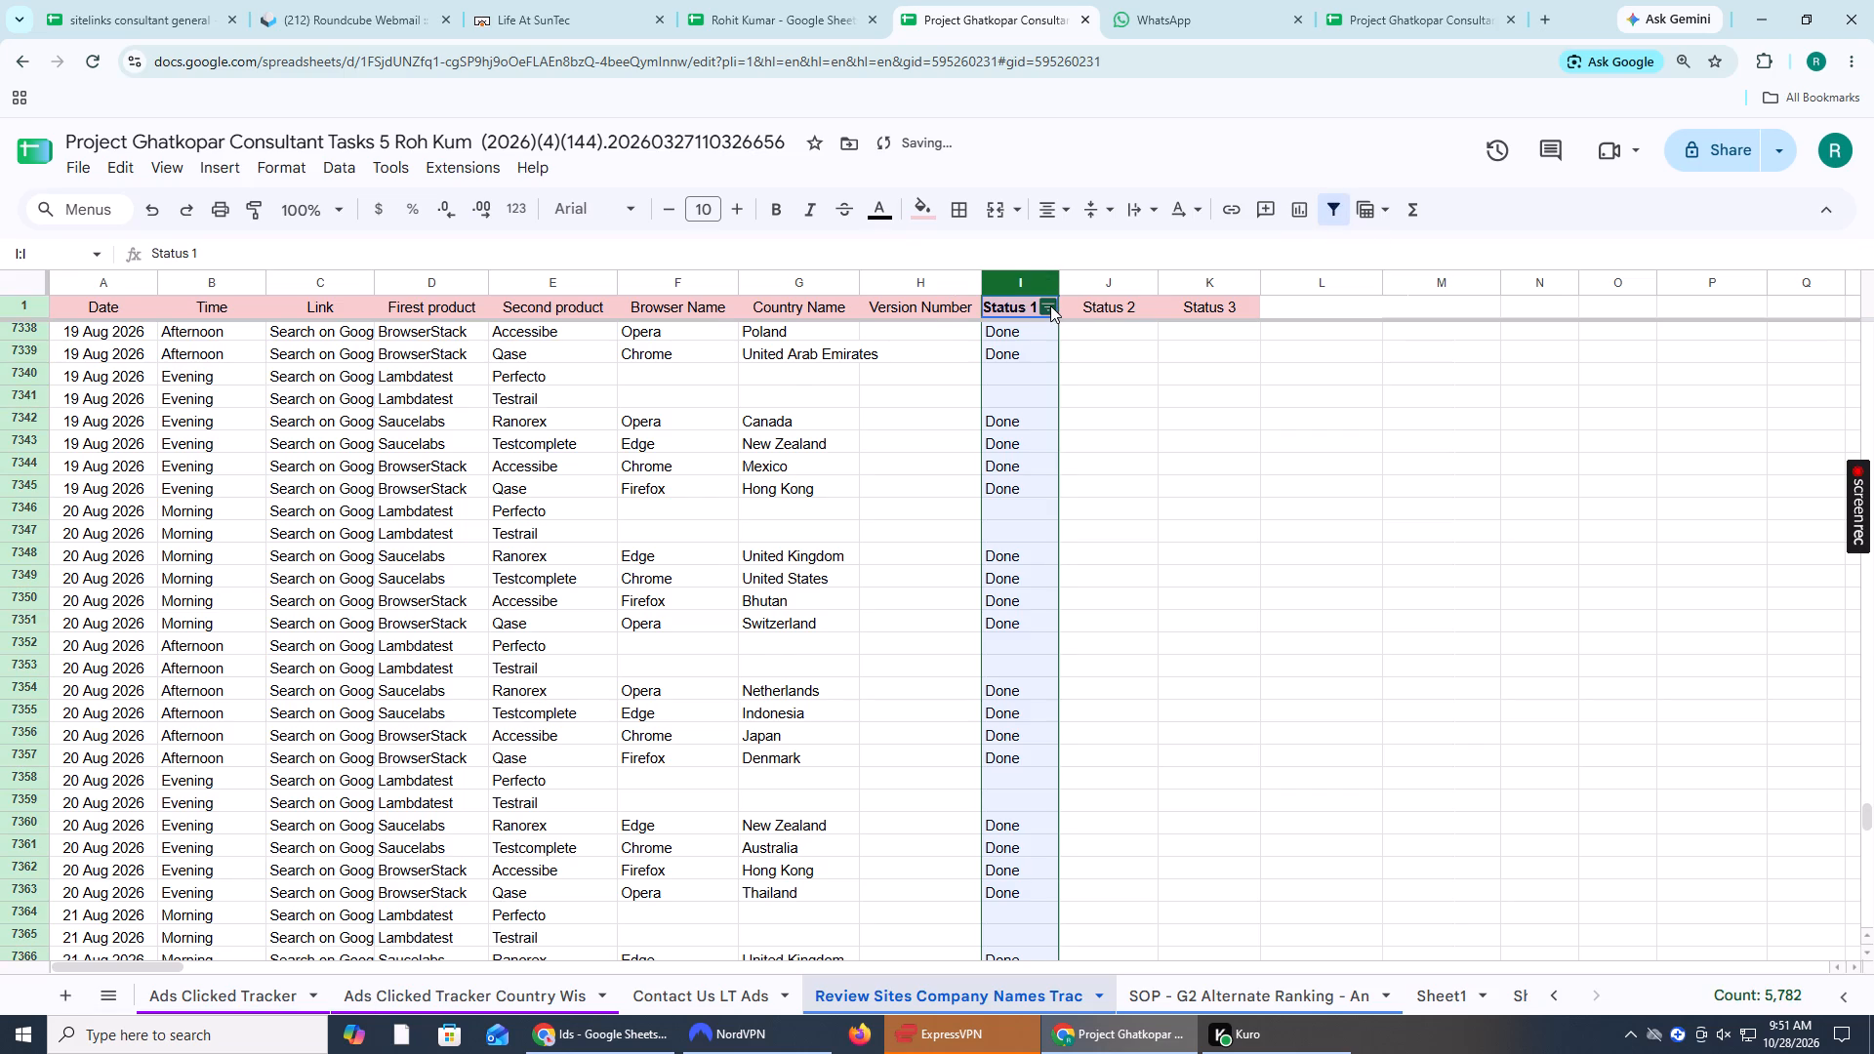
left_click(871, 667)
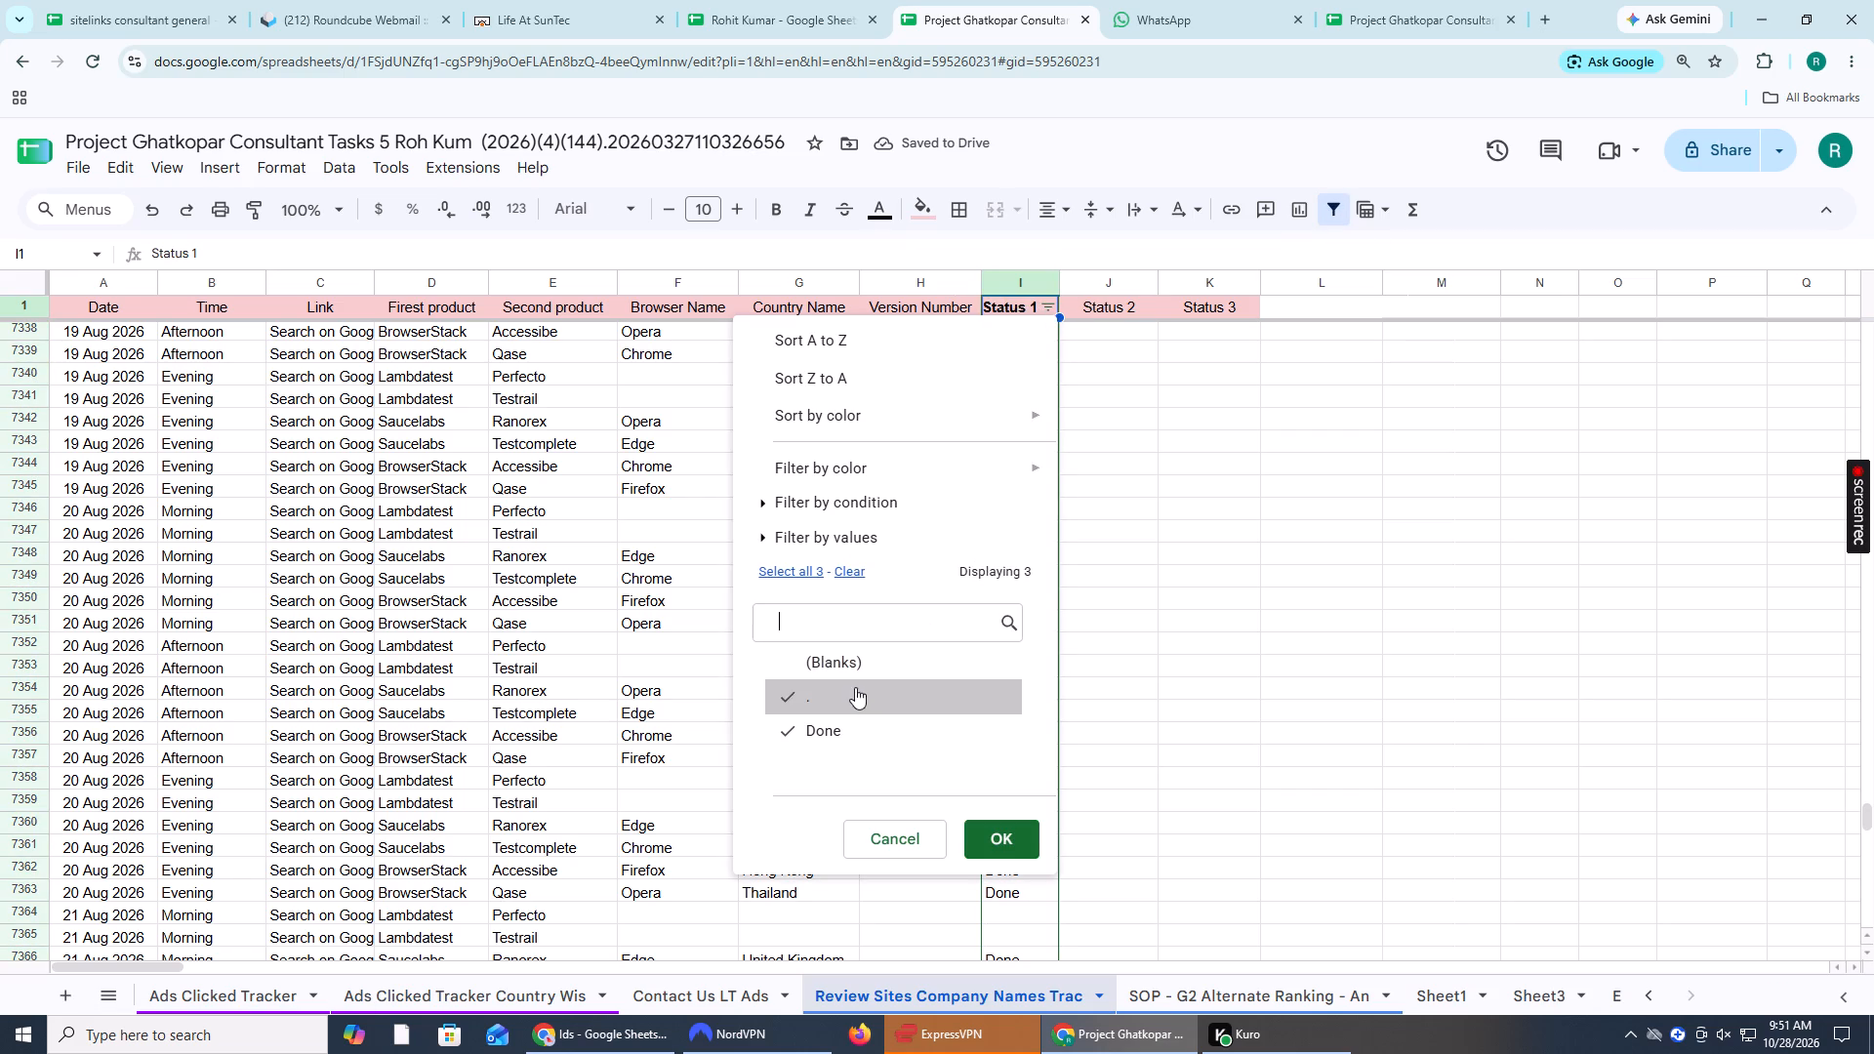
left_click(845, 694)
left_click(998, 824)
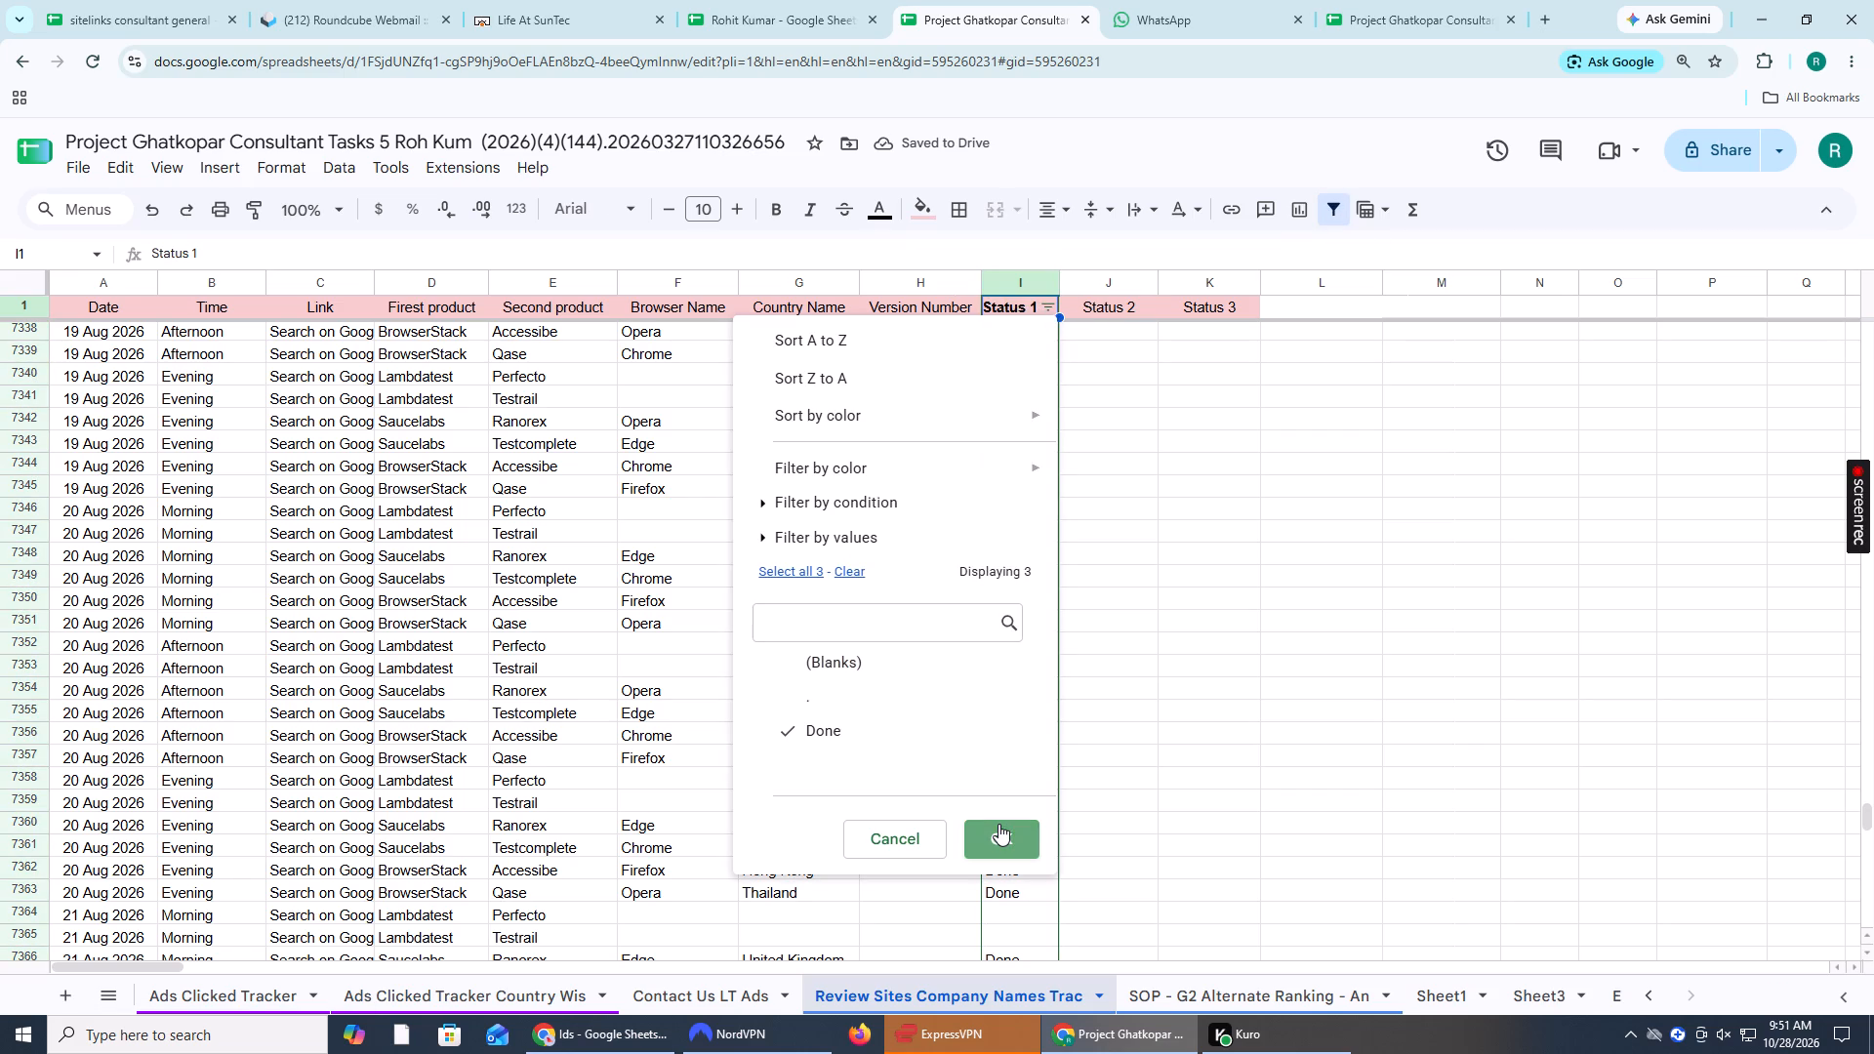
left_click(1356, 648)
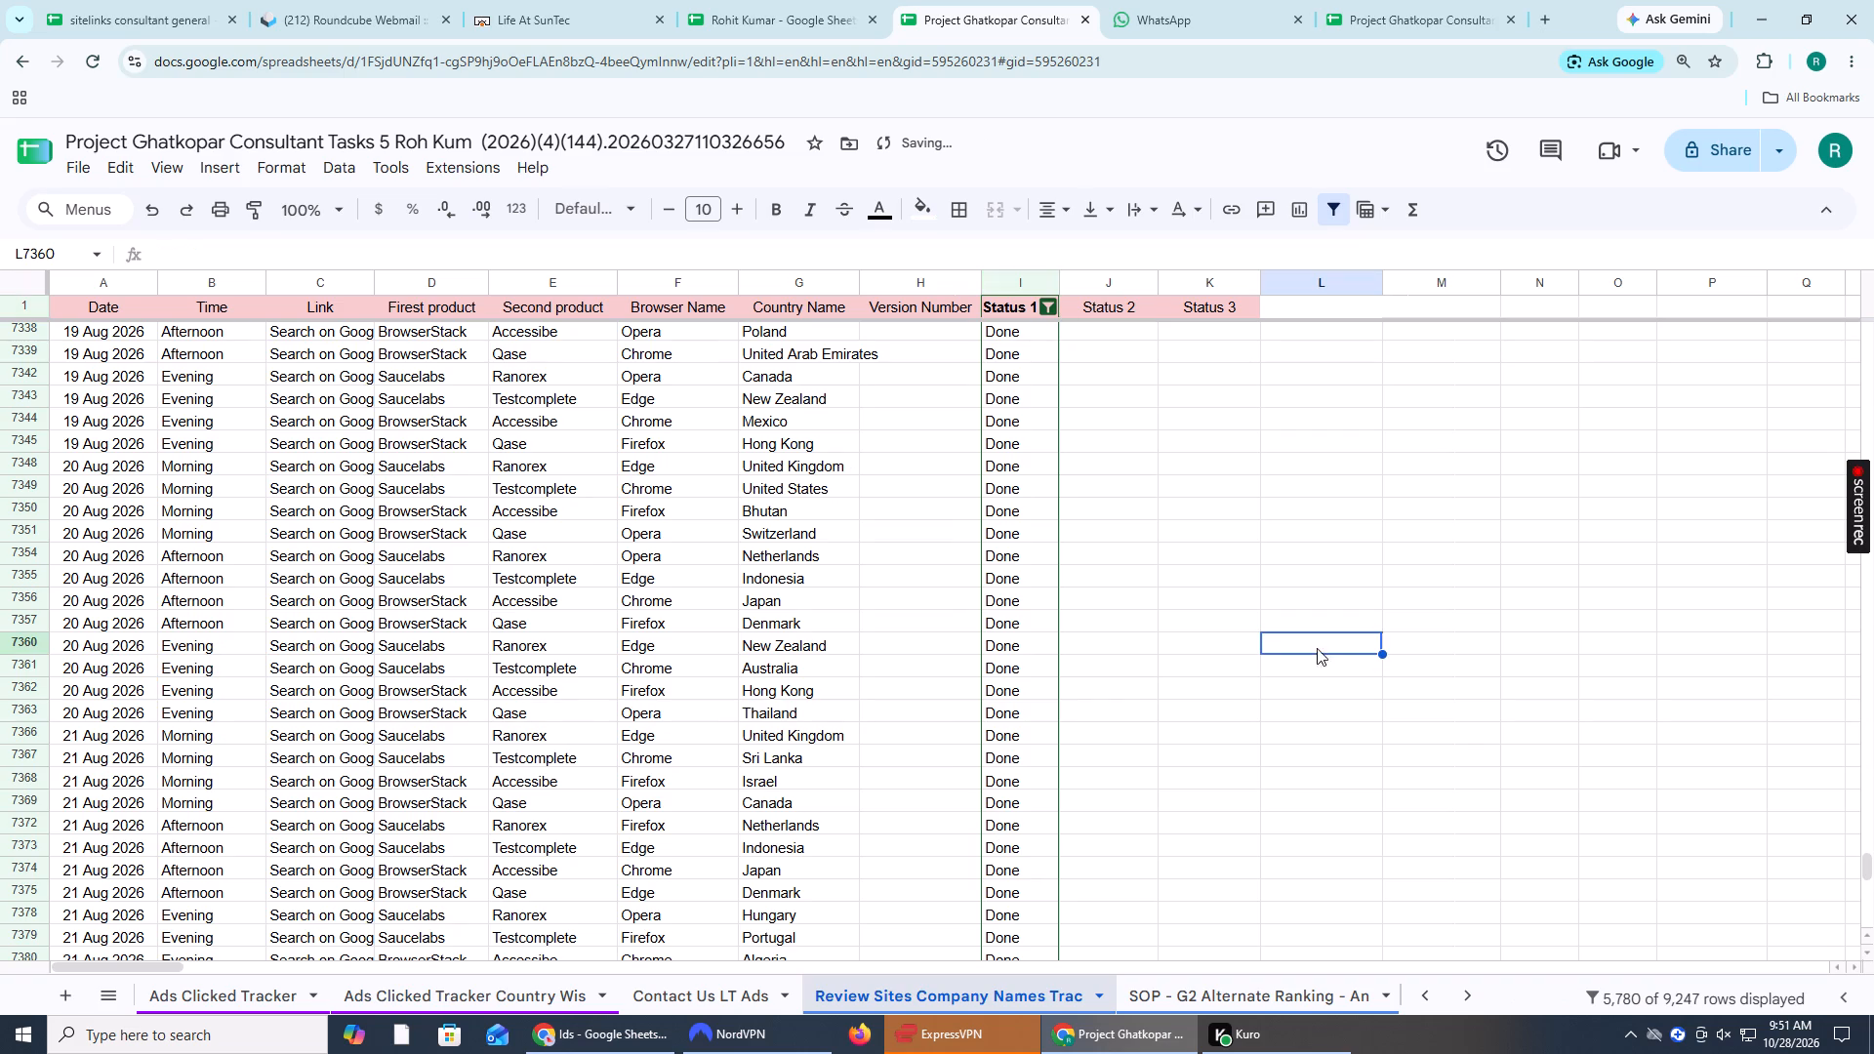
Select the whole filtered sheet and apply bold formatting to the displayed Done rows.
key("ctrl+a")
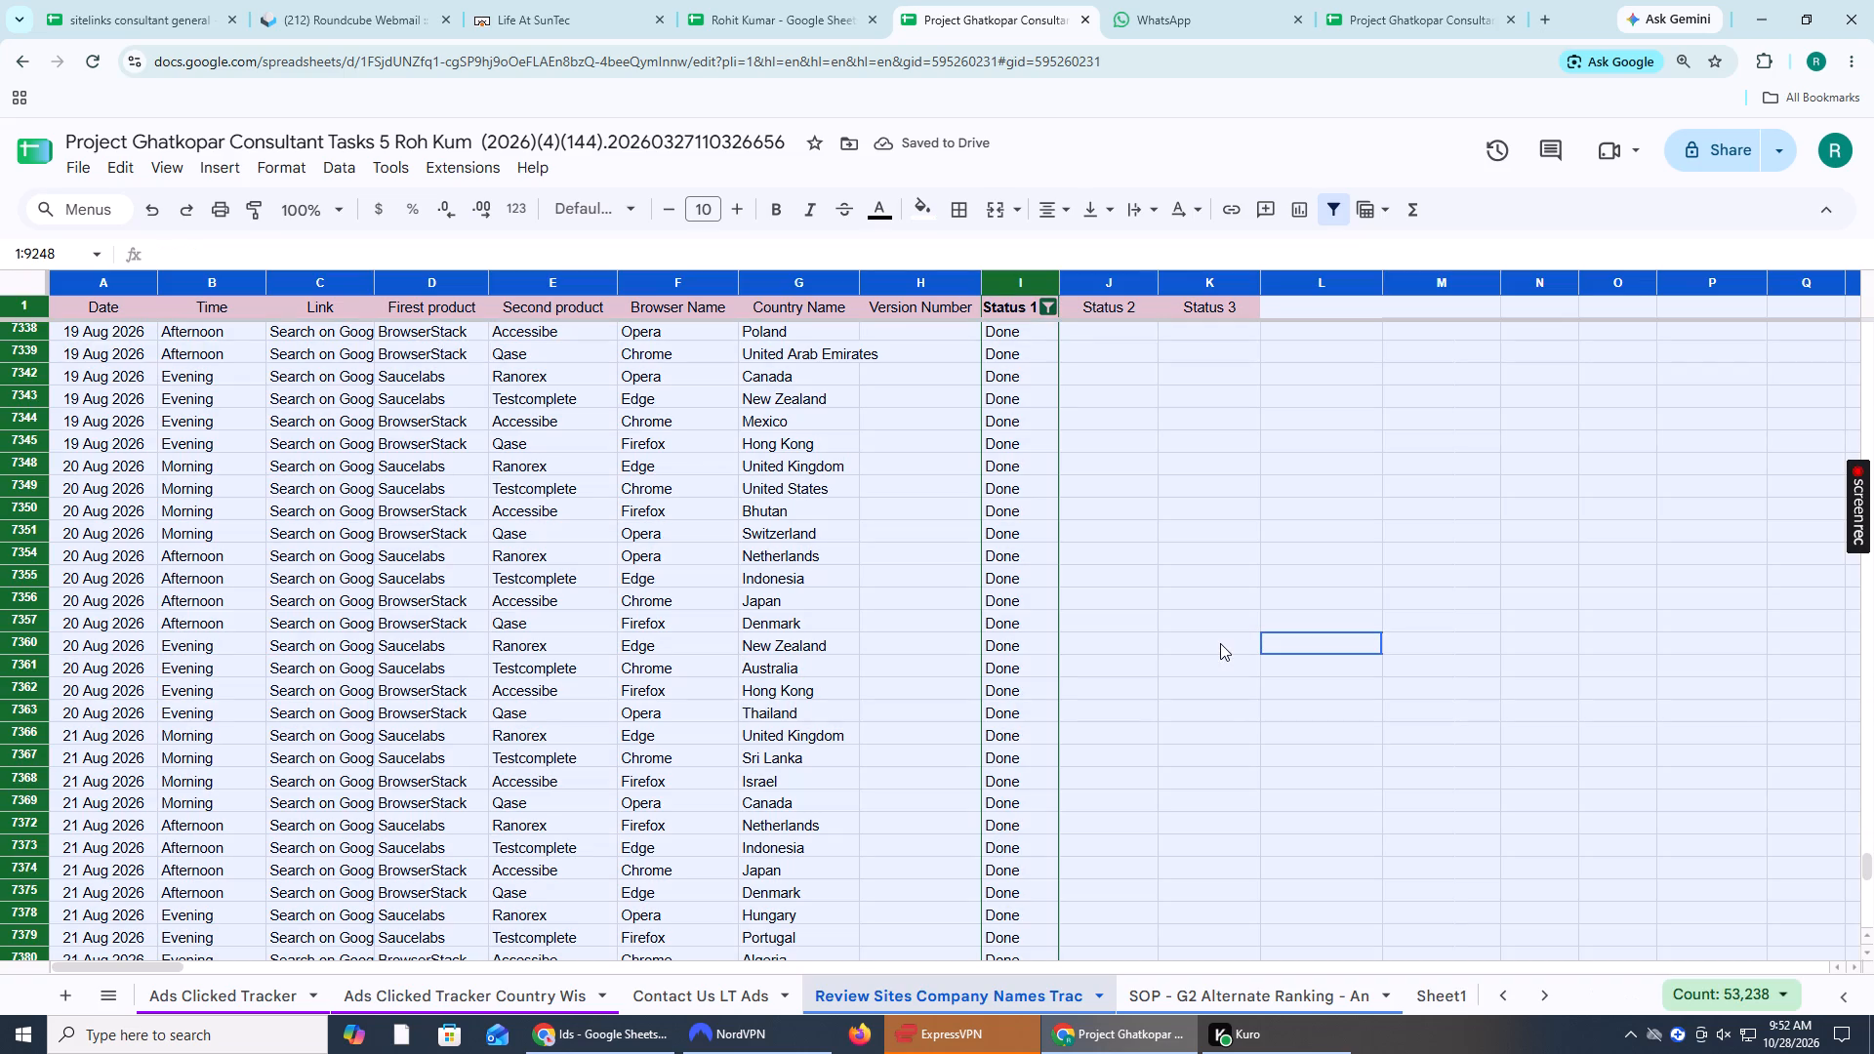
key("ctrl+b")
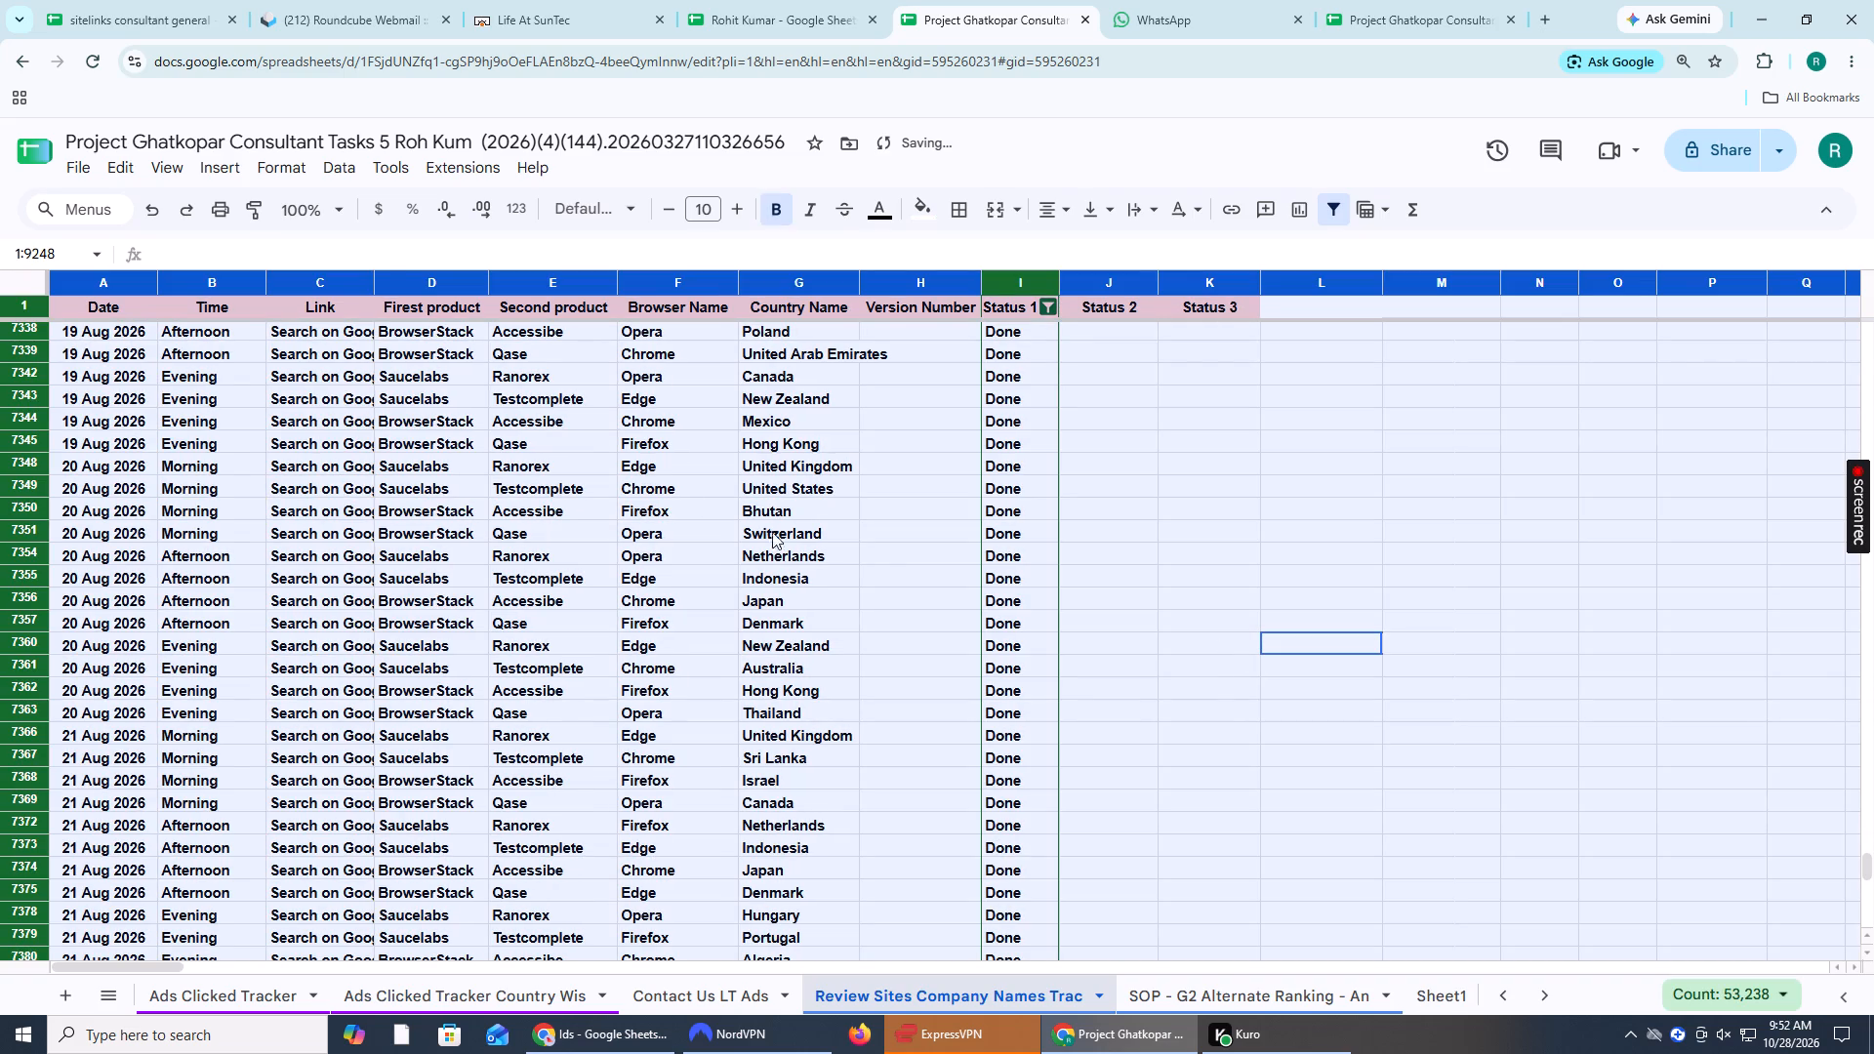
left_click(1124, 553)
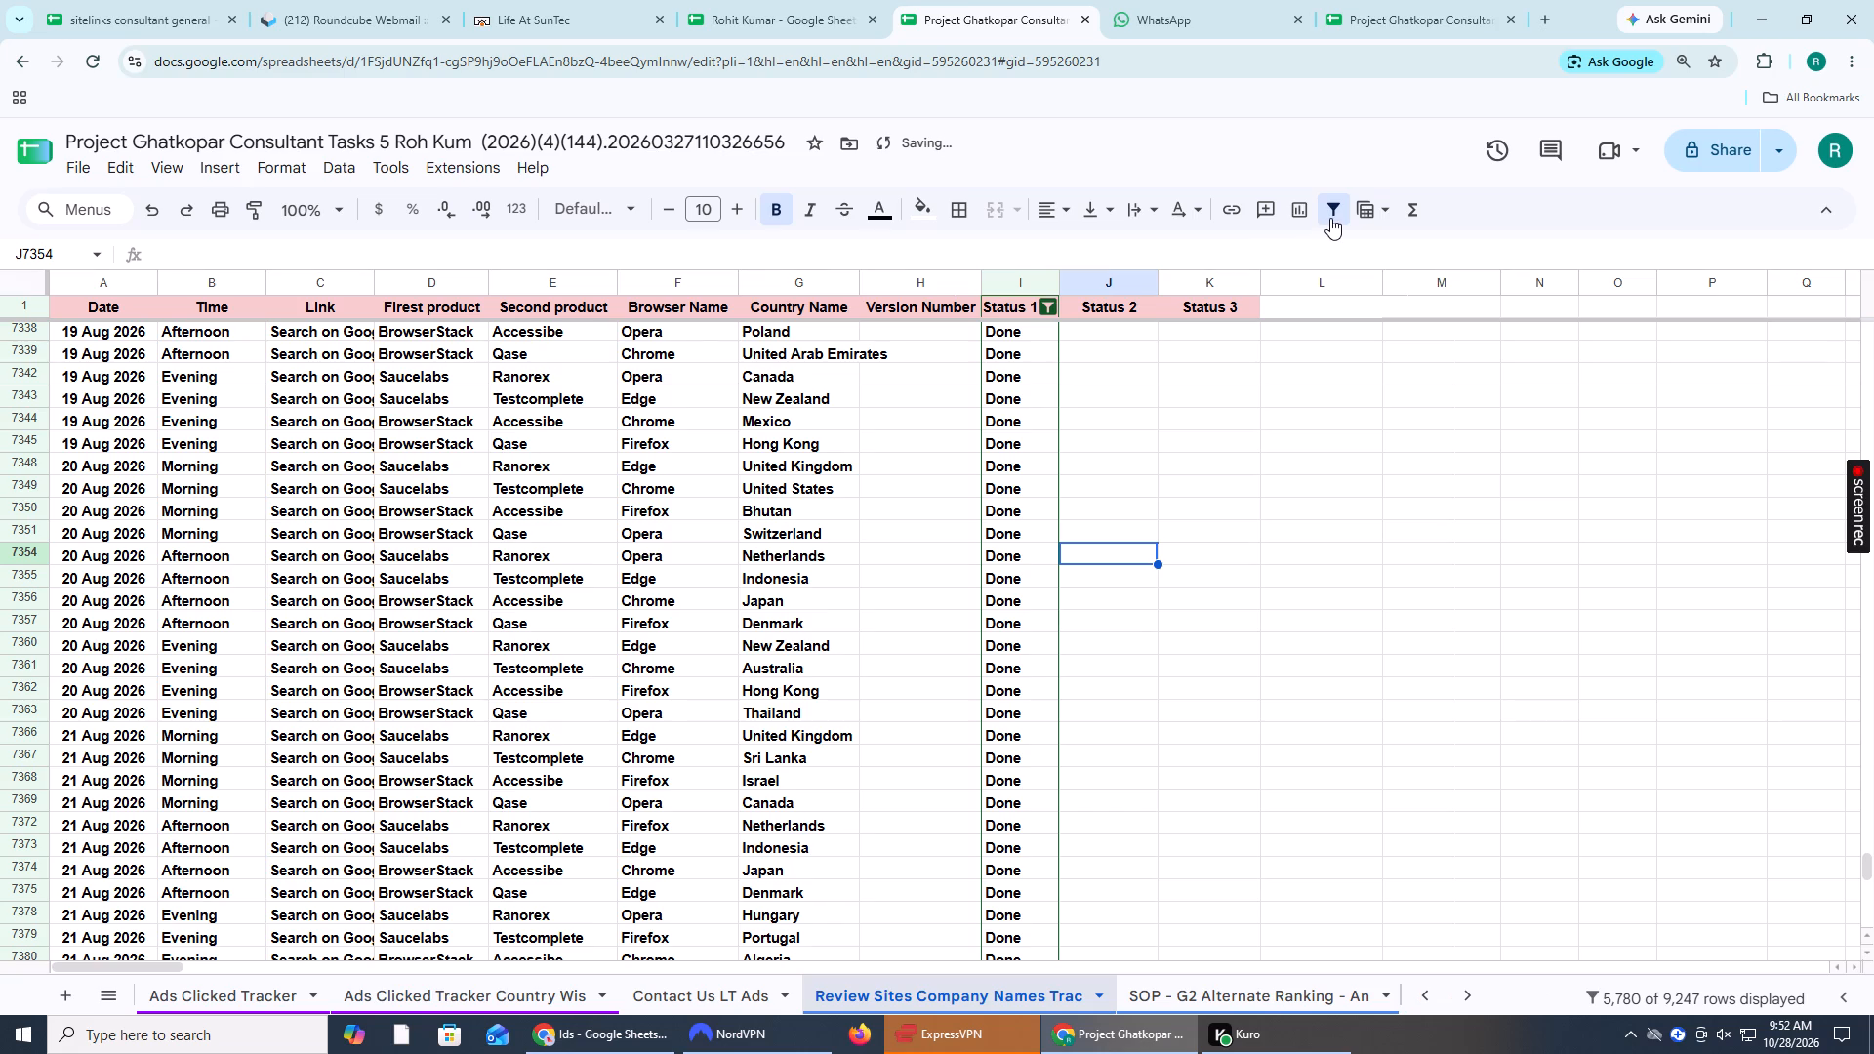
Remove the filter from the Status 1 column so that all rows are shown.
left_click(1330, 217)
left_click(1160, 528)
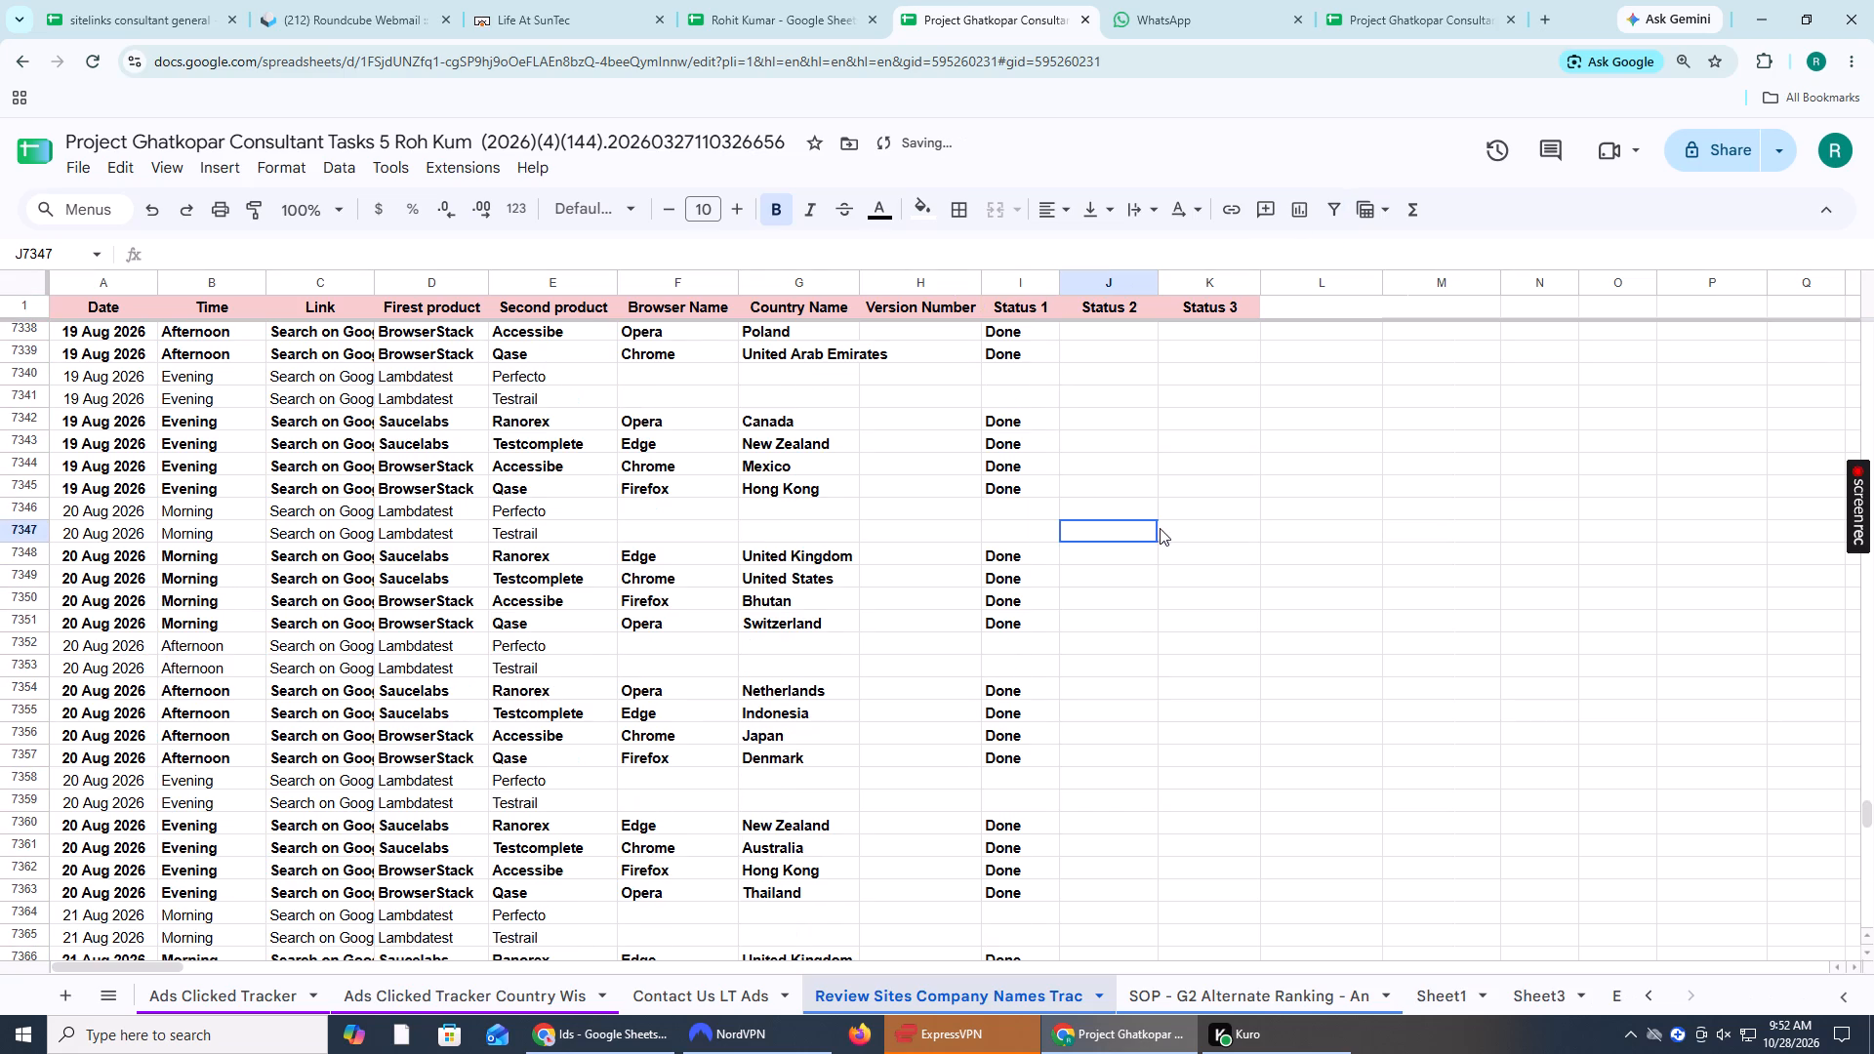
Copy the browser, country, version and Status 1 cells of the 4 Sep 2026 rows, F7582 to I7597.
scroll(866, 521, "down", 16)
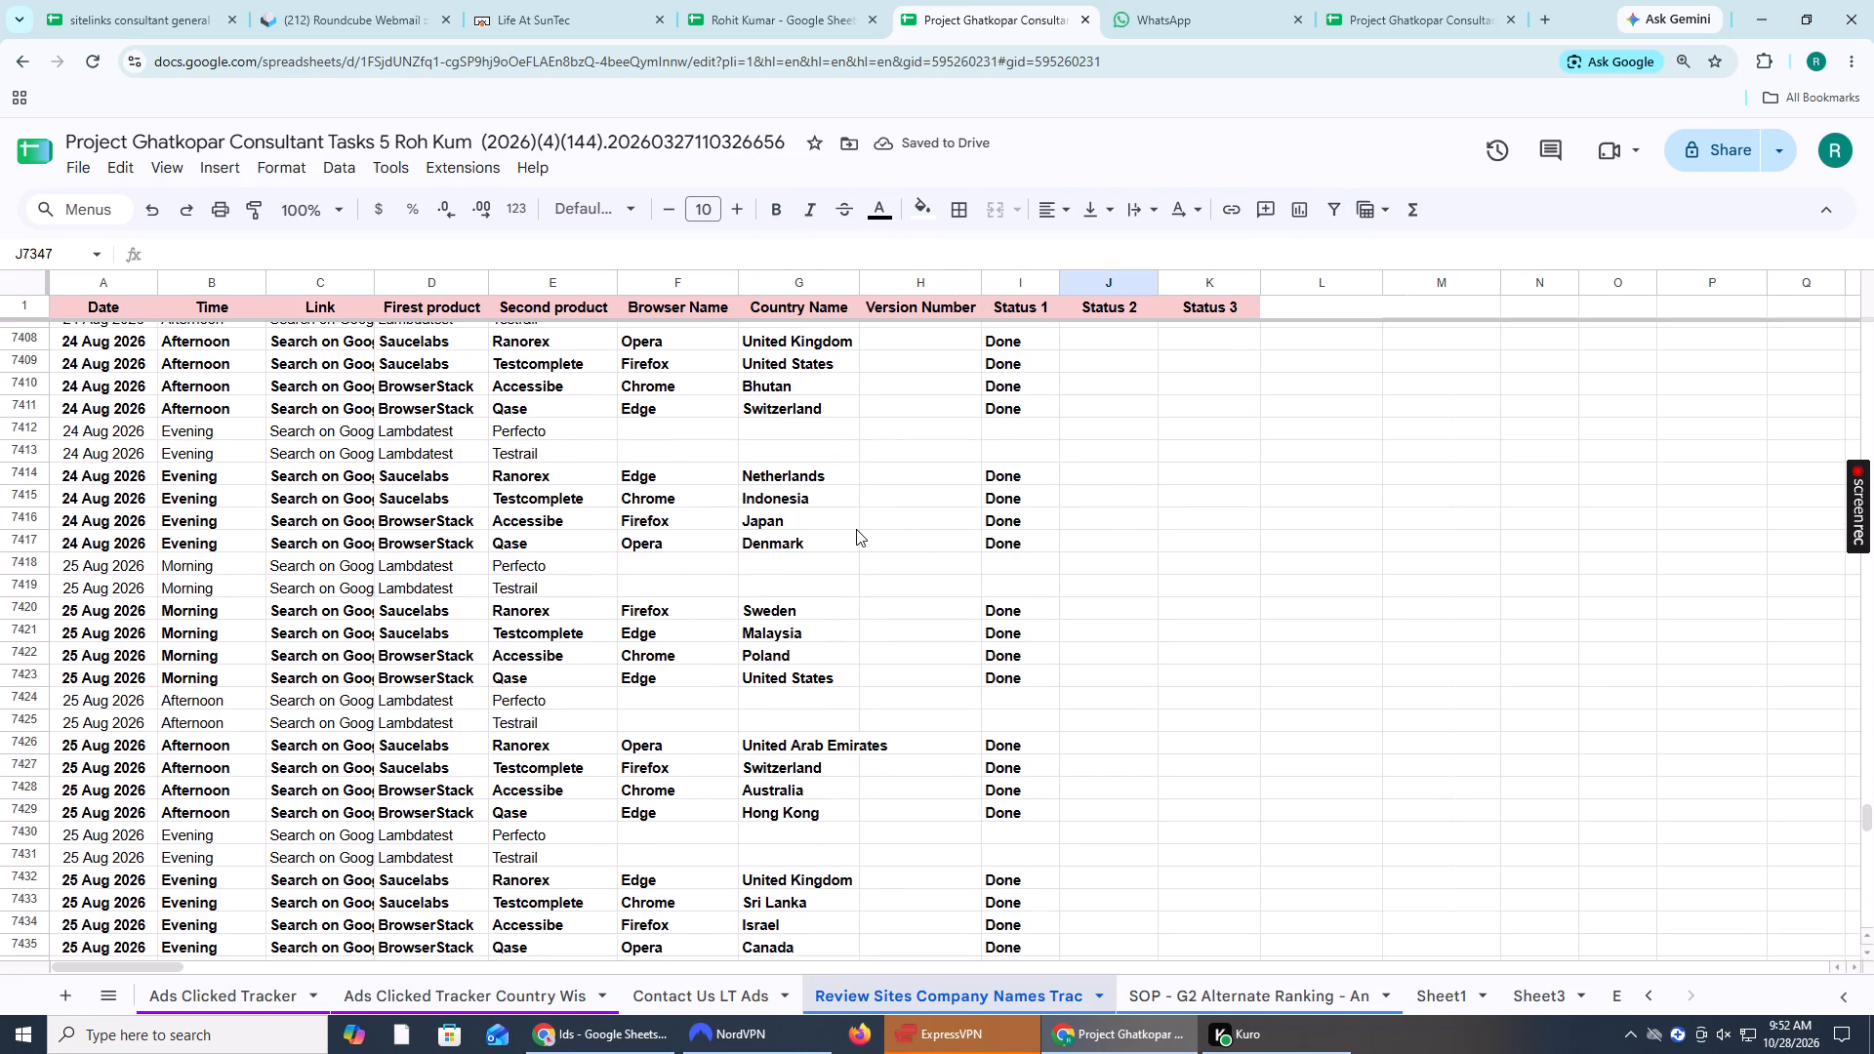
scroll(854, 524, "down", 20)
scroll(854, 524, "down", 5)
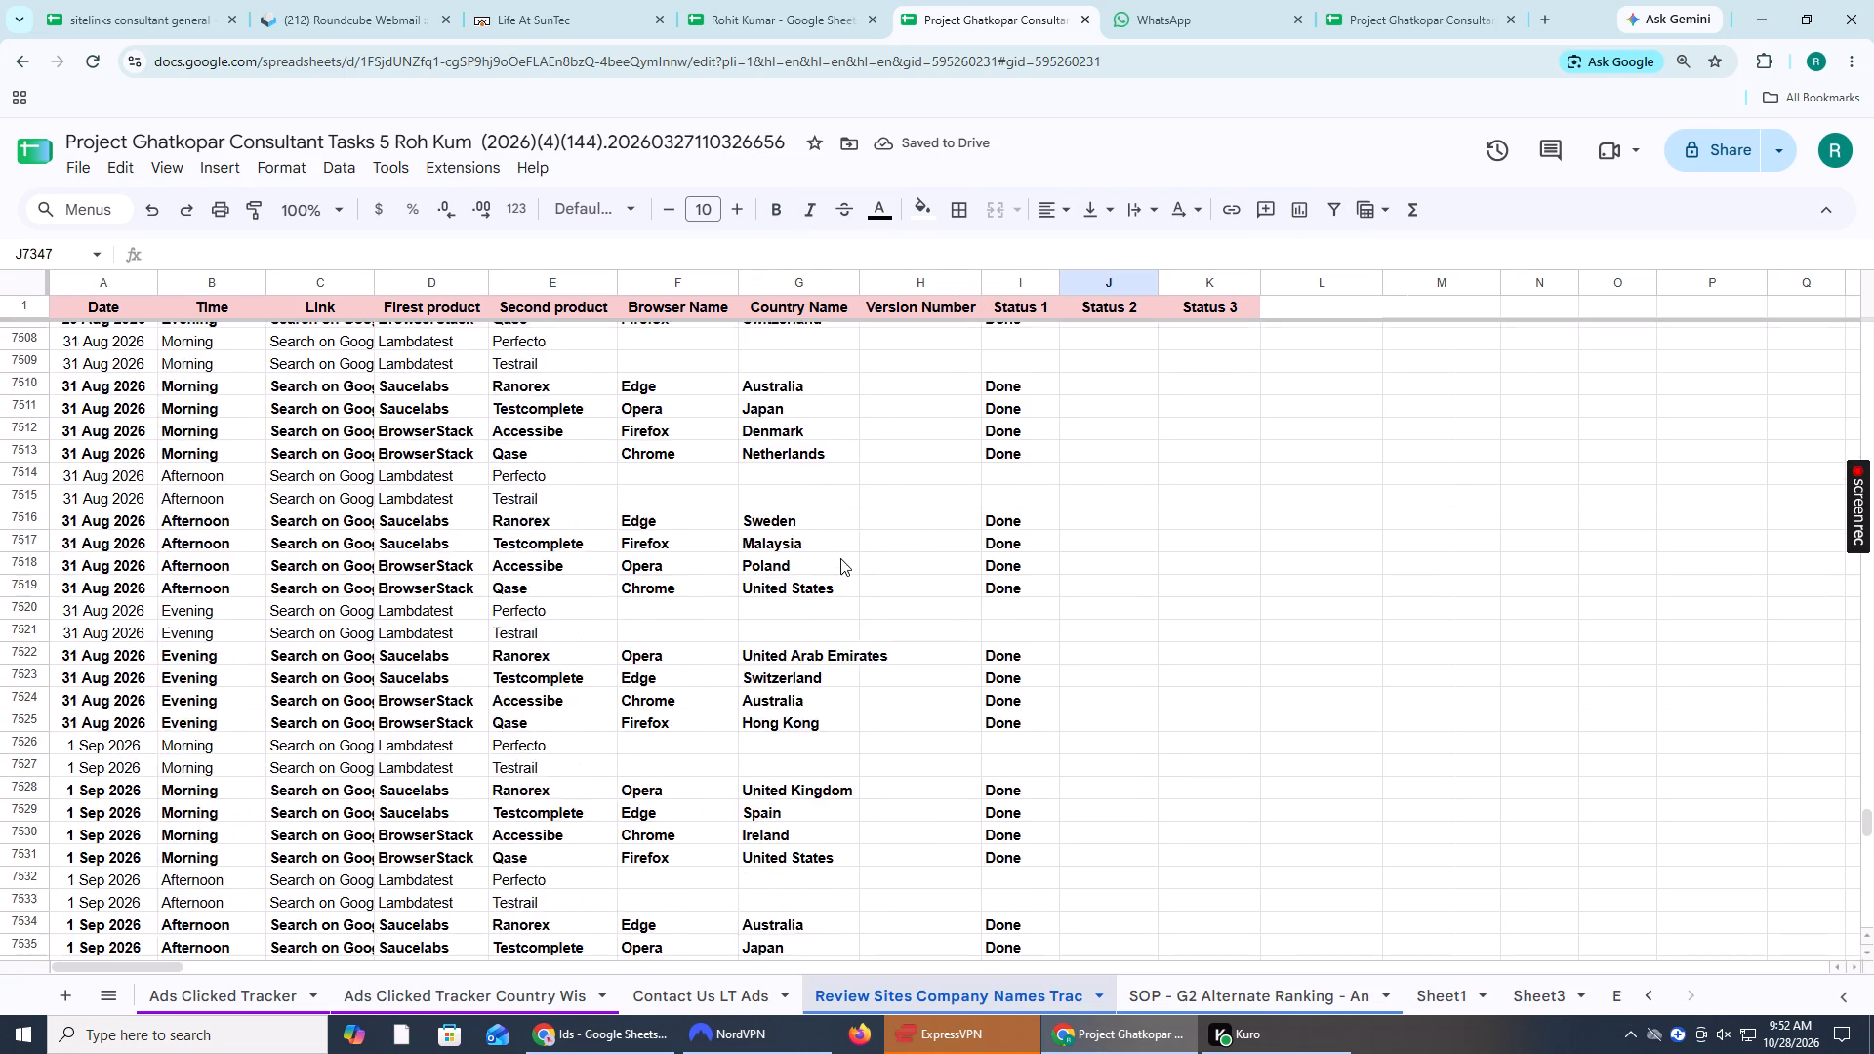
scroll(840, 558, "down", 14)
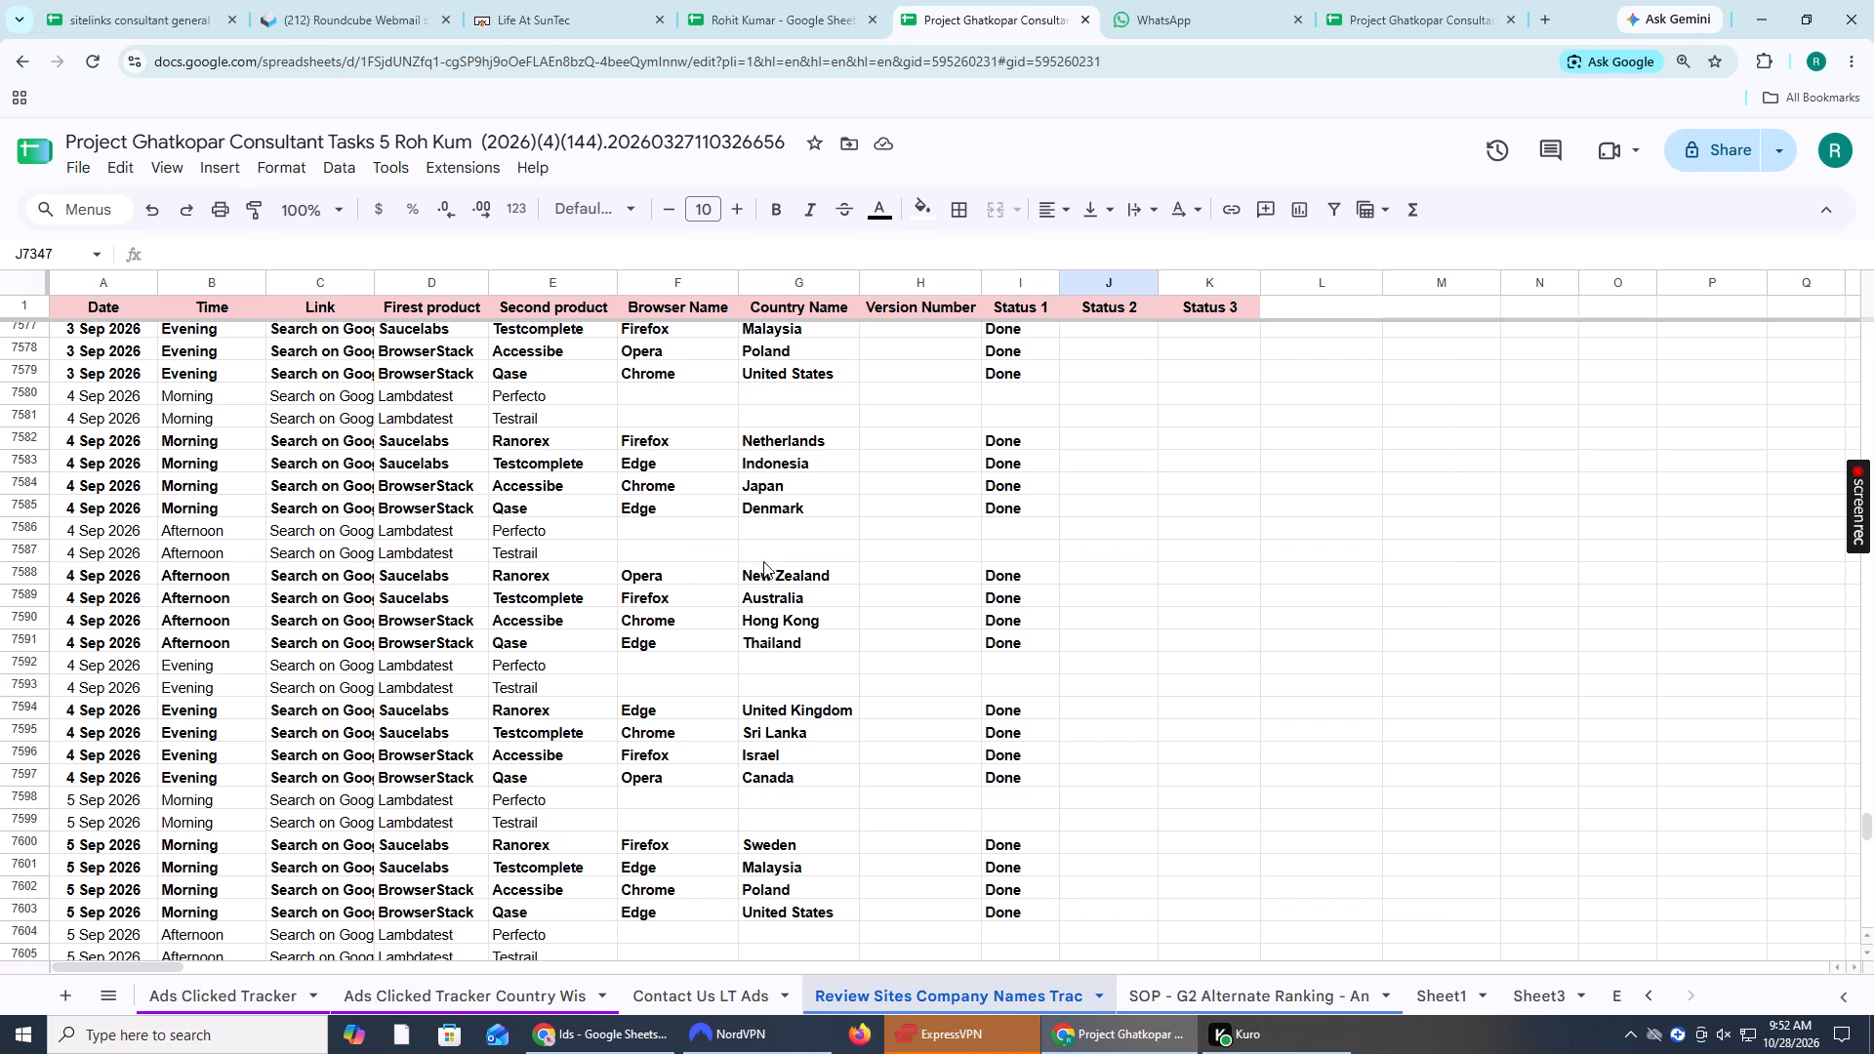
left_click(646, 439)
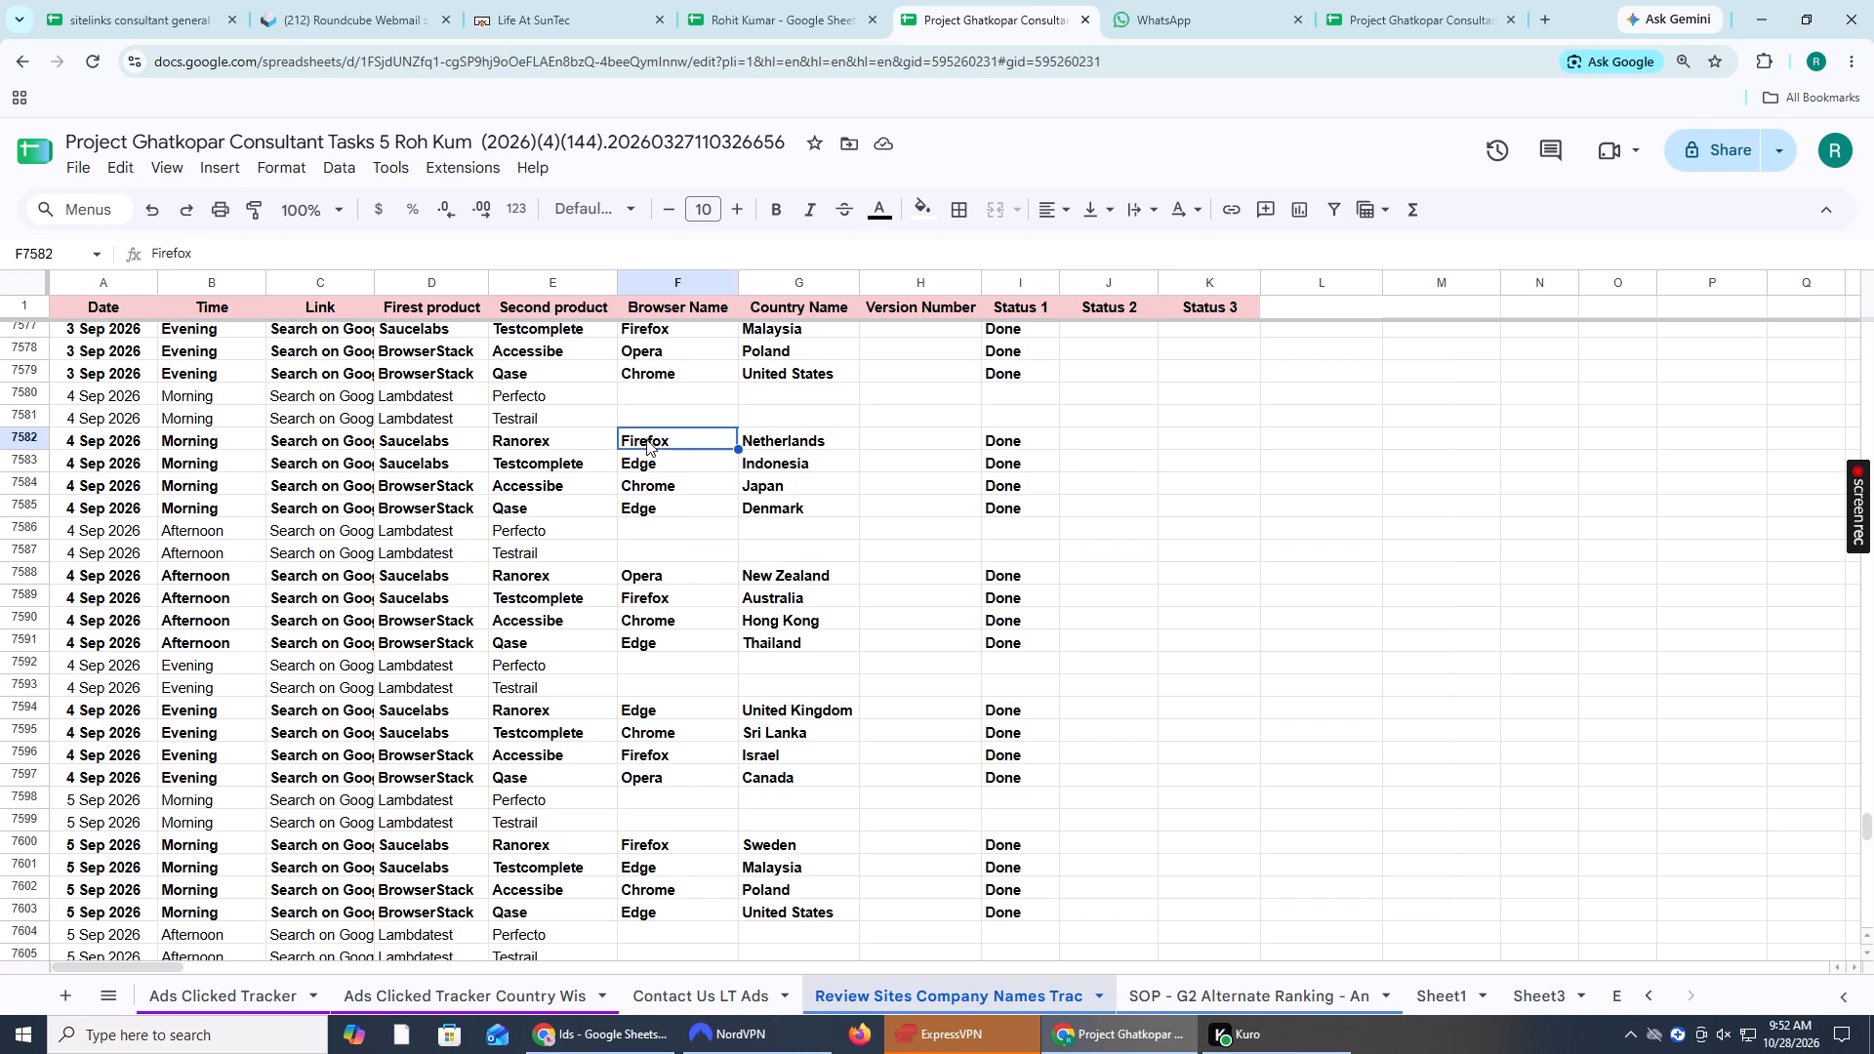
key("shift+Right")
key("shift+Right")
key("shift+Right")
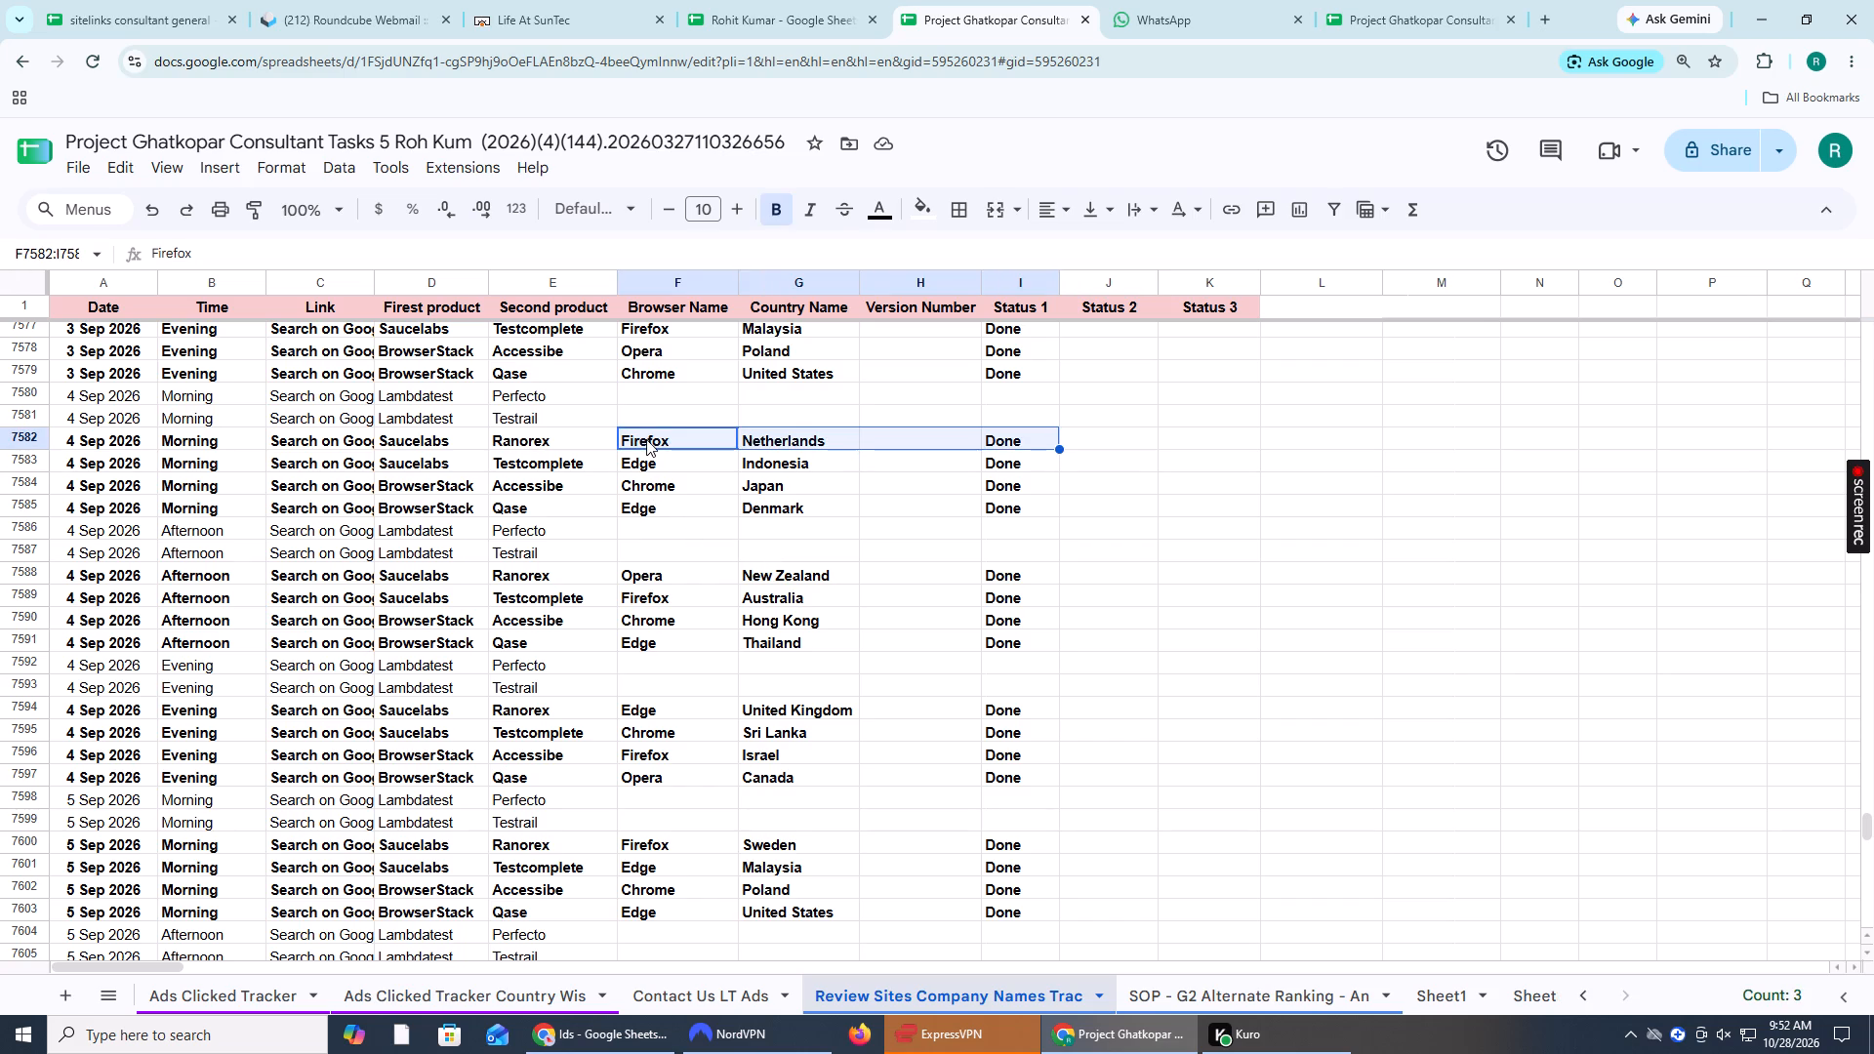
key("shift+Down")
key("shift+Down")
key("shift+Down")
key("shift+Down")
key("shift+Down")
key("shift+Down")
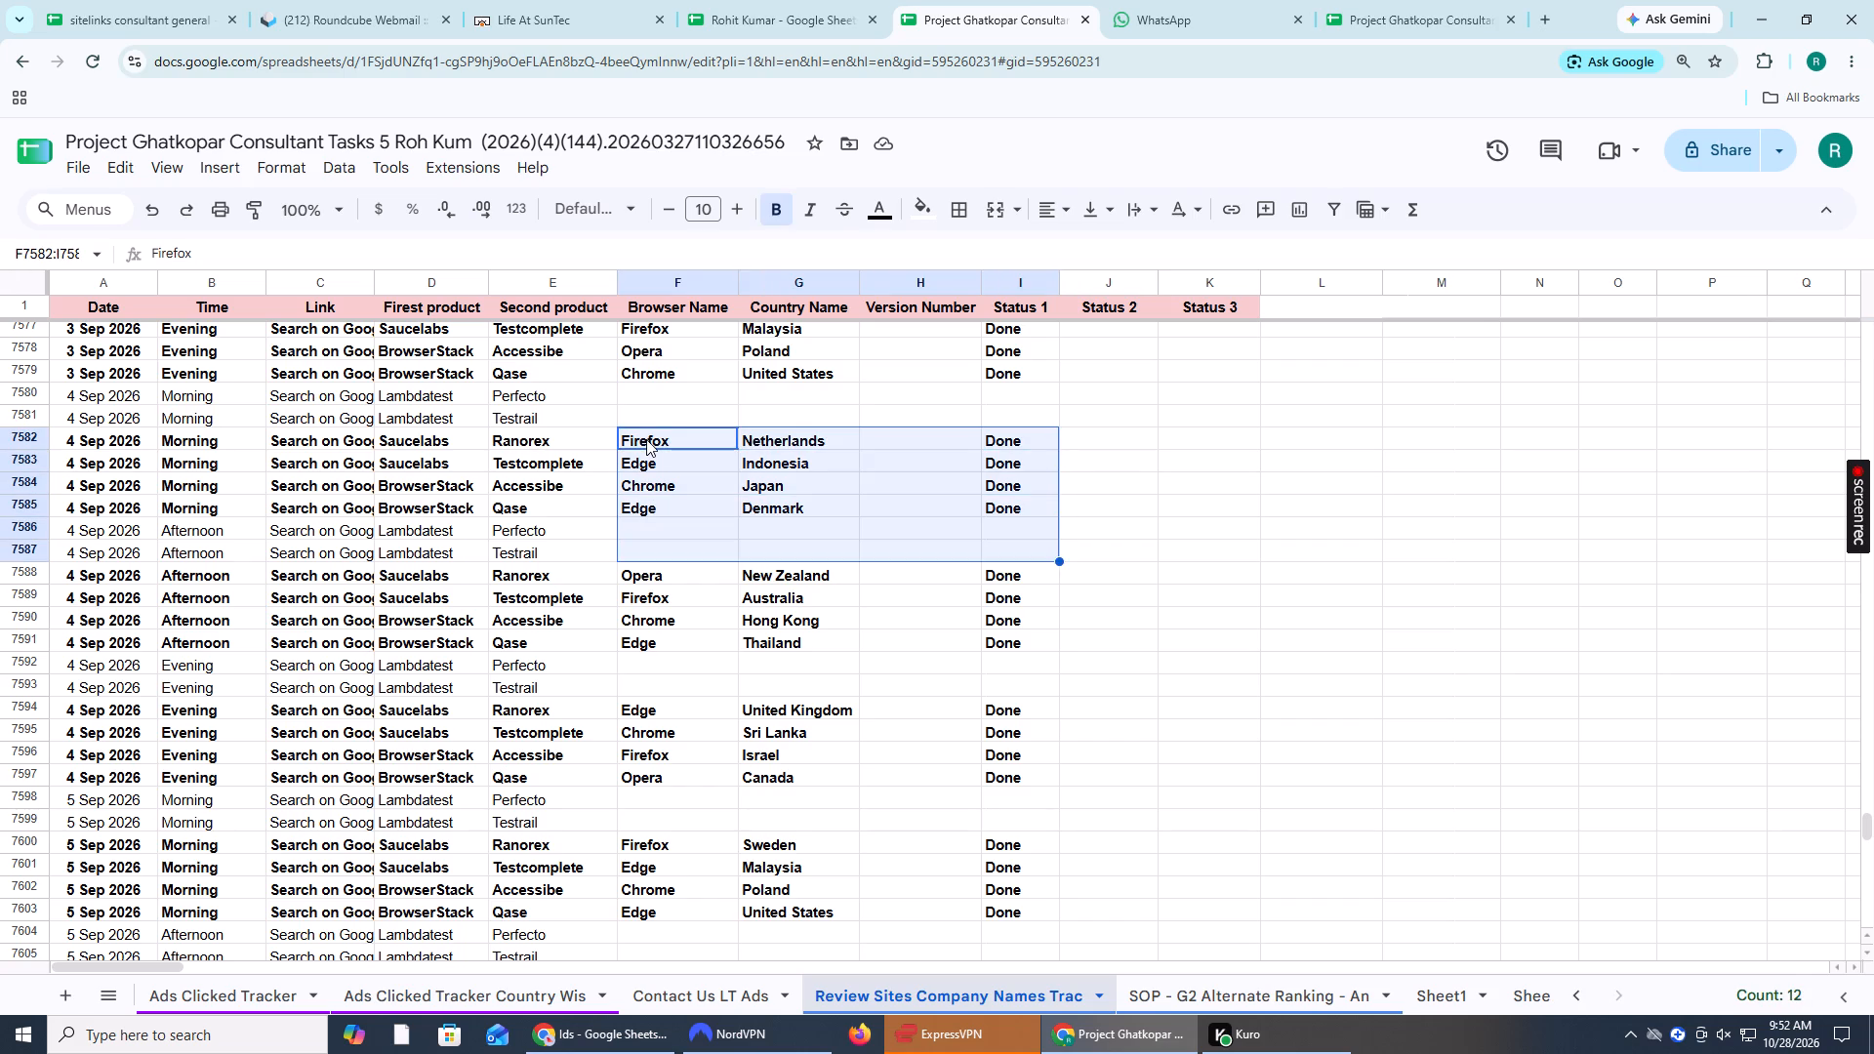
key("shift+Down")
key("shift+Down")
key("shift+Down")
key("shift+Down")
key("shift+Down")
key("shift+Down")
key("shift+Down")
key("shift+Down")
key("shift+Down")
key("shift+Down")
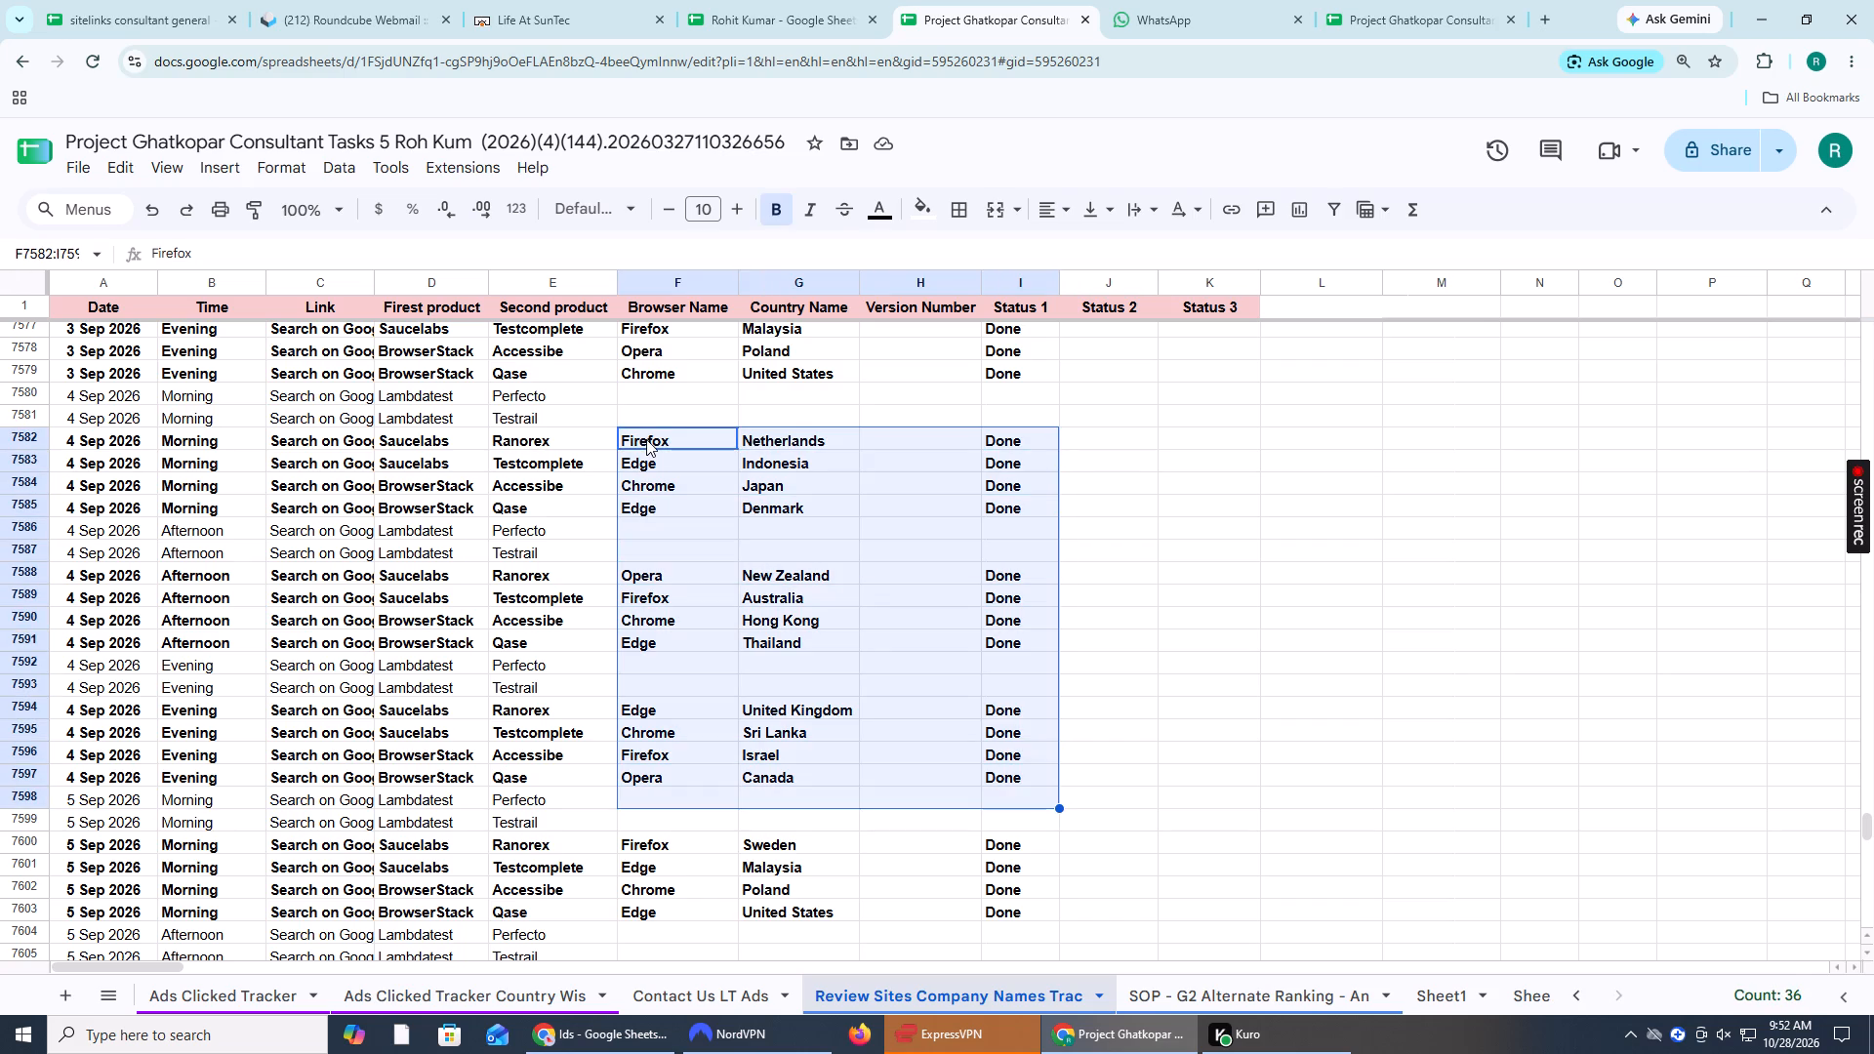
key("shift+Up")
key("ctrl+c")
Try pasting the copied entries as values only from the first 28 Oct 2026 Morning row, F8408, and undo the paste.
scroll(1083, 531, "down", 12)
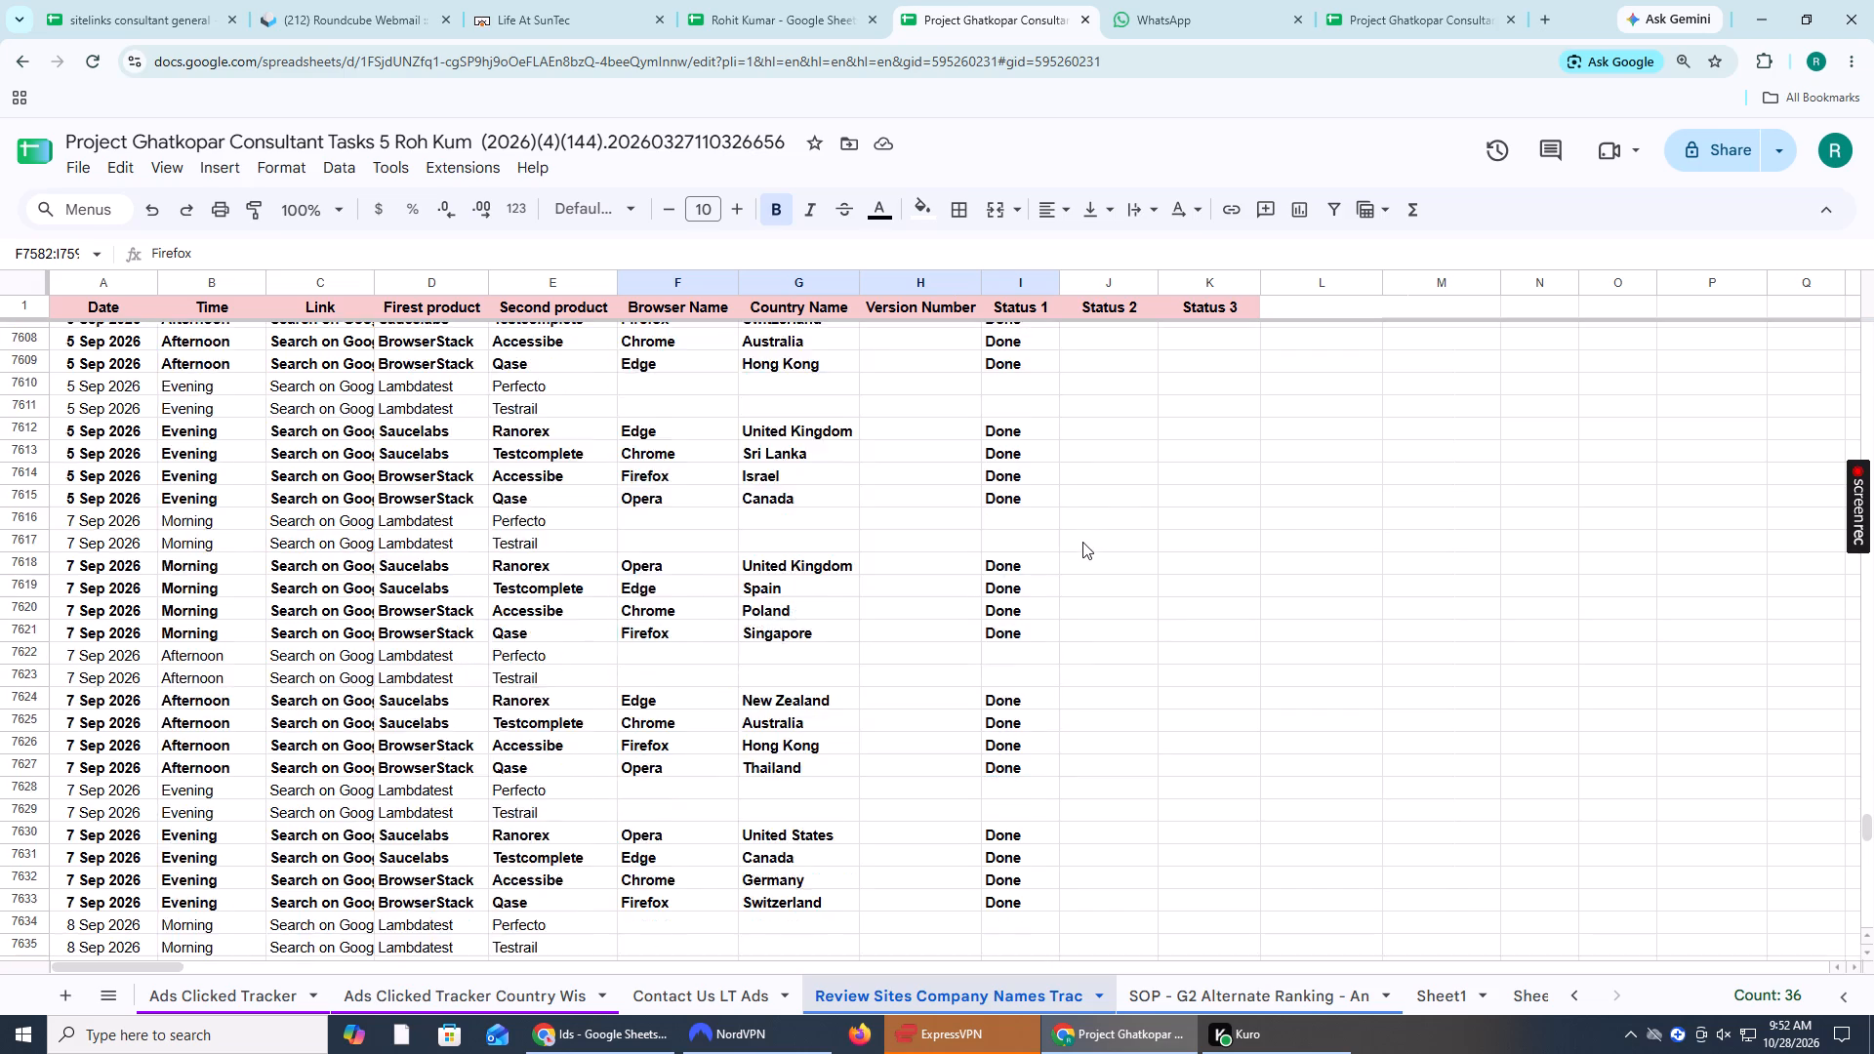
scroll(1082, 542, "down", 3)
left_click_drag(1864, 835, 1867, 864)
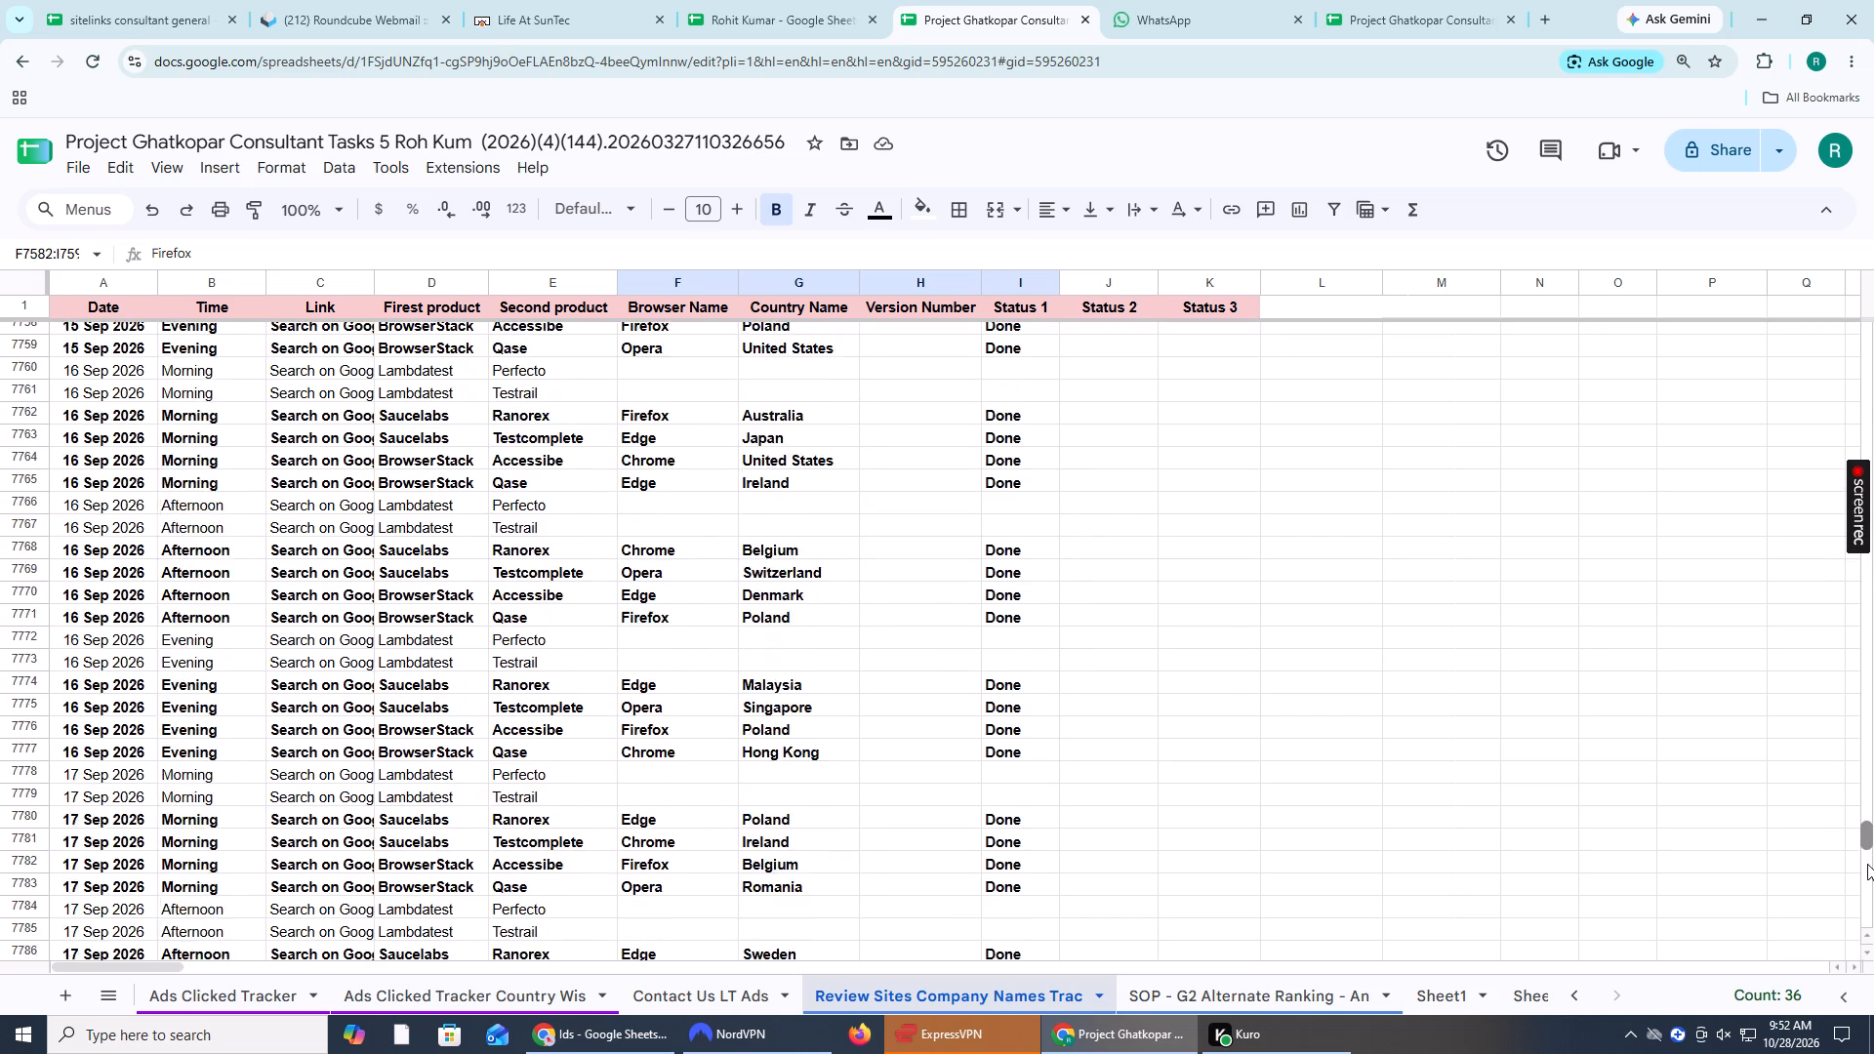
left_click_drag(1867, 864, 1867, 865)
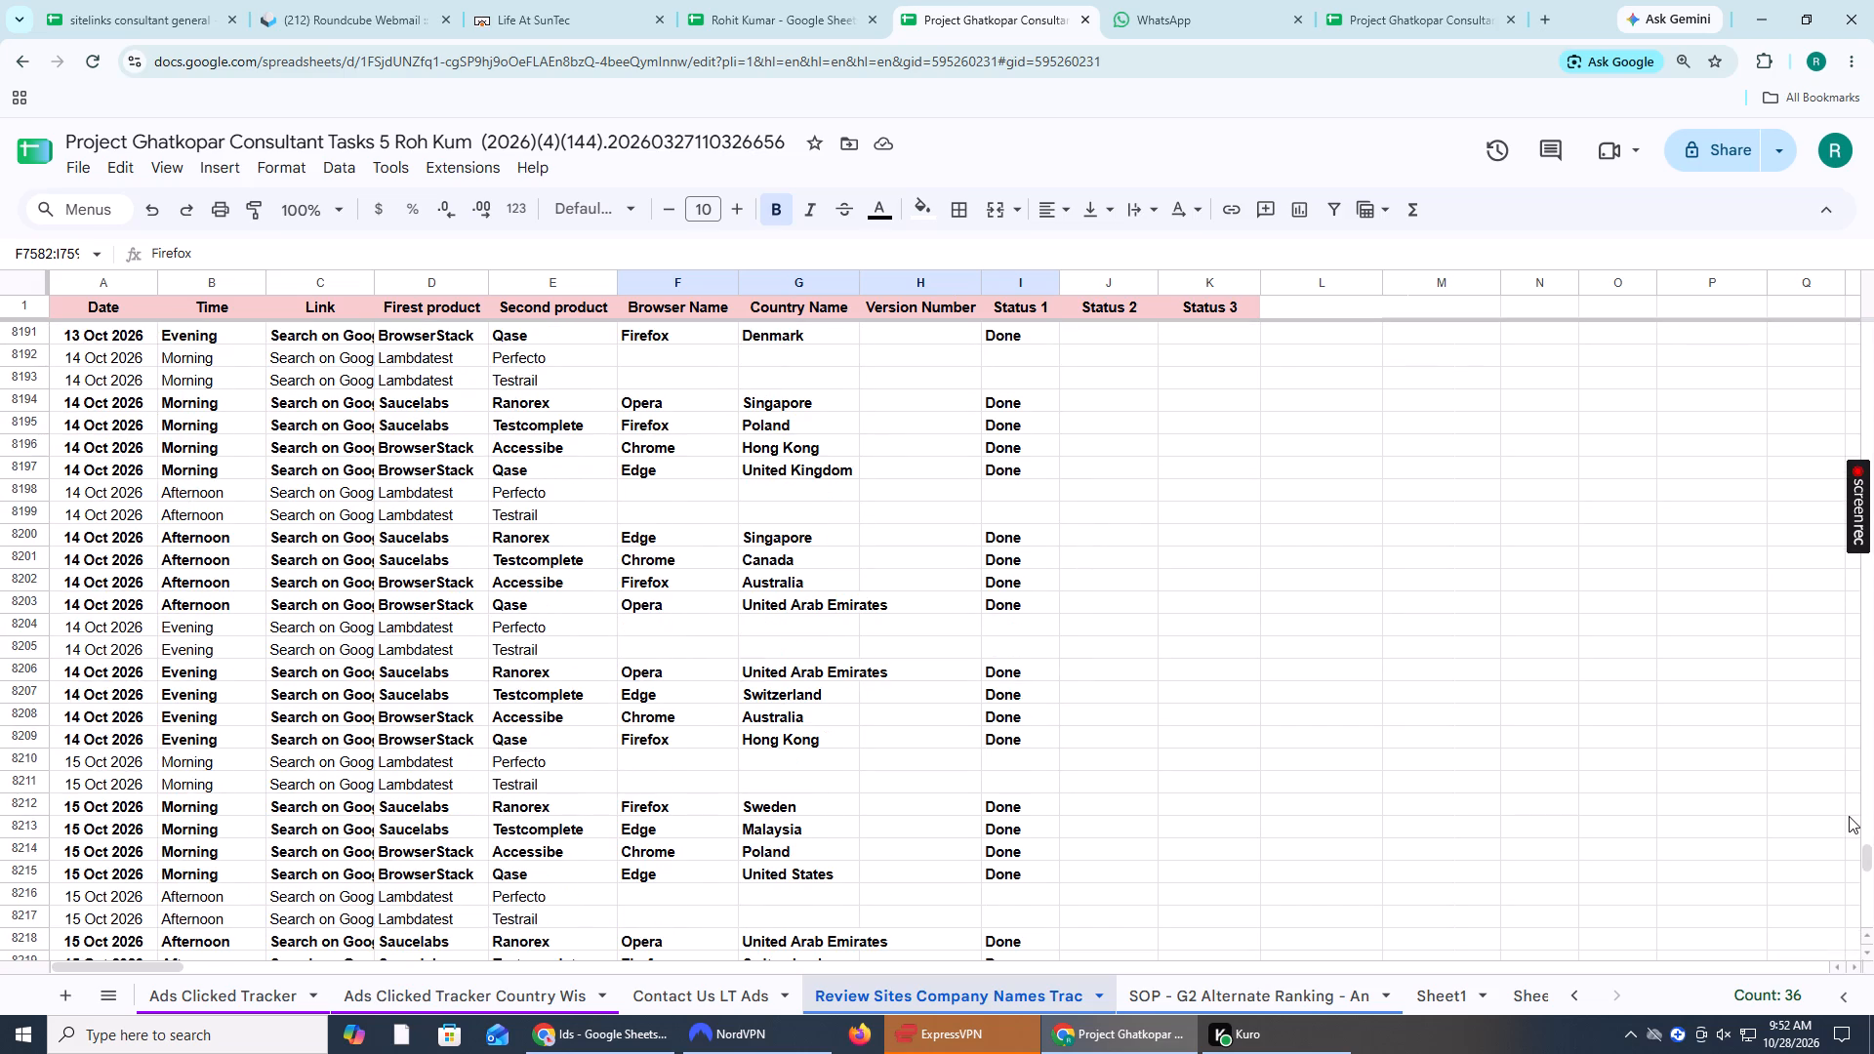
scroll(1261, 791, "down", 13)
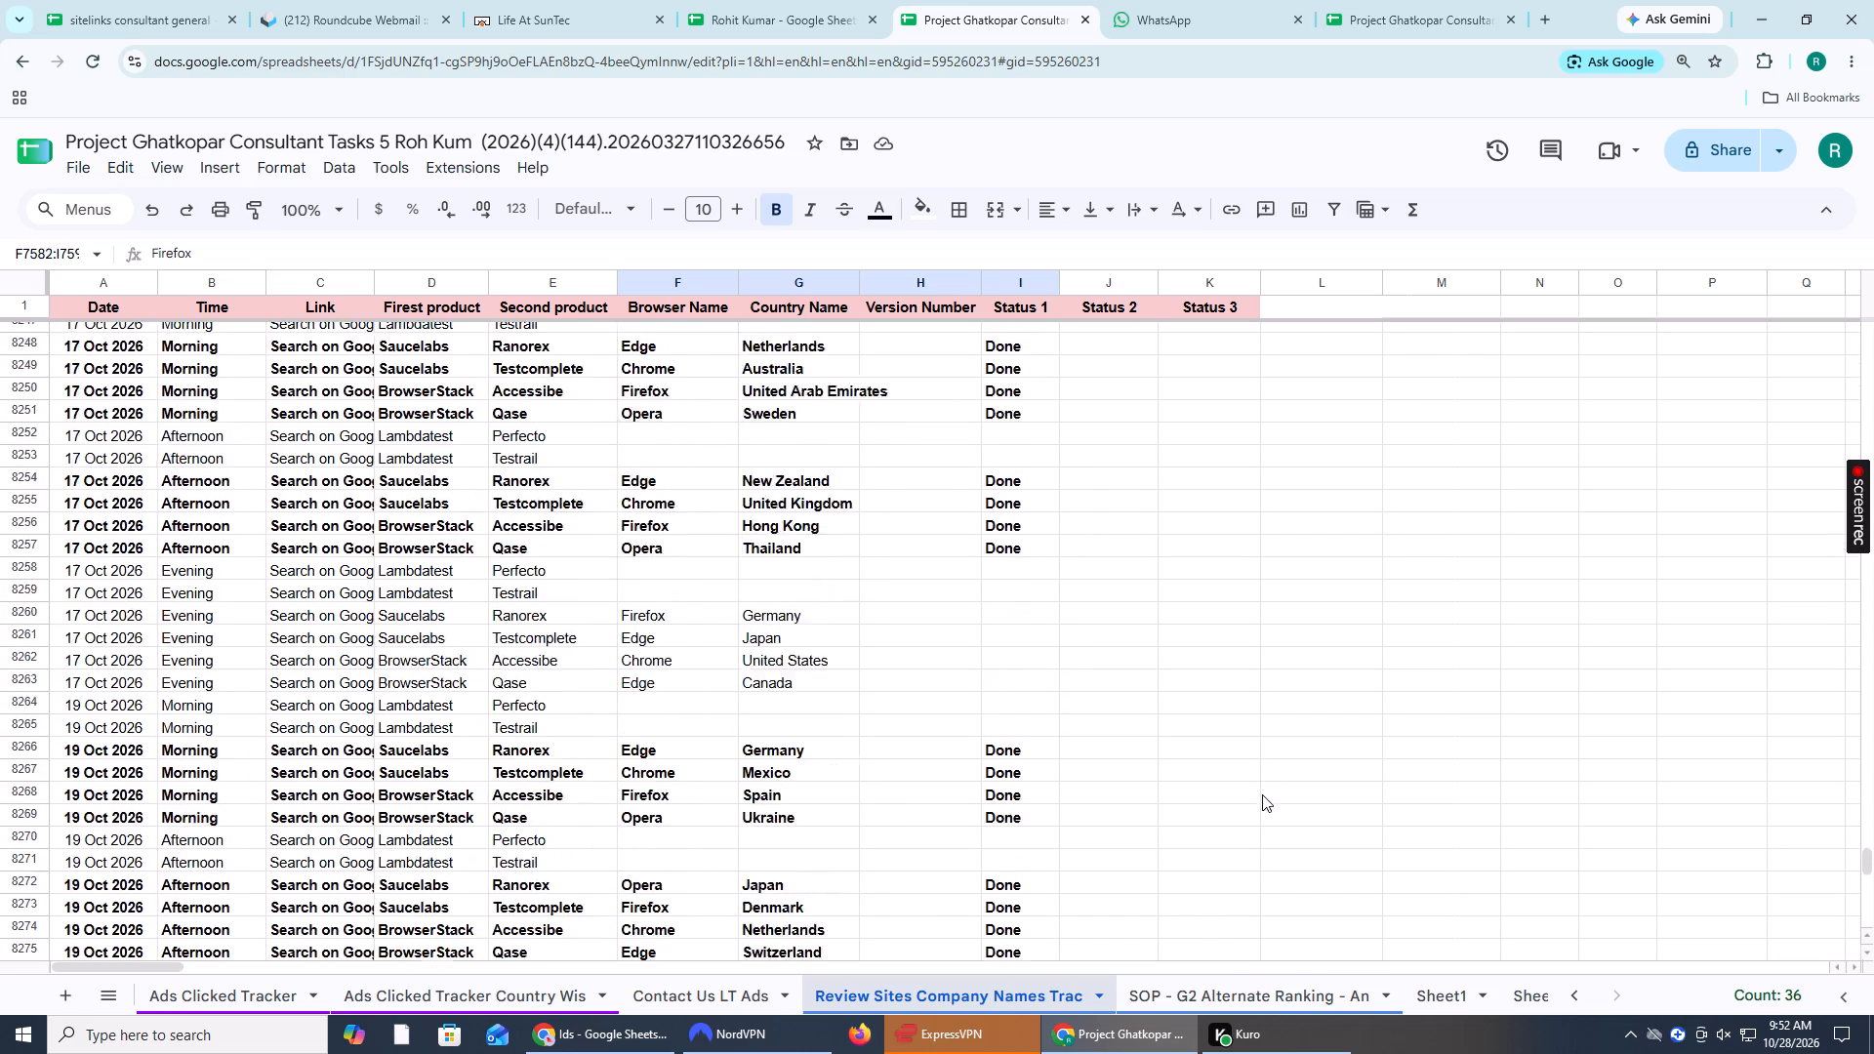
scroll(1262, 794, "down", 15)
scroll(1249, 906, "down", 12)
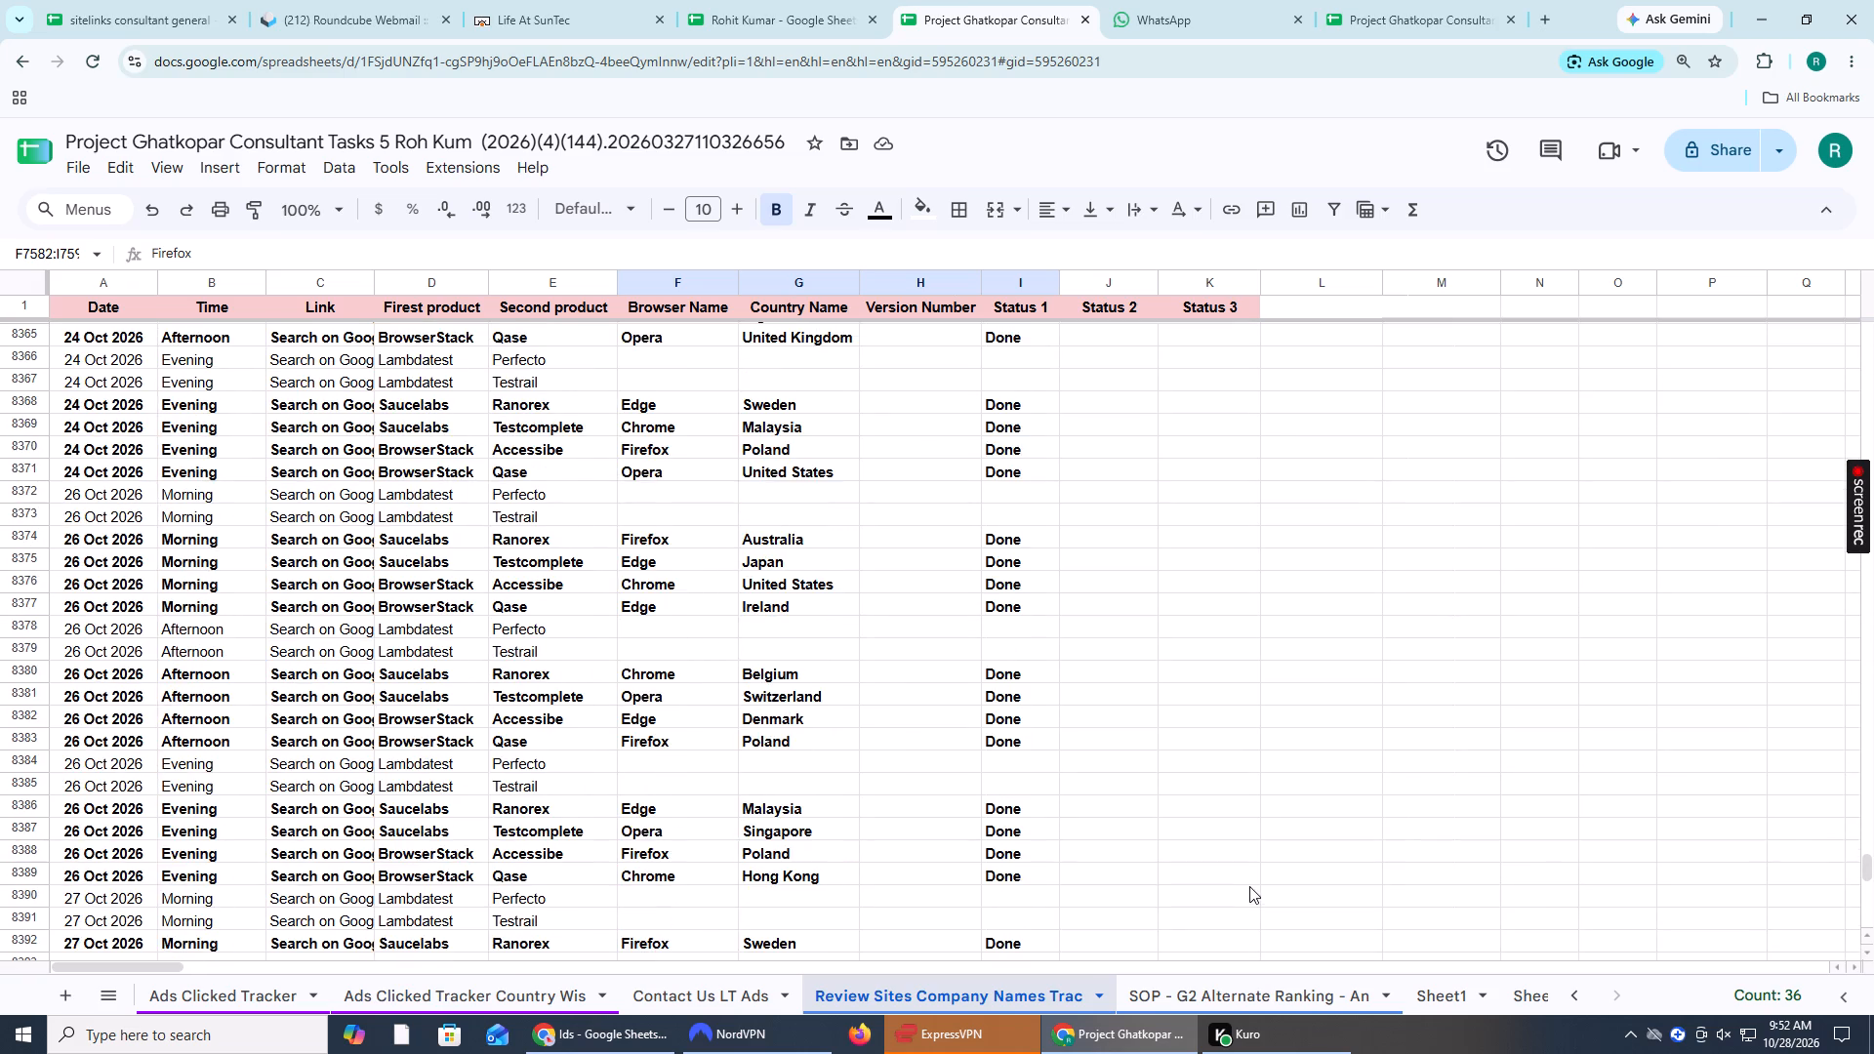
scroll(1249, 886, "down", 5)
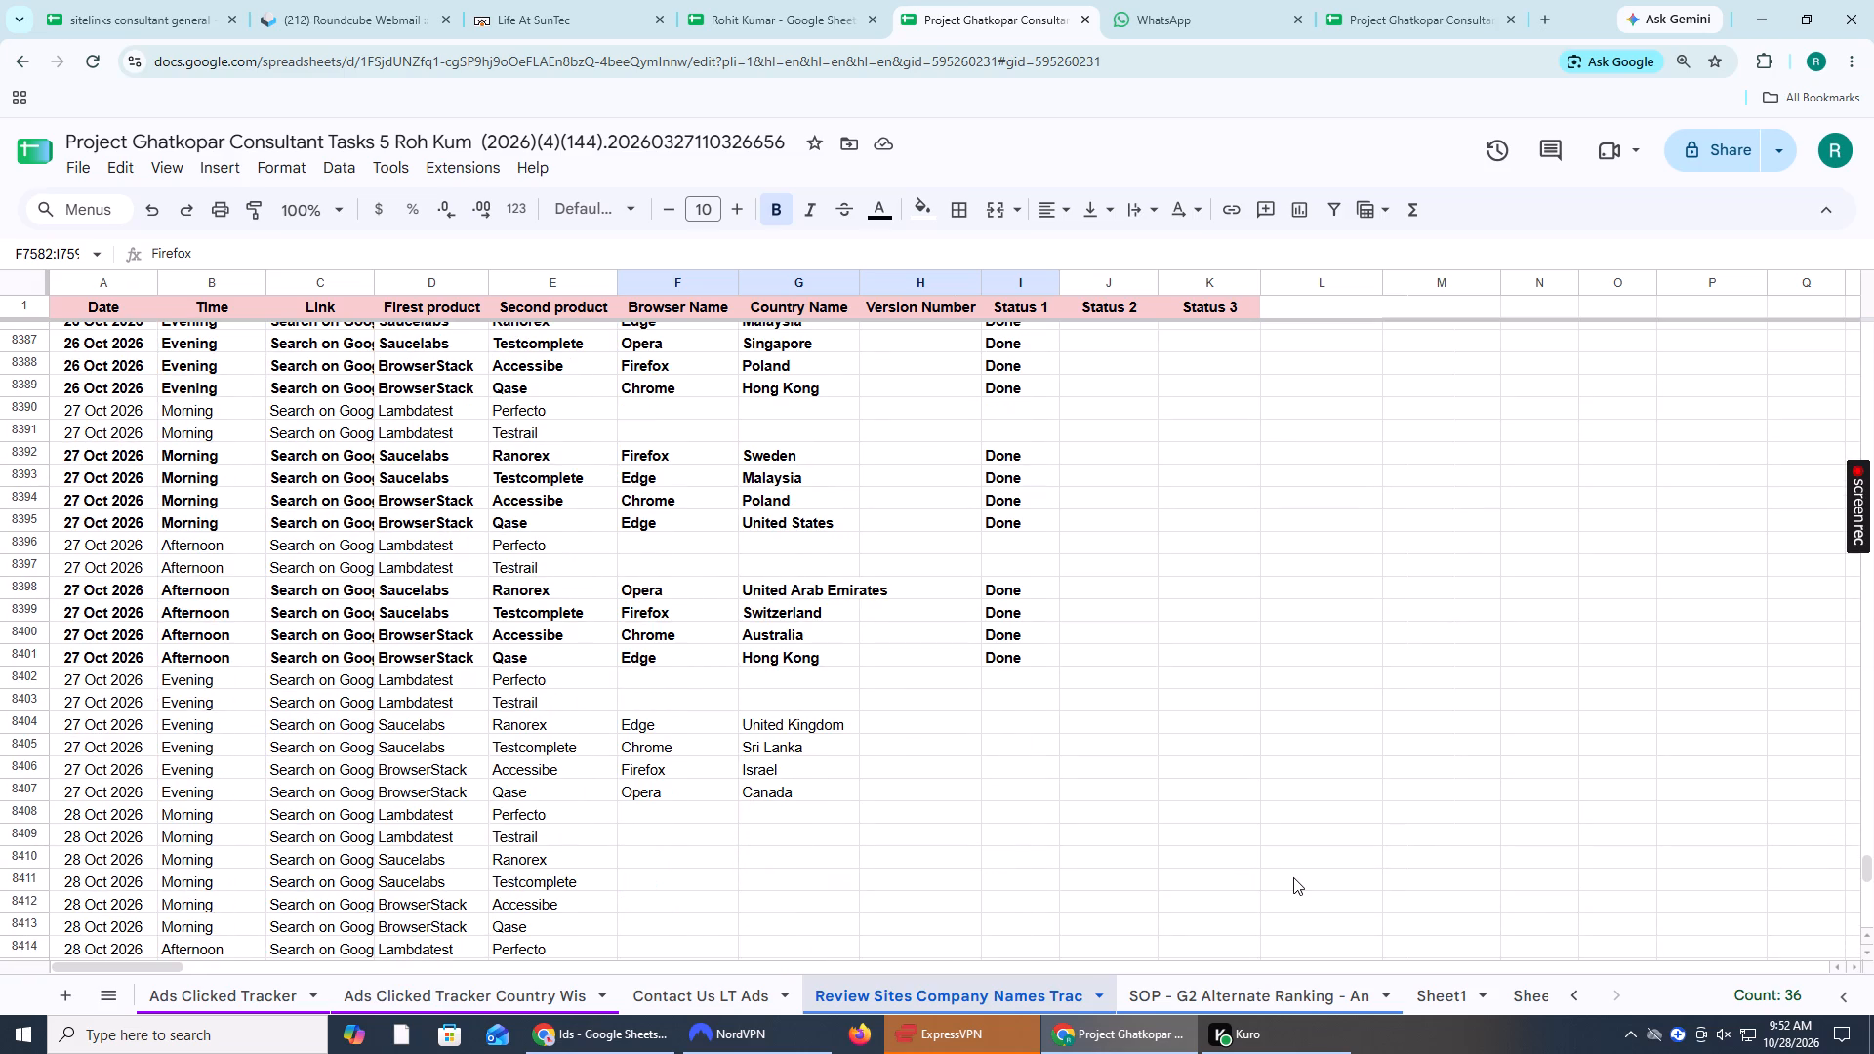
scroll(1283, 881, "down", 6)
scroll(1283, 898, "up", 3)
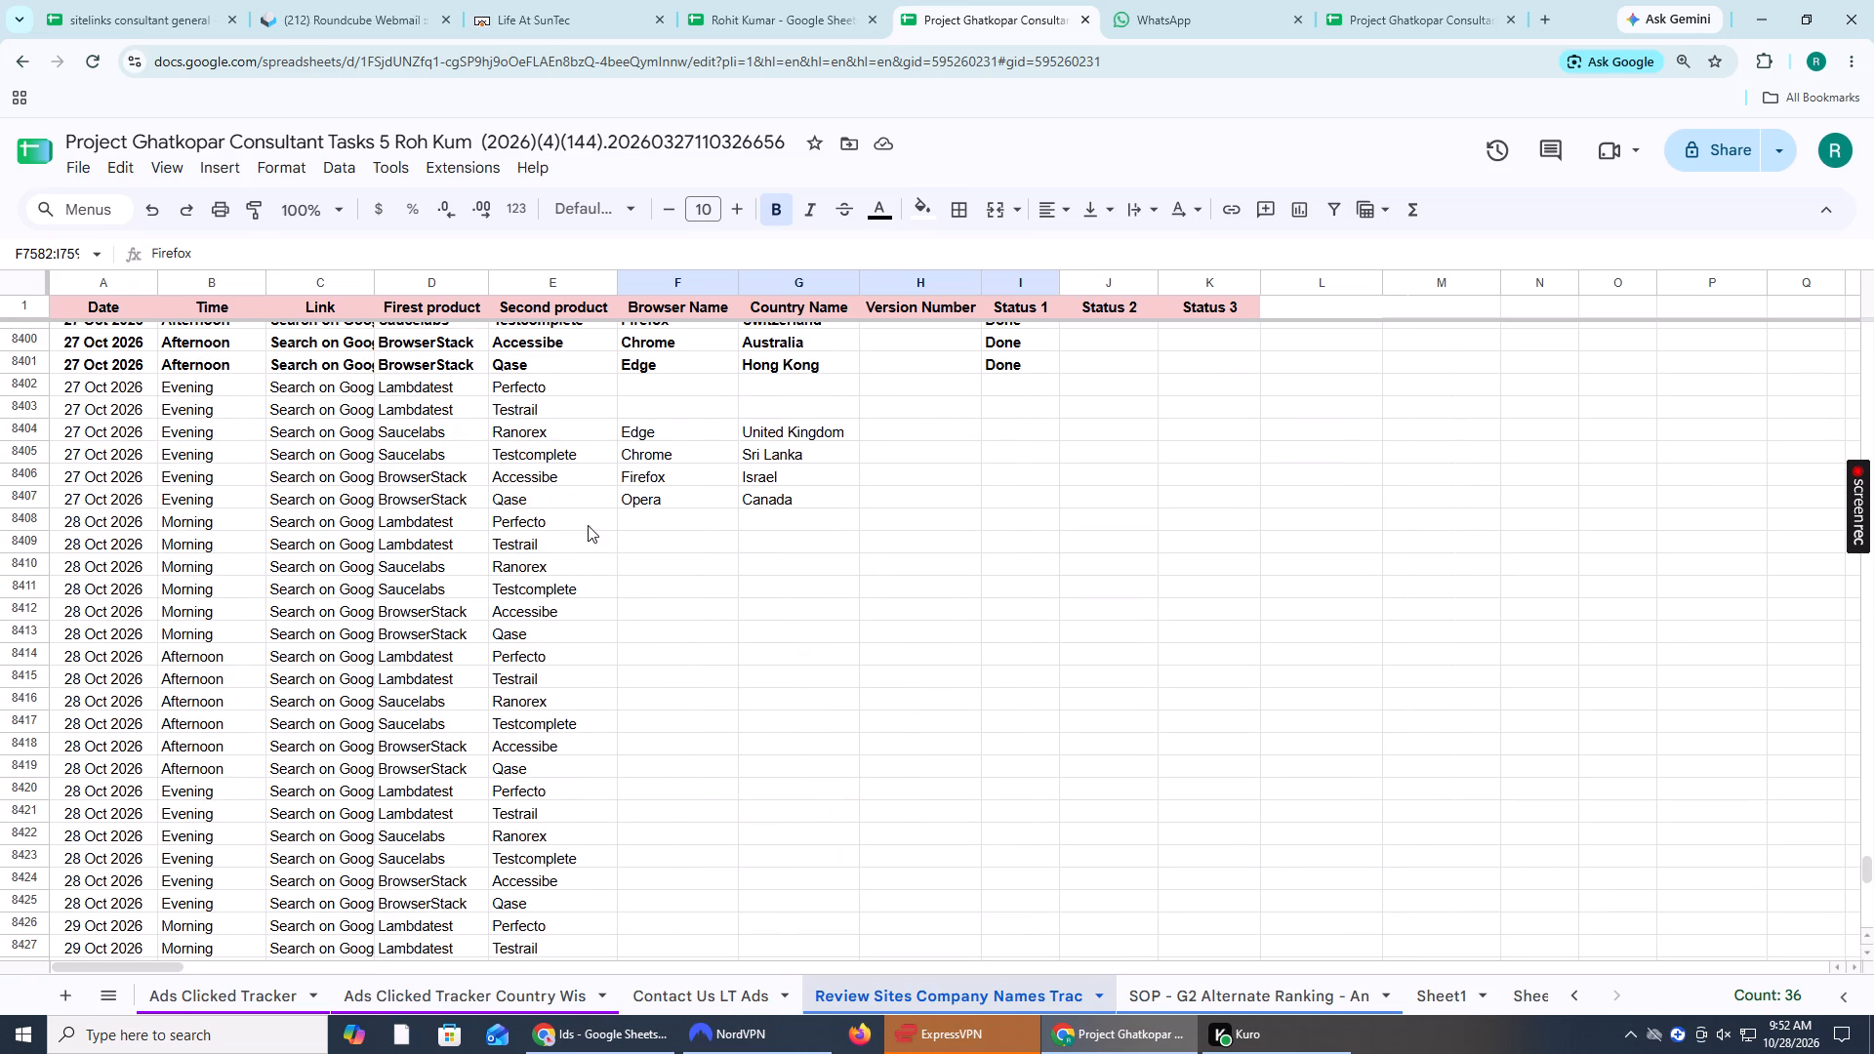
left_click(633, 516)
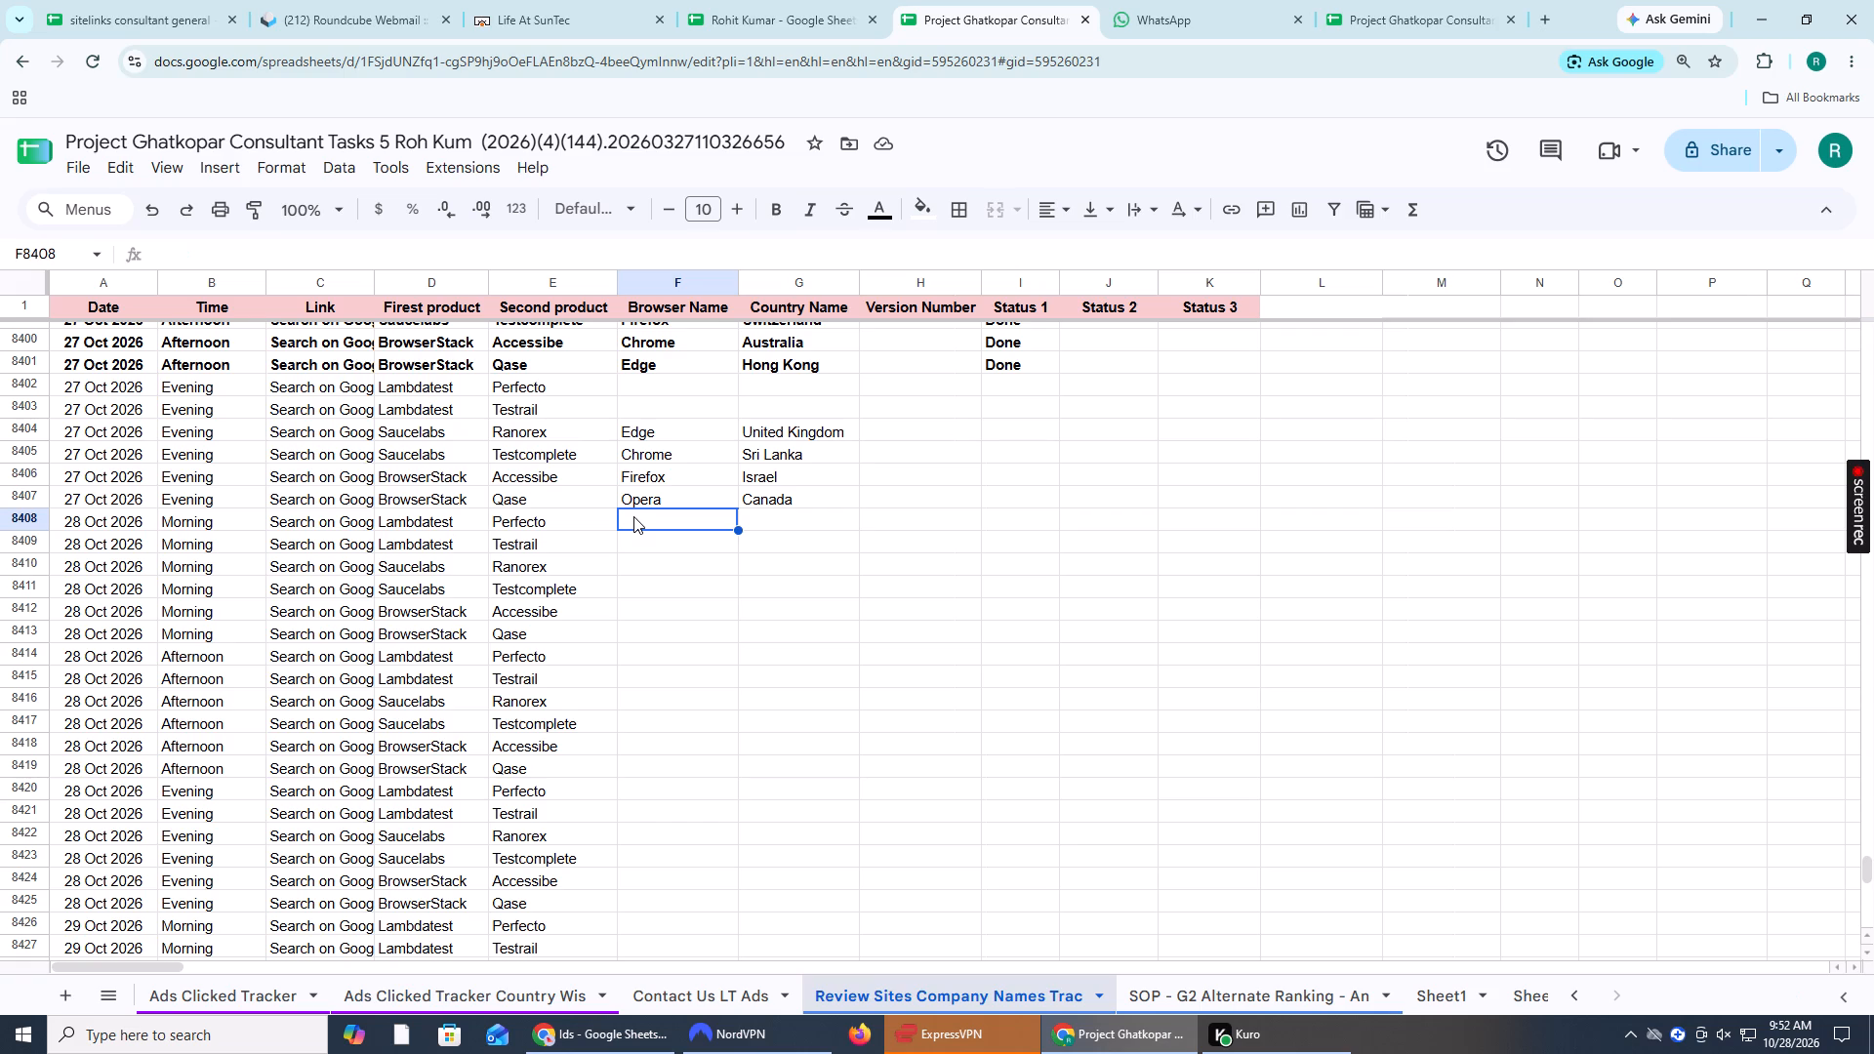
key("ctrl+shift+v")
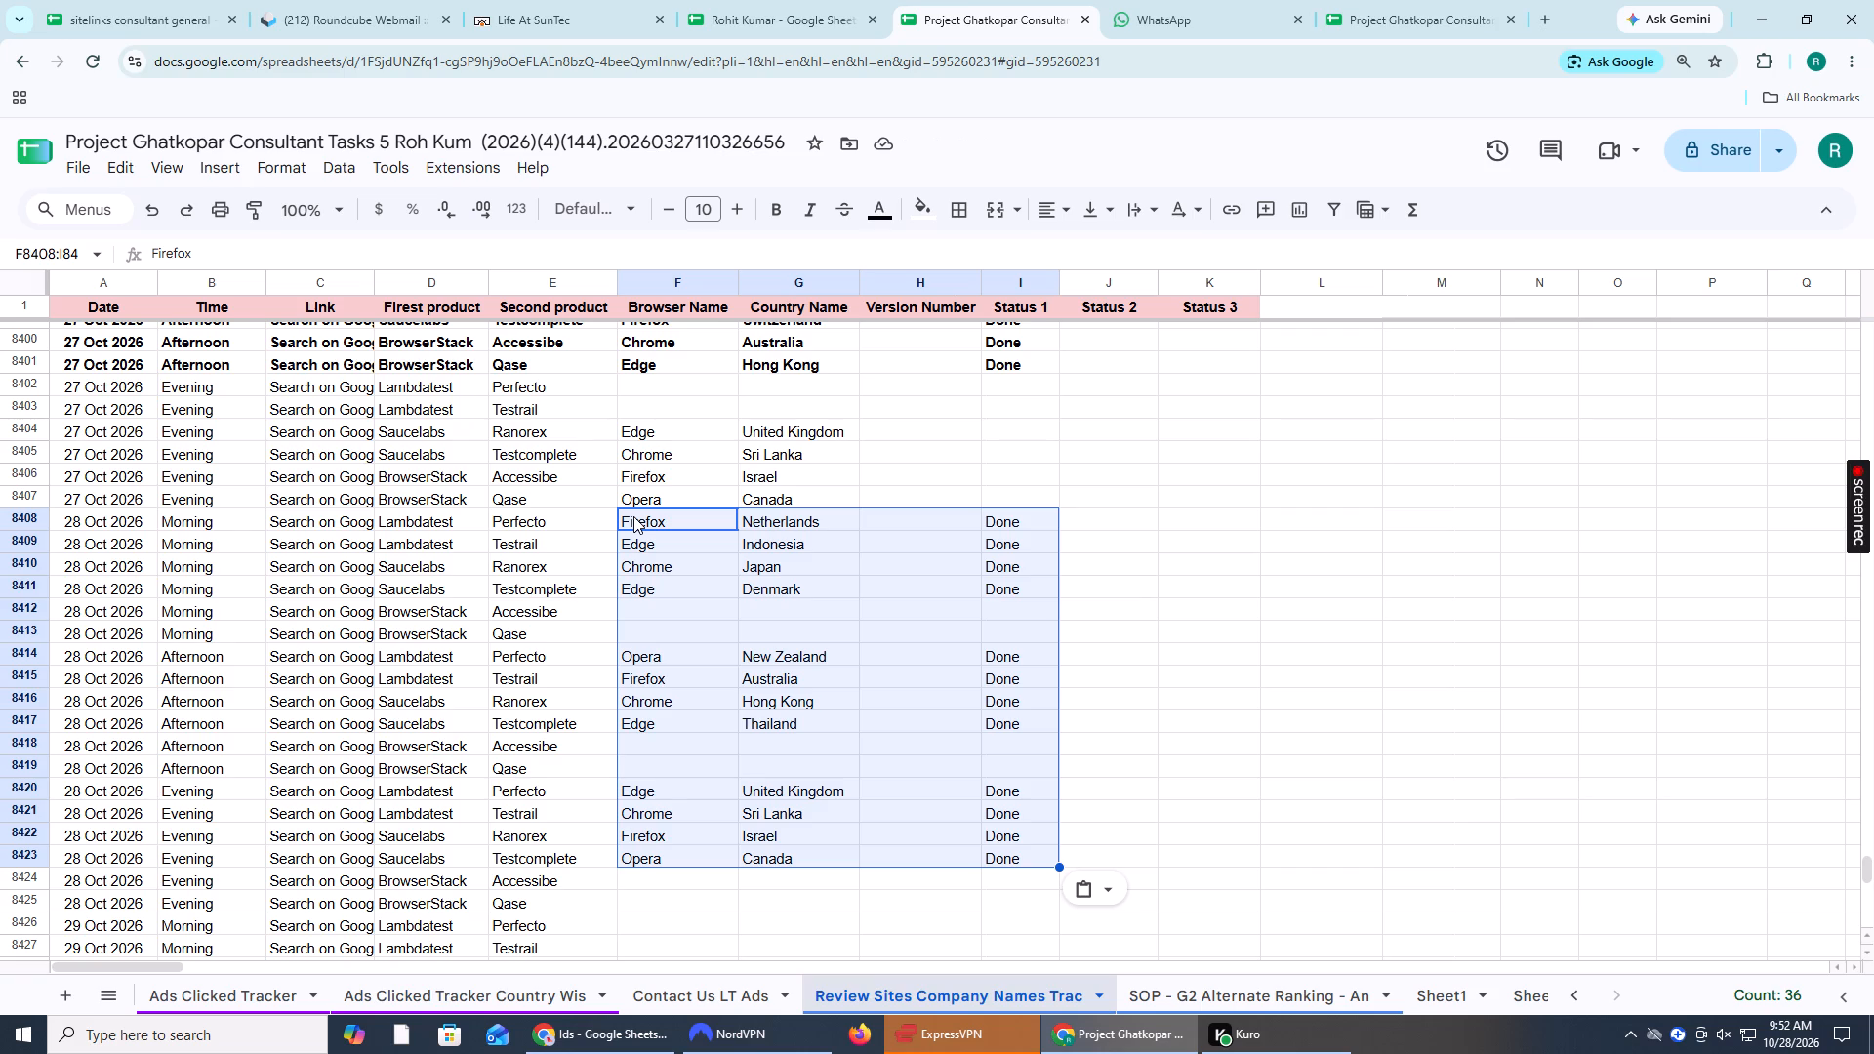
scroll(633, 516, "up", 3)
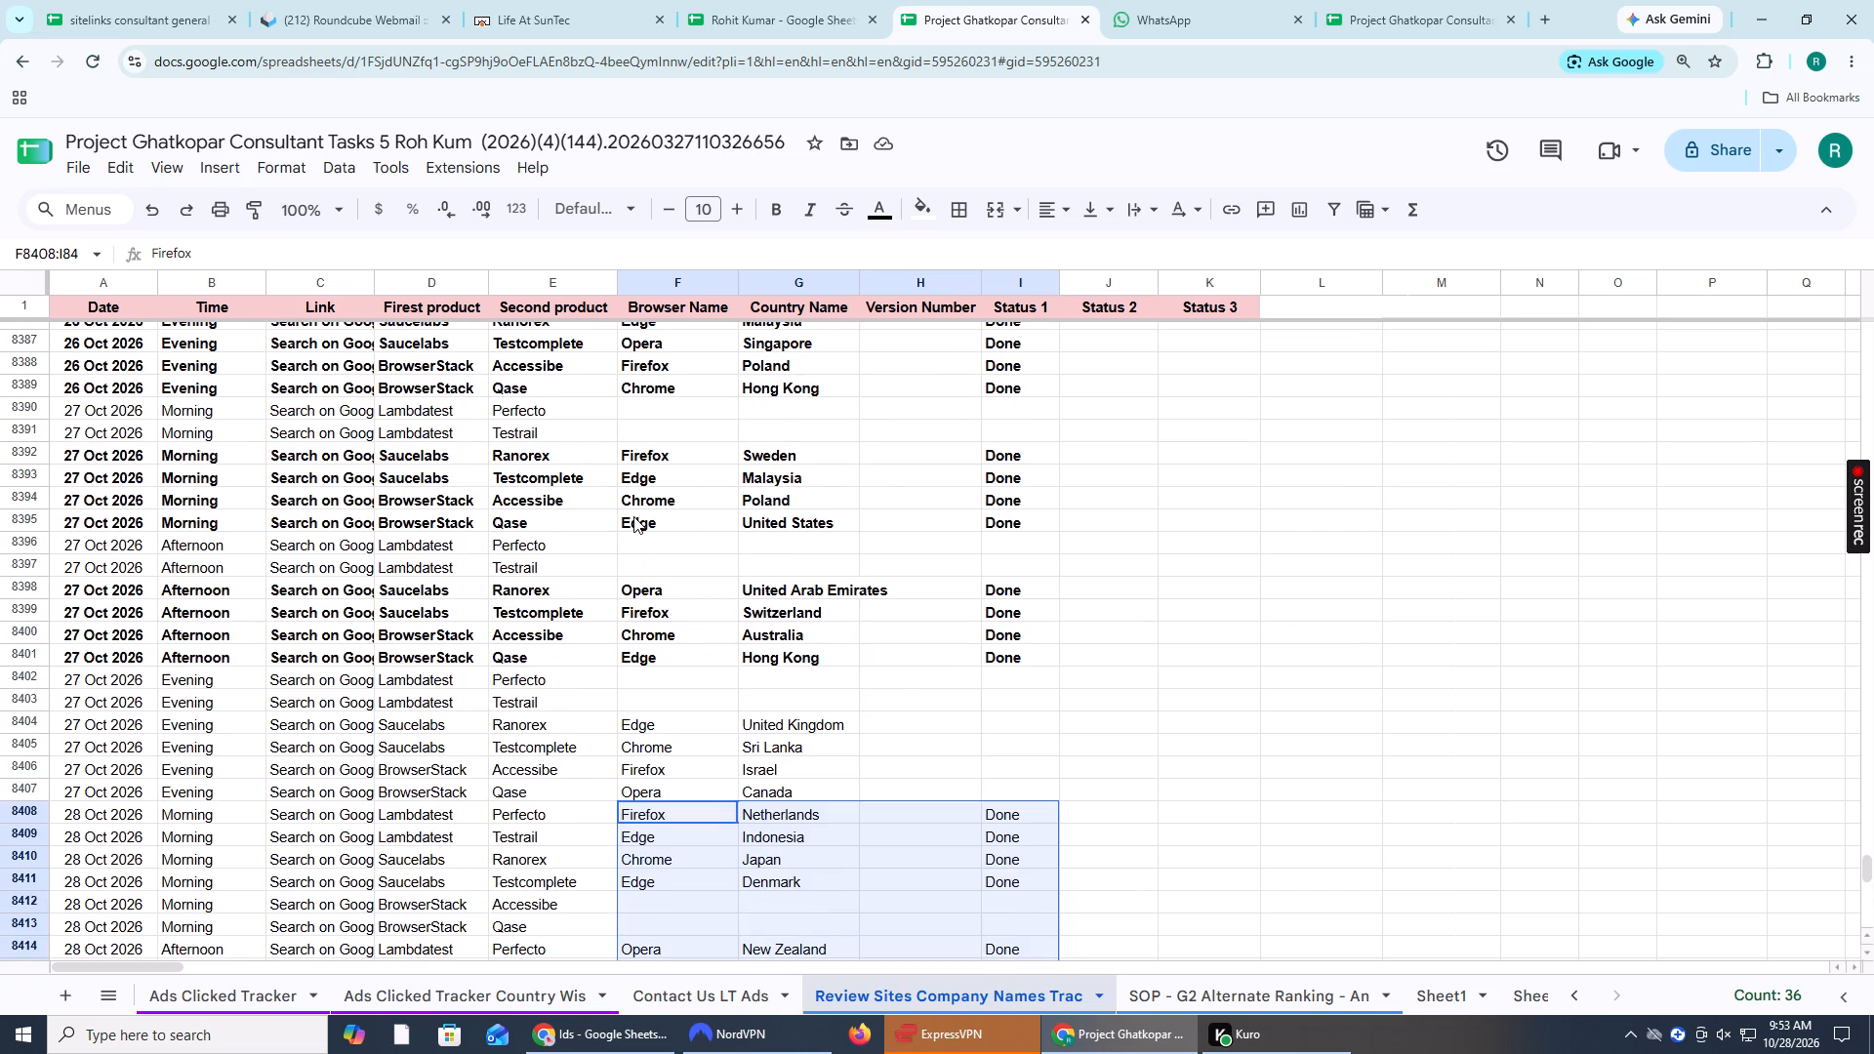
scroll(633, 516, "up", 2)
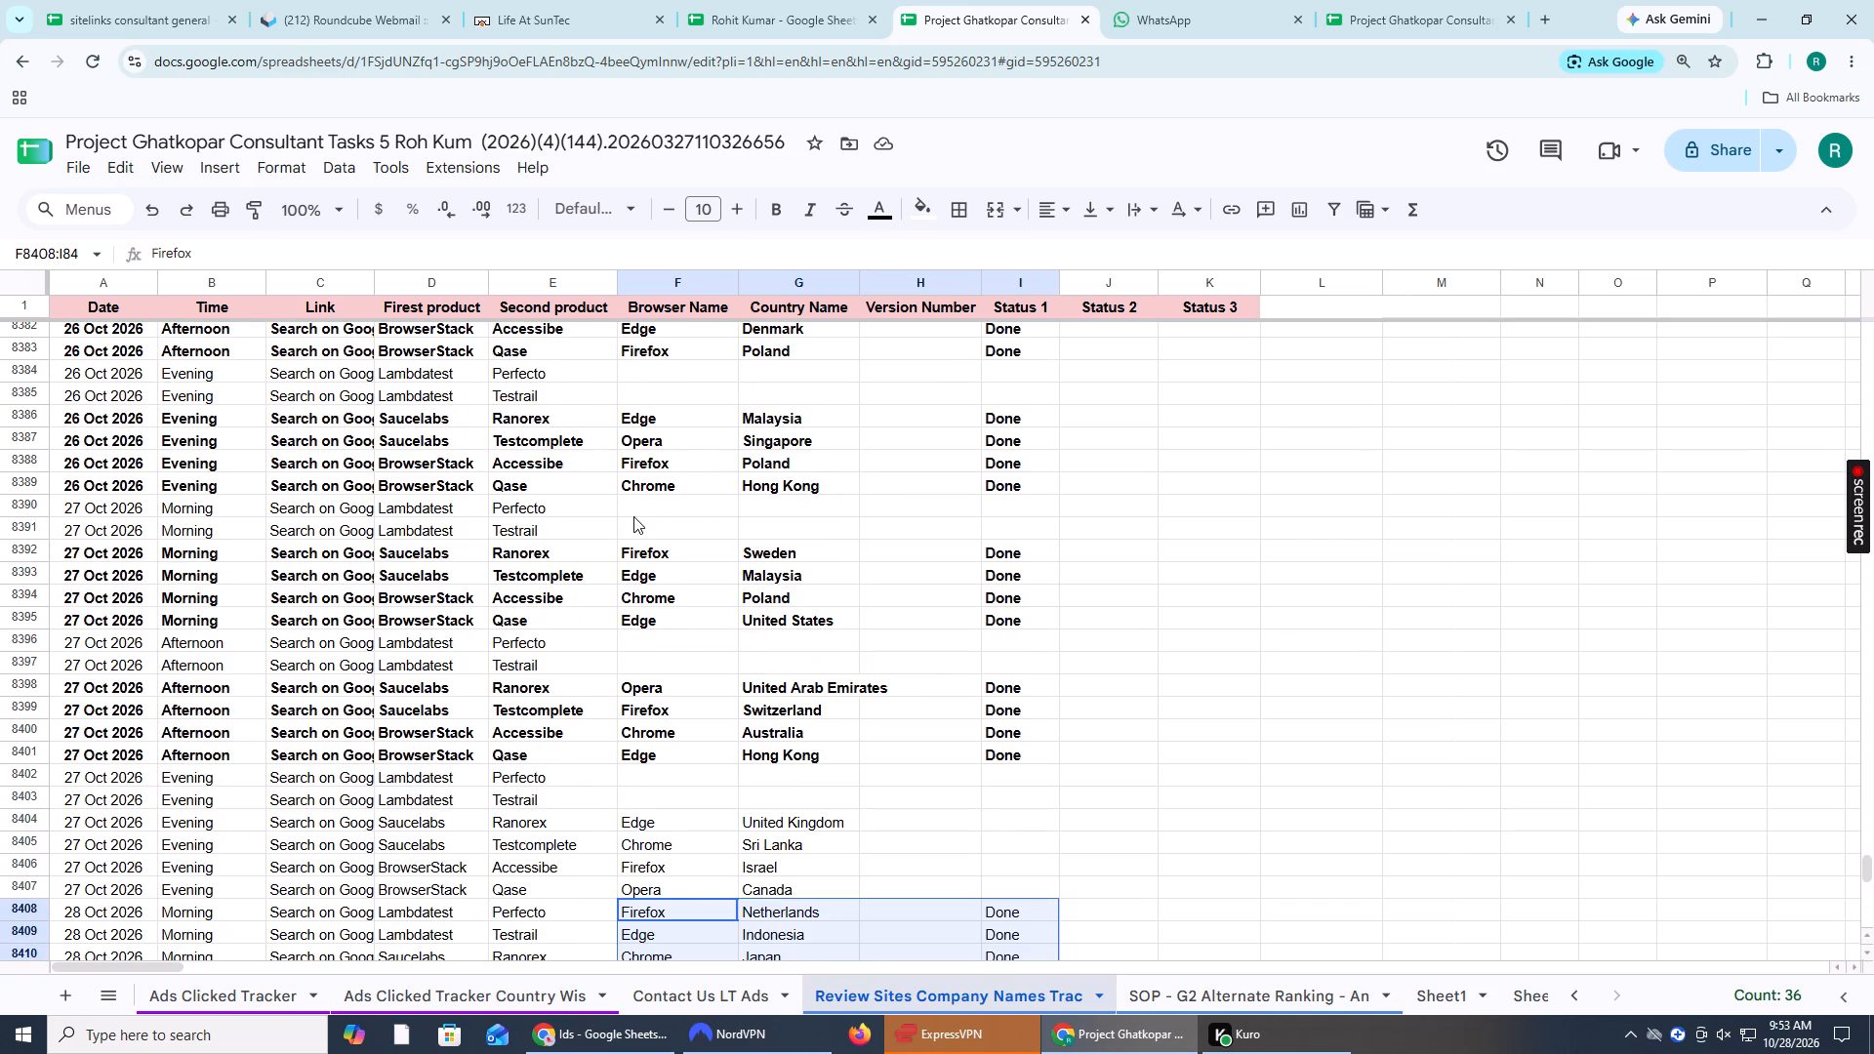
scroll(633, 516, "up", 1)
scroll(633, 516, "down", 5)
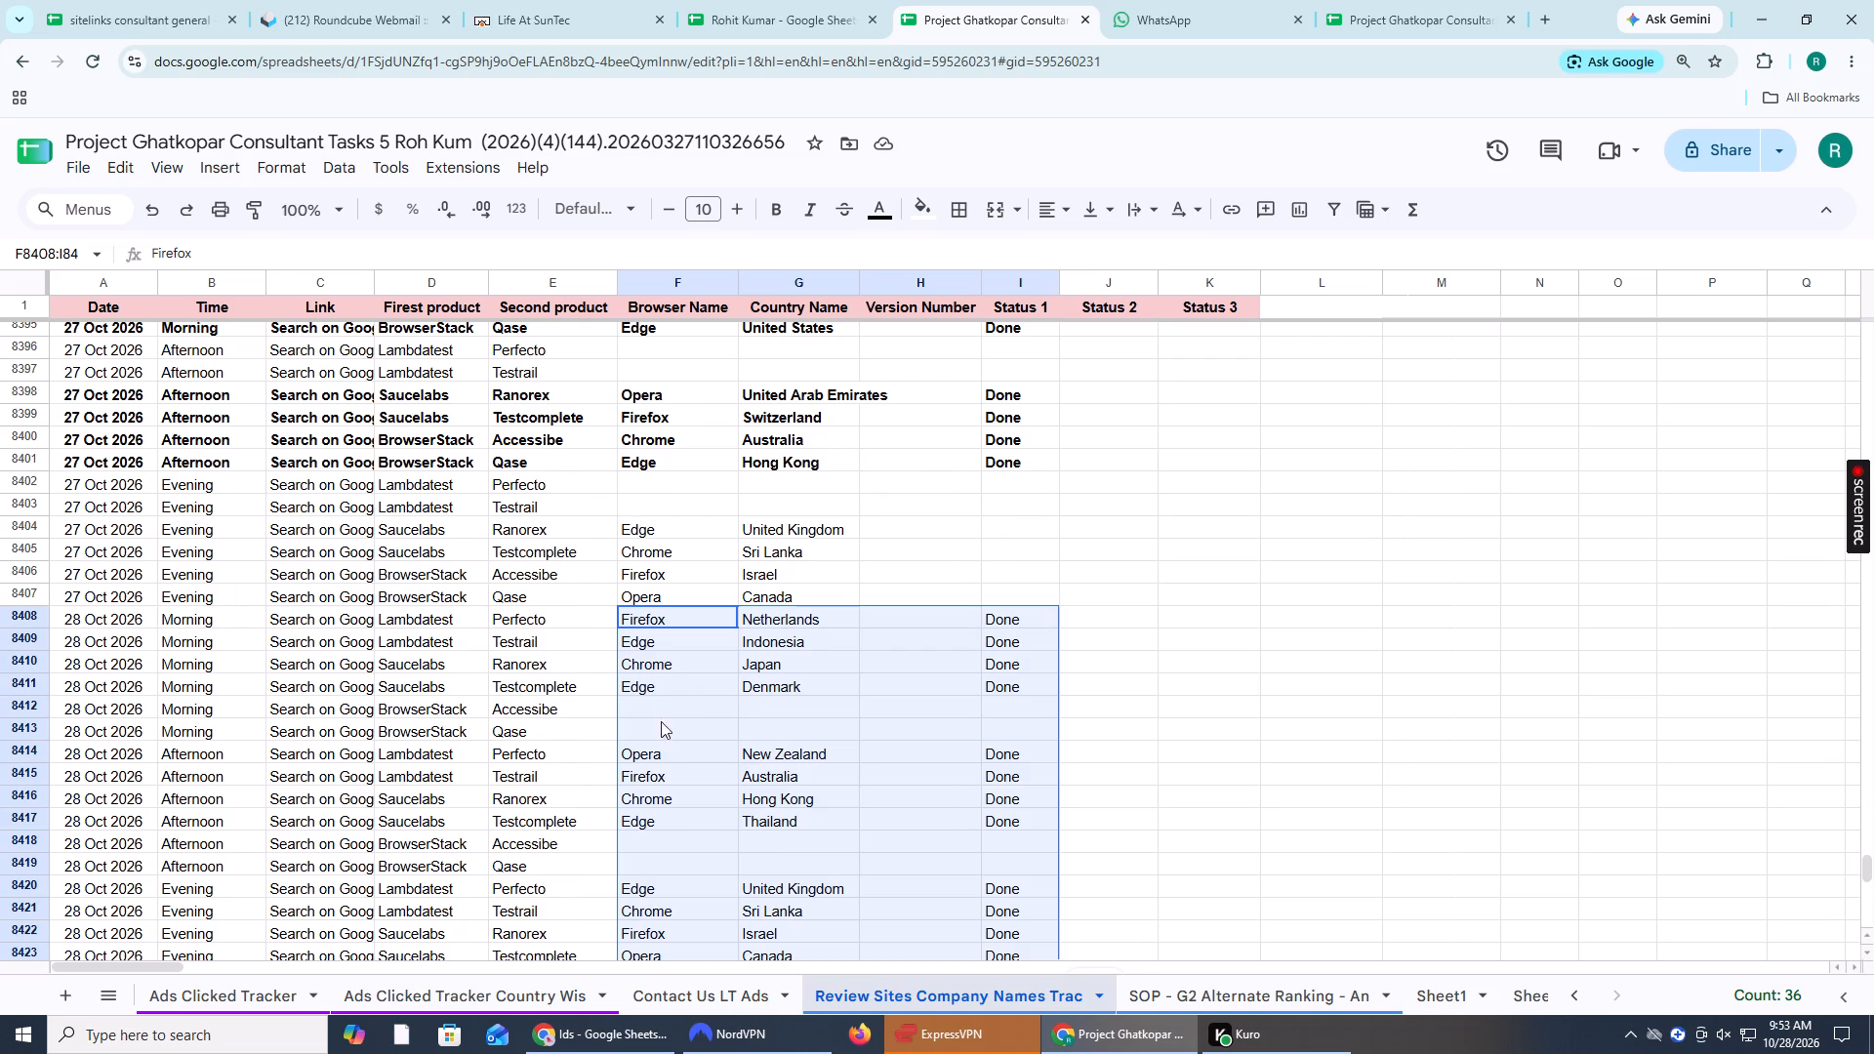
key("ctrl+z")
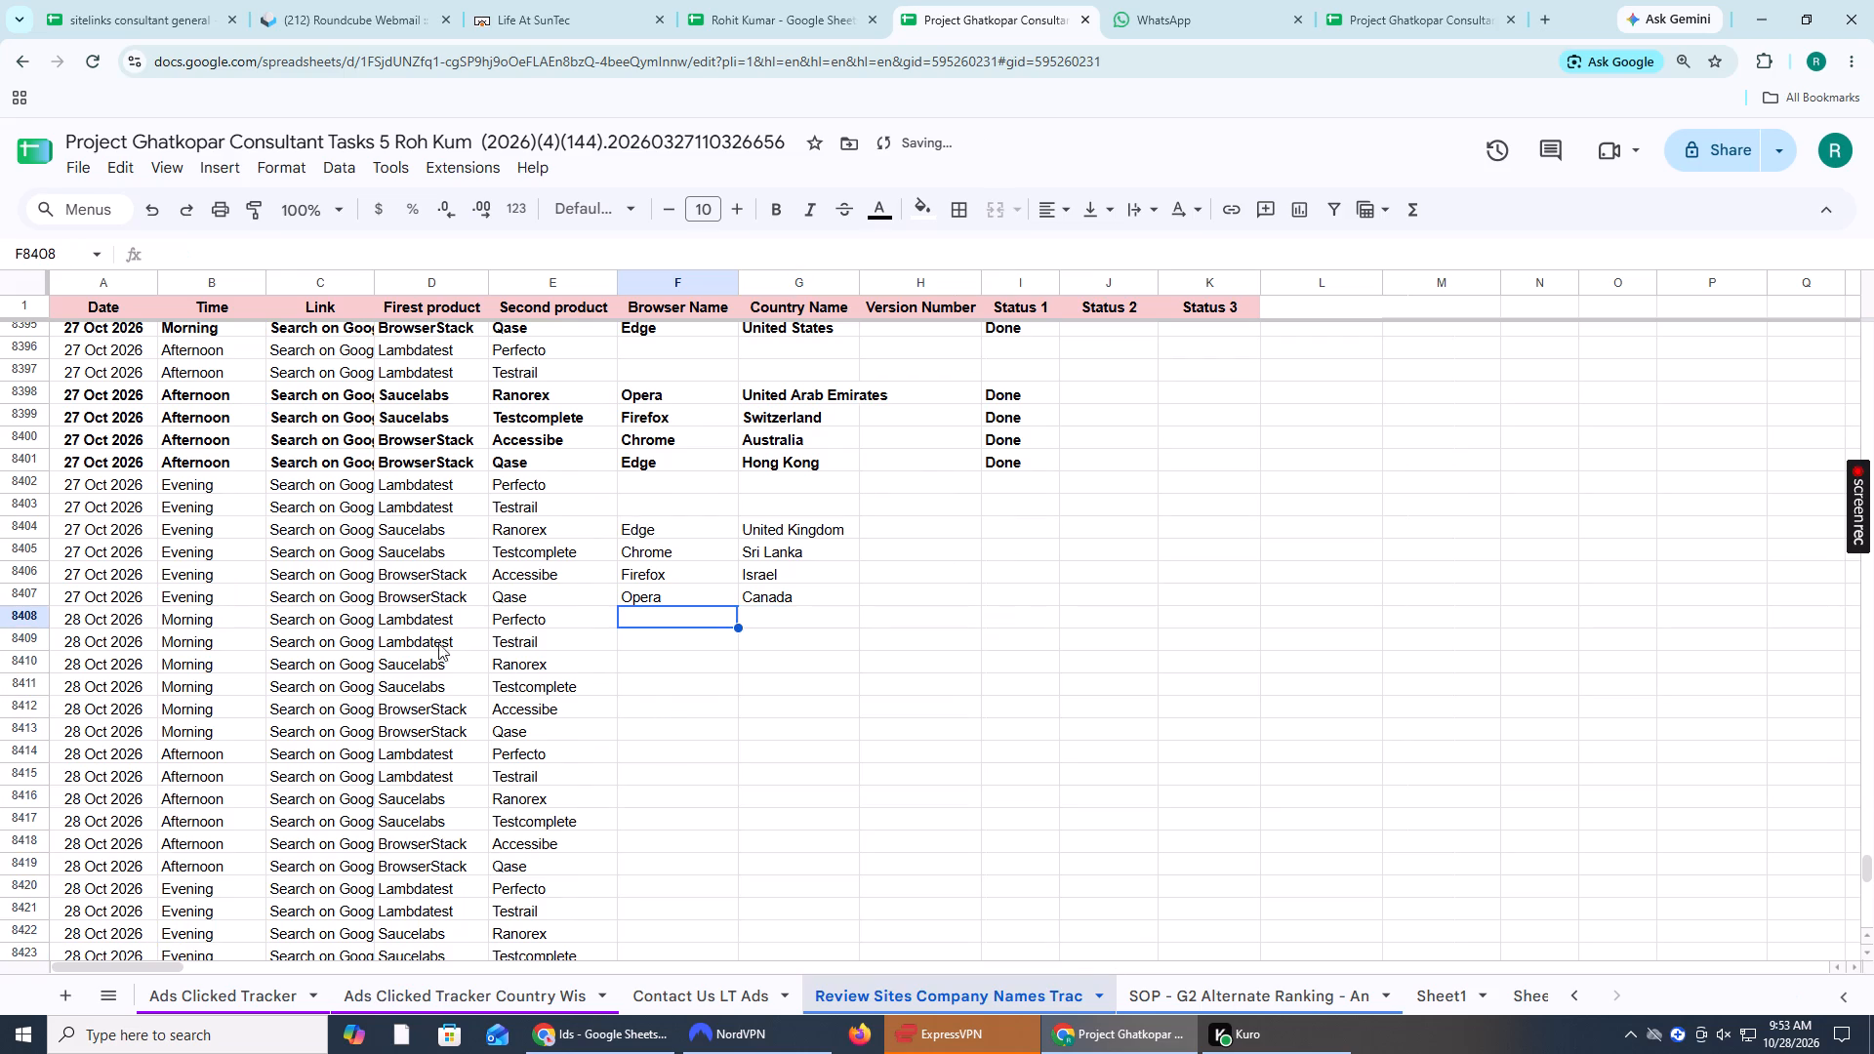
Paste the copied entries with their formatting from the 28 Oct 2026 Morning Ranorex row, starting at F8410.
left_click(631, 665)
key("ctrl+v")
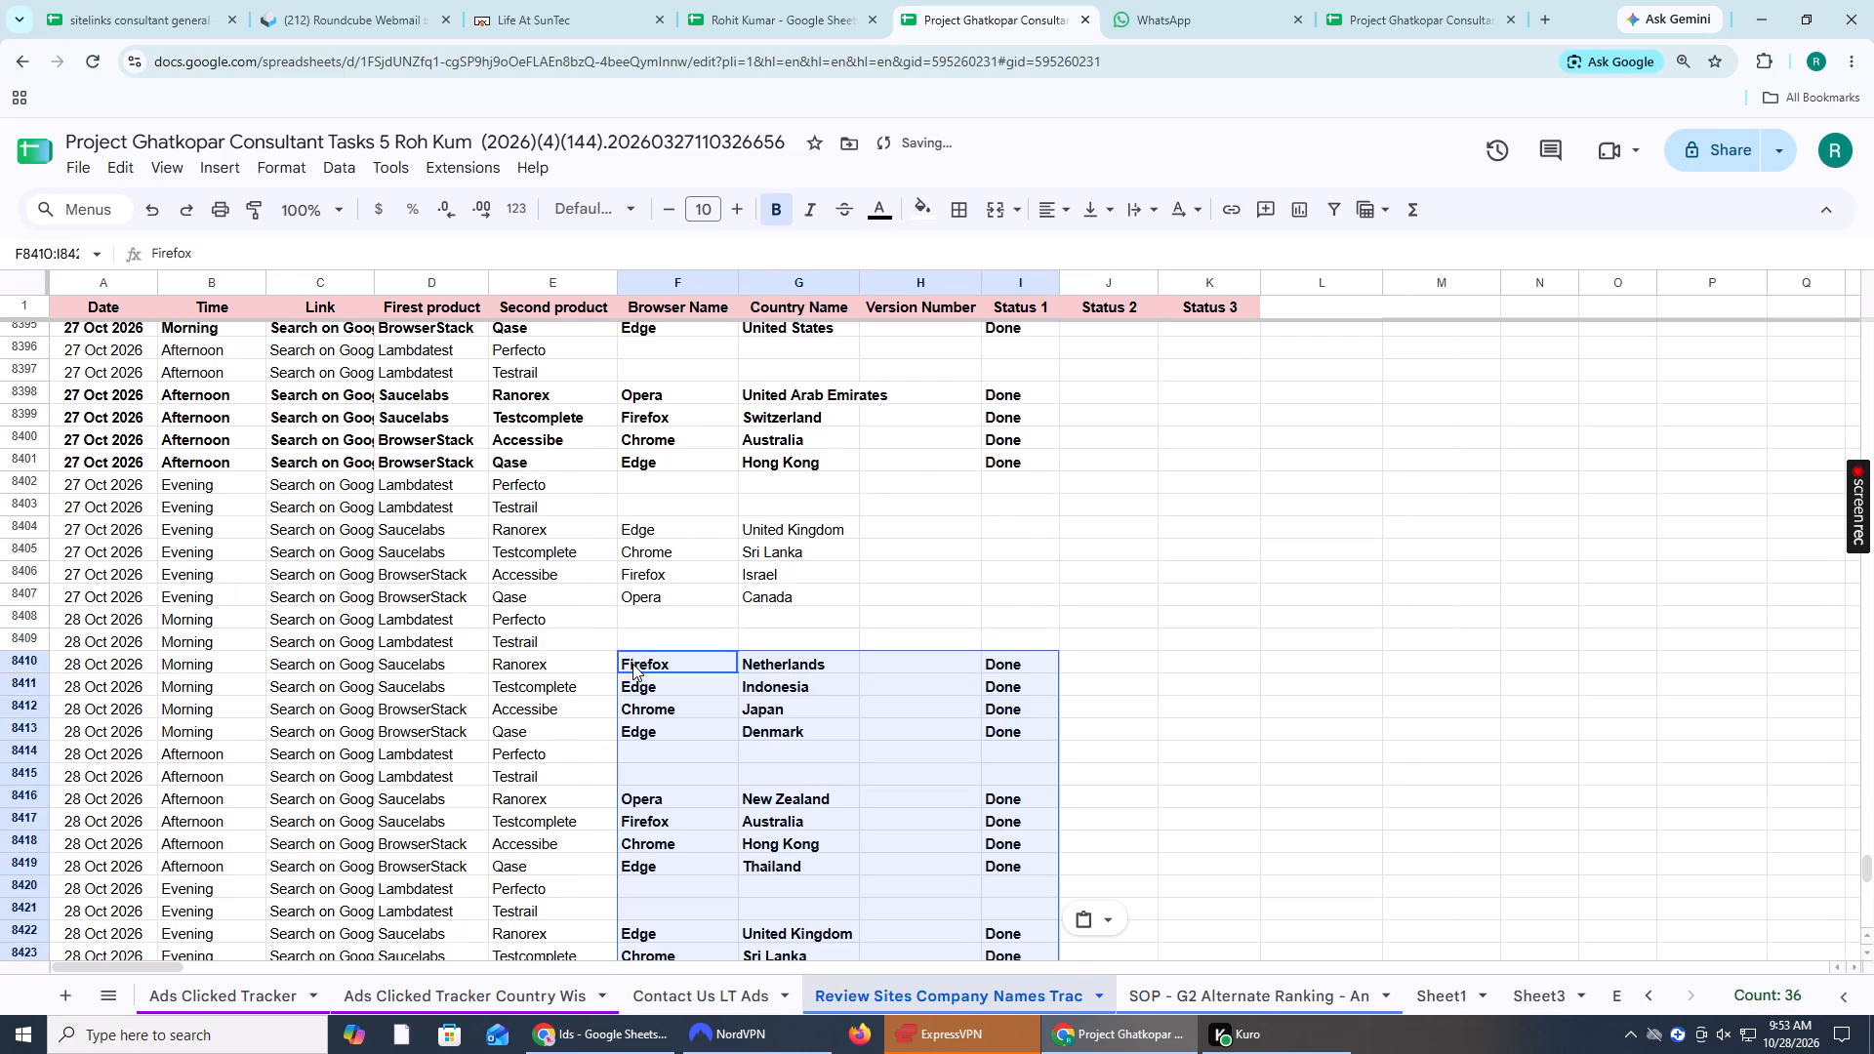
Bold the Date through Second product cells of the 28 Oct 2026 Morning Ranorex to Qase rows, 8410 to 8413.
left_click(109, 664)
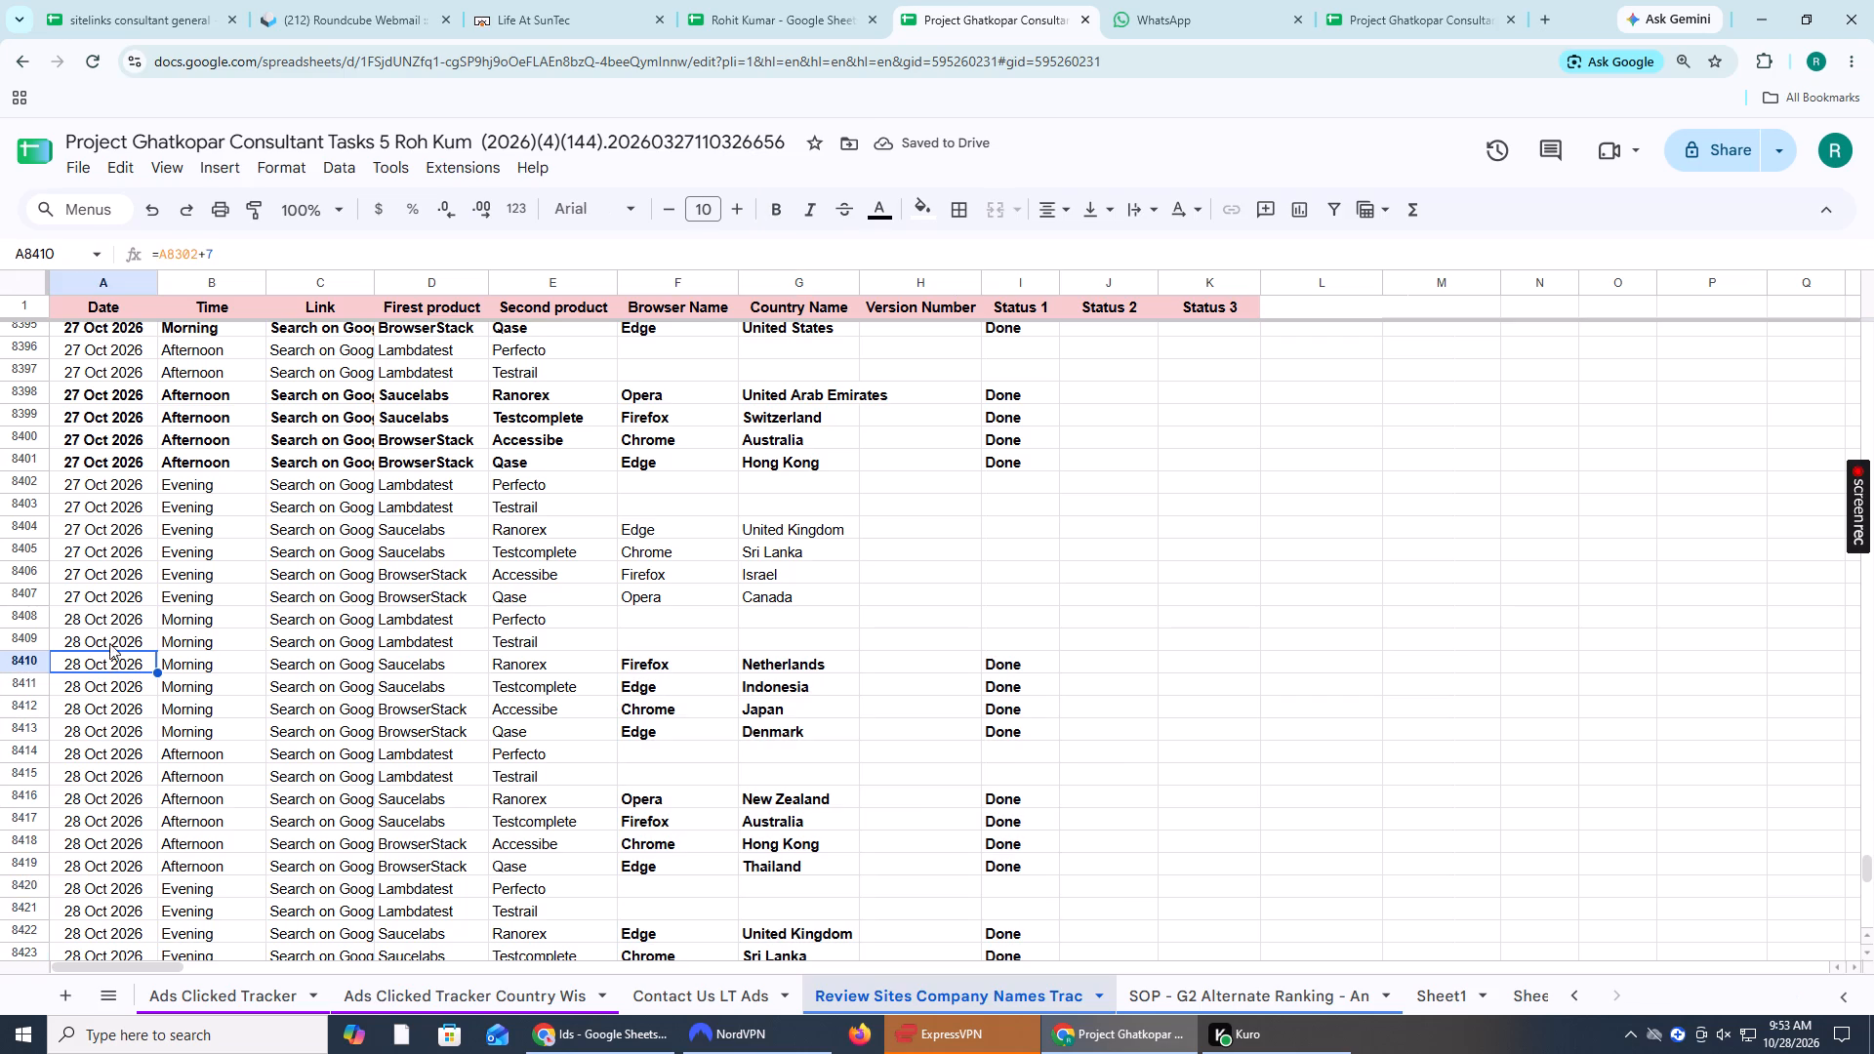
key("shift+Right")
key("shift+Right")
key("shift+Right")
key("shift+Right")
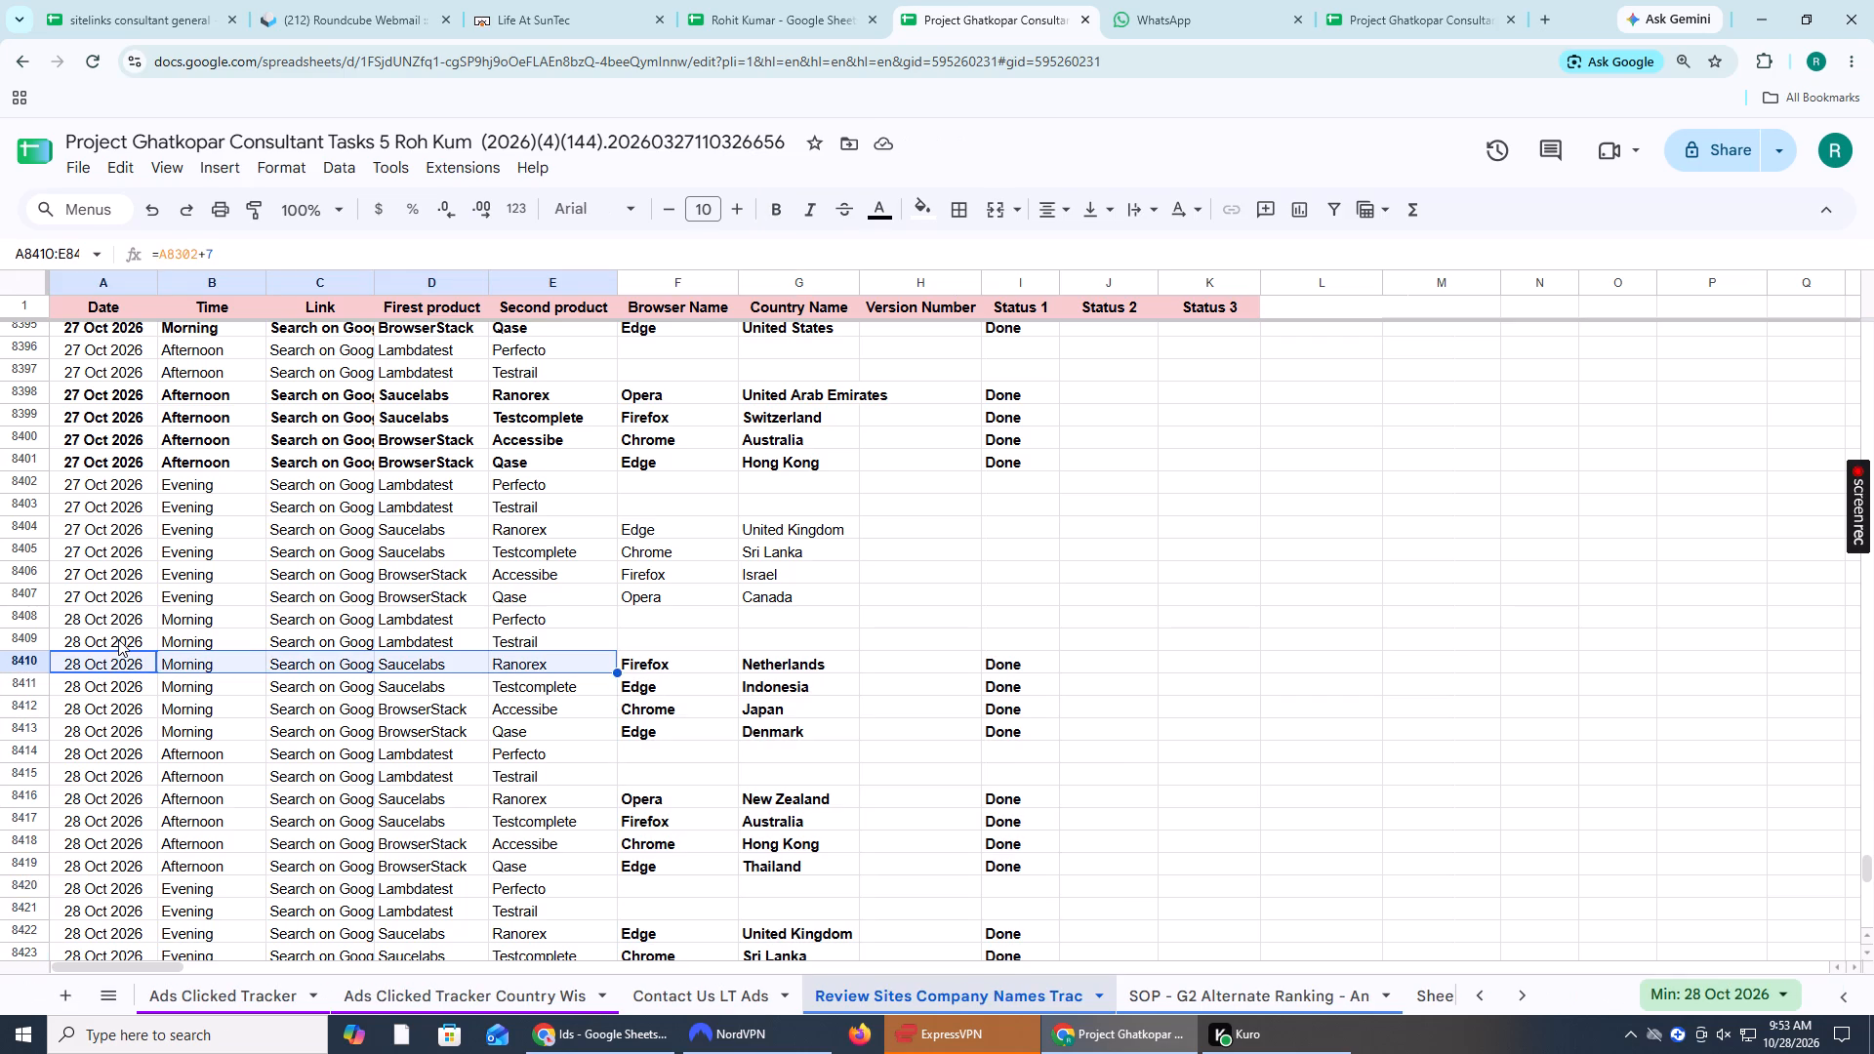
key("shift+Down")
key("shift+Down")
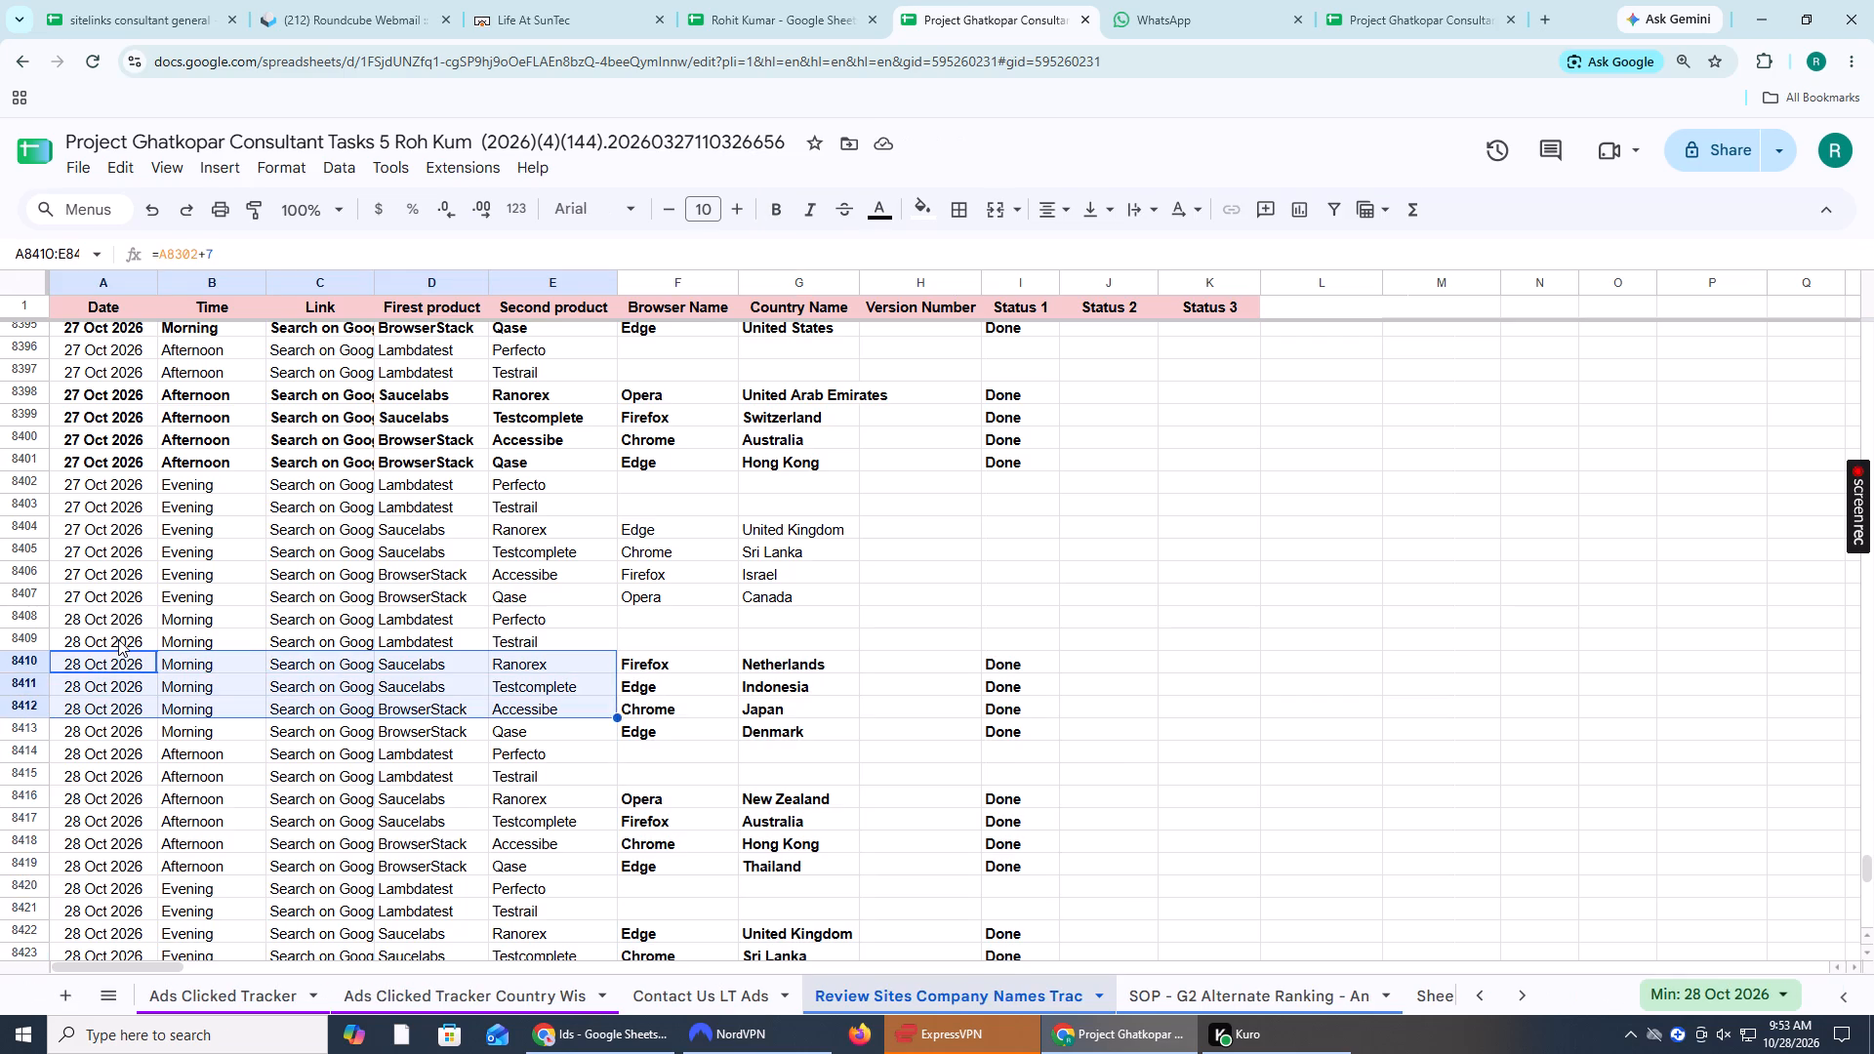
key("shift+Down")
key("ctrl+b")
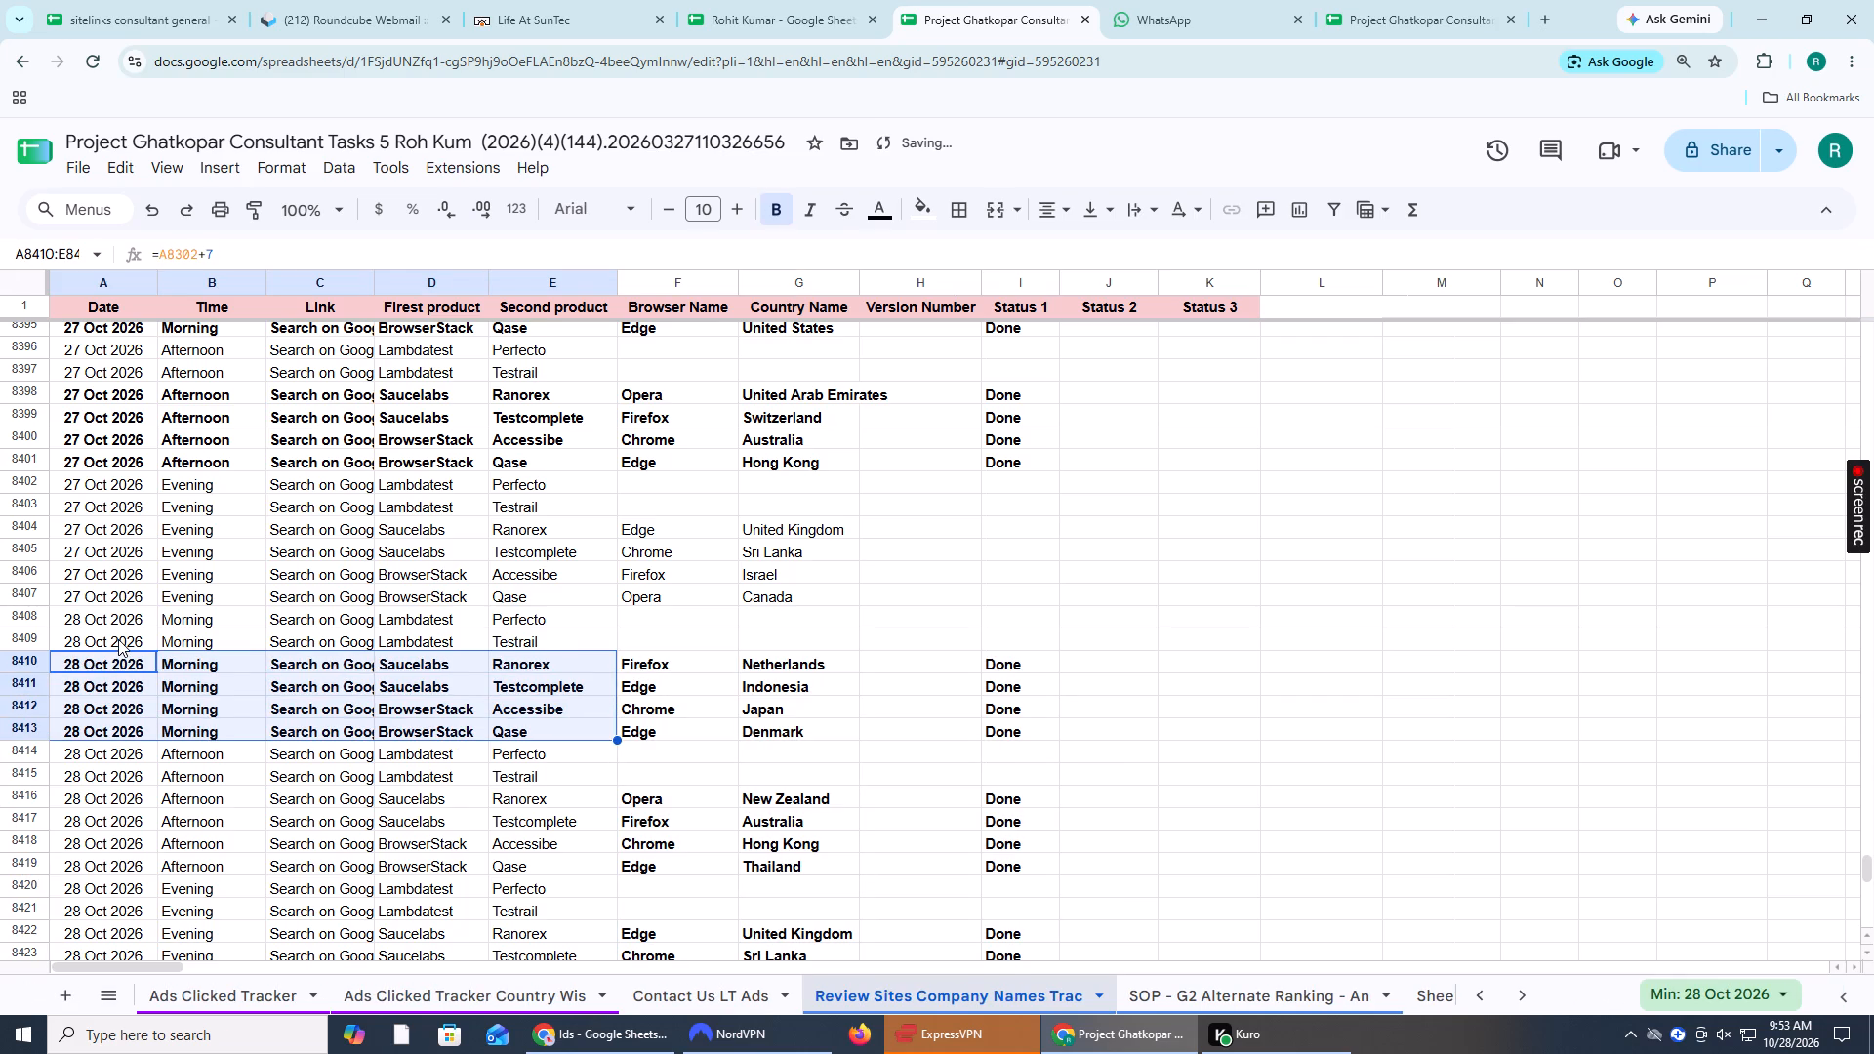
Bold the Date through Second product cells of the 28 Oct 2026 Afternoon Ranorex to Qase rows, 8416 to 8419.
key("Down")
key("Down")
key("Down")
key("Down")
key("Down")
key("Down")
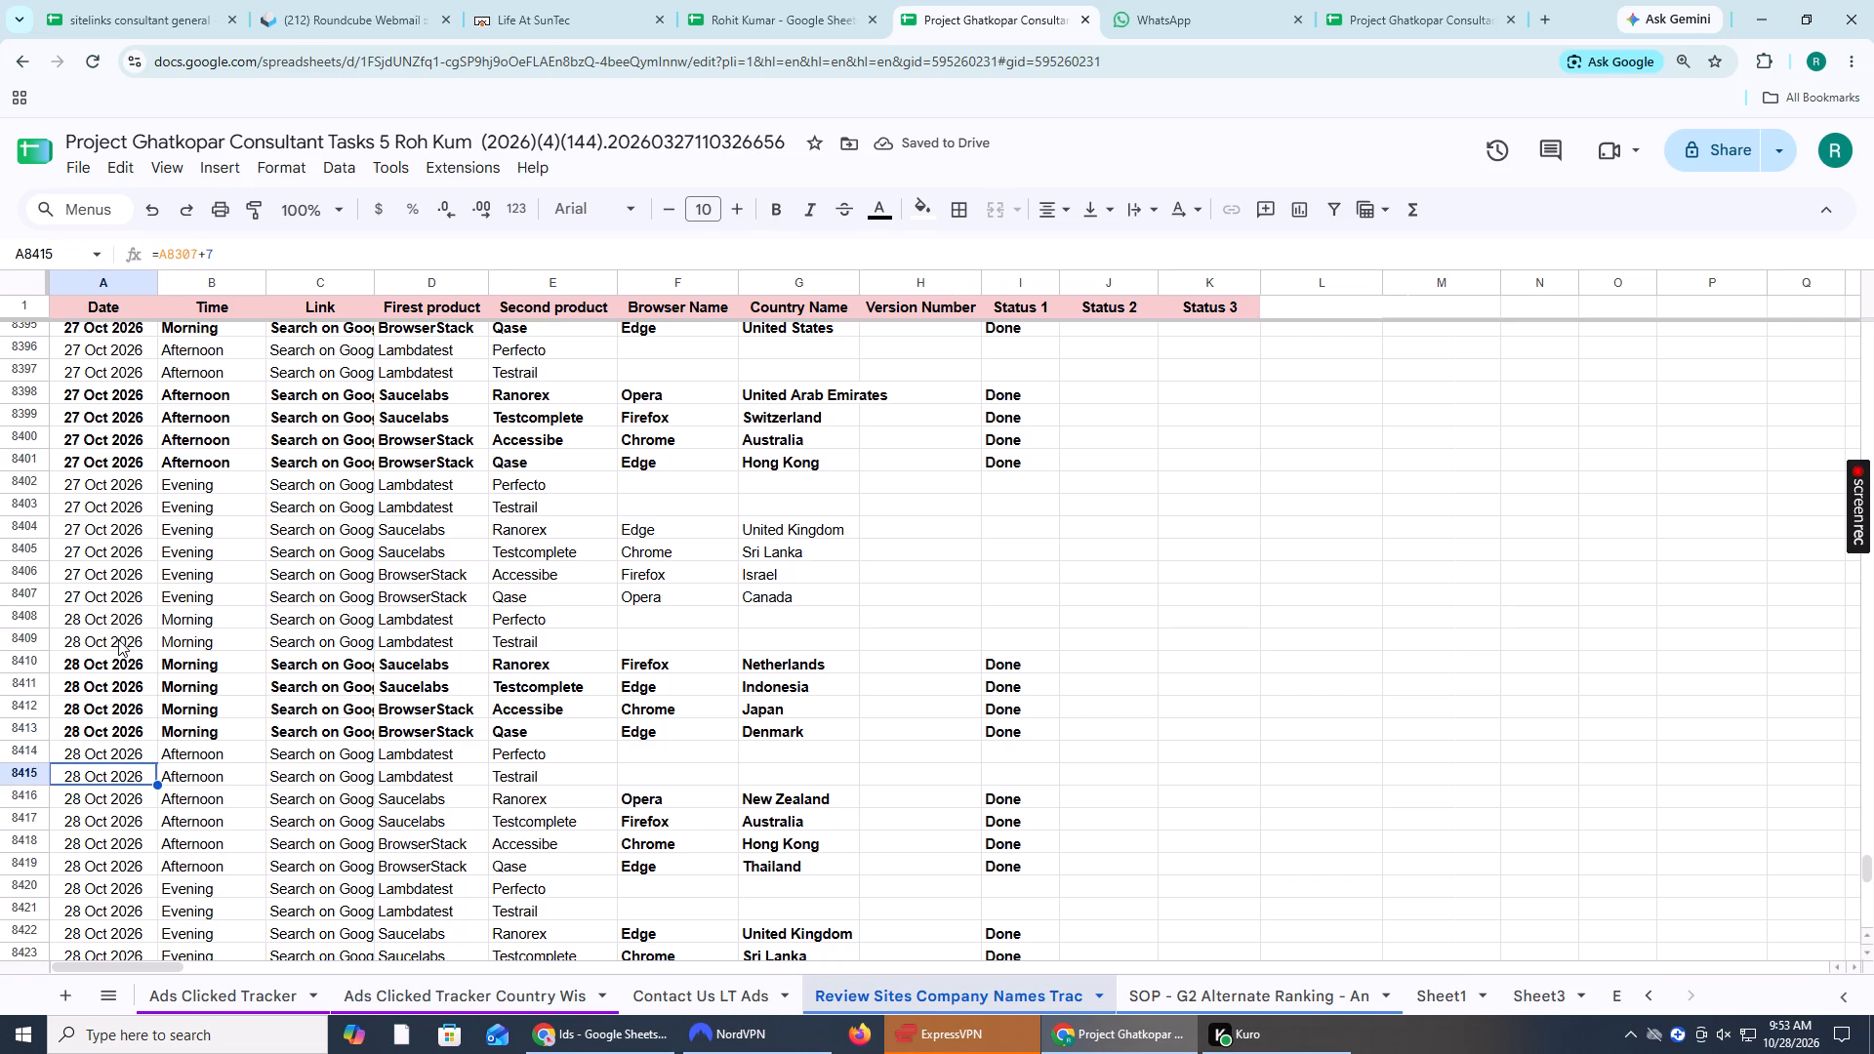
key("shift+Right")
key("shift+Right")
key("shift+Right")
key("shift+Right")
key("shift+Down")
key("shift+Down")
key("shift+Down")
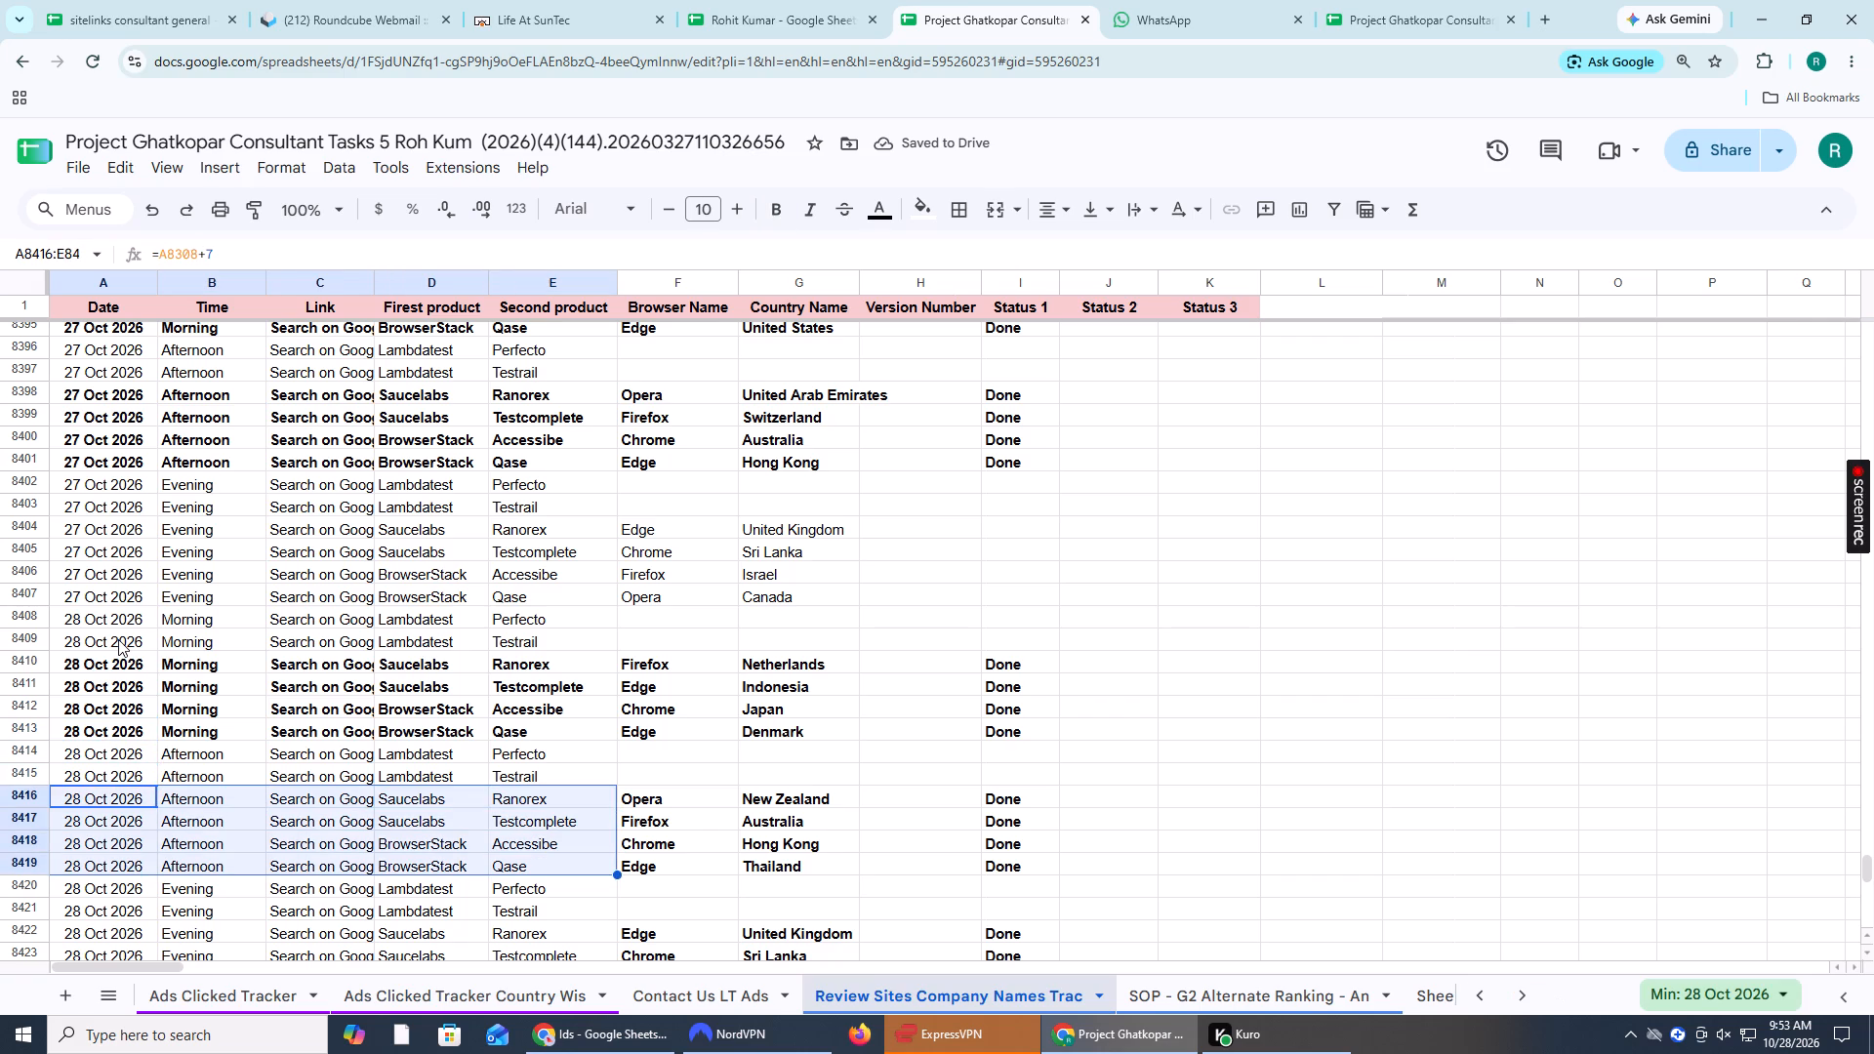
key("ctrl+b")
Bold the Date through Second product cells of the 28 Oct 2026 Evening Ranorex to Qase rows, 8422 to 8425.
key("Down")
key("Down")
key("Down")
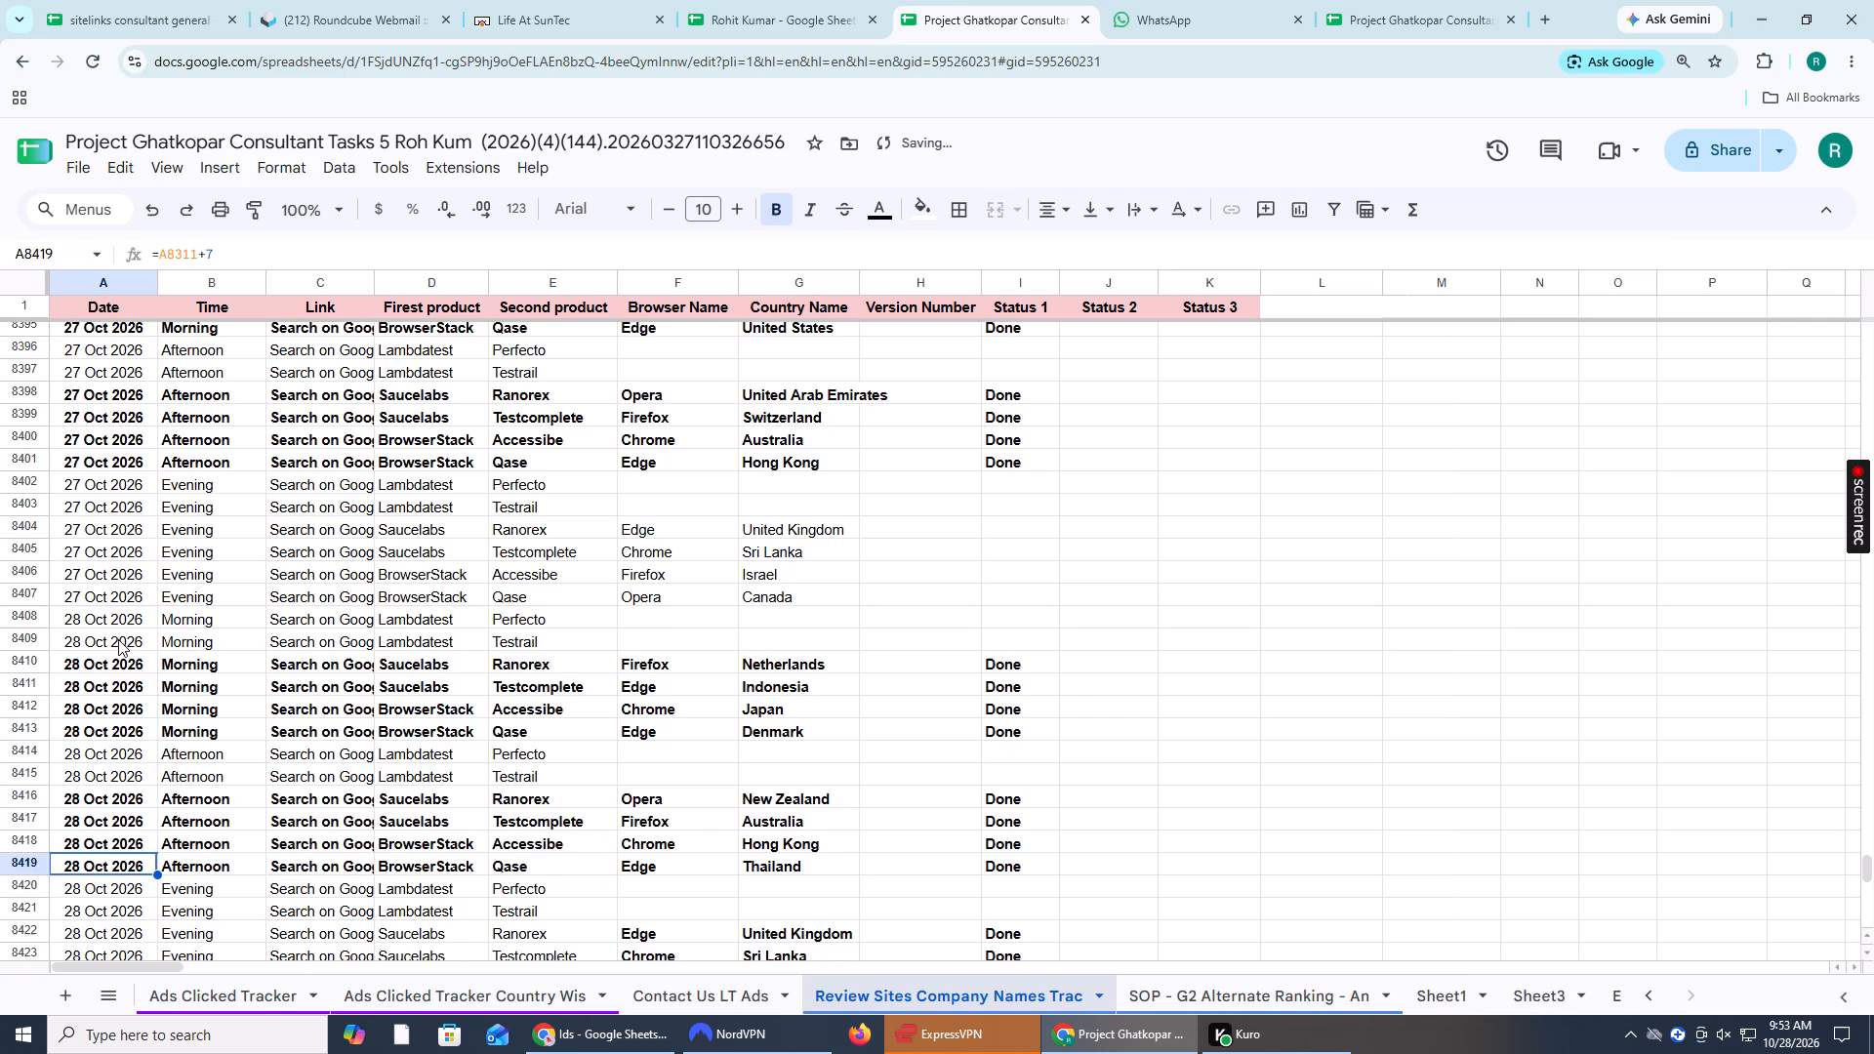
key("Down")
key("Down")
key("Down")
key("shift+Right")
key("shift+Right")
key("shift+Right")
key("shift+Right")
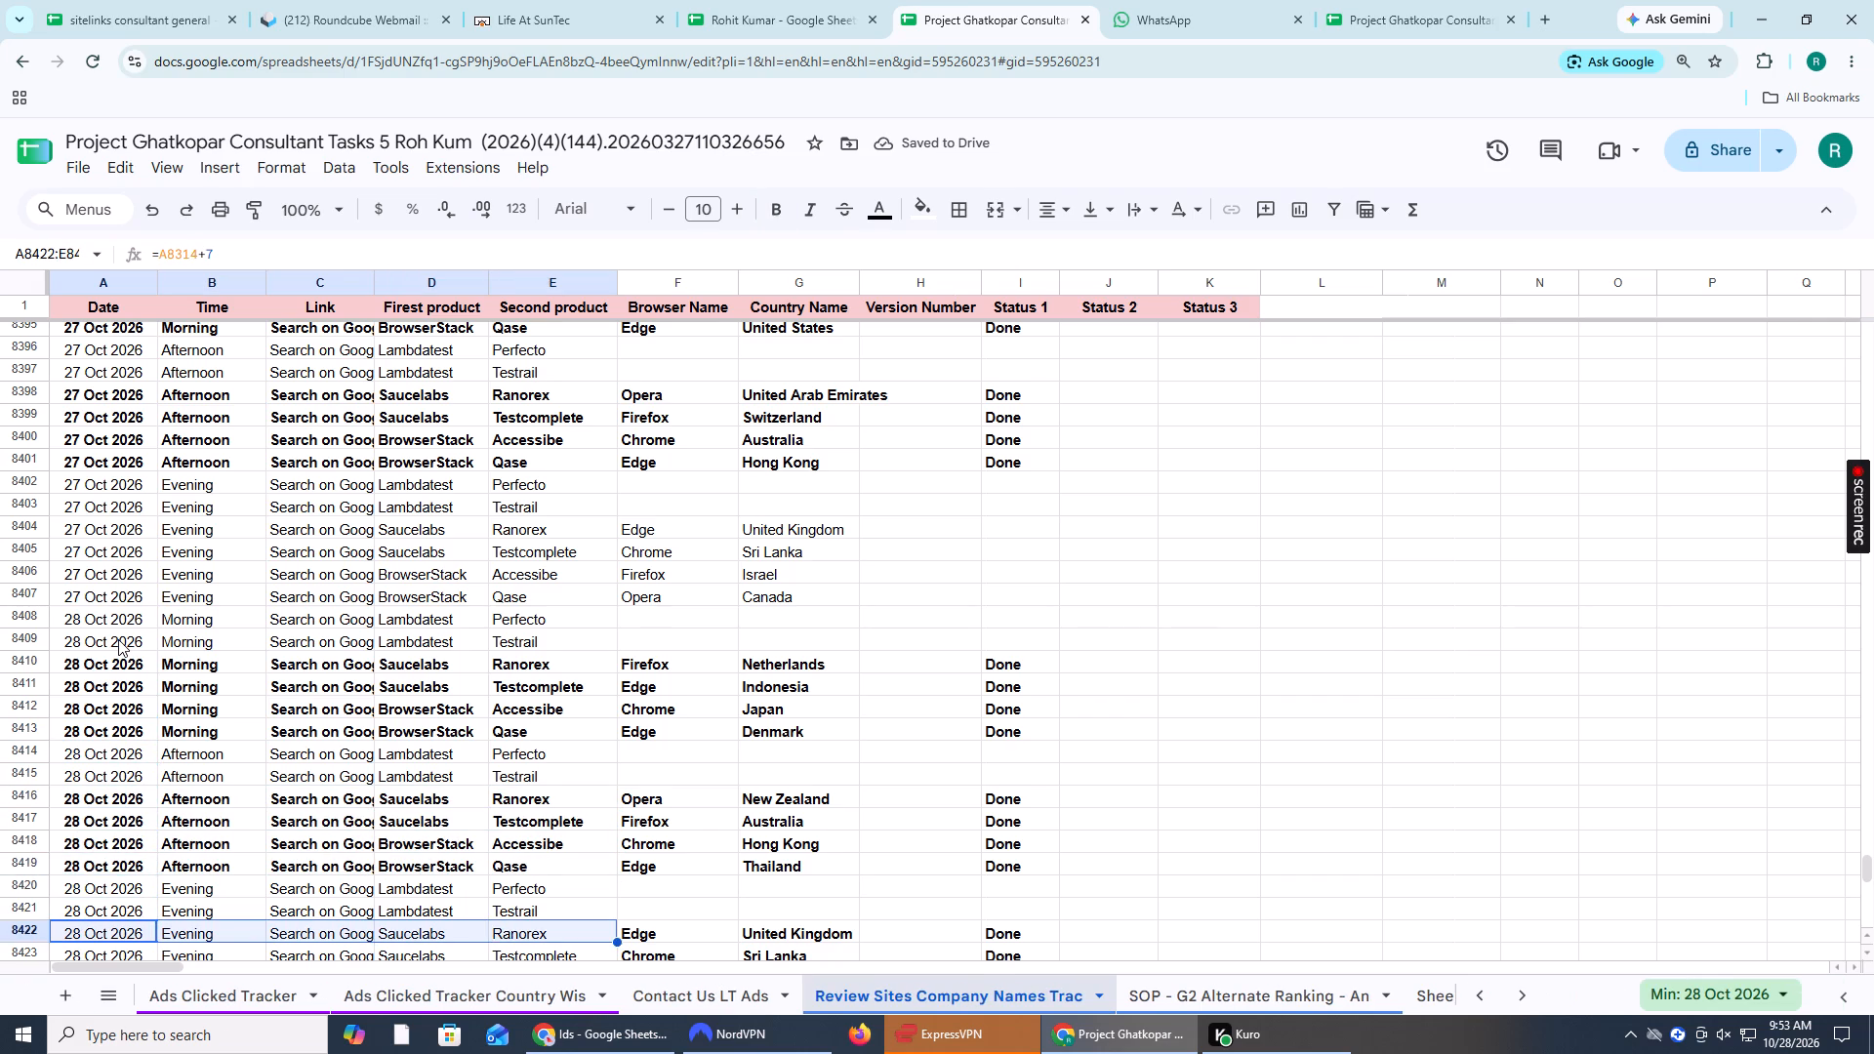
key("shift+Down")
key("shift+Down")
key("shift+Down")
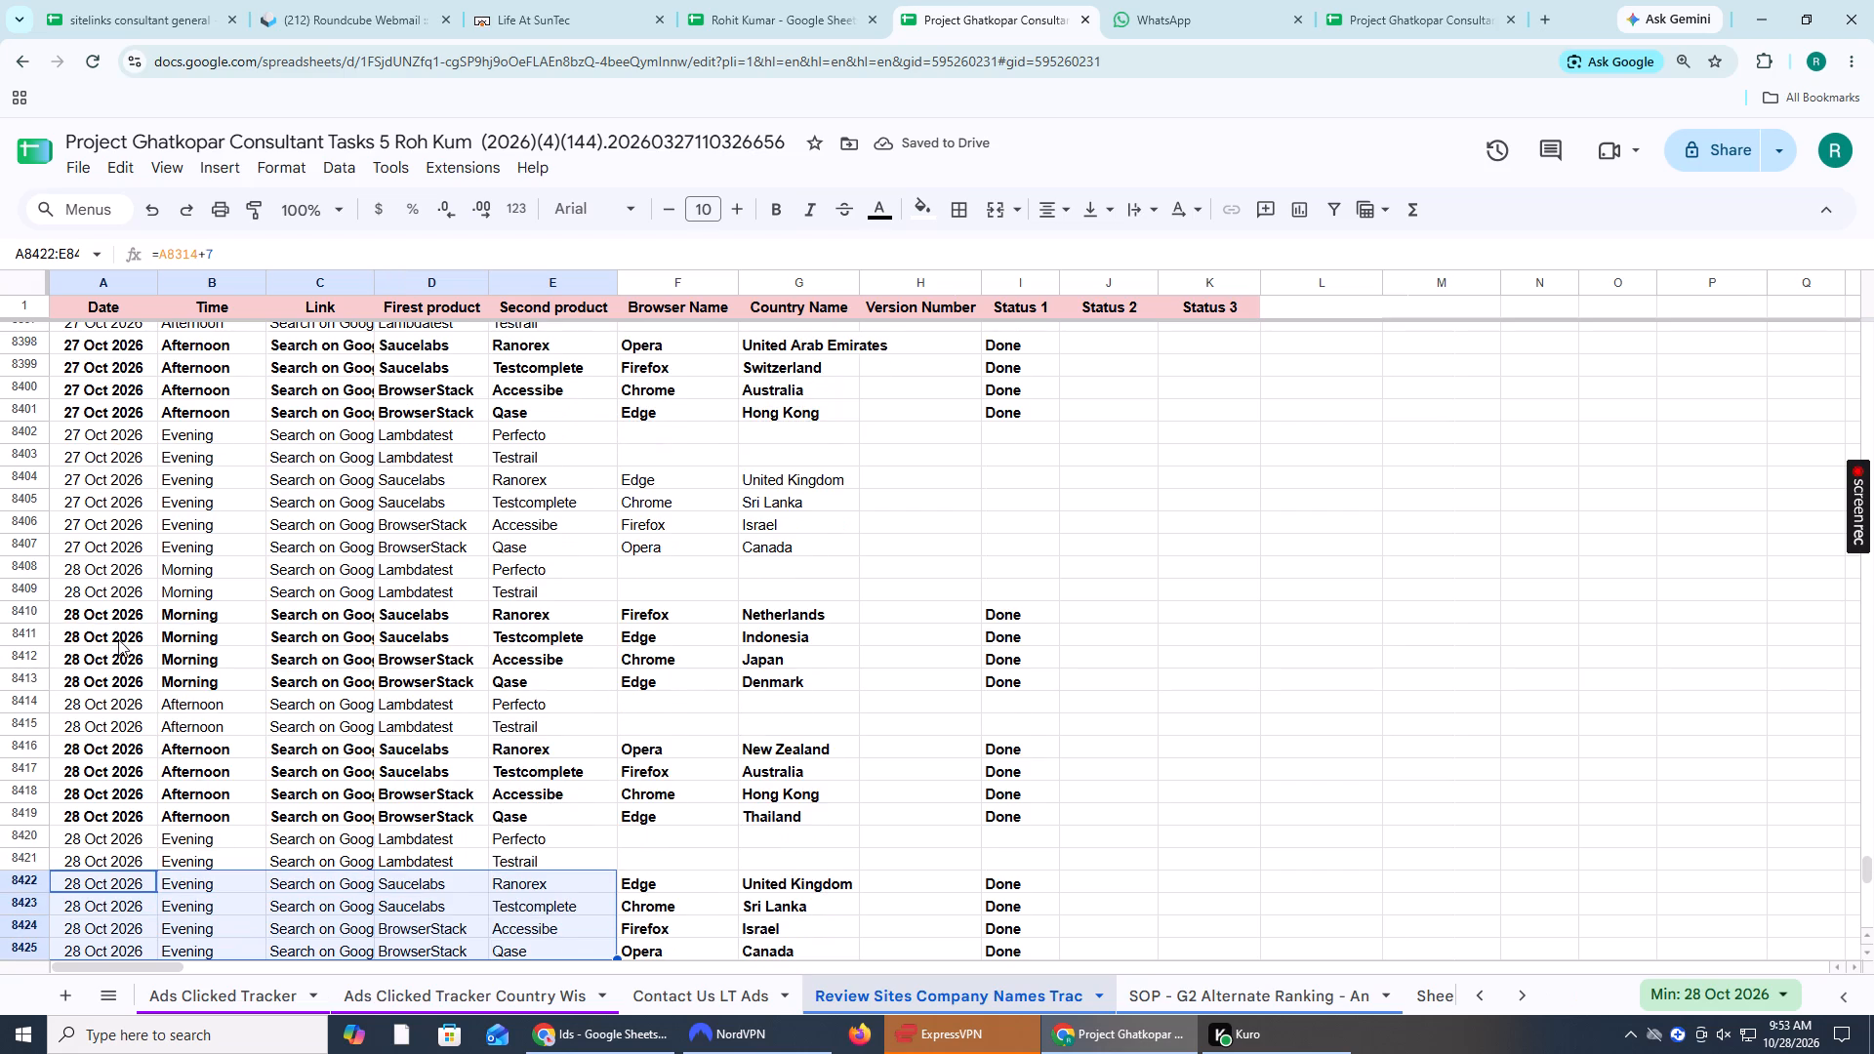
key("ctrl+b")
Bold the Date through Version Number cells of the 27 Oct 2026 Evening Ranorex to Qase rows, 8404 to 8407.
key("Up")
key("Up")
key("Up")
key("Up")
key("Up")
key("Up")
key("Up")
key("Up")
key("Up")
key("Up")
key("Up")
key("Up")
key("Up")
key("Up")
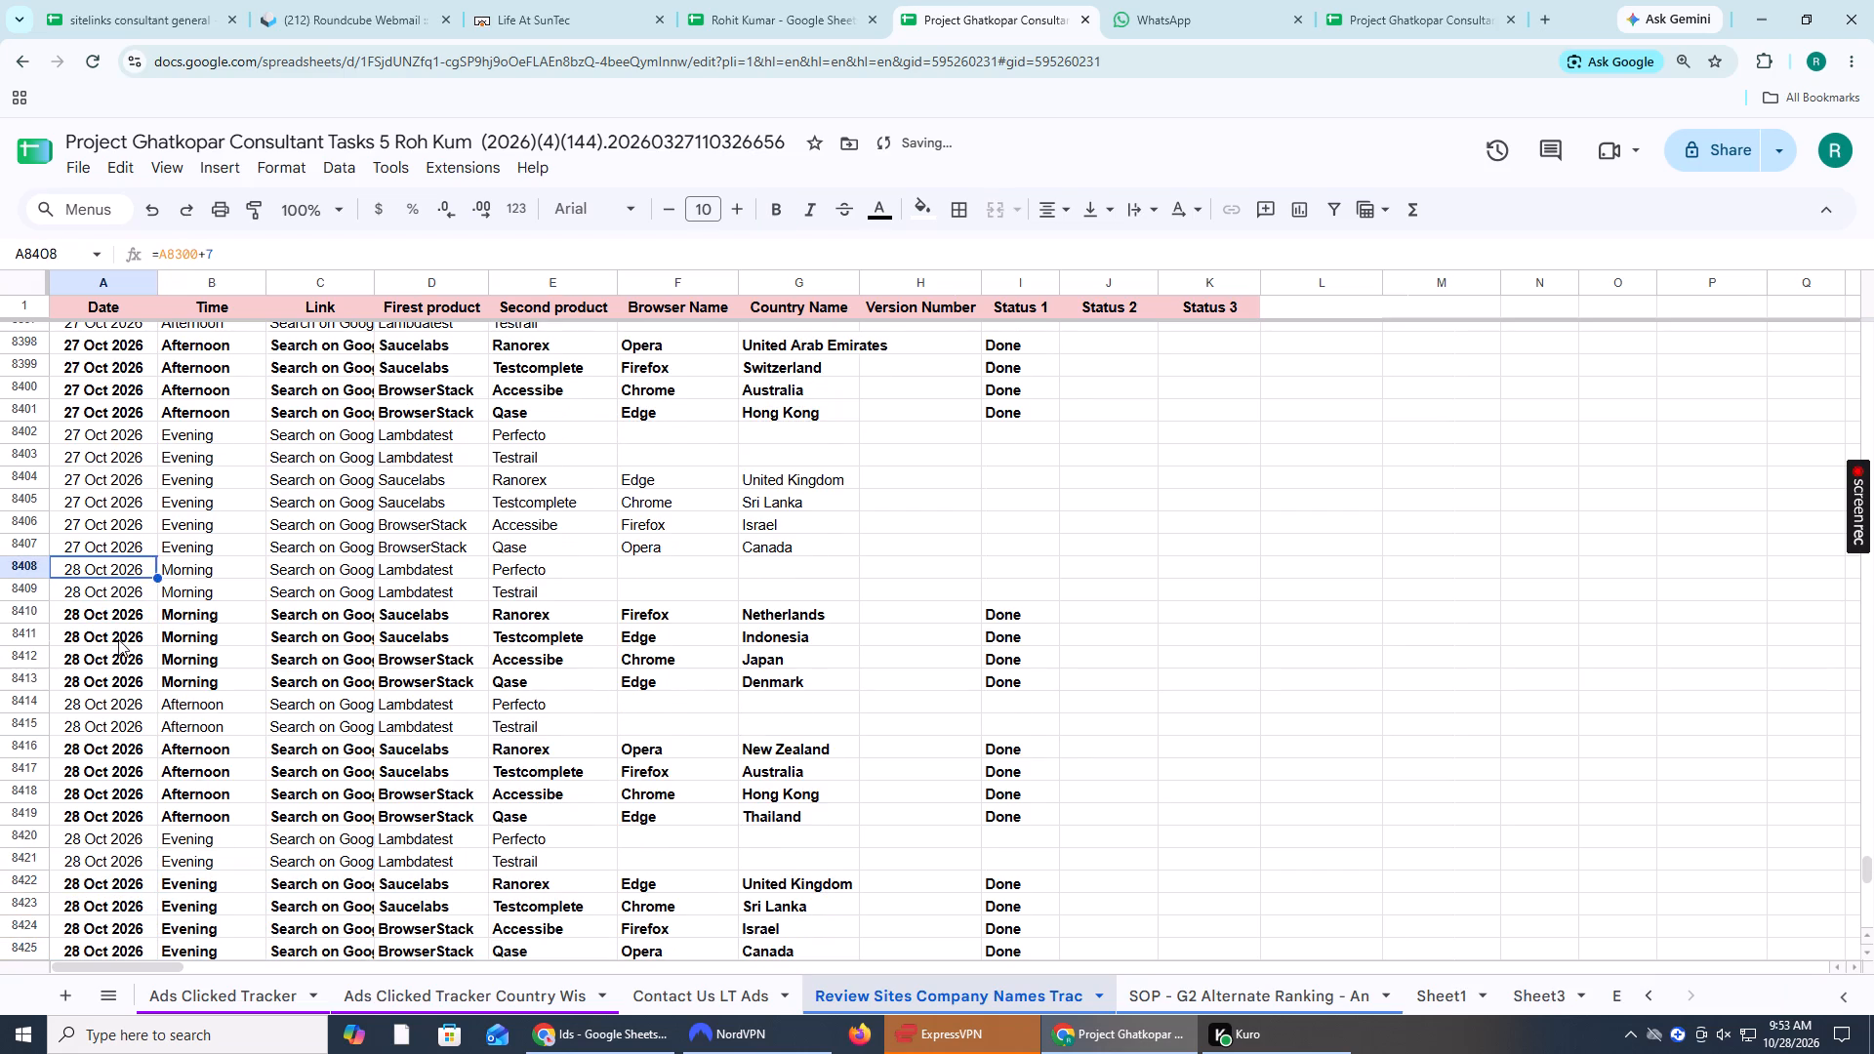
key("Up")
key("Up")
key("Up")
key("Up")
key("shift+Right")
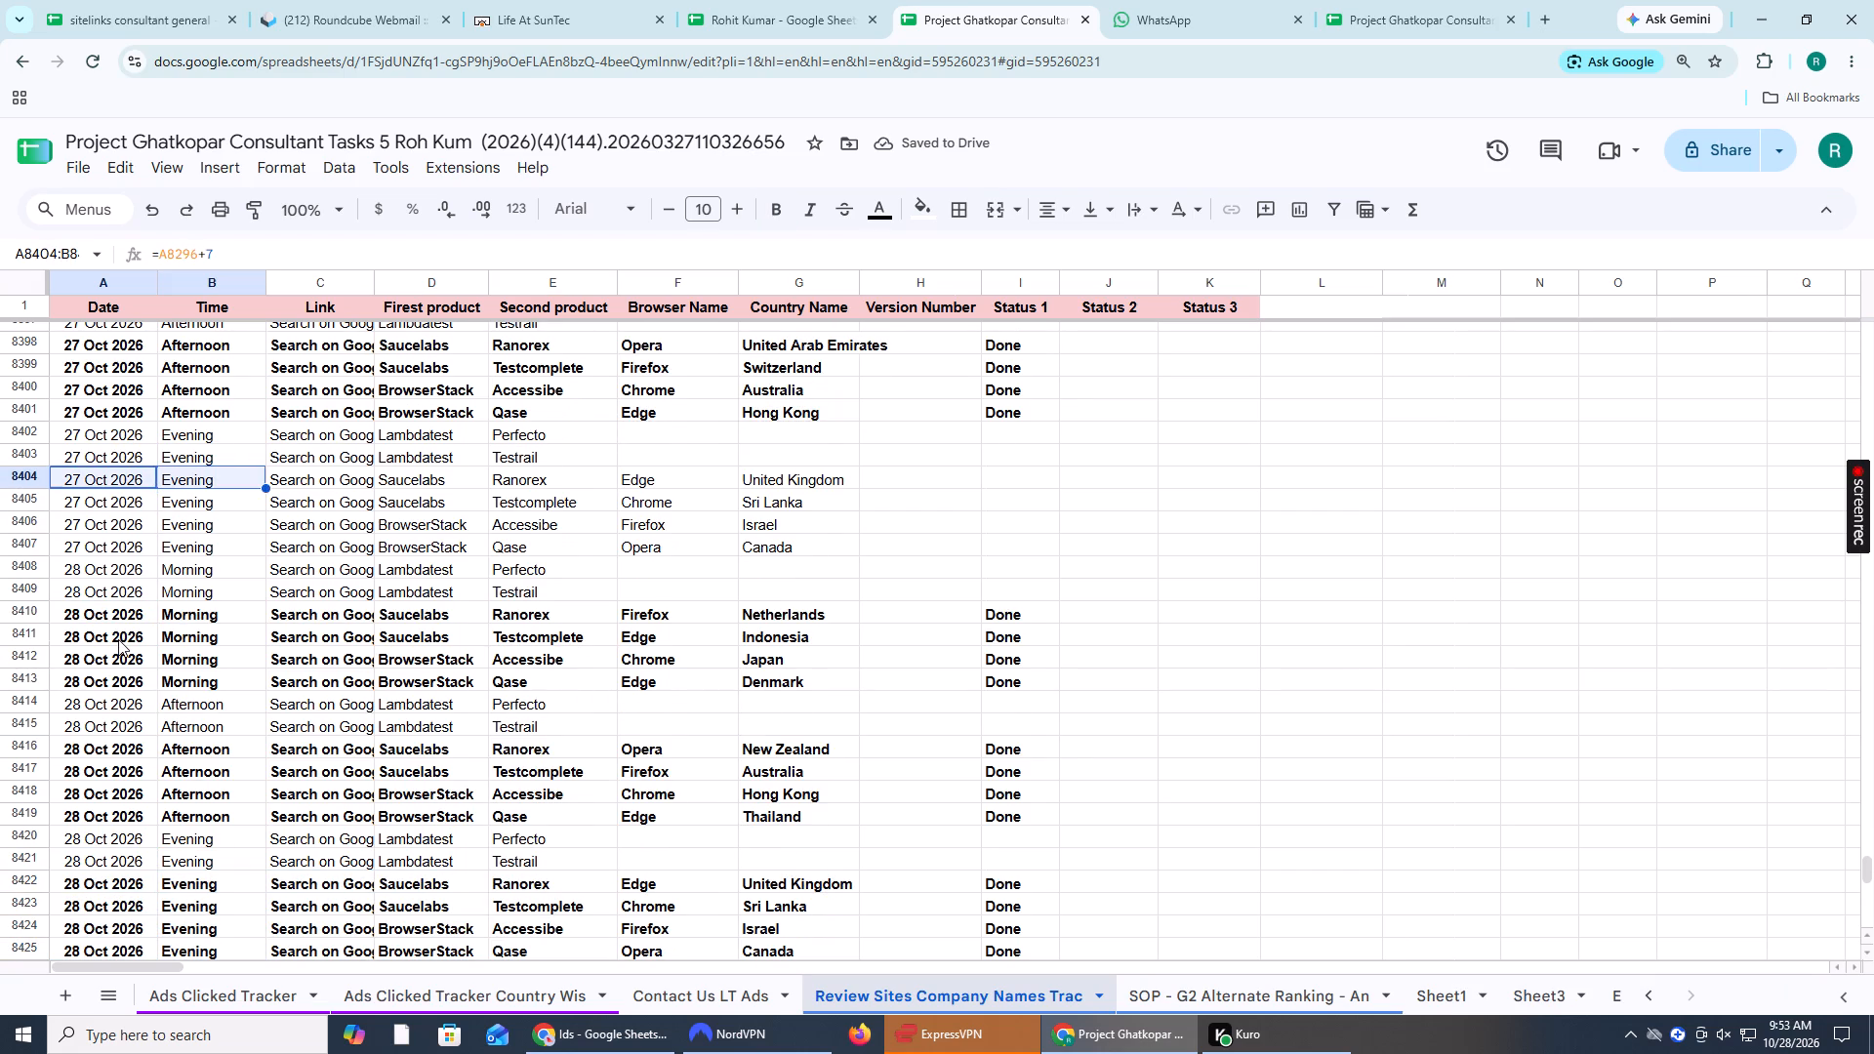
key("shift+Right")
key("shift+Right")
key("shift+Right")
key("shift+Right")
key("shift+Right")
key("shift+Right")
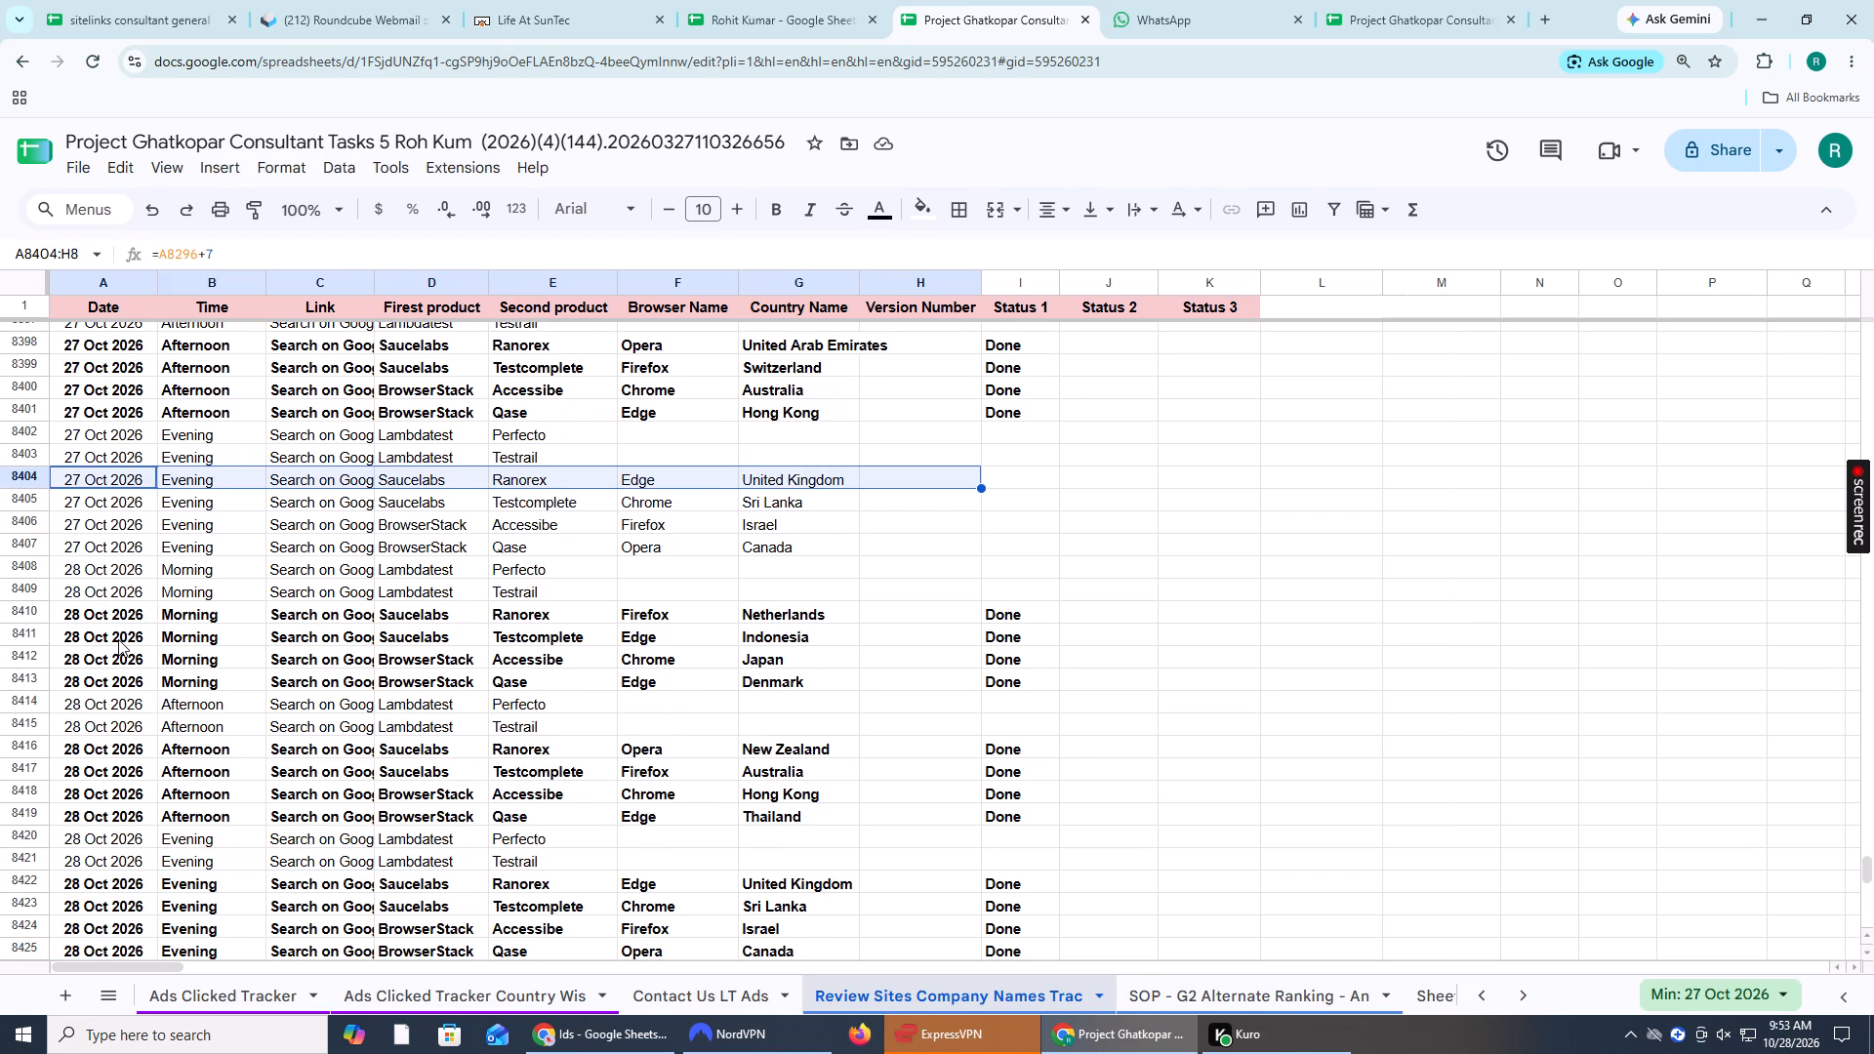
key("shift+Down")
key("shift+Down")
key("shift+Down")
key("ctrl+b")
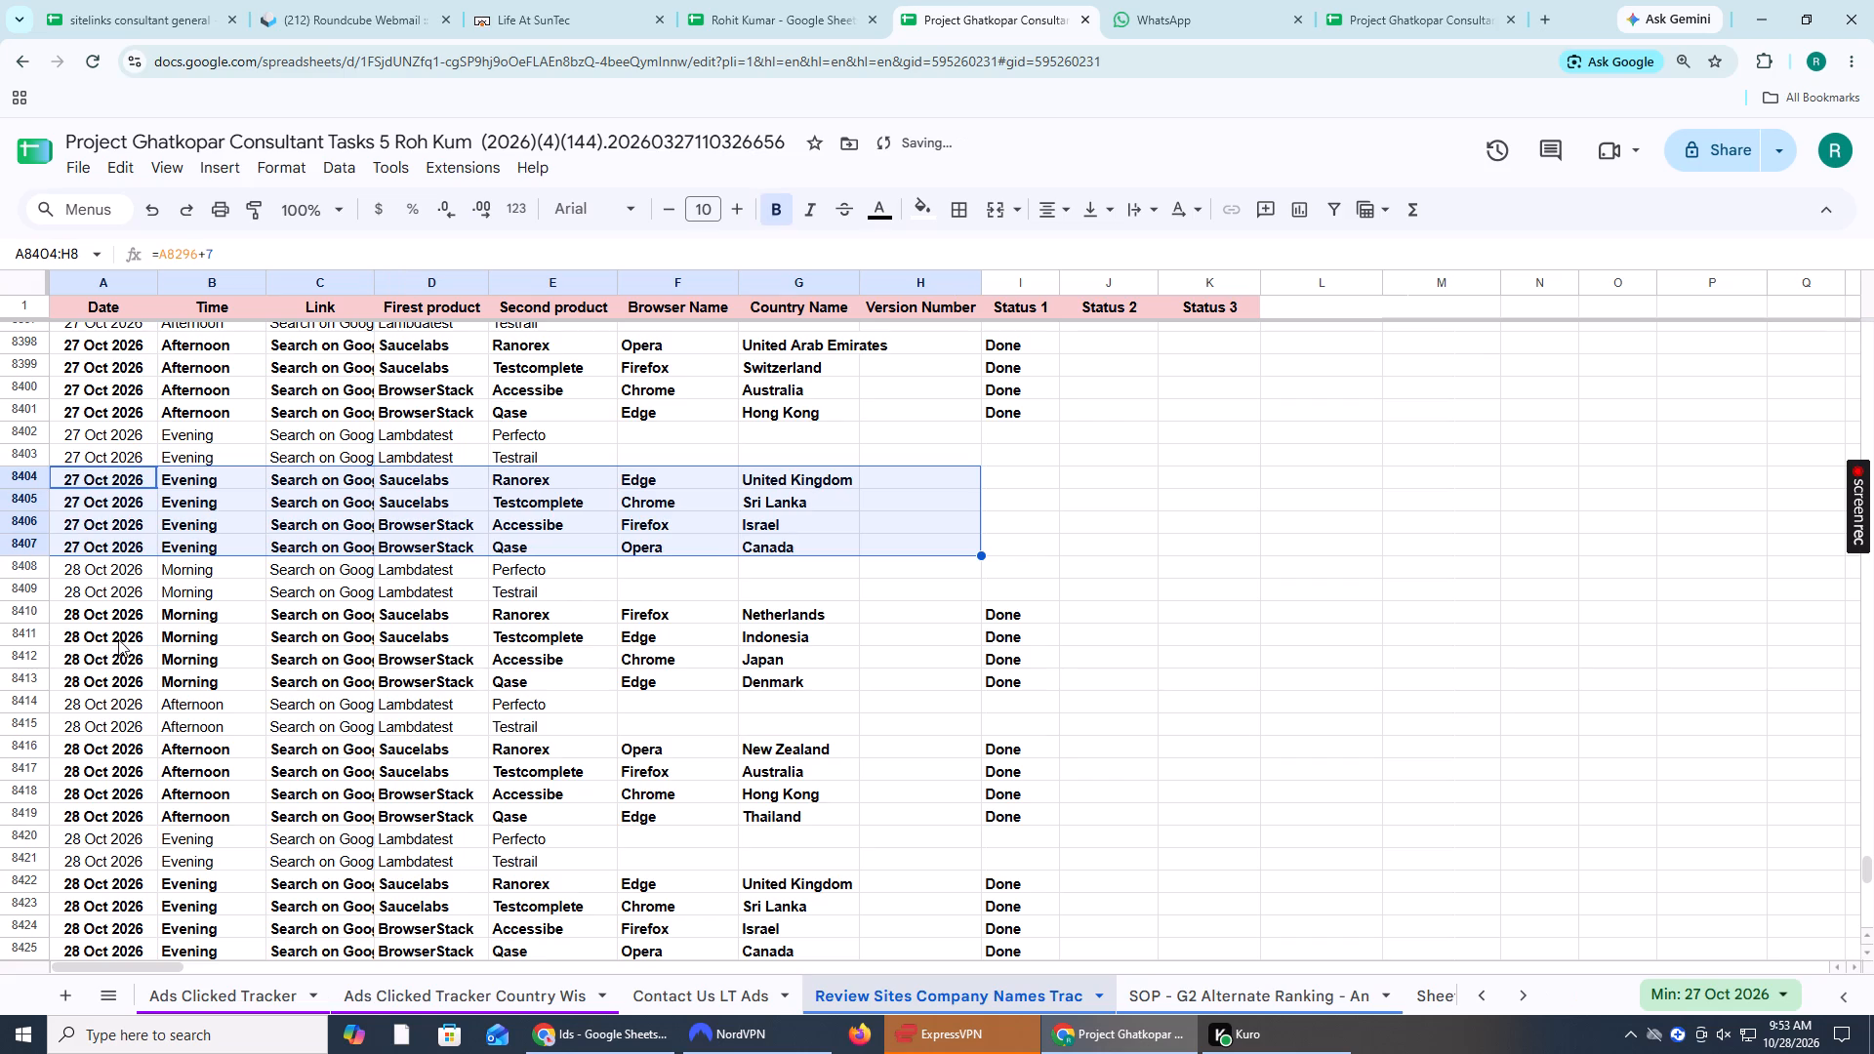
Clear Status 1 for the 28 Oct 2026 Afternoon and Evening rows by filling blank cell I8415 down to I8426.
left_click(660, 855)
scroll(790, 722, "down", 4)
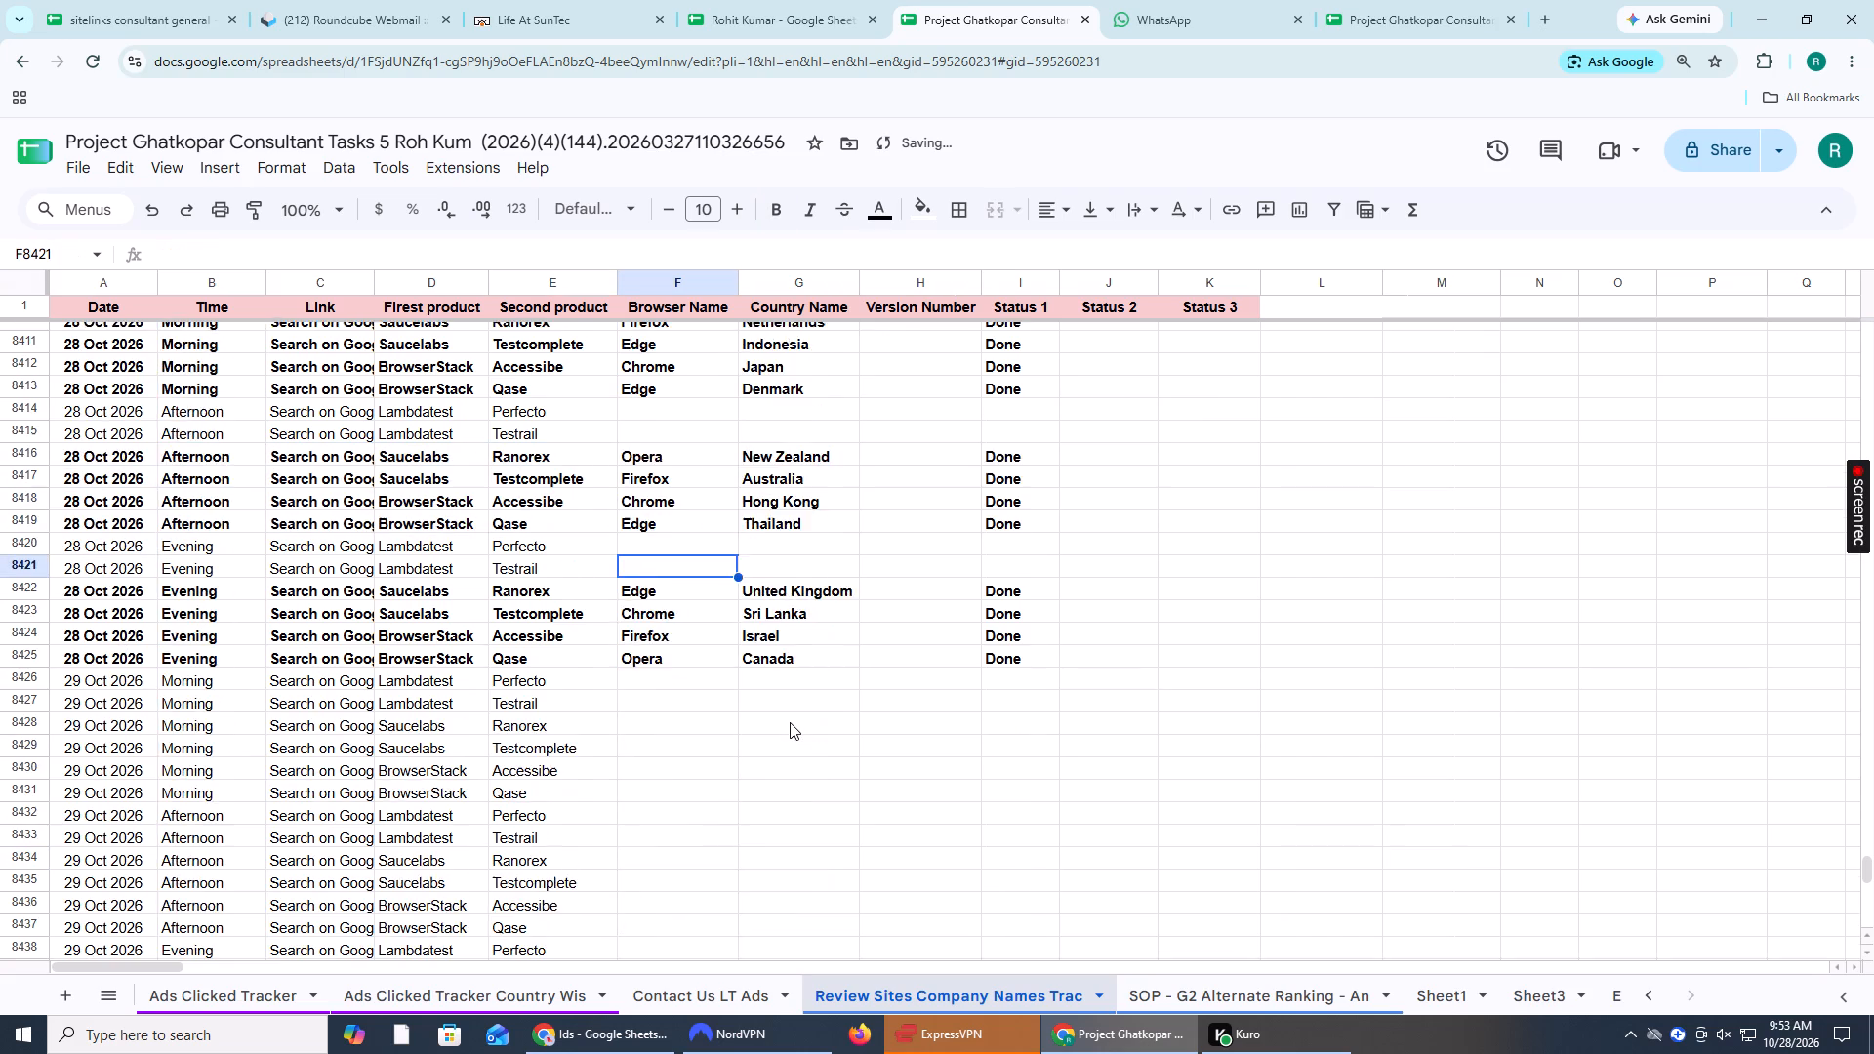
scroll(790, 722, "up", 3)
left_click(1040, 613)
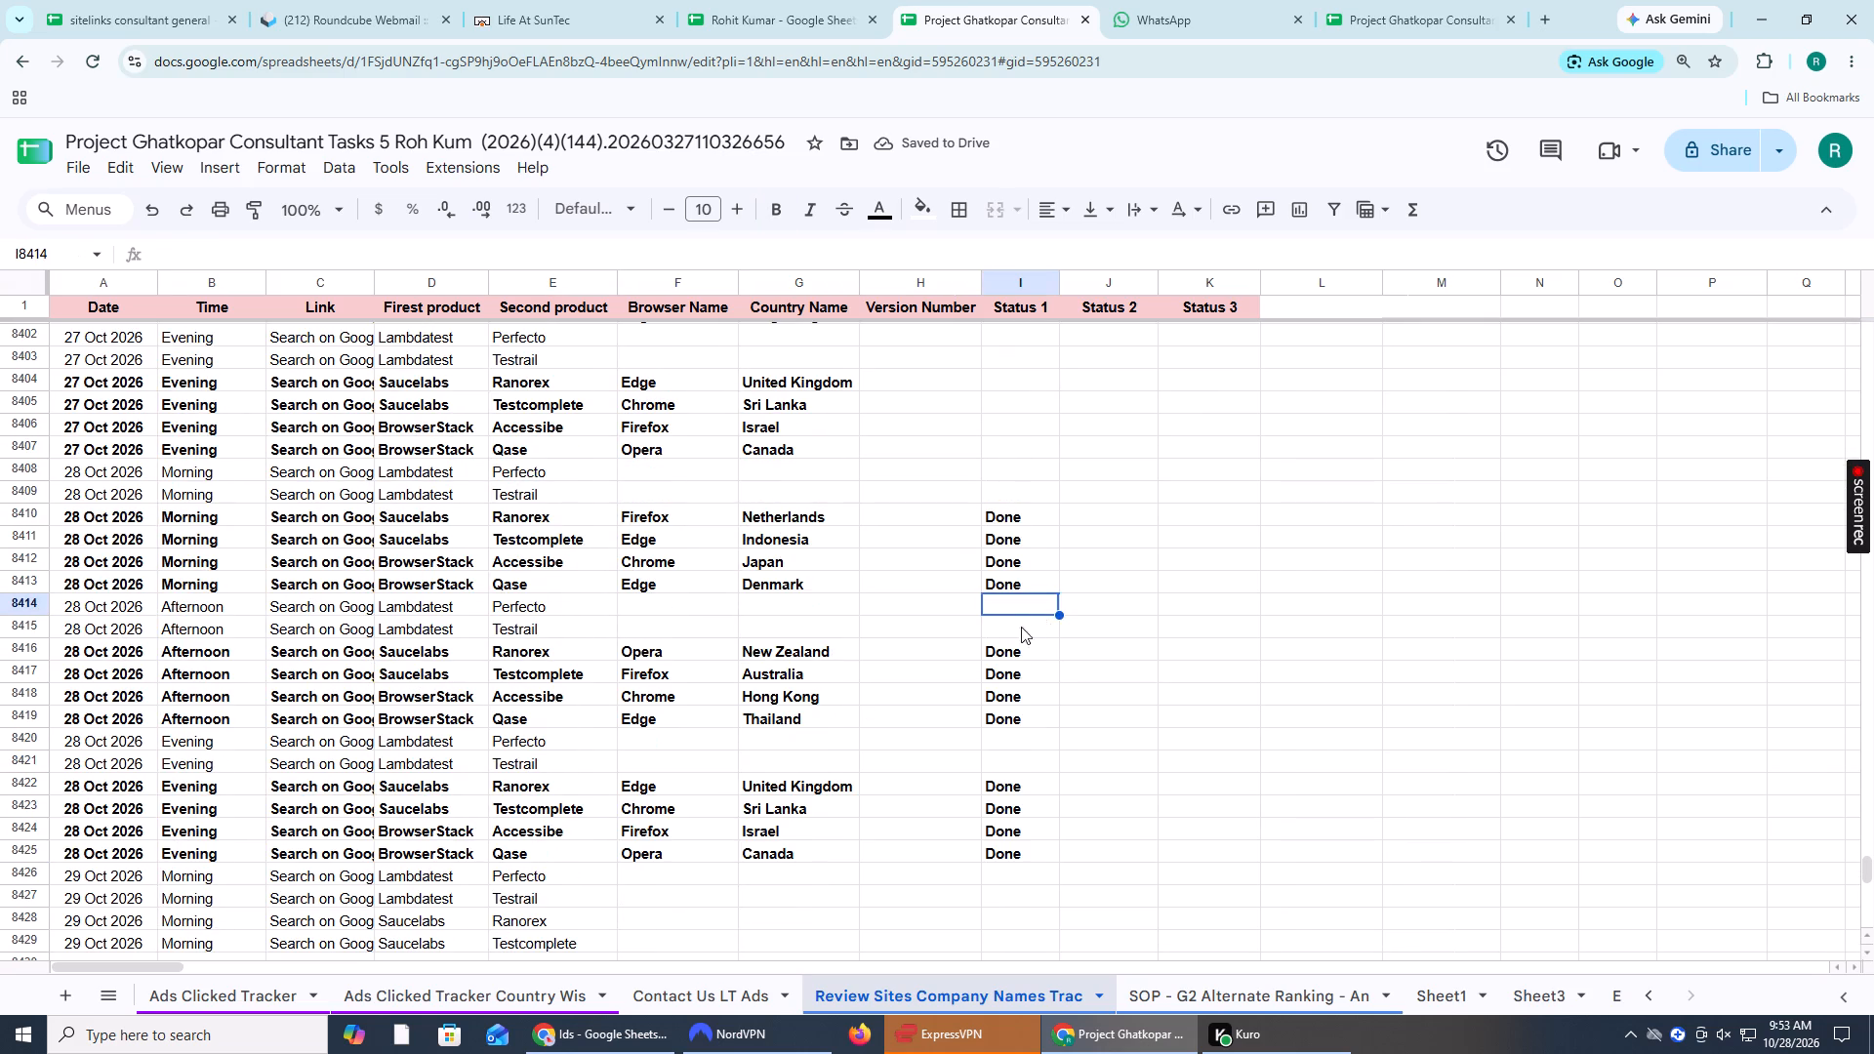
left_click(1013, 632)
key("shift+Down")
key("shift+Down")
key("shift+Down")
key("shift+Down")
key("shift+Down")
key("shift+Down")
key("shift+Down")
key("shift+Down")
key("shift+Down")
key("shift+Down")
key("shift+Down")
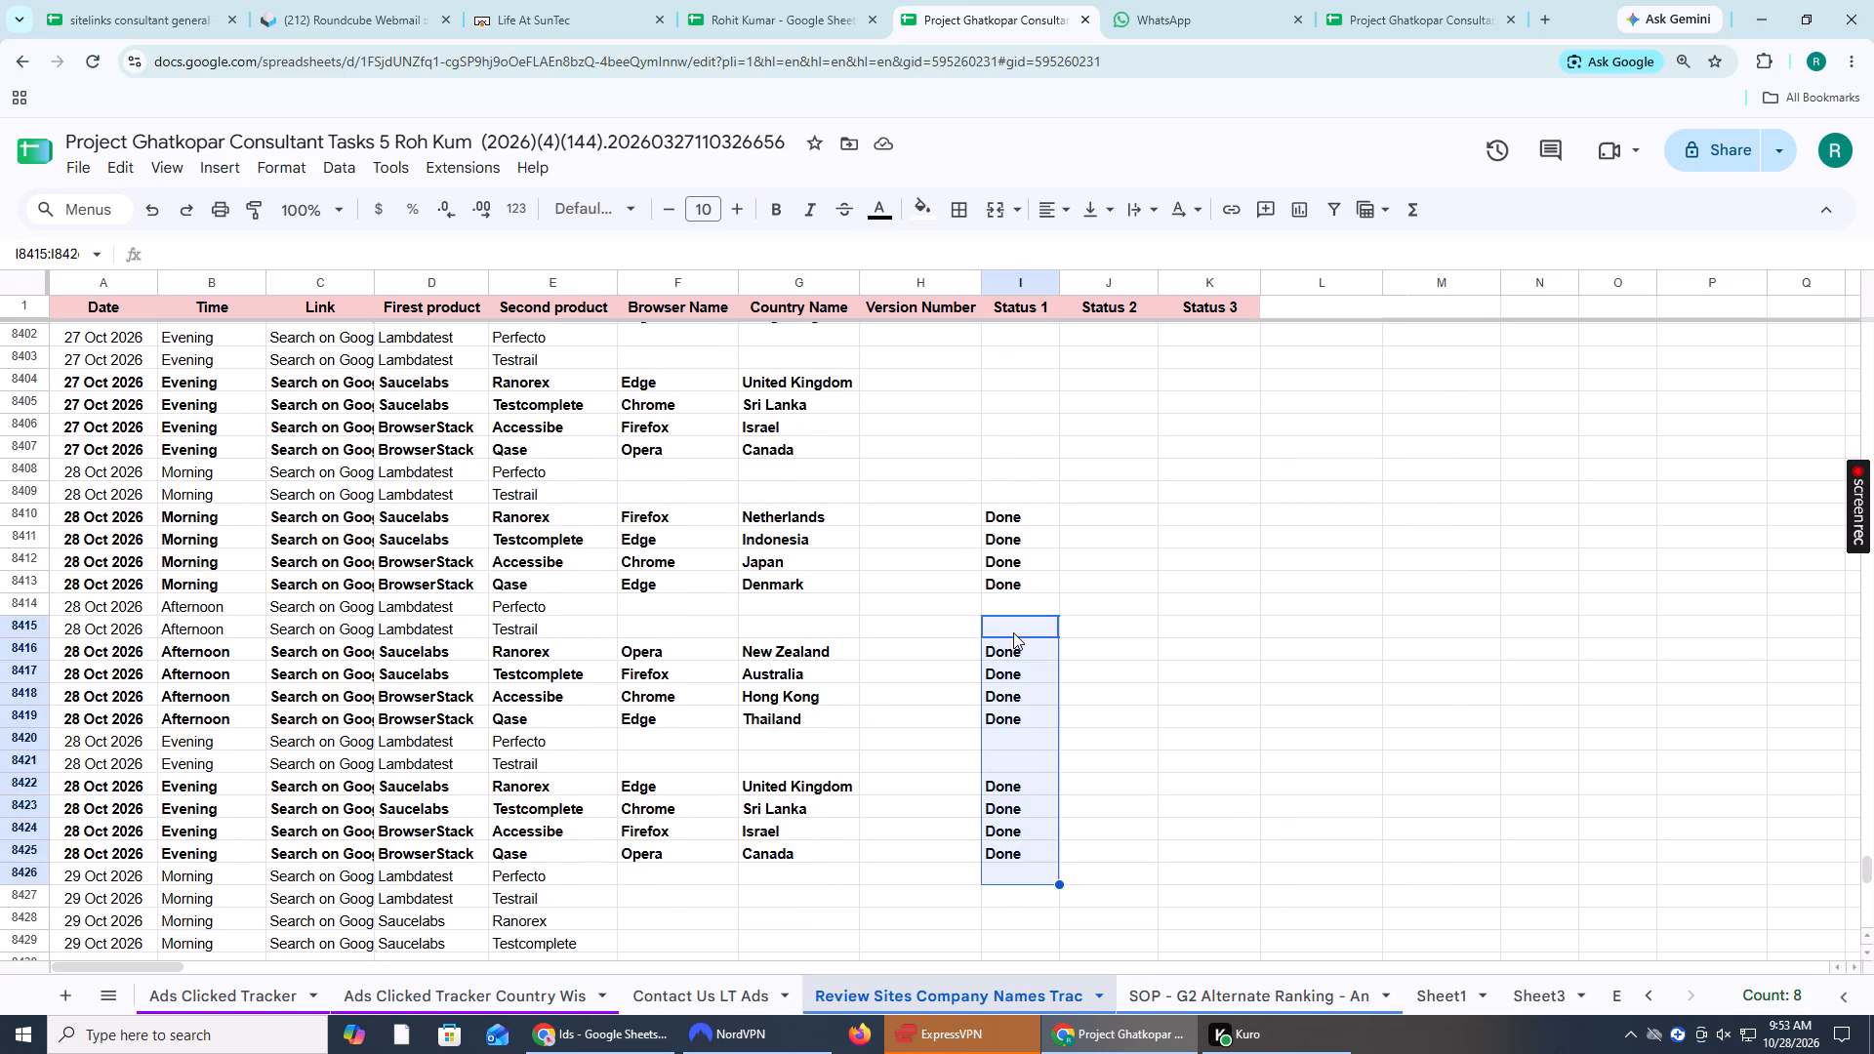
key("ctrl+d")
left_click(1328, 675)
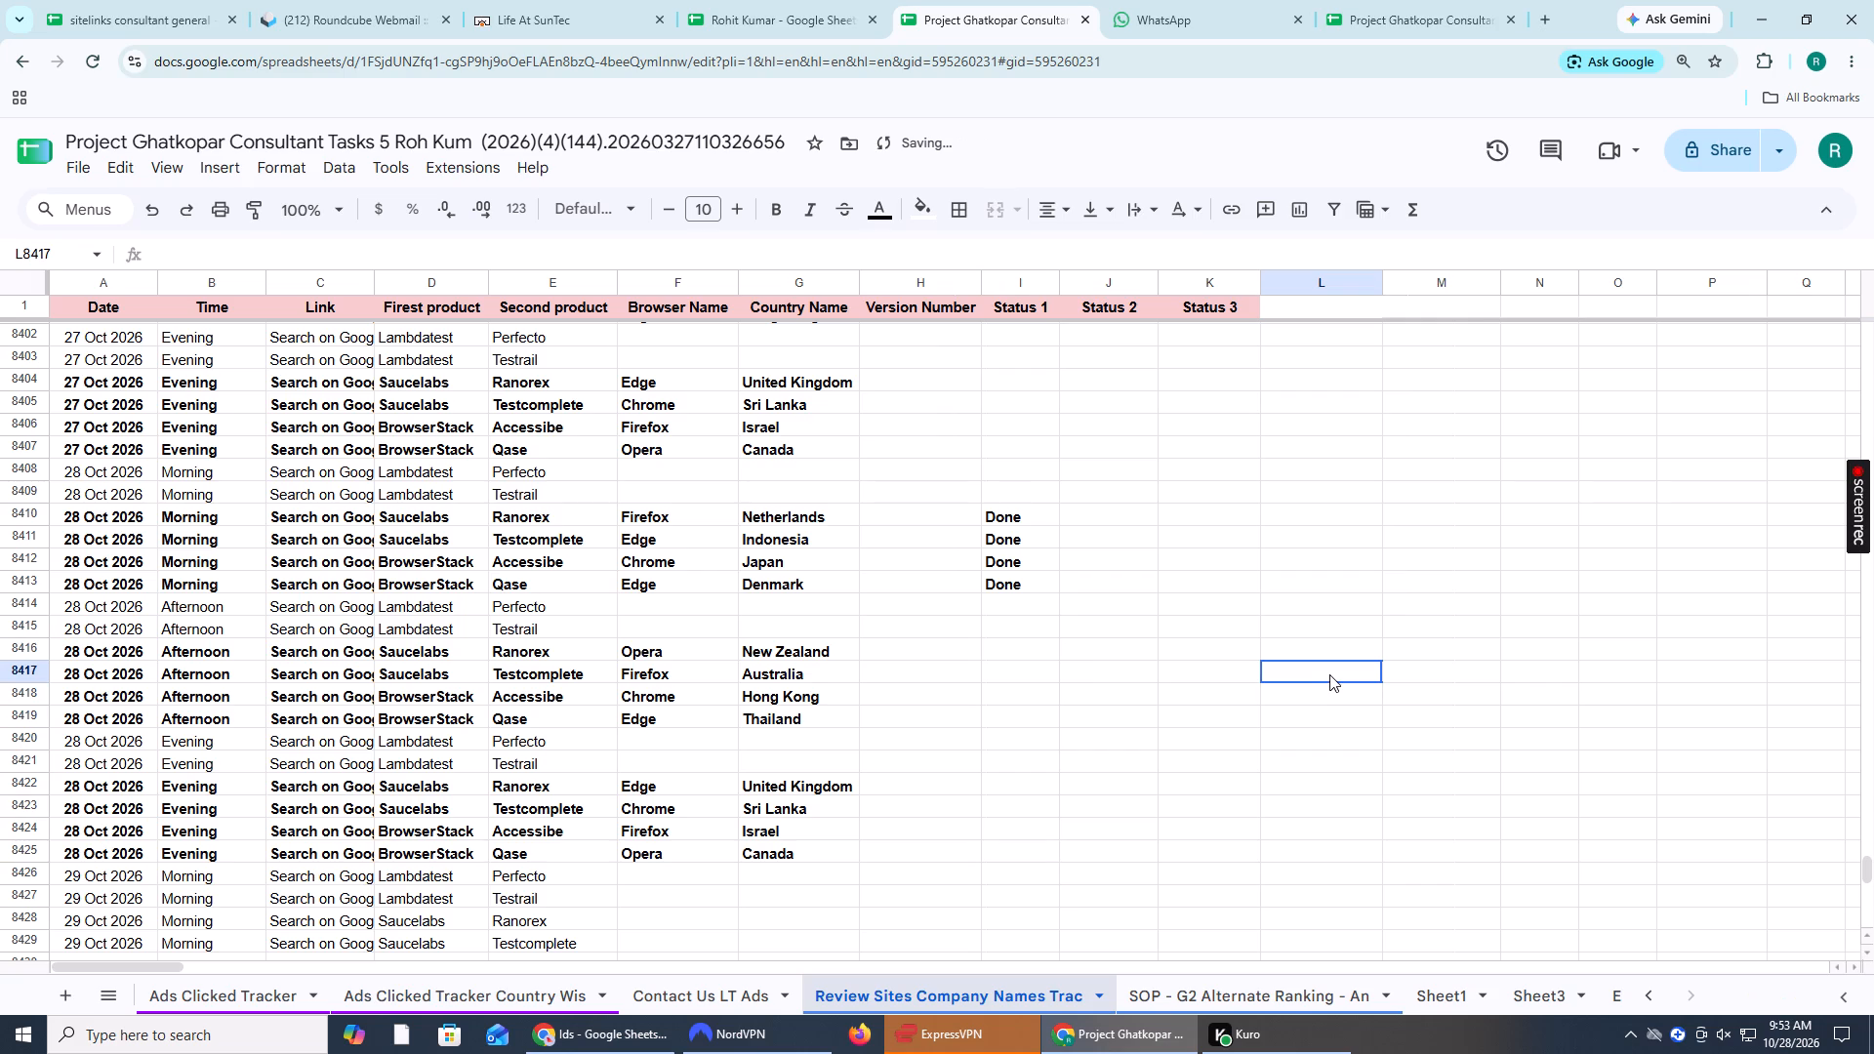
left_click(1094, 739)
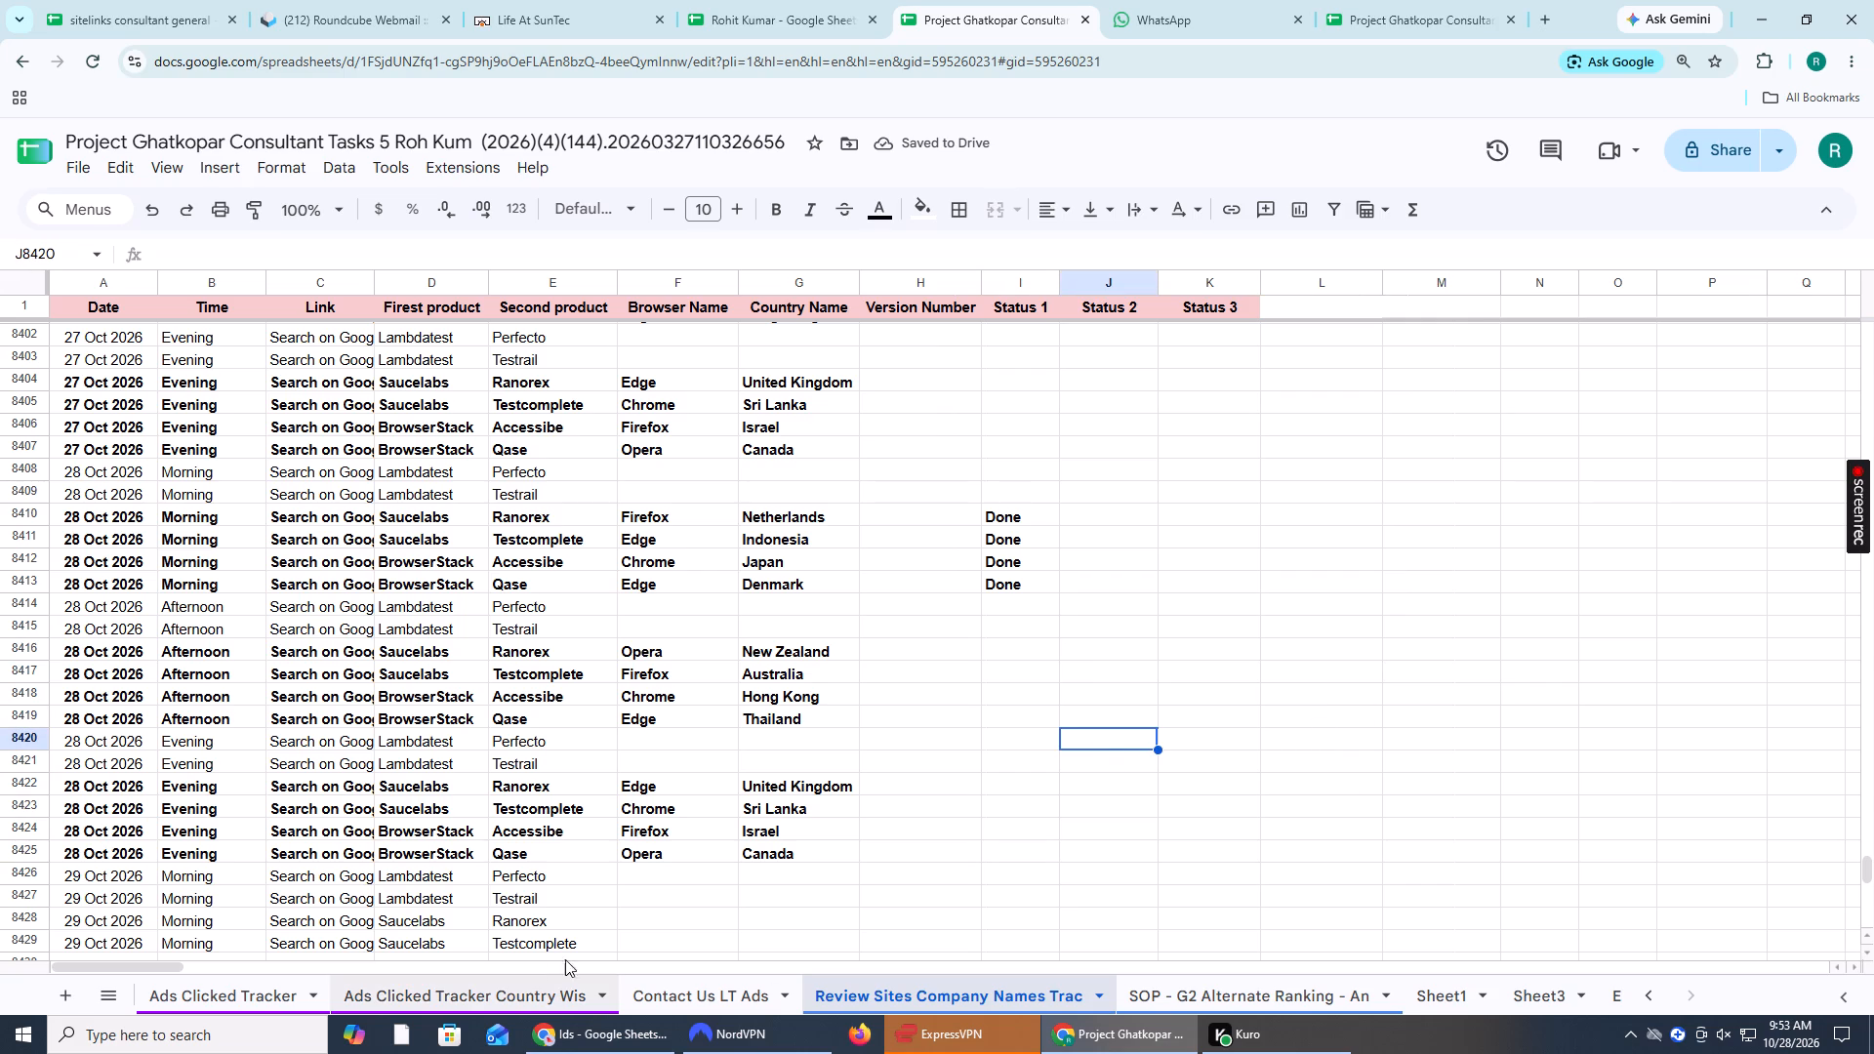
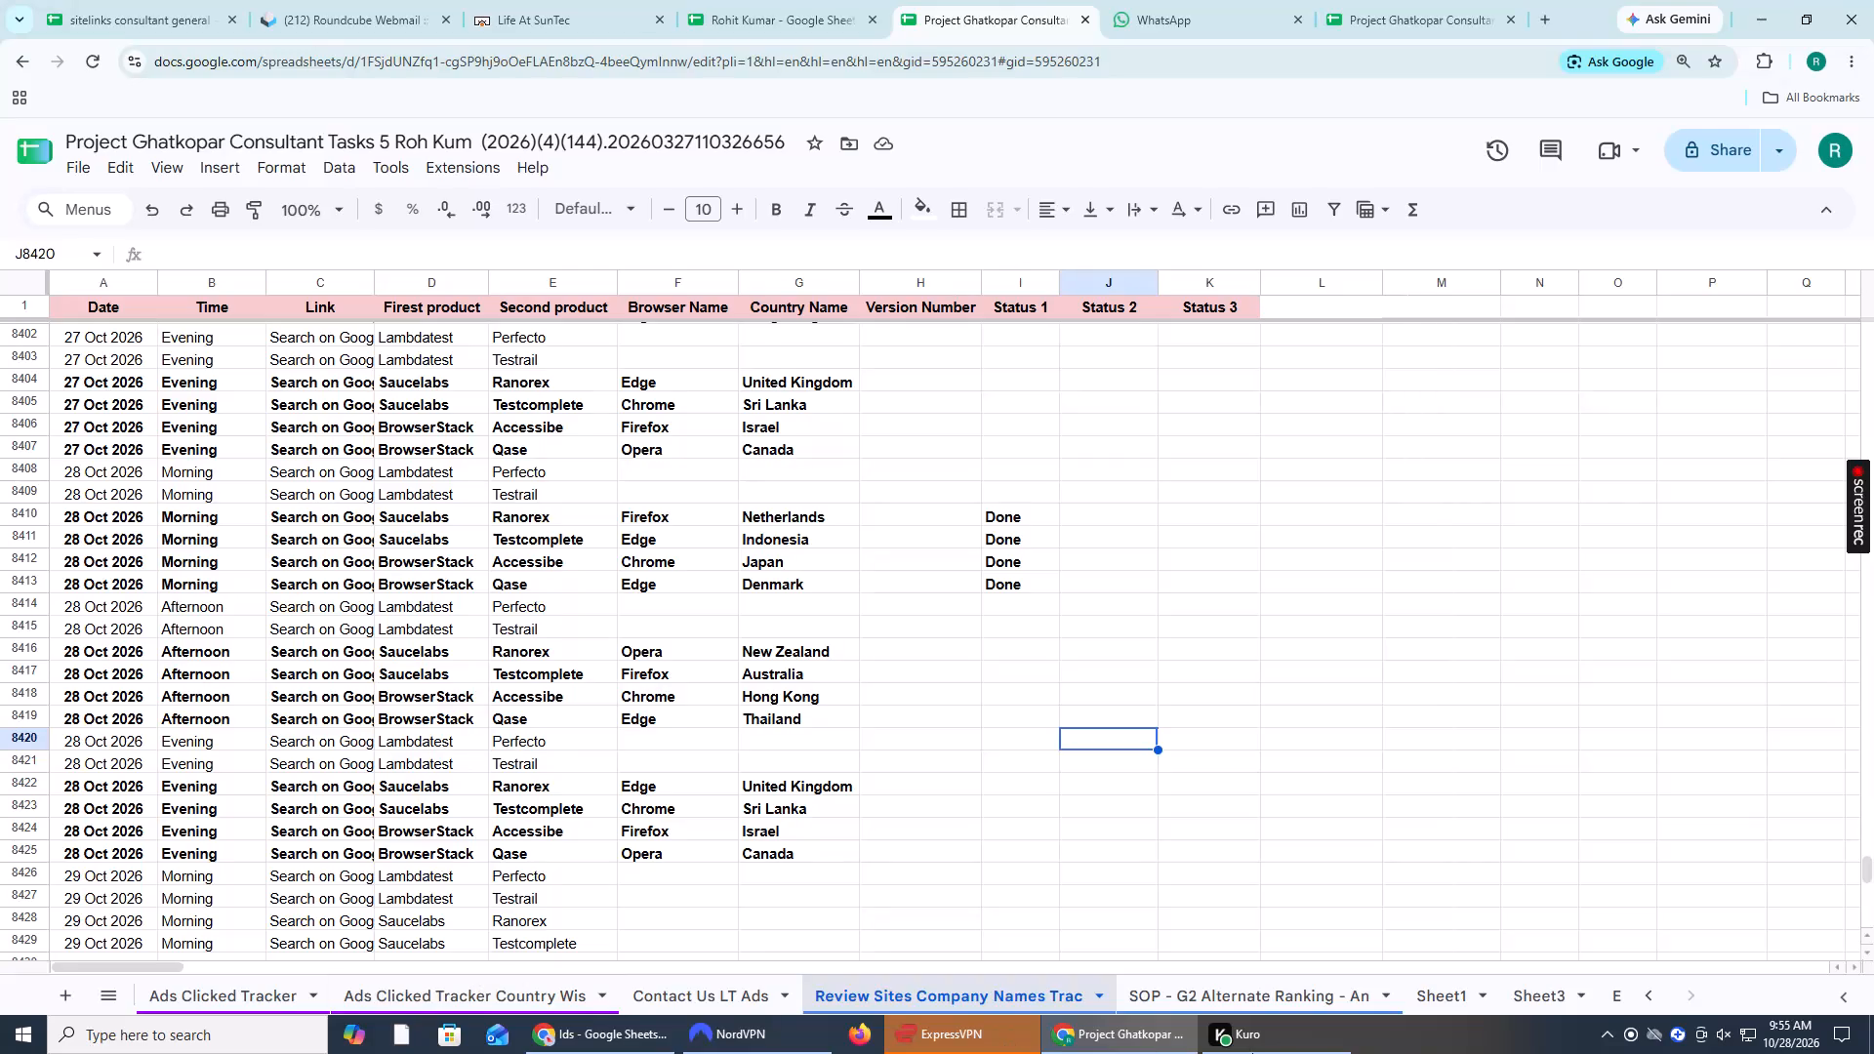
Open the system clock's calendar to check the current date and time.
left_click(1797, 1029)
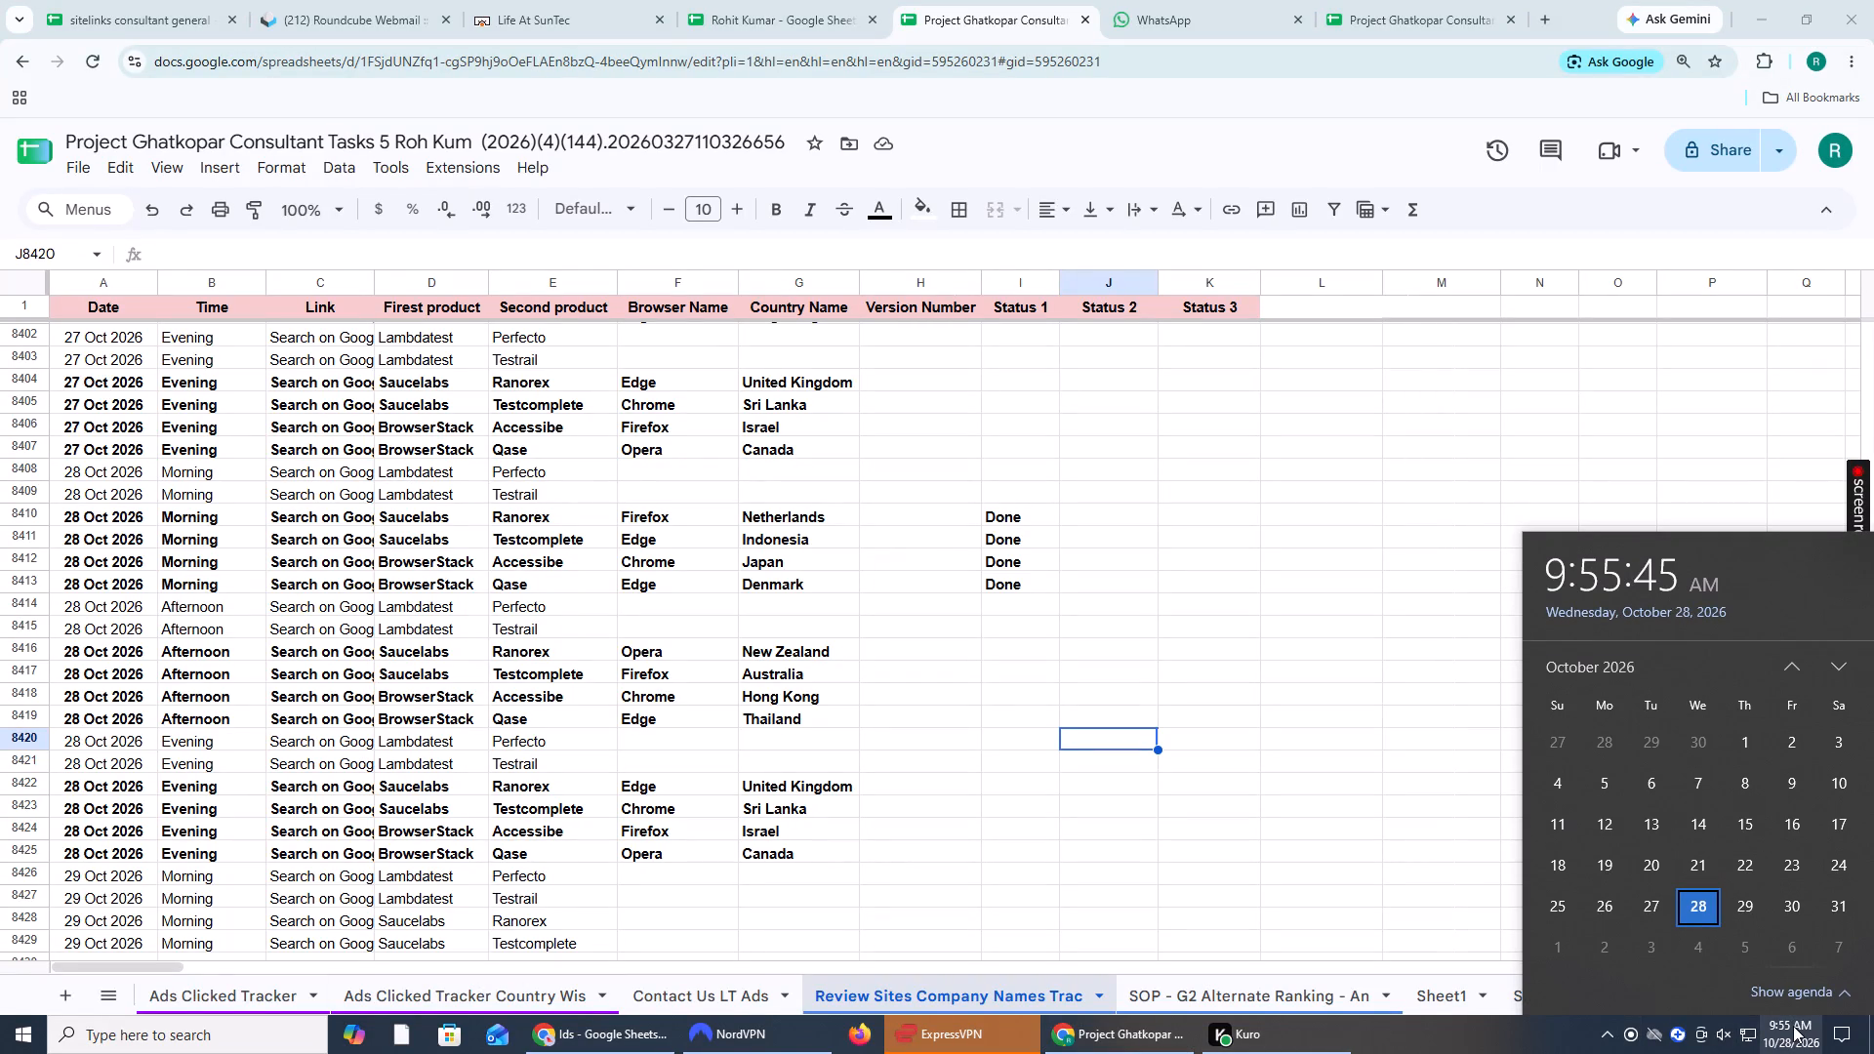